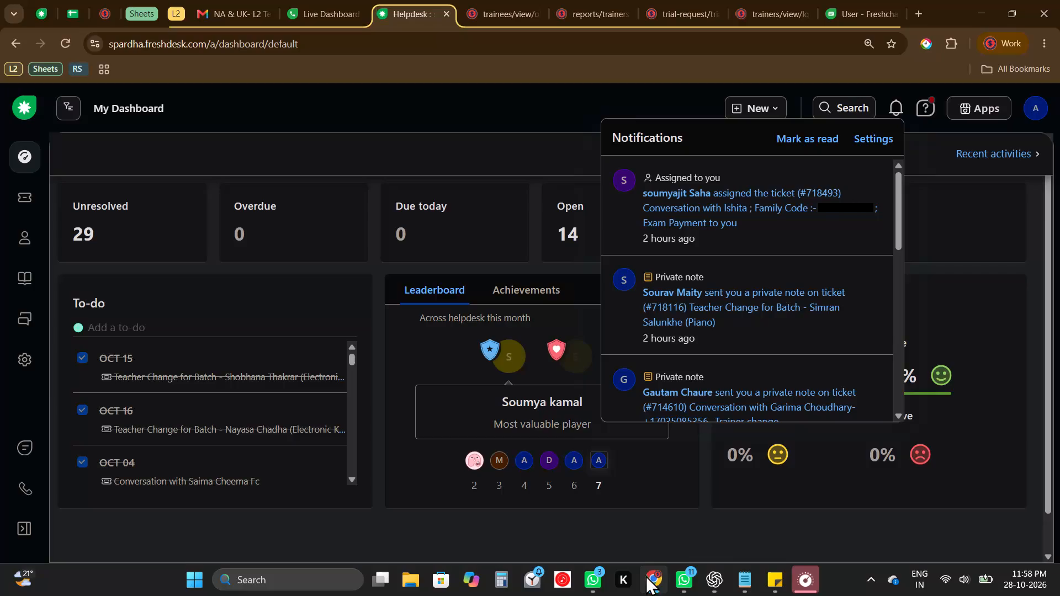
Open ticket #716762, about assistance needed to engage the student, from the list of open tickets.
click(587, 210)
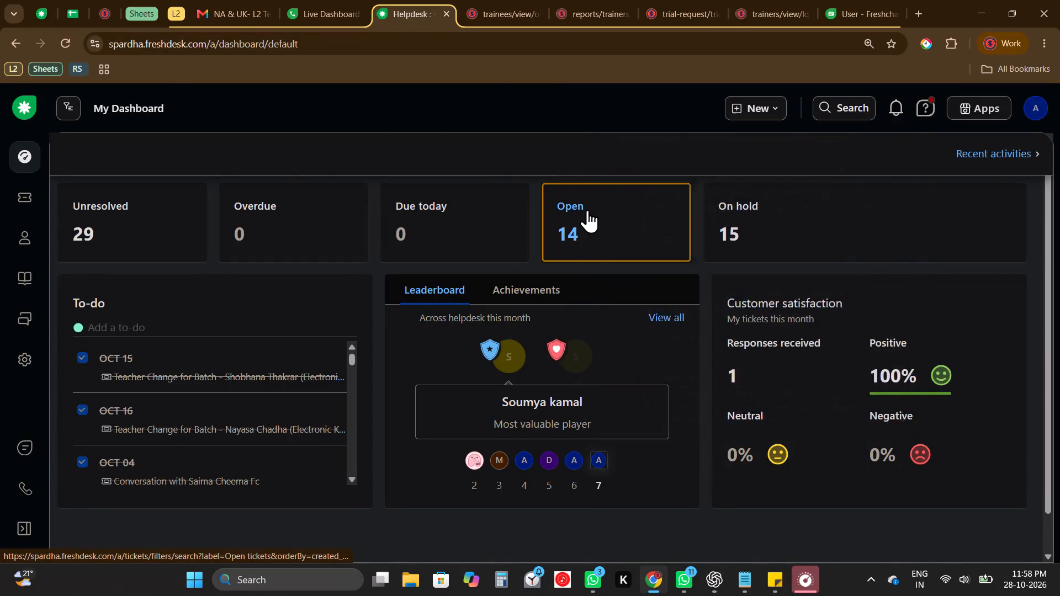
scroll(469, 338, down, 8)
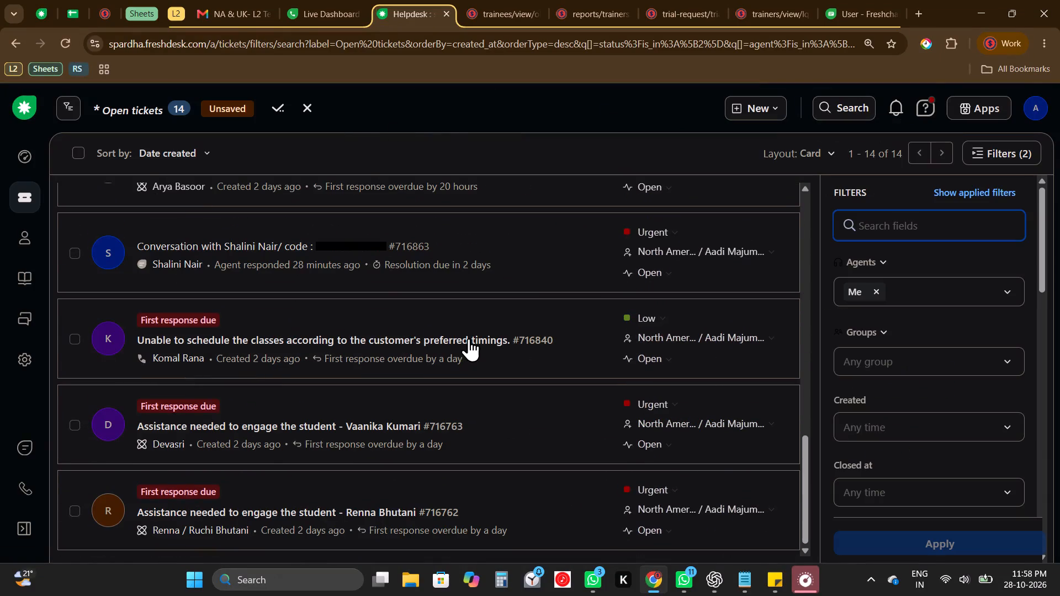
click(394, 501)
click(388, 518)
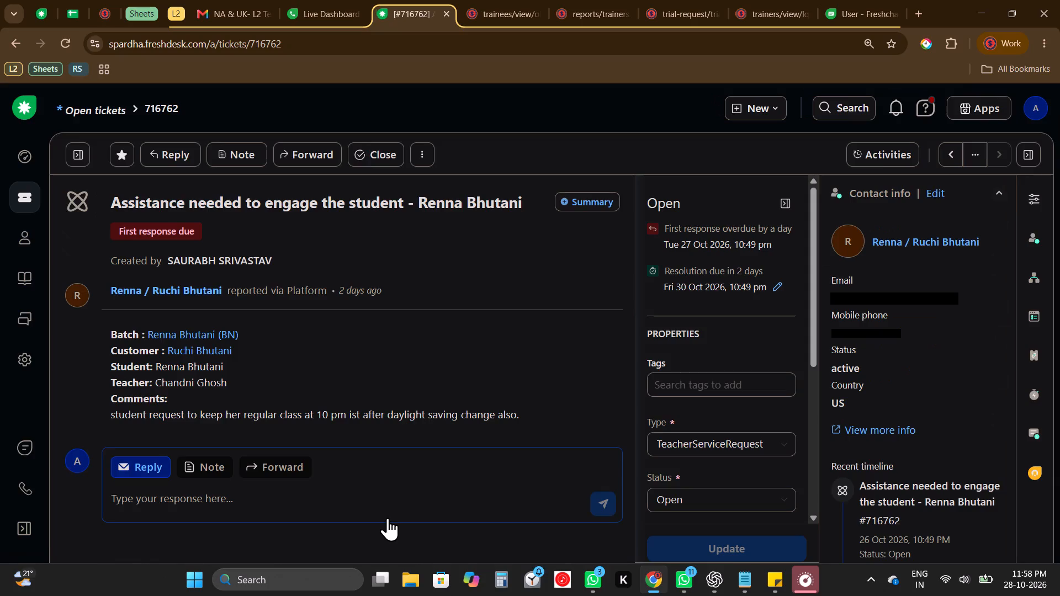
Open the batch record linked in the ticket and close the adjacent trainees page.
click(232, 330)
click(575, 18)
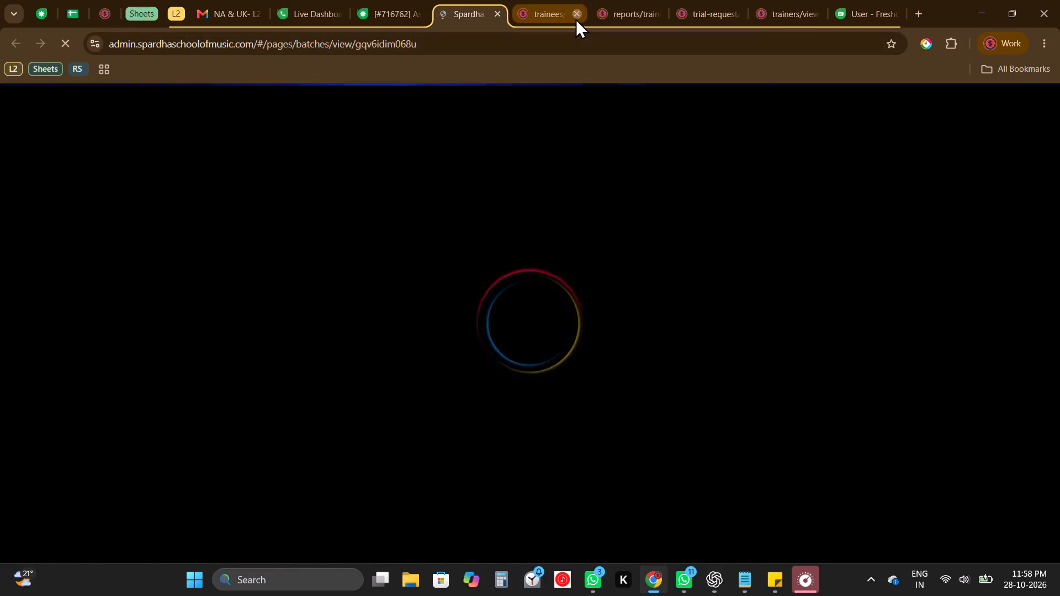
Compare the batch's October and November 2026 session times with the class-time request in the ticket.
scroll(545, 277, down, 5)
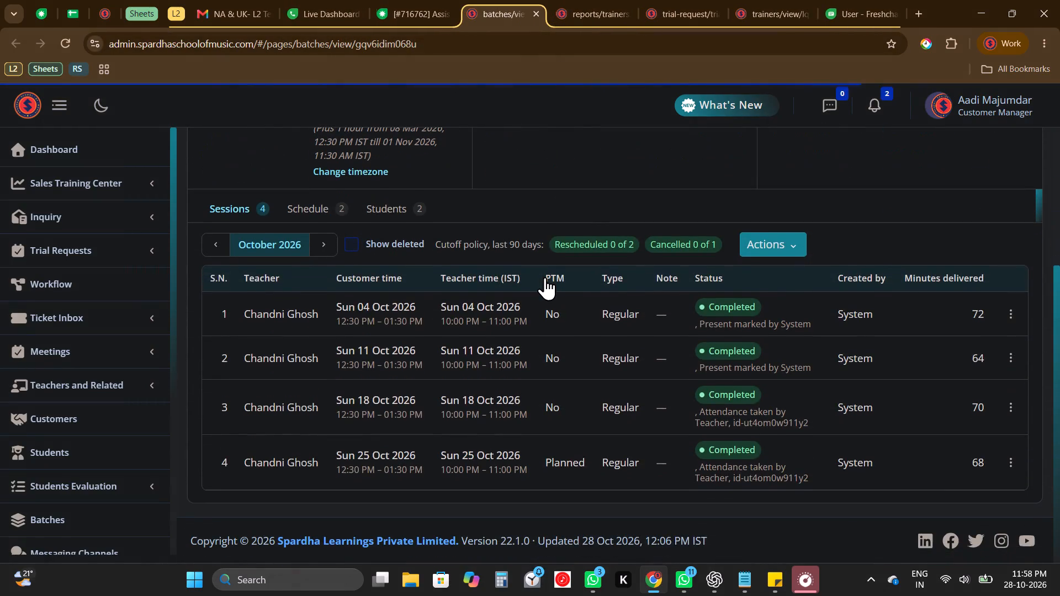
click(415, 0)
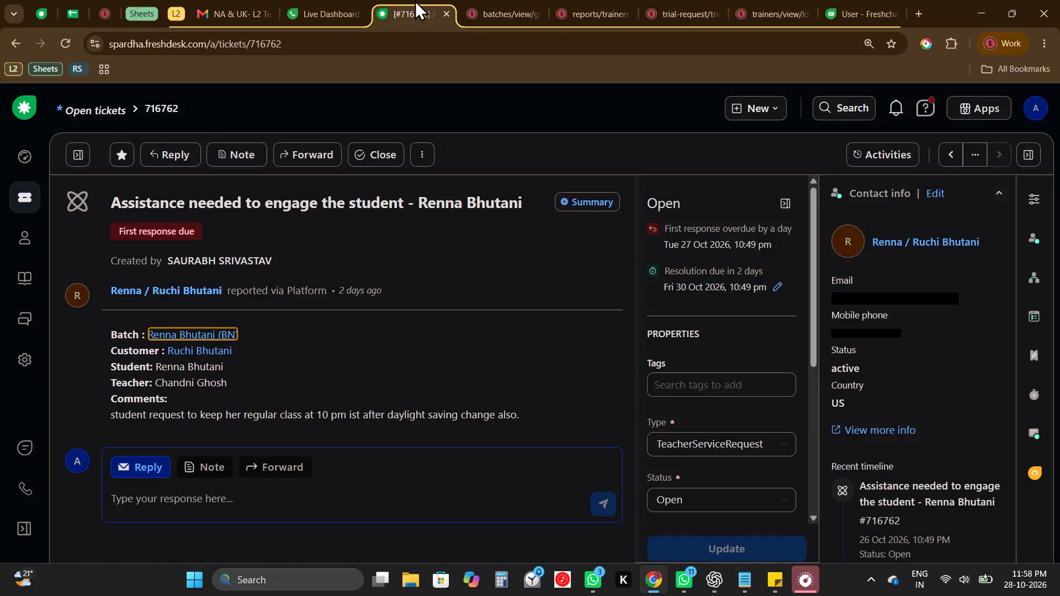
click(507, 0)
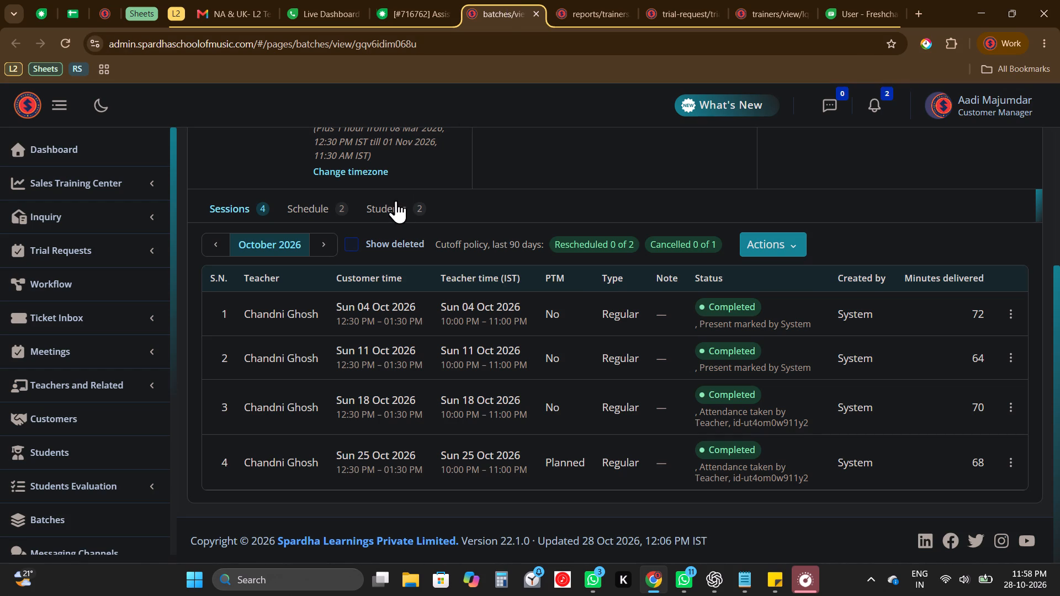
click(328, 240)
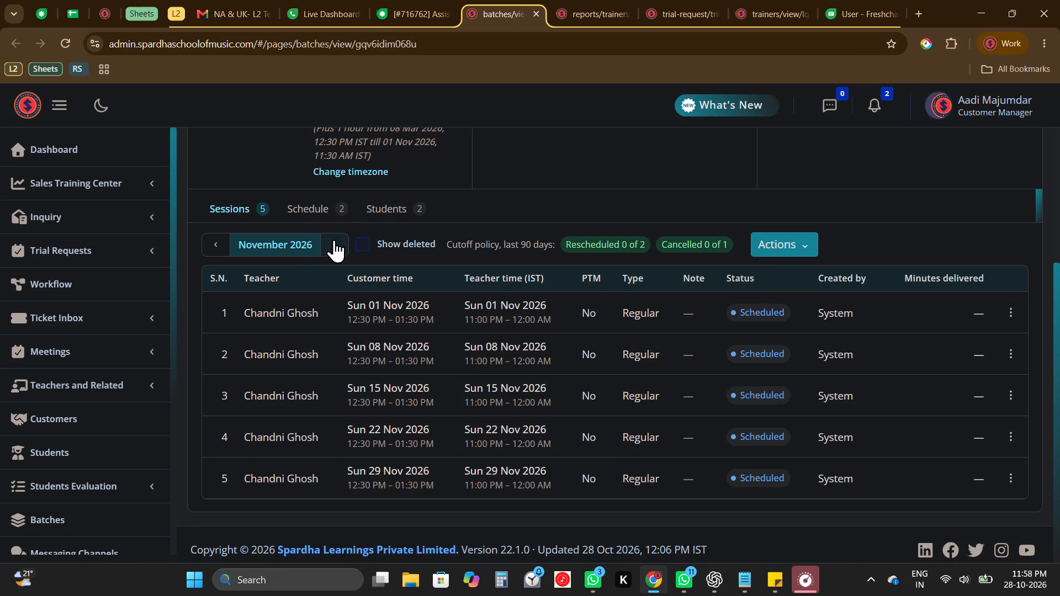
click(402, 0)
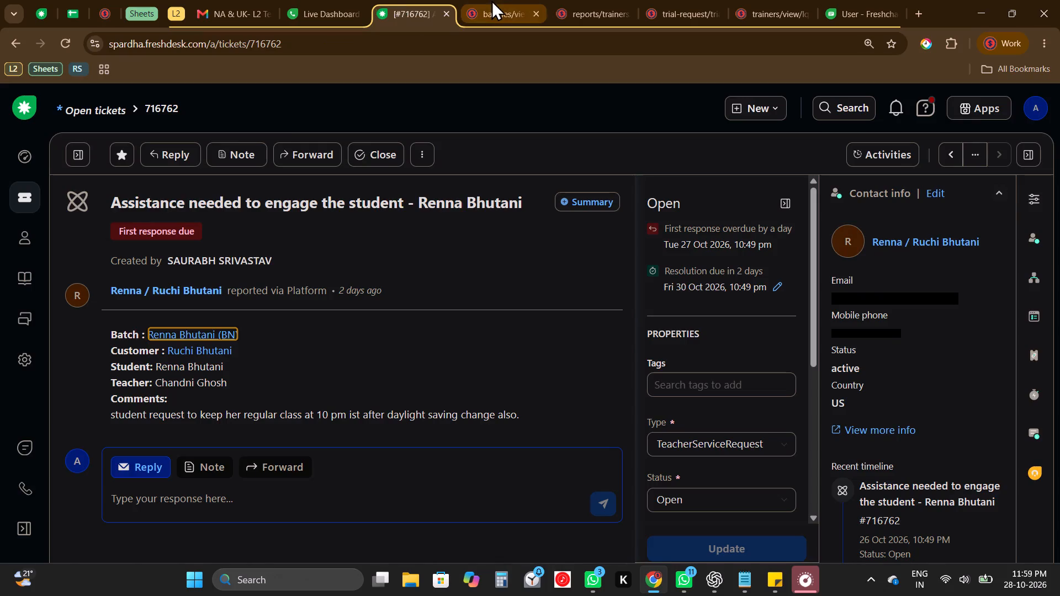
click(491, 0)
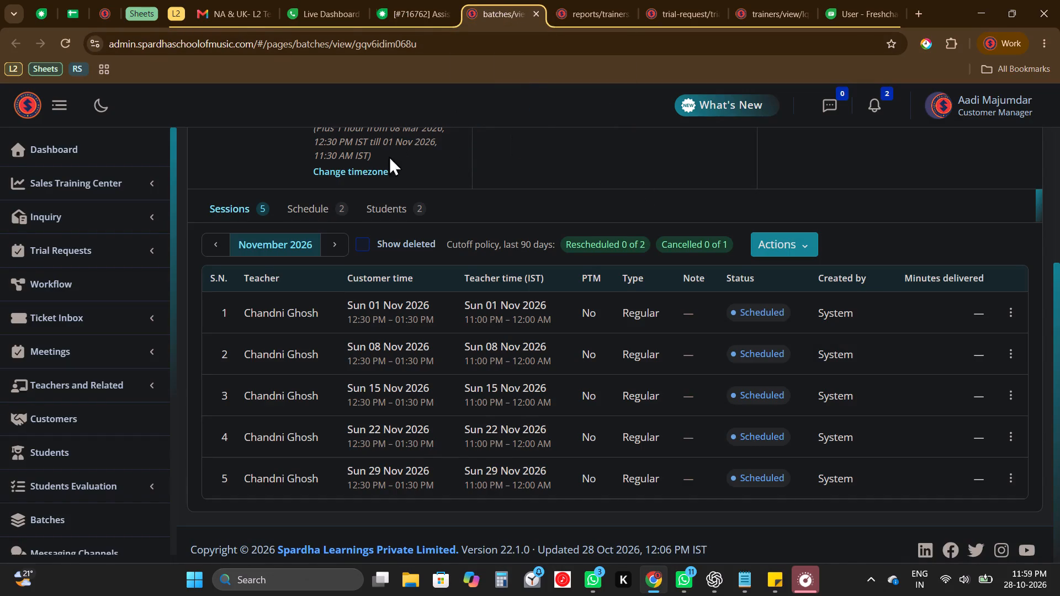
click(346, 194)
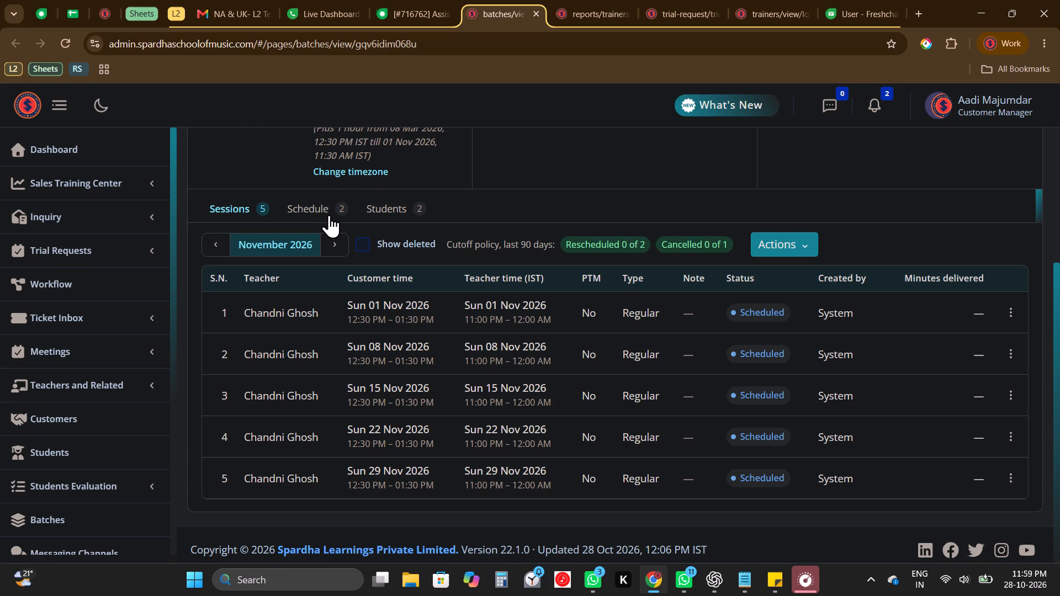
click(222, 238)
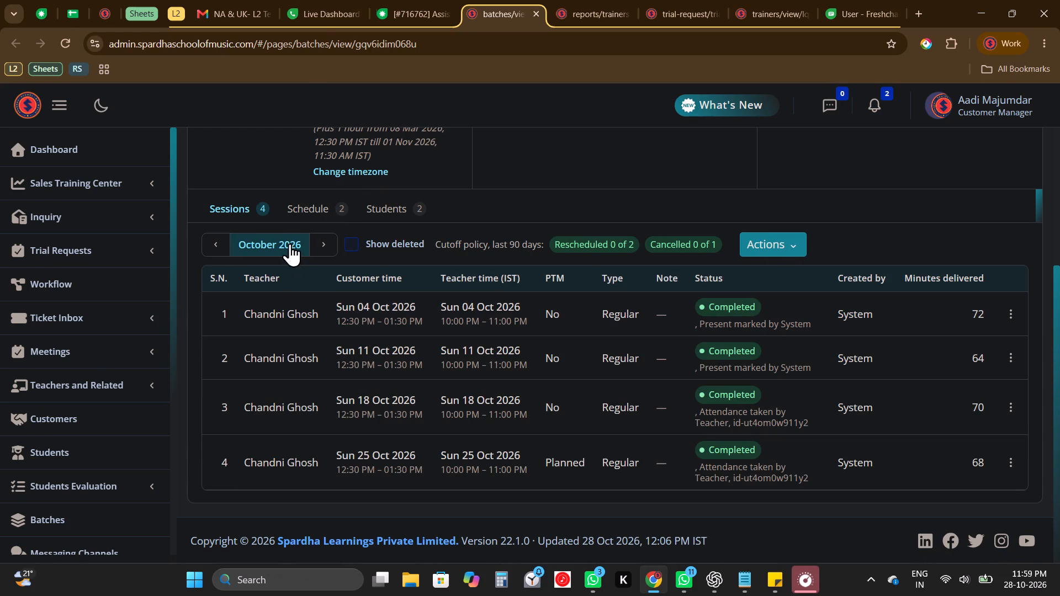
click(428, 0)
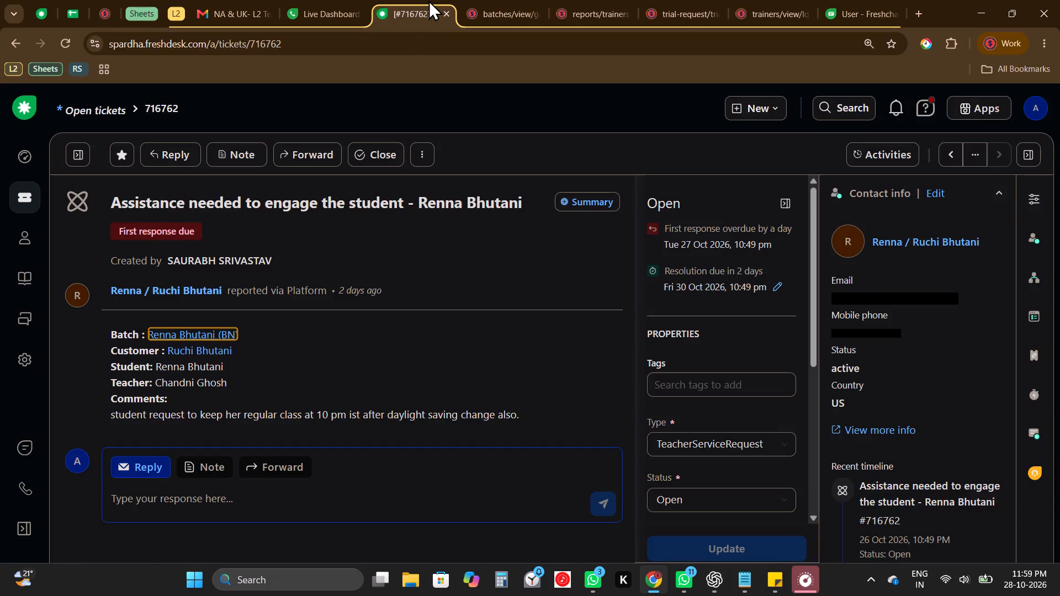
click(514, 0)
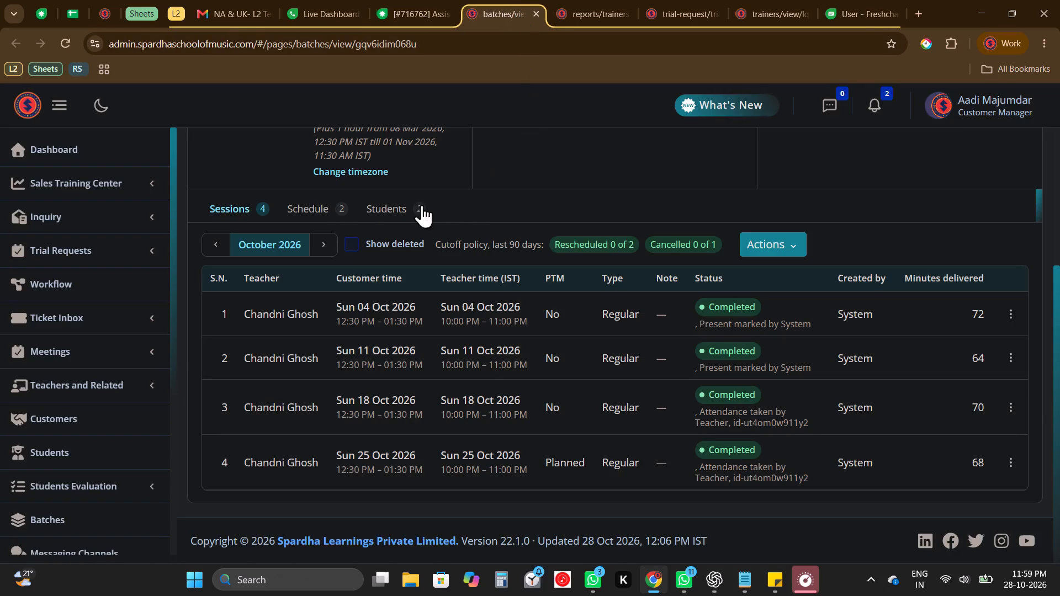
Check the audit logs of the 01:30 PM and 12:30 PM Sunday slots in the batch schedule.
click(345, 203)
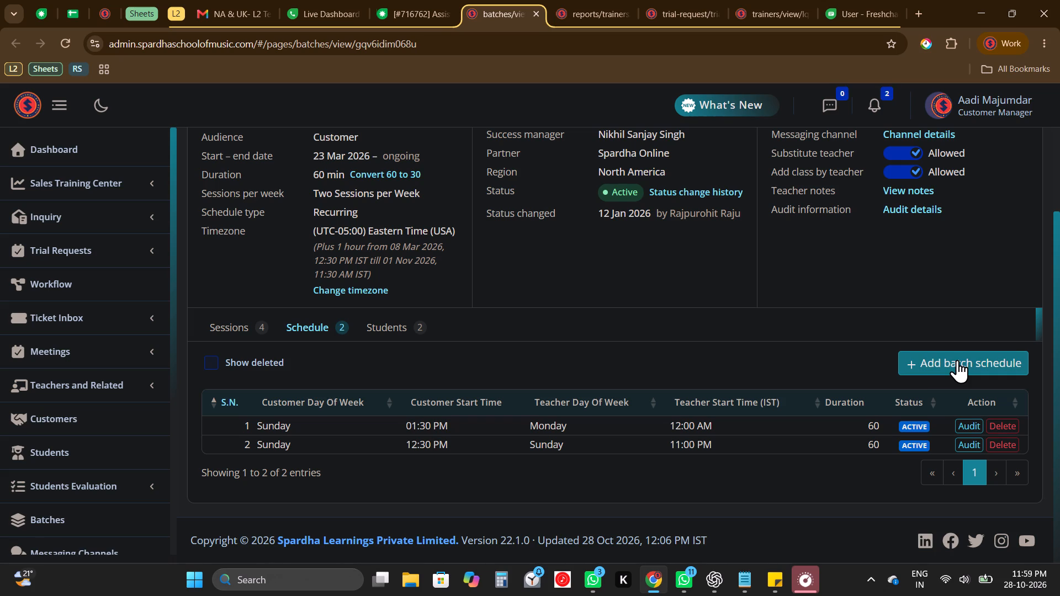
click(972, 418)
click(971, 420)
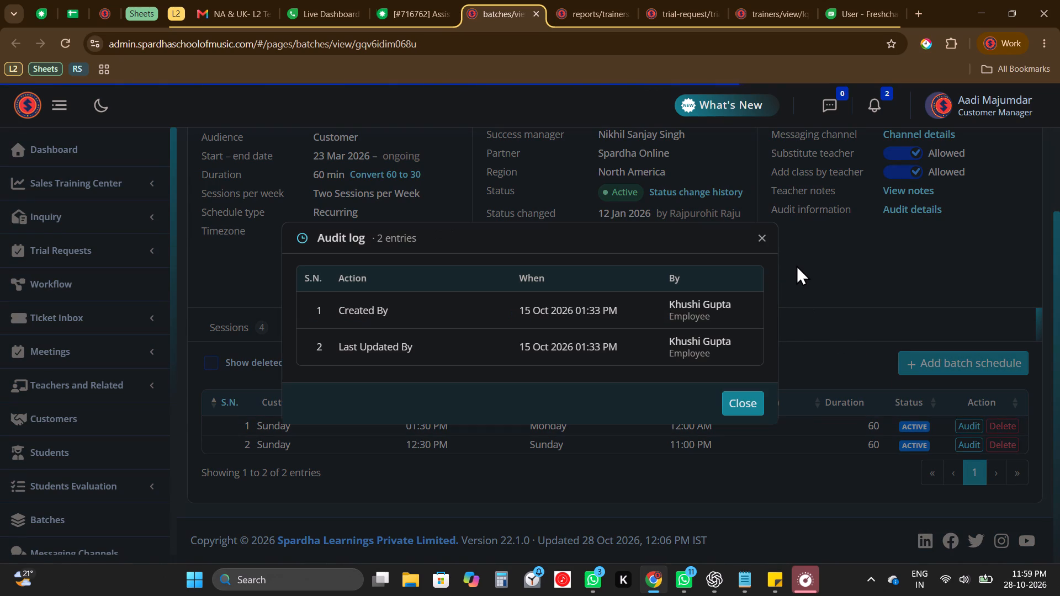
click(761, 240)
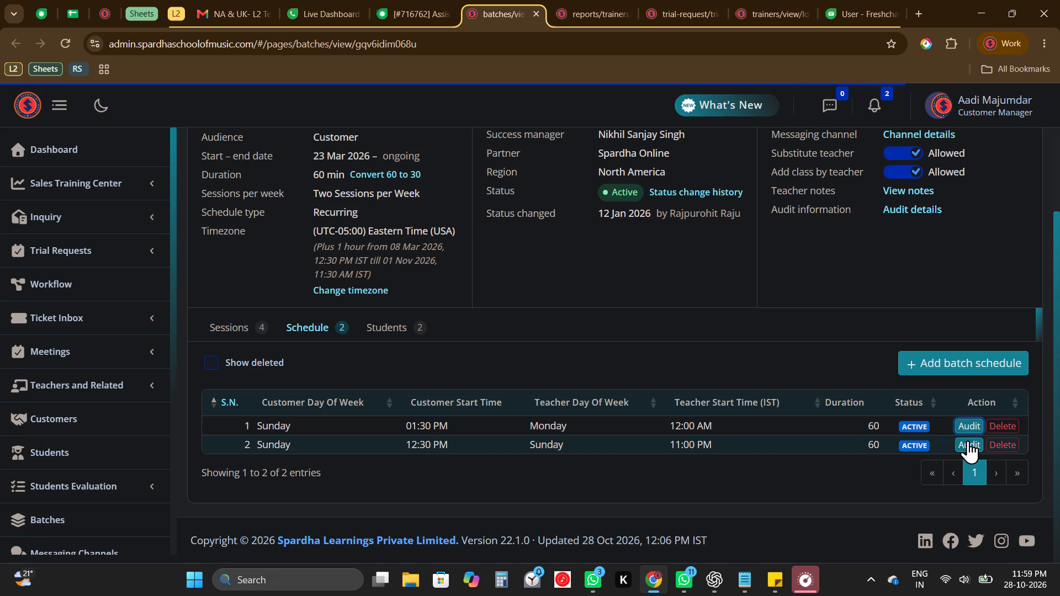
click(968, 440)
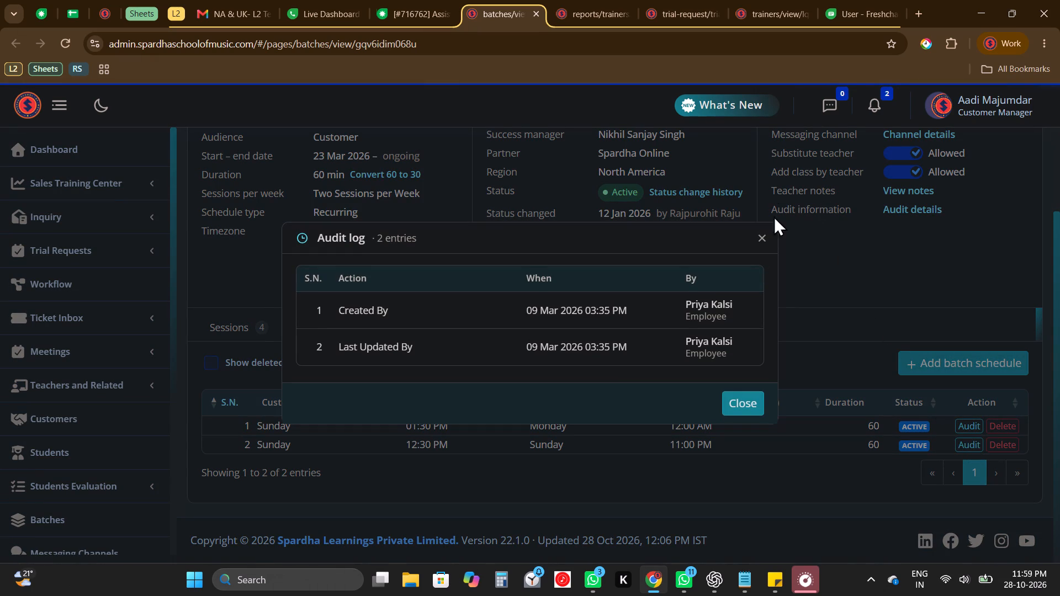
click(762, 238)
Review the batch details and its October and November 2026 sessions again.
click(258, 332)
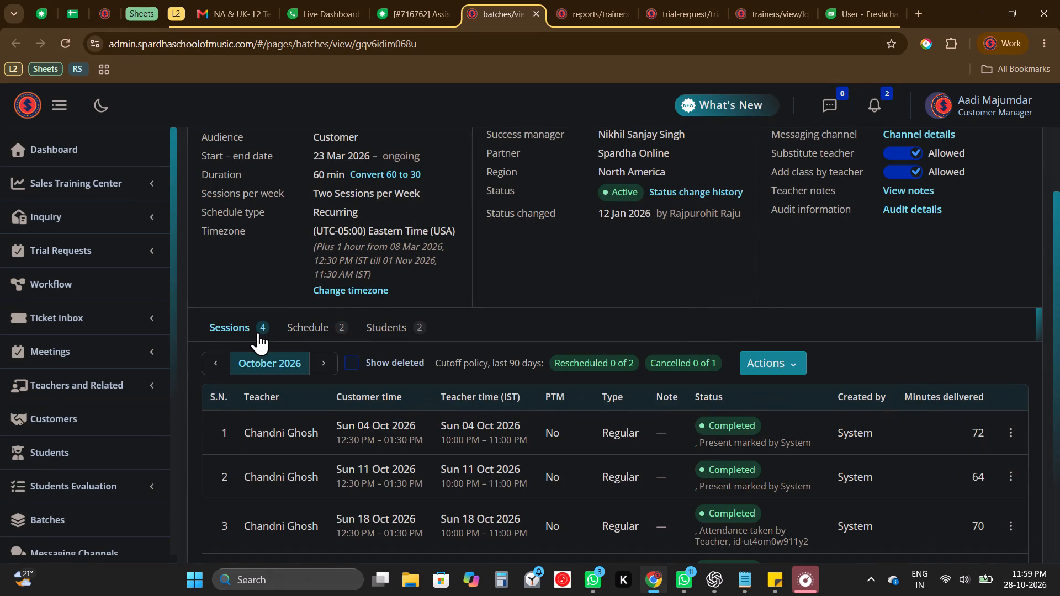
scroll(451, 505, down, 2)
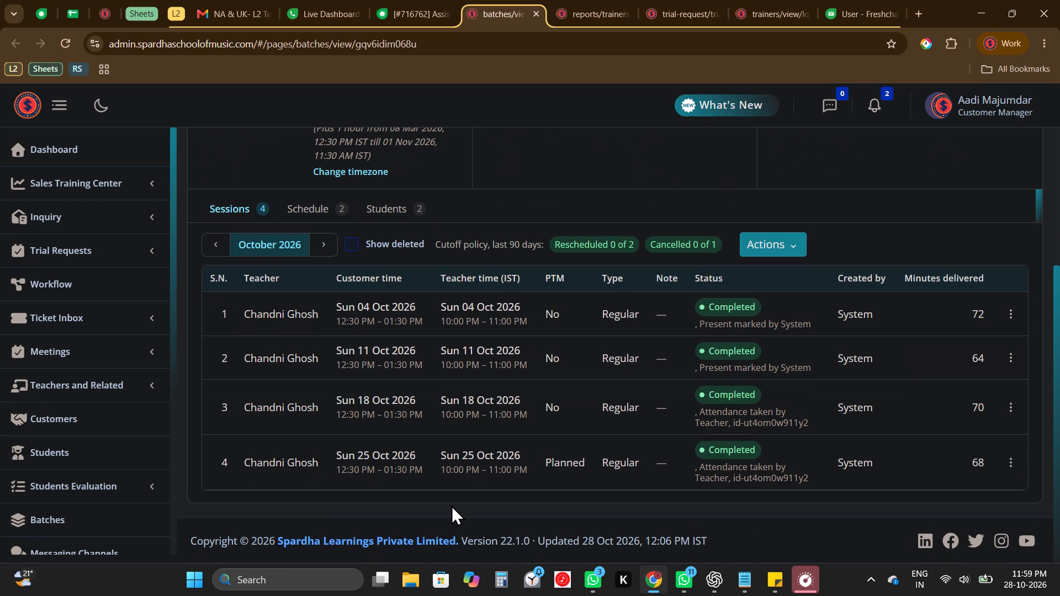
scroll(539, 289, up, 2)
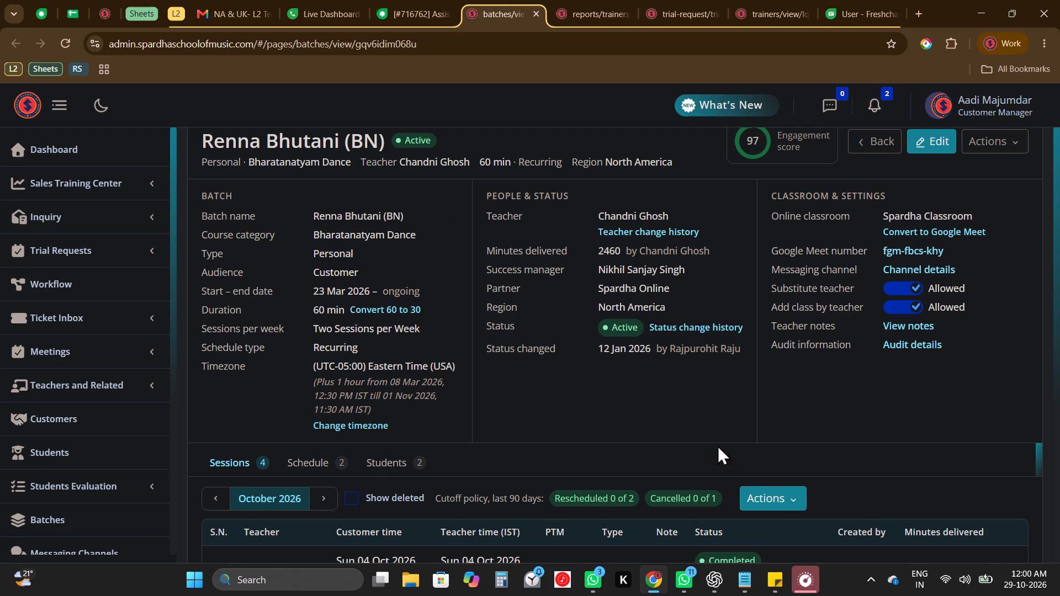
triple_click(409, 157)
drag(409, 157, 471, 348)
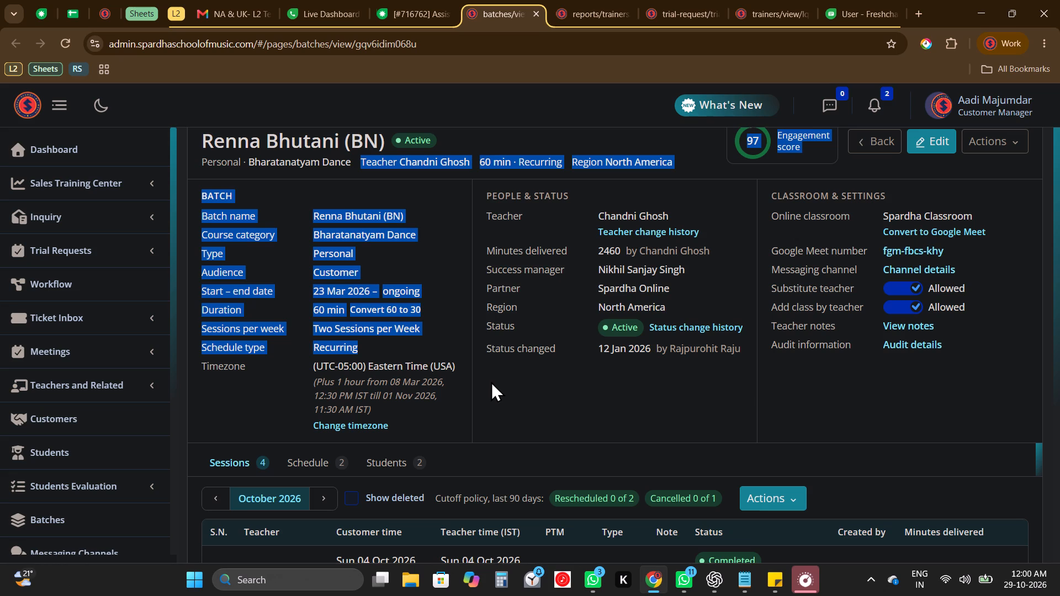
triple_click(491, 381)
click(491, 381)
scroll(491, 381, down, 4)
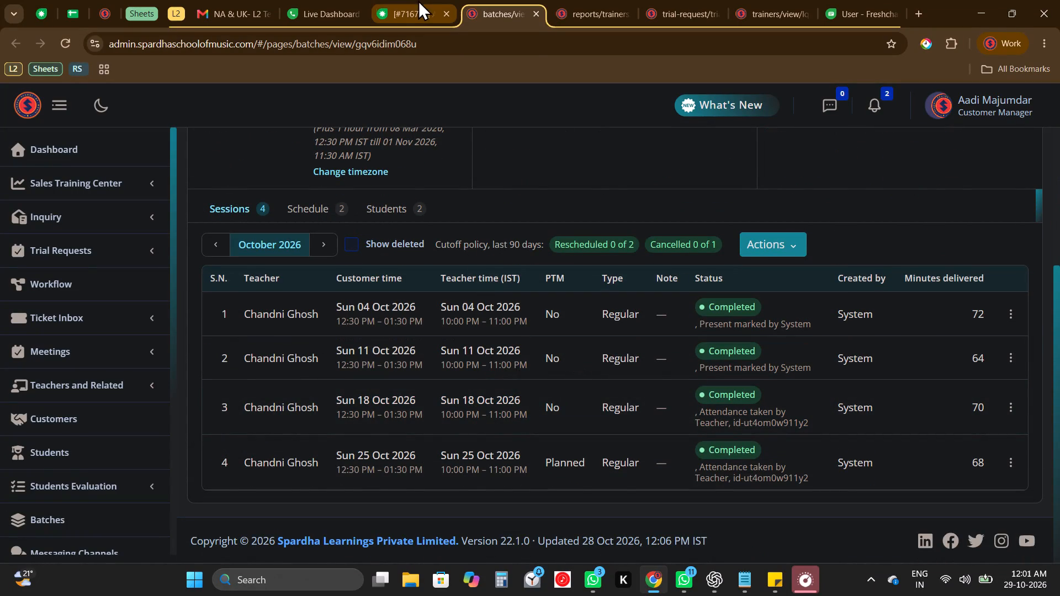
click(321, 240)
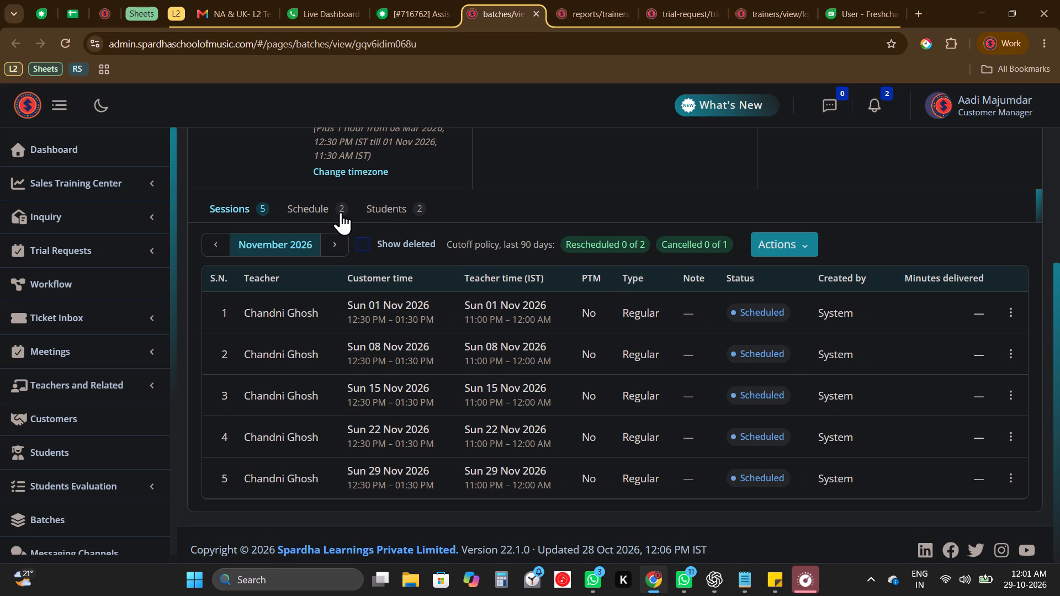
Try to add a weekly Sunday slot starting at 11:30 PM to the batch schedule.
click(341, 212)
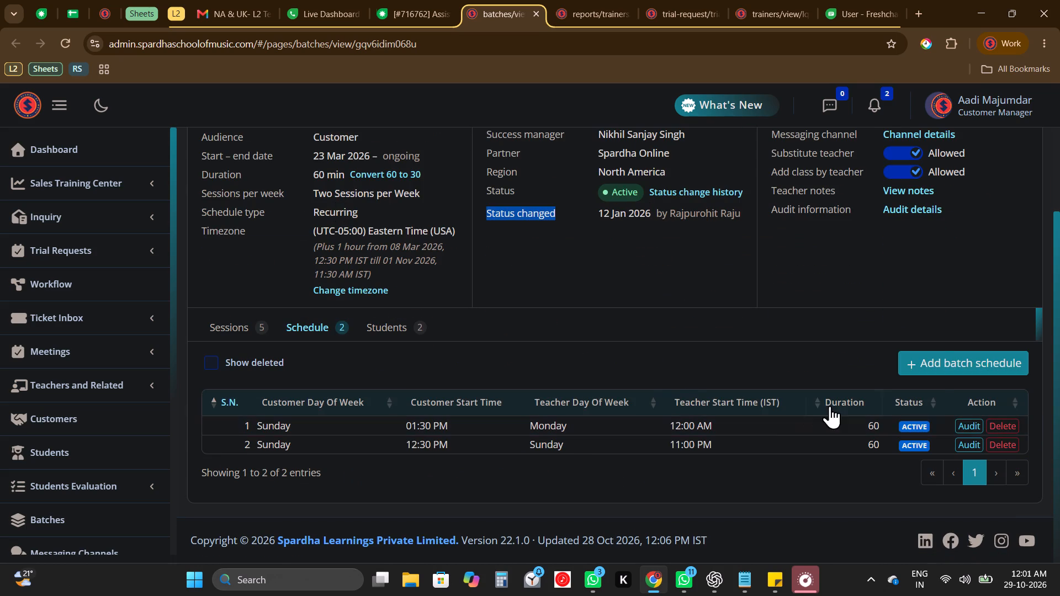
click(955, 353)
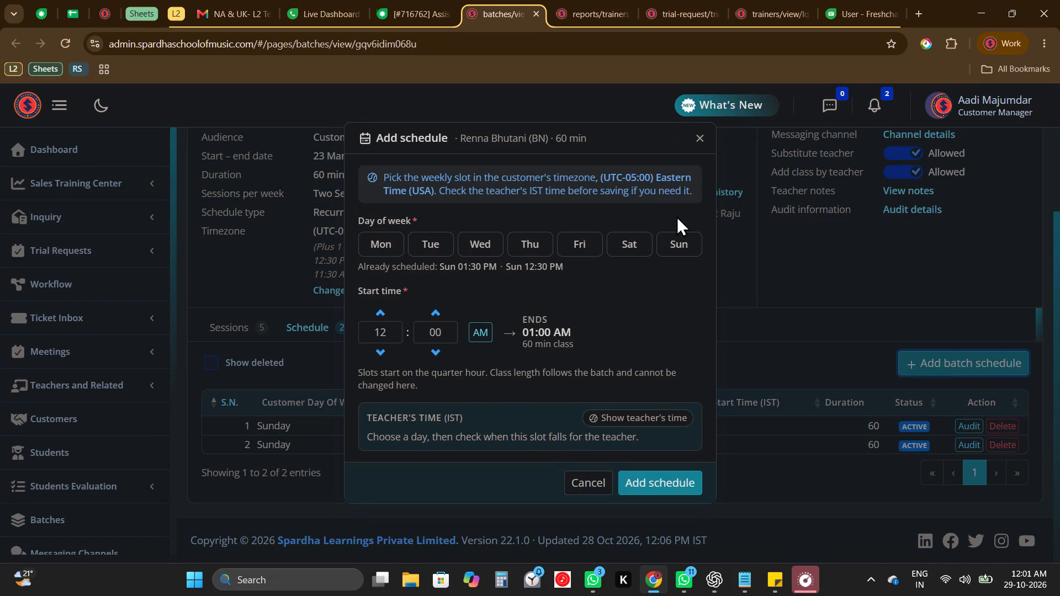
click(689, 239)
double_click(387, 332)
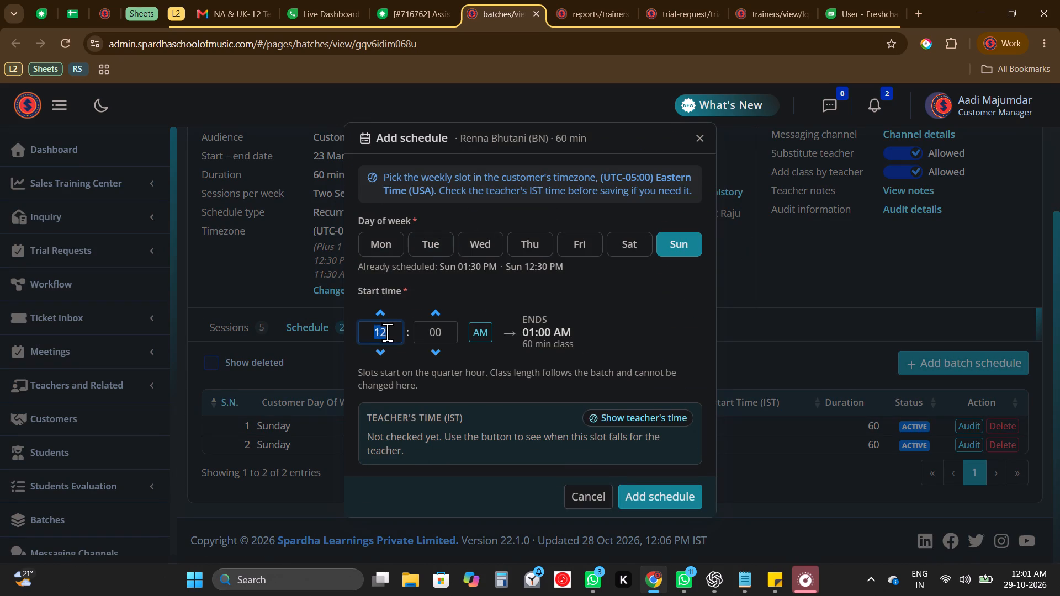
key(End)
key(End)
key(Tab)
key(Page_Down)
key(Insert)
key(Tab)
key(Tab)
key(shift+Tab)
text(11)
key(Tab)
text(30)
key(Tab)
key(Return)
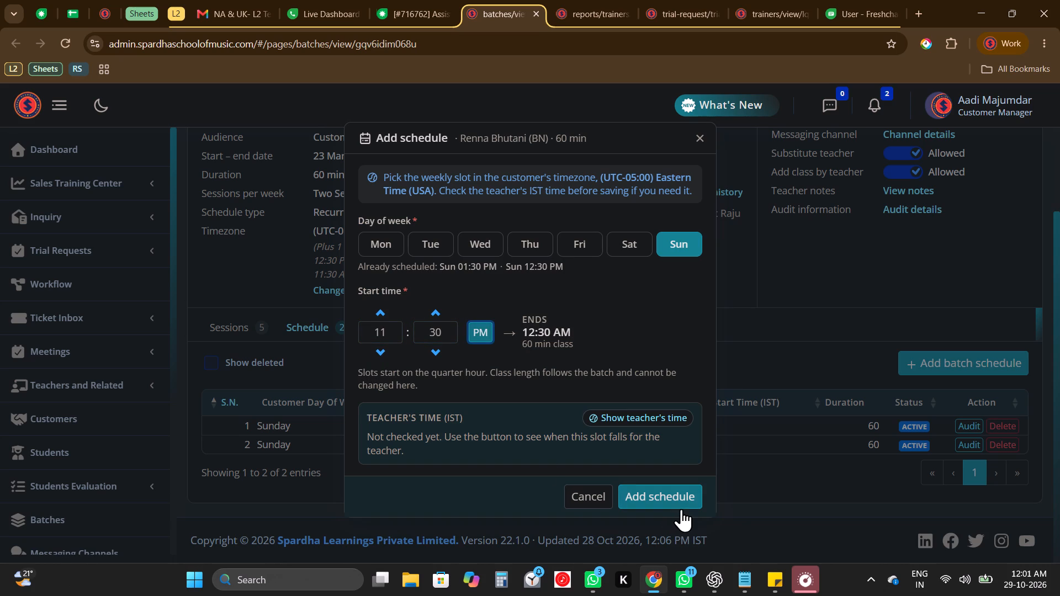
click(681, 509)
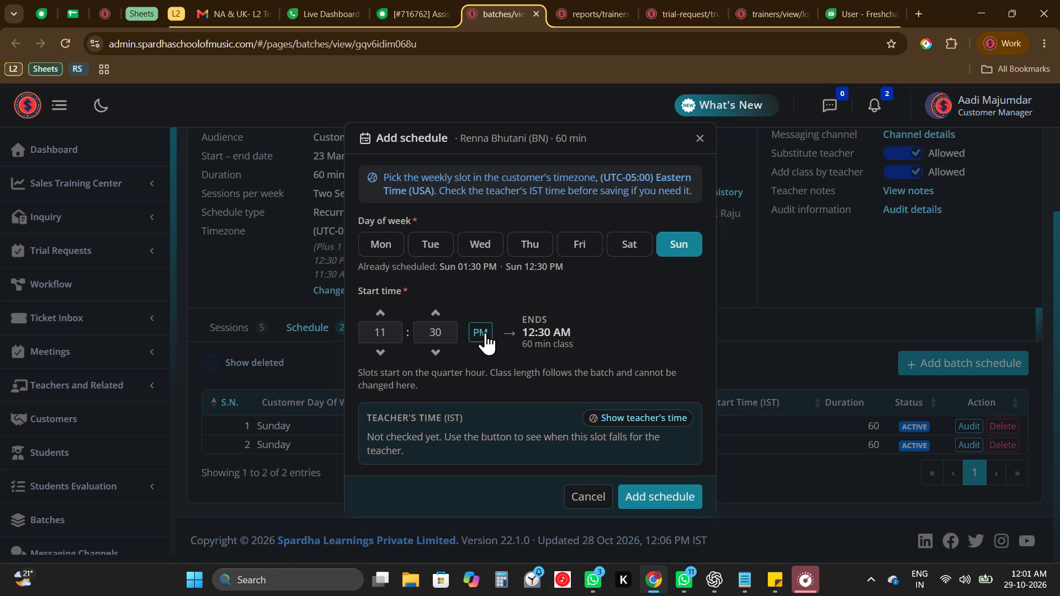
Change the new slot's start time to 11:30 AM and add it to the batch schedule.
click(485, 332)
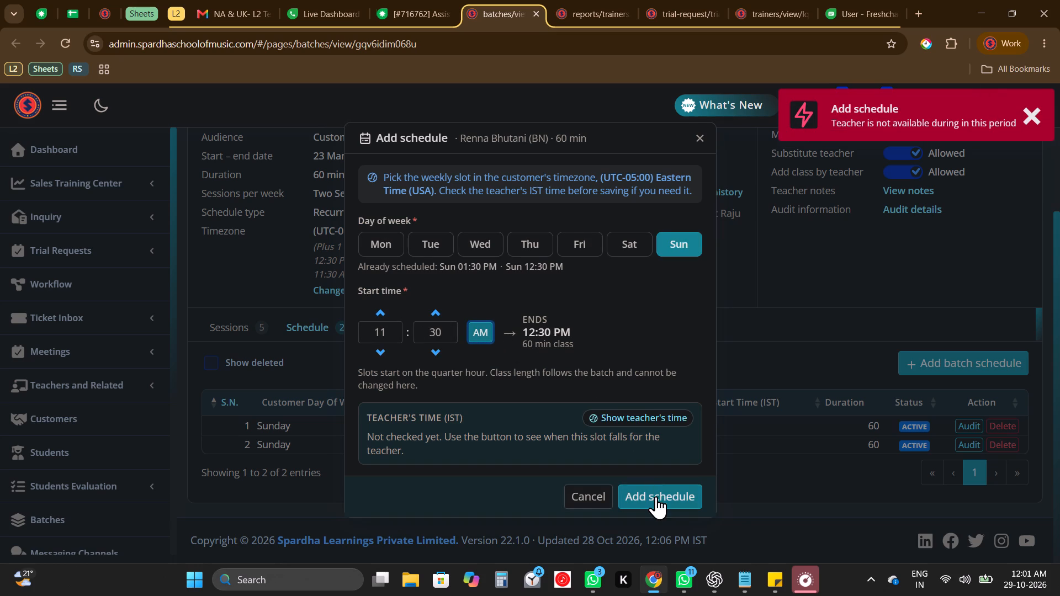
click(656, 496)
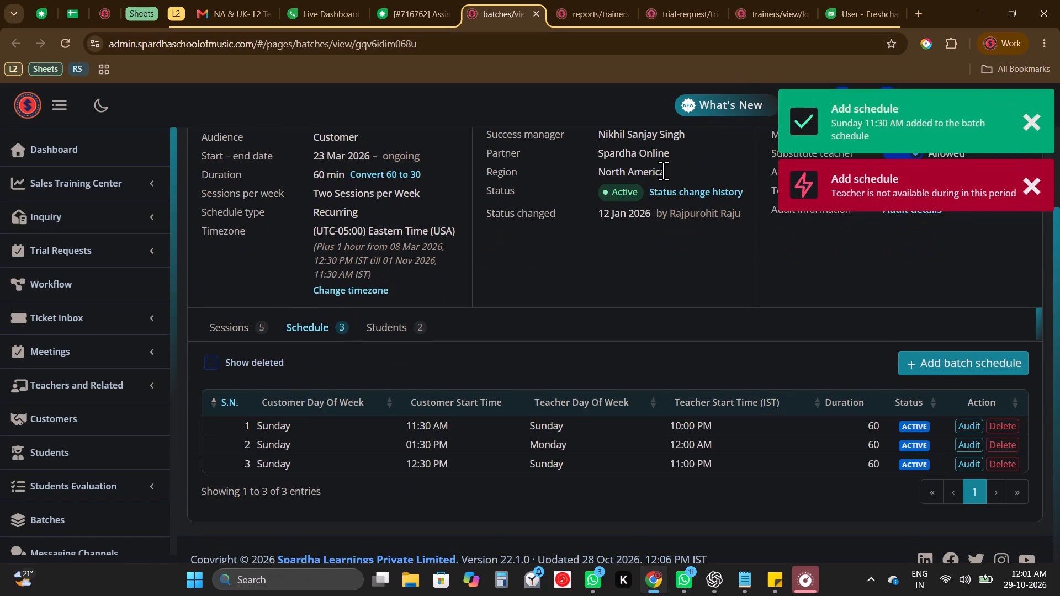
Check the updated batch schedule against the request in the ticket.
click(406, 0)
click(479, 0)
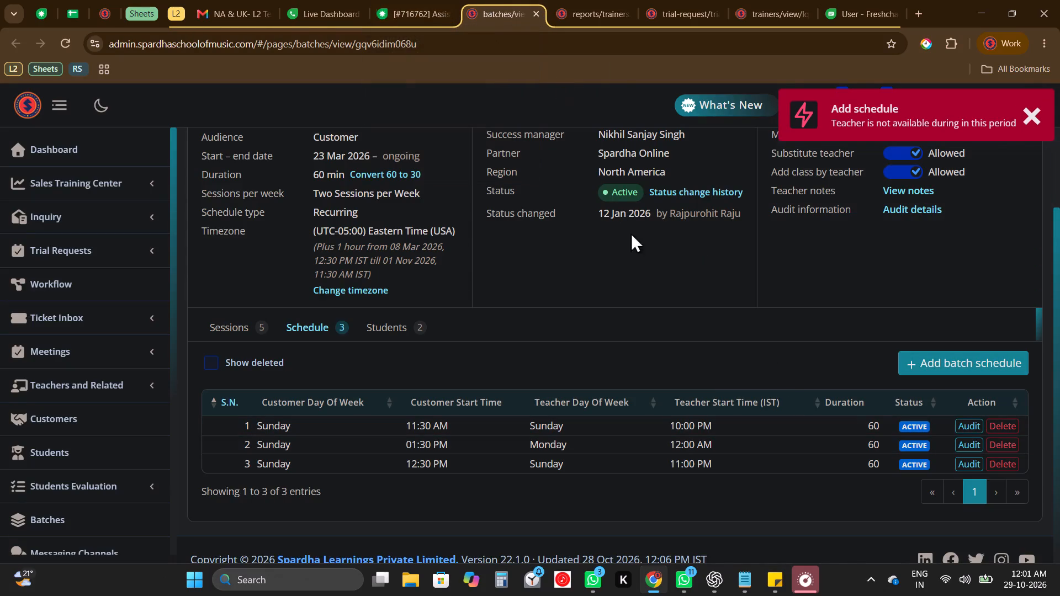
click(413, 0)
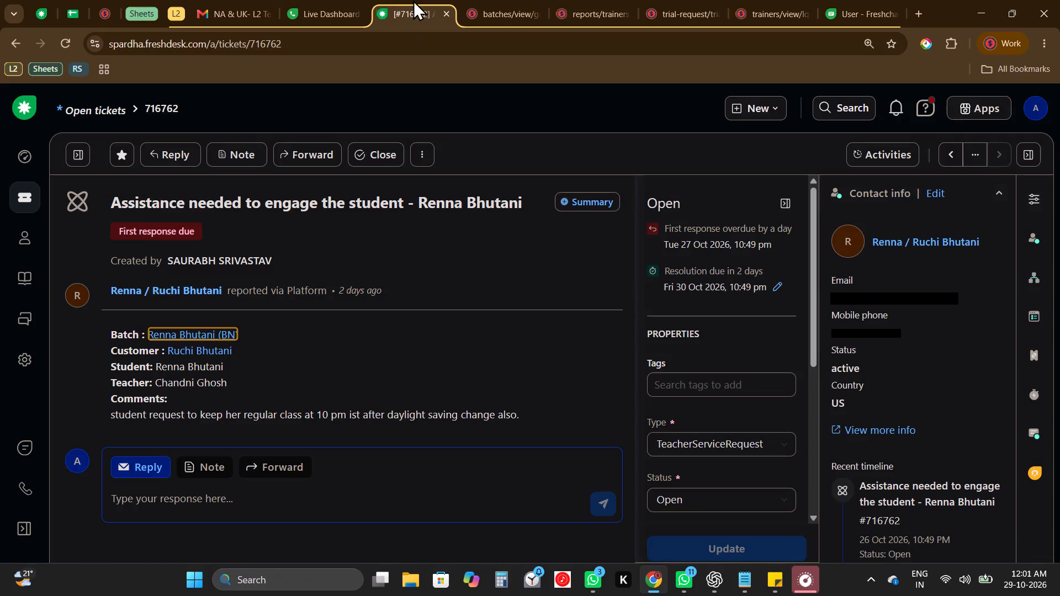
Delete the Sunday 01:30 PM and 12:30 PM slots from the batch schedule.
click(503, 0)
click(1004, 441)
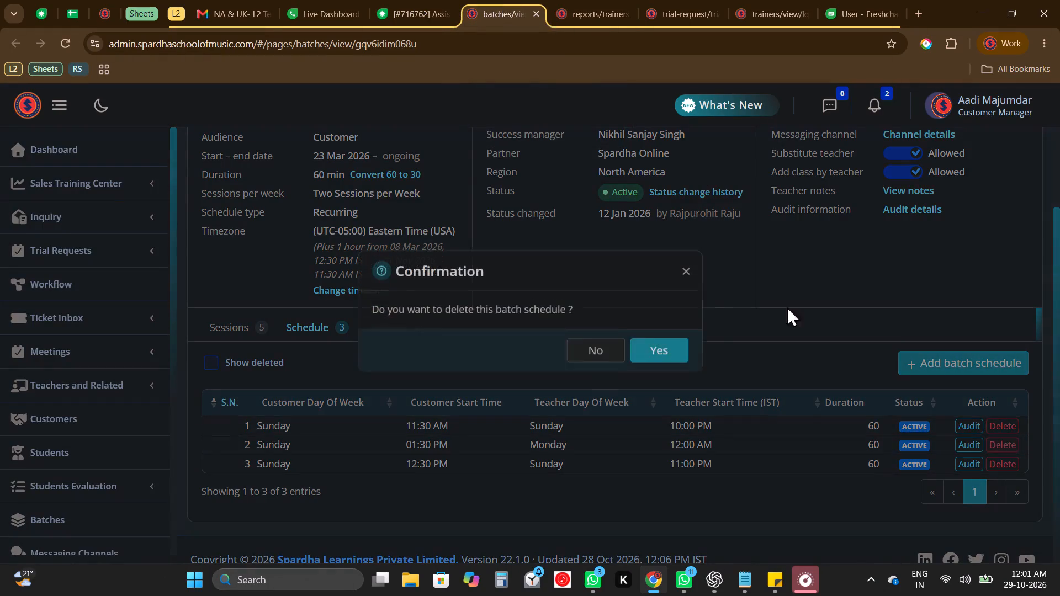
click(666, 365)
click(1006, 470)
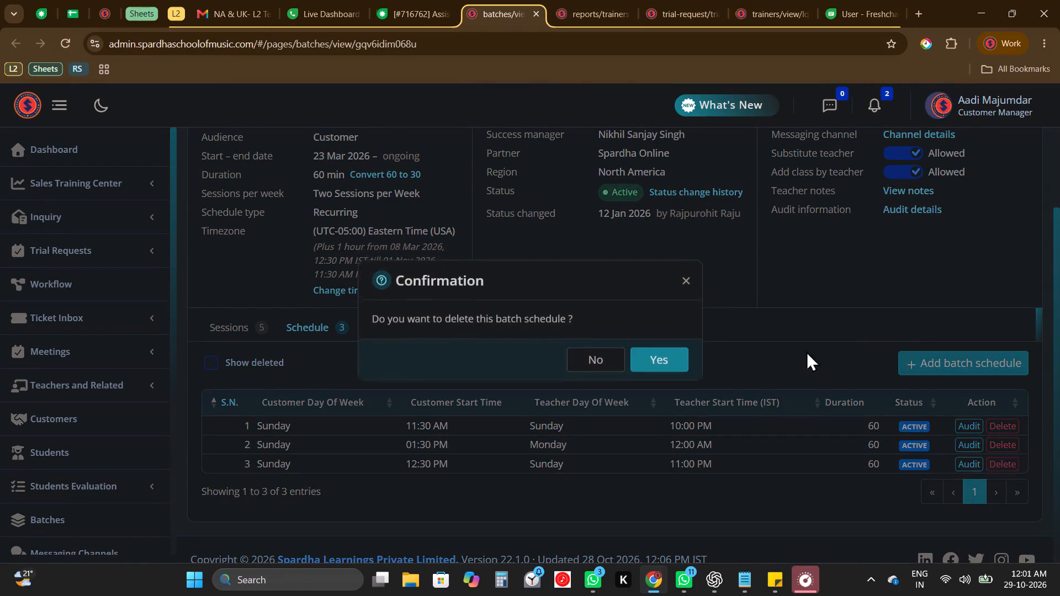
click(663, 355)
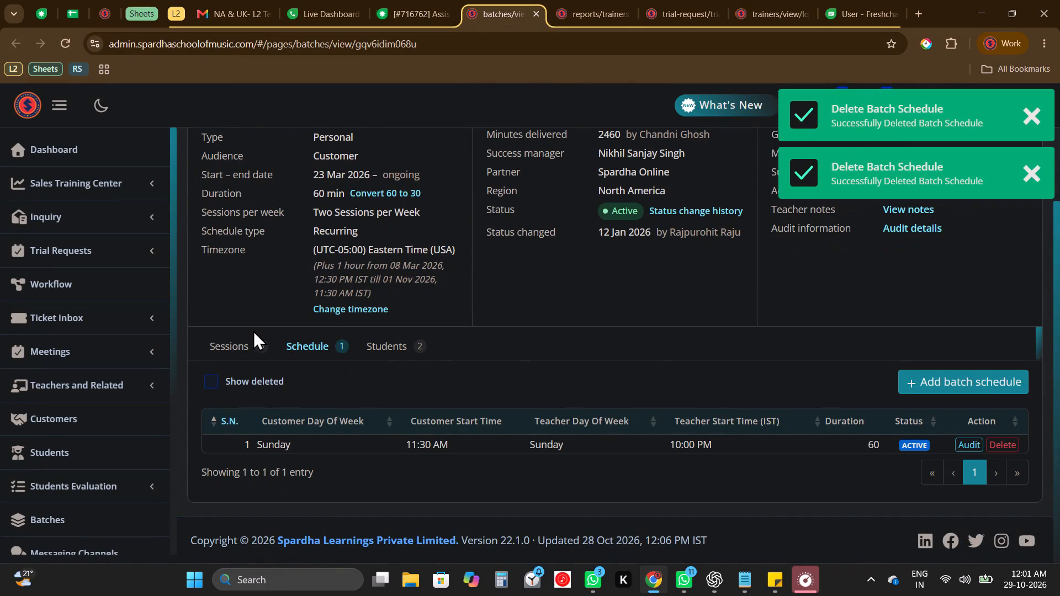
Generate the batch sessions again with the new schedule effective from 31 October 2026.
click(242, 343)
scroll(614, 363, down, 3)
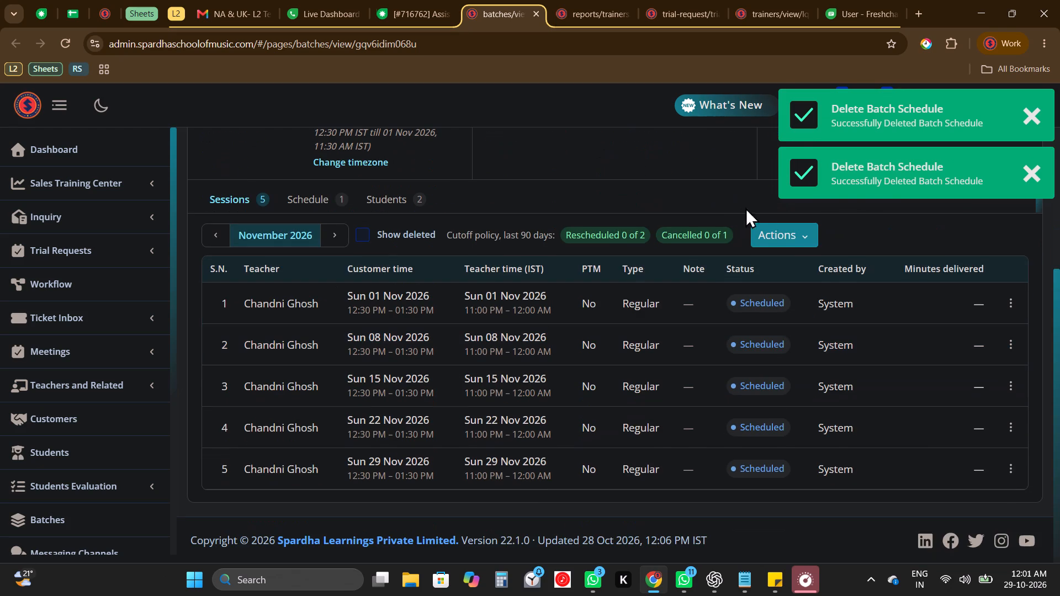
drag(798, 252, 807, 240)
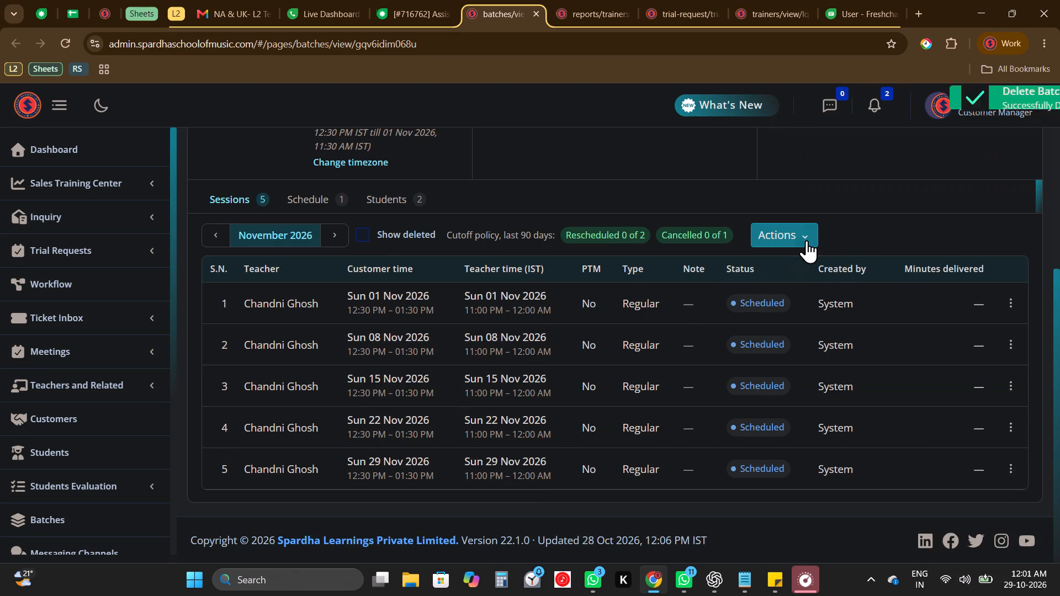
click(807, 240)
click(773, 292)
drag(650, 349, 655, 358)
click(655, 358)
click(469, 305)
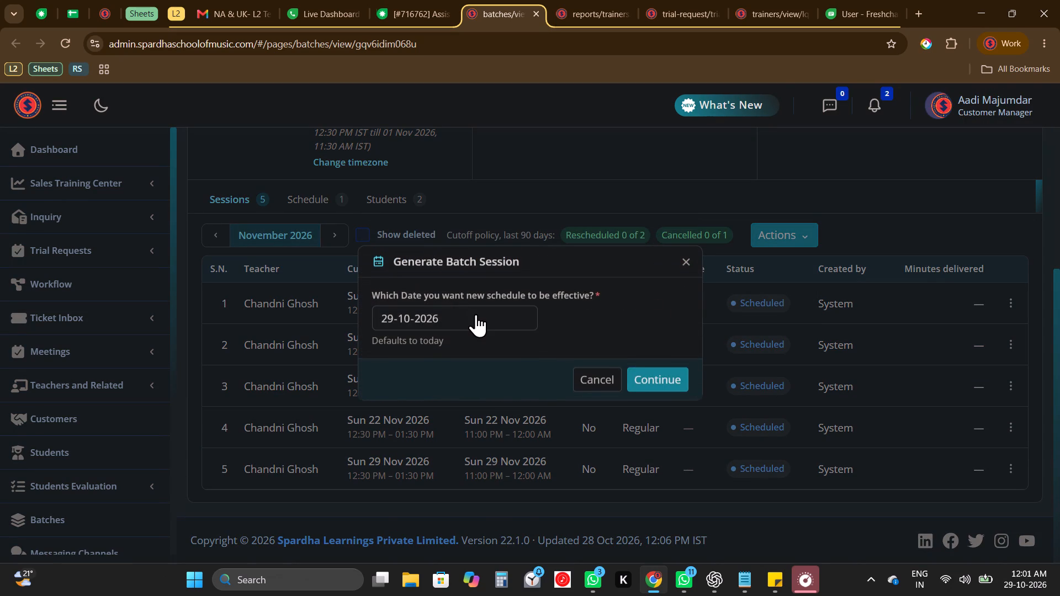
click(476, 314)
click(504, 462)
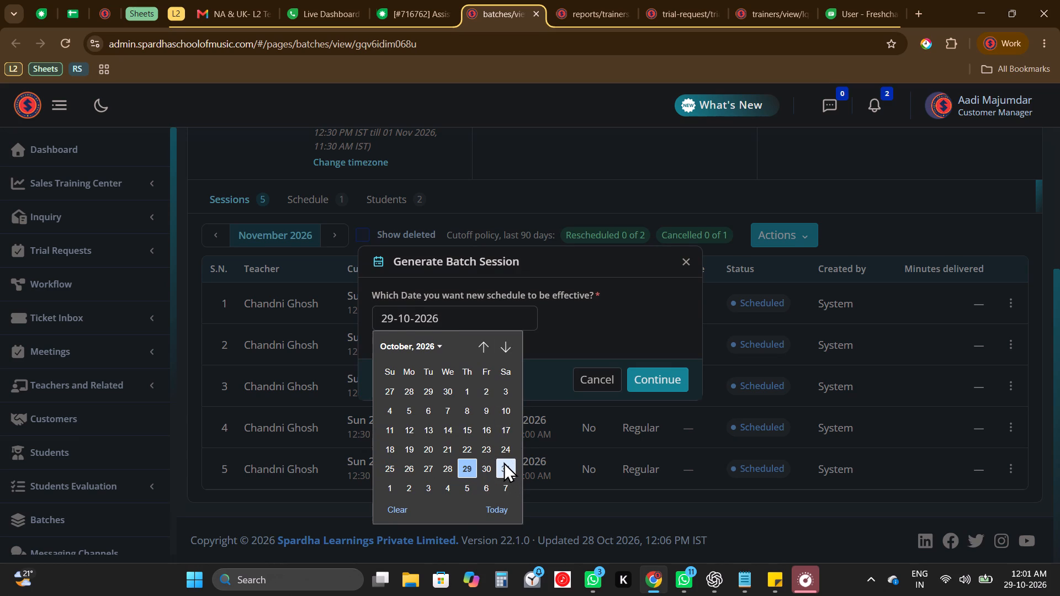
click(666, 383)
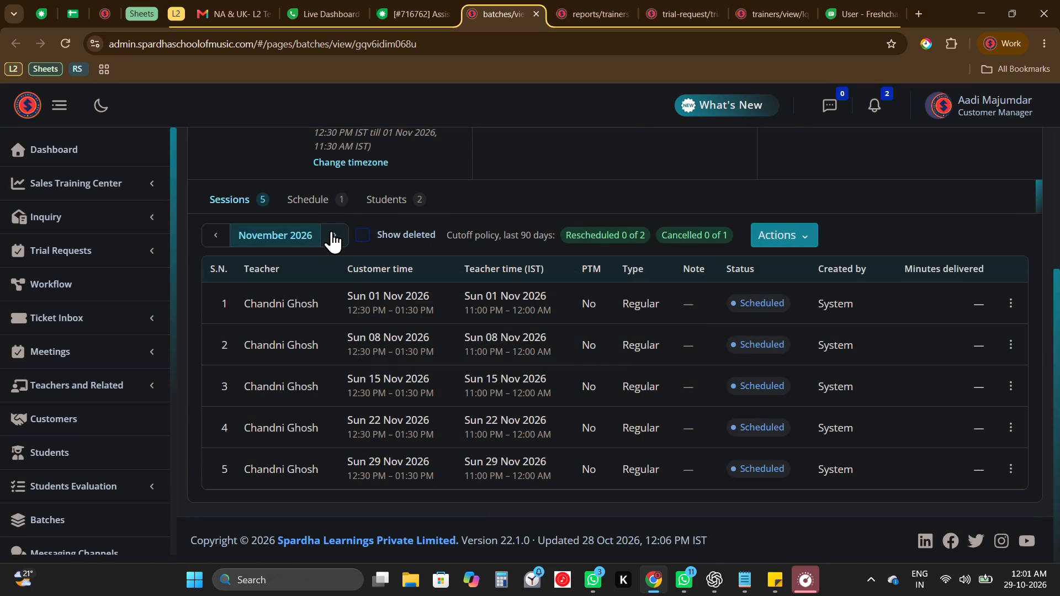
Capture a screenshot of the regenerated November 2026 sessions table and copy it.
click(340, 355)
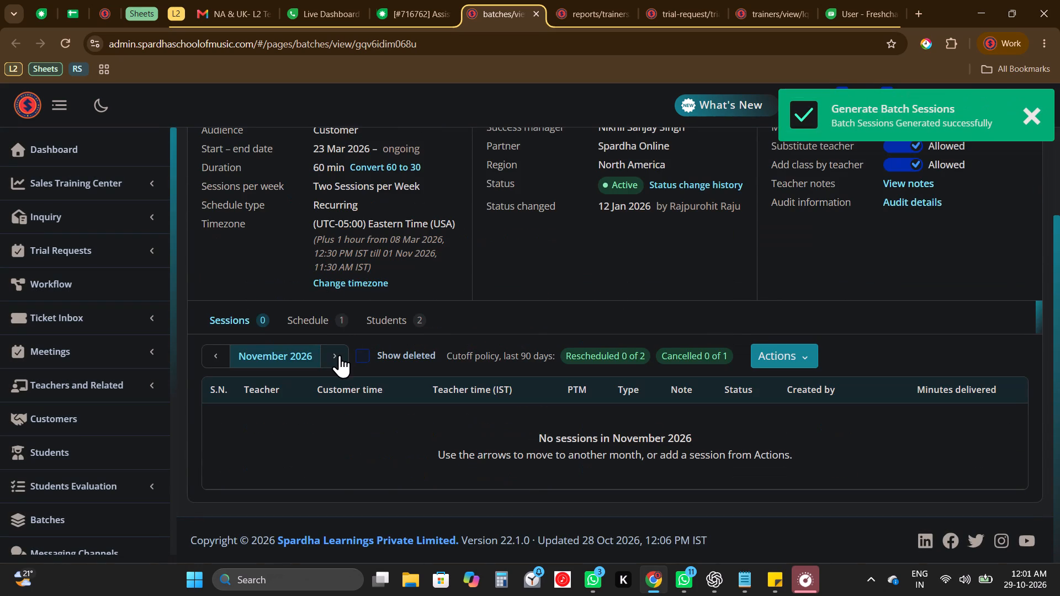
click(216, 350)
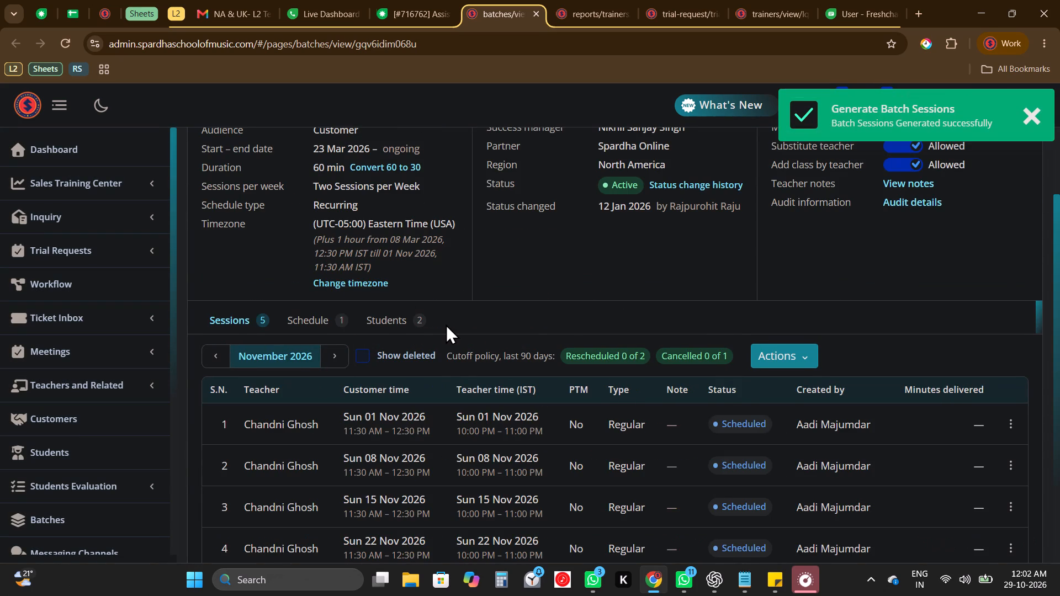
scroll(446, 324, down, 6)
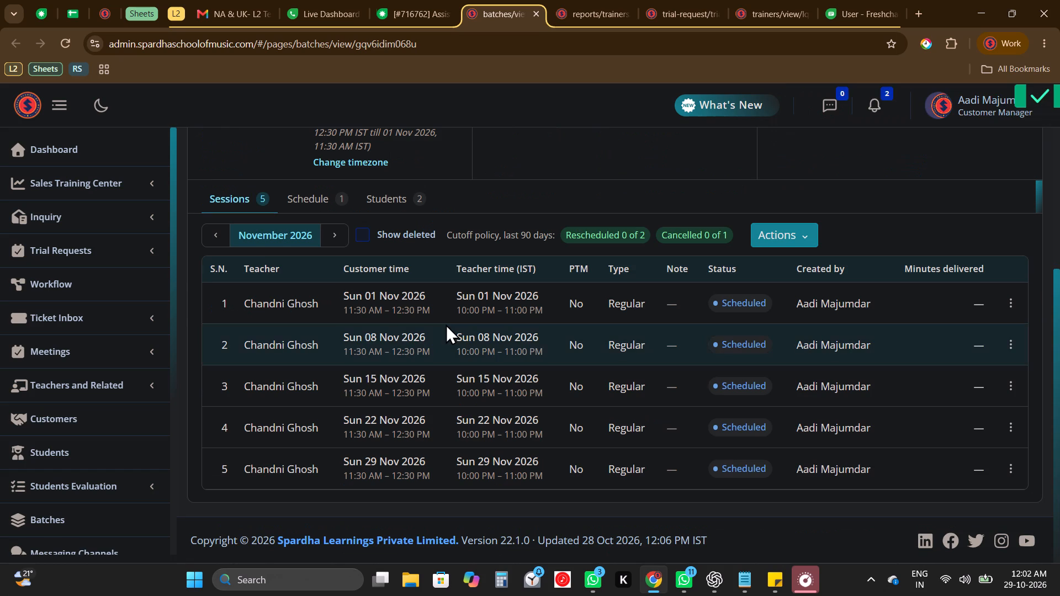
key(Print)
drag(196, 243, 776, 530)
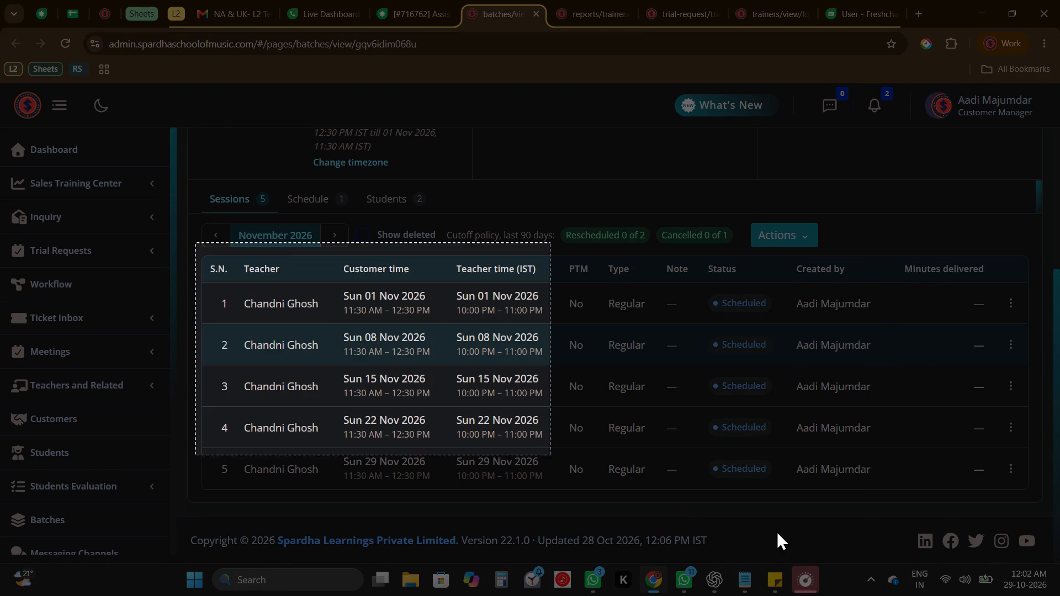
drag(776, 530, 921, 503)
key(ctrl+c)
Draft a private note on ticket #716762 reading "Required changes have been made" with the sessions screenshot pasted below.
click(377, 0)
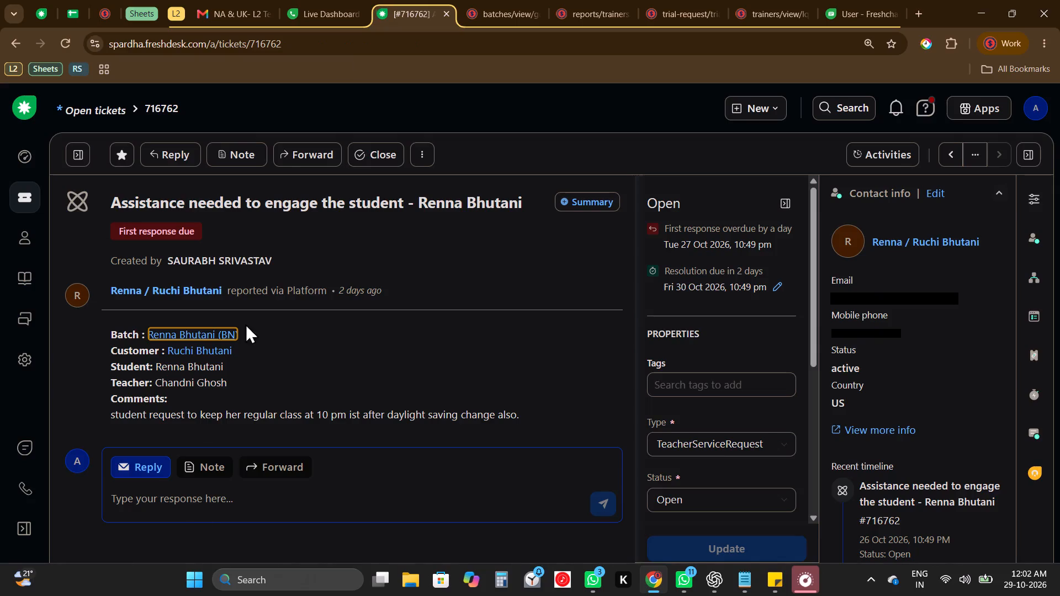
click(215, 461)
text(REQUIRE)
key(BackSpace)
key(BackSpace)
key(BackSpace)
key(BackSpace)
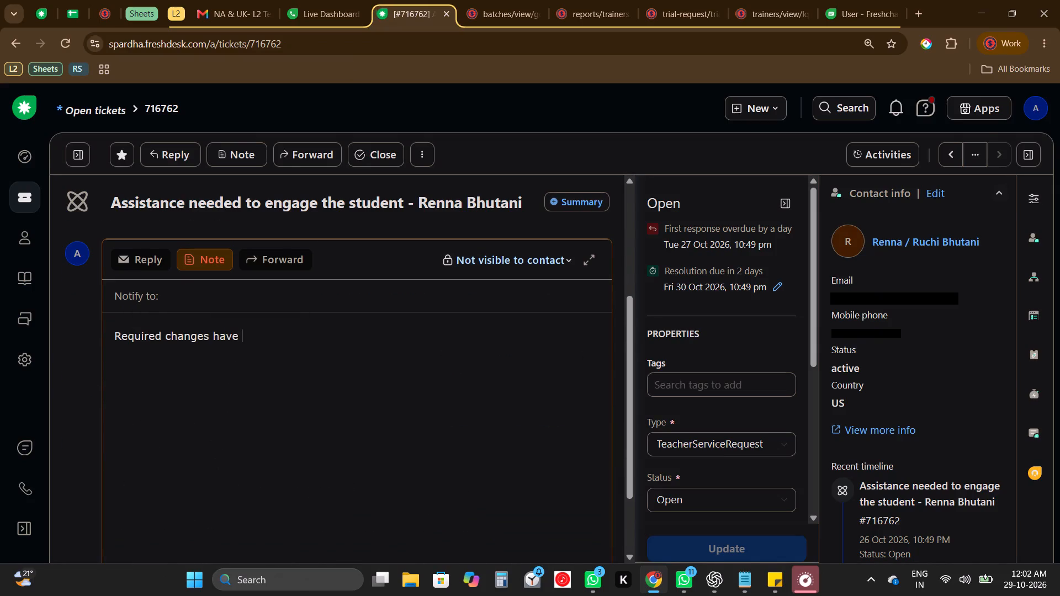
key(Return)
key(ctrl+v)
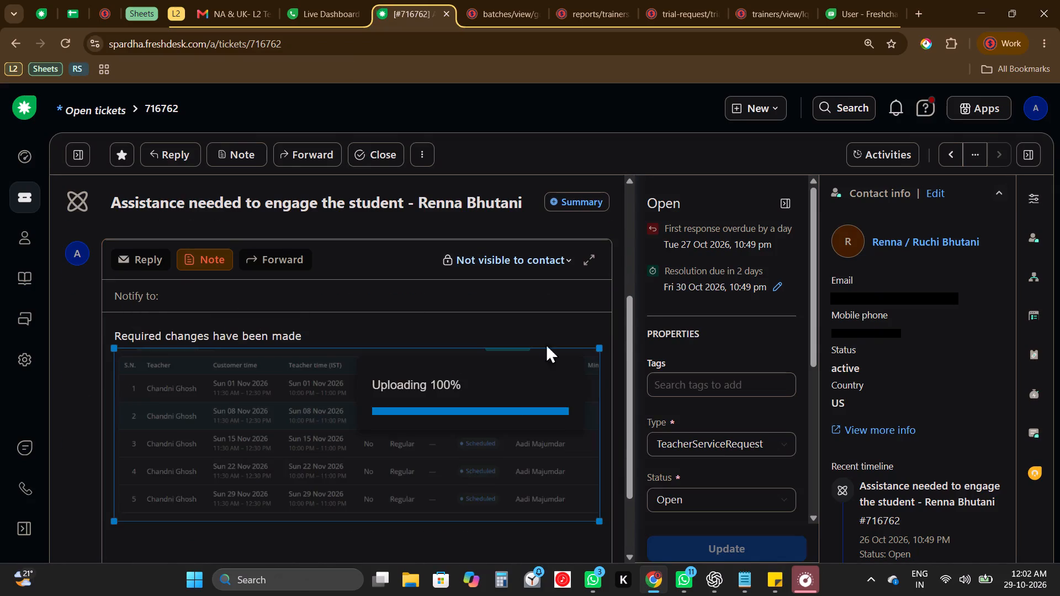
Set the ticket's type to Feature Request and its status to Closed.
click(730, 448)
text(fe)
key(a)
key(Return)
key(Tab)
key(Return)
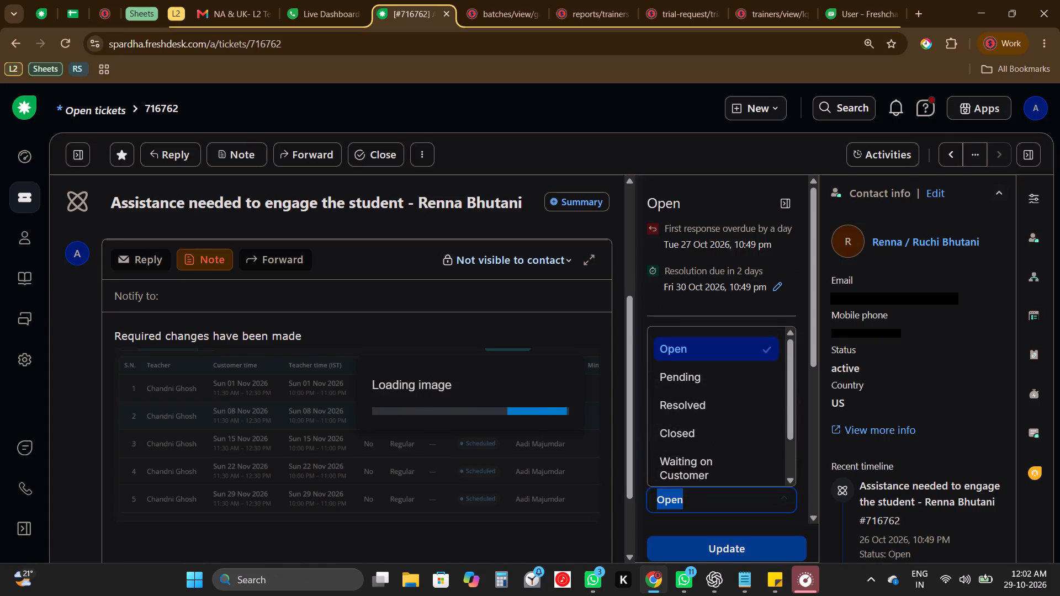
key(Down)
key(Down)
key(Down)
key(Return)
click(764, 424)
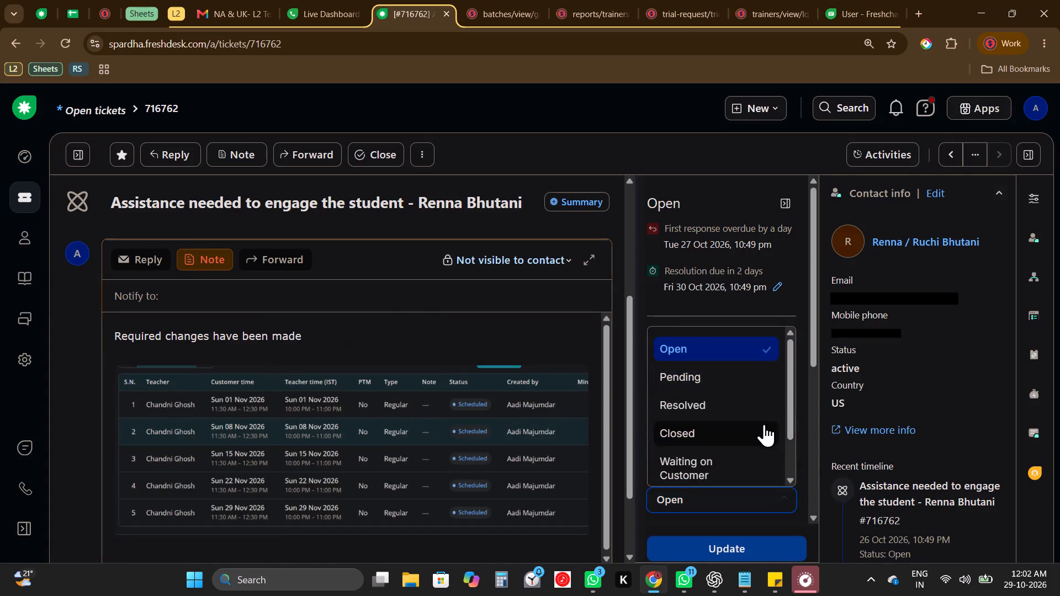
Add the private note to the ticket and save the updated ticket properties.
scroll(511, 453, down, 9)
click(540, 519)
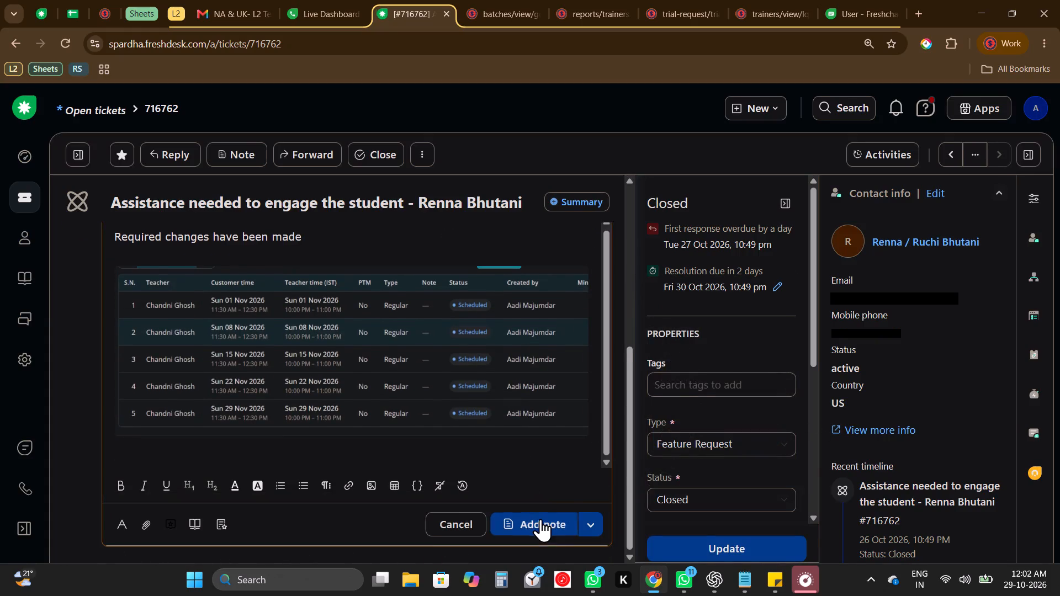
click(745, 547)
scroll(762, 398, down, 4)
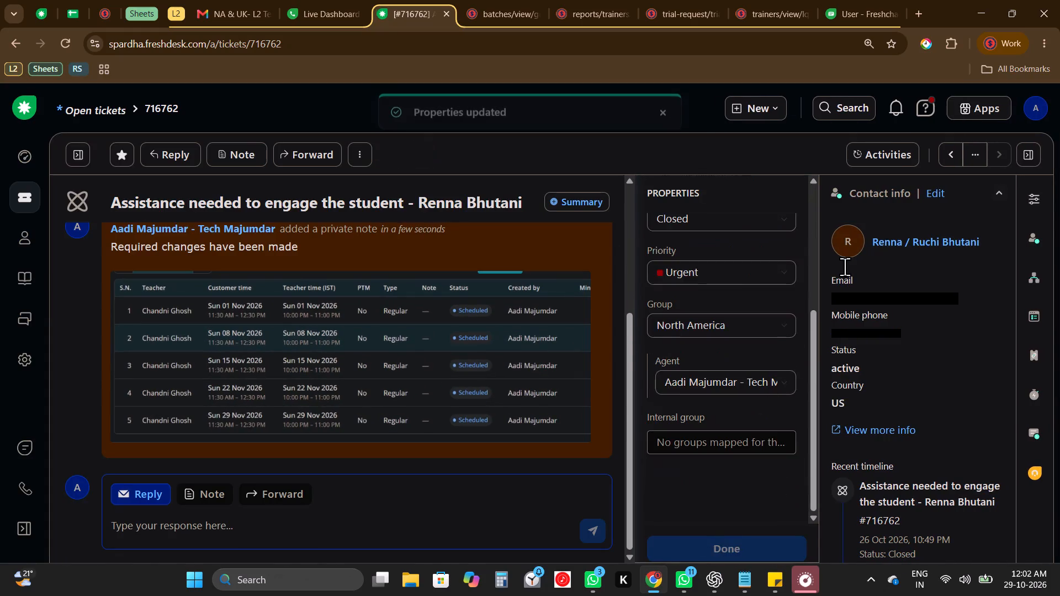
Open the next ticket, #716763, read its comment, and replace the previous batch page with its linked Bharatanatyam Dance batch.
click(958, 156)
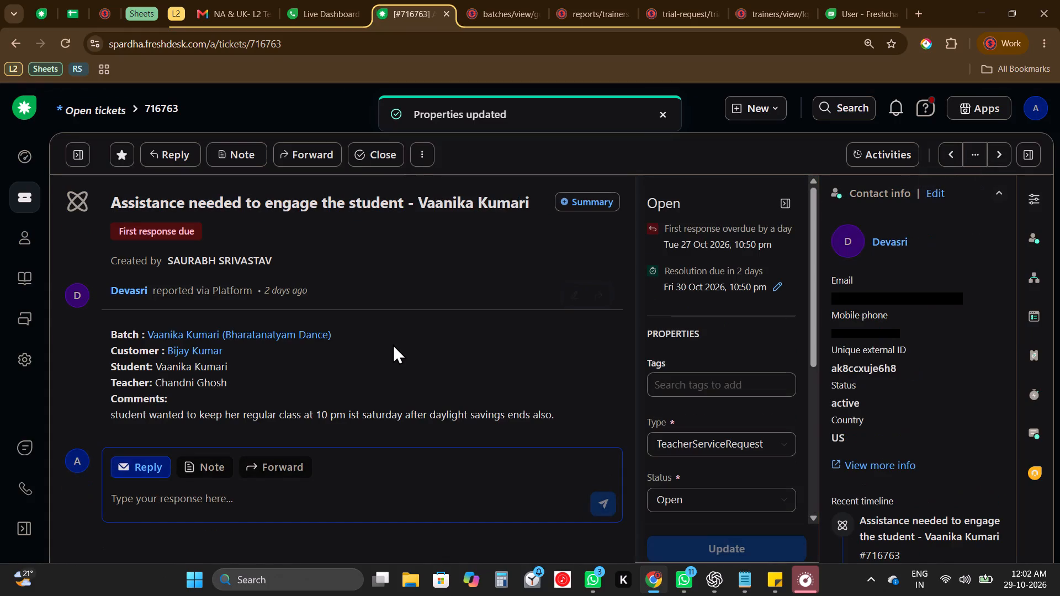
click(392, 352)
triple_click(268, 416)
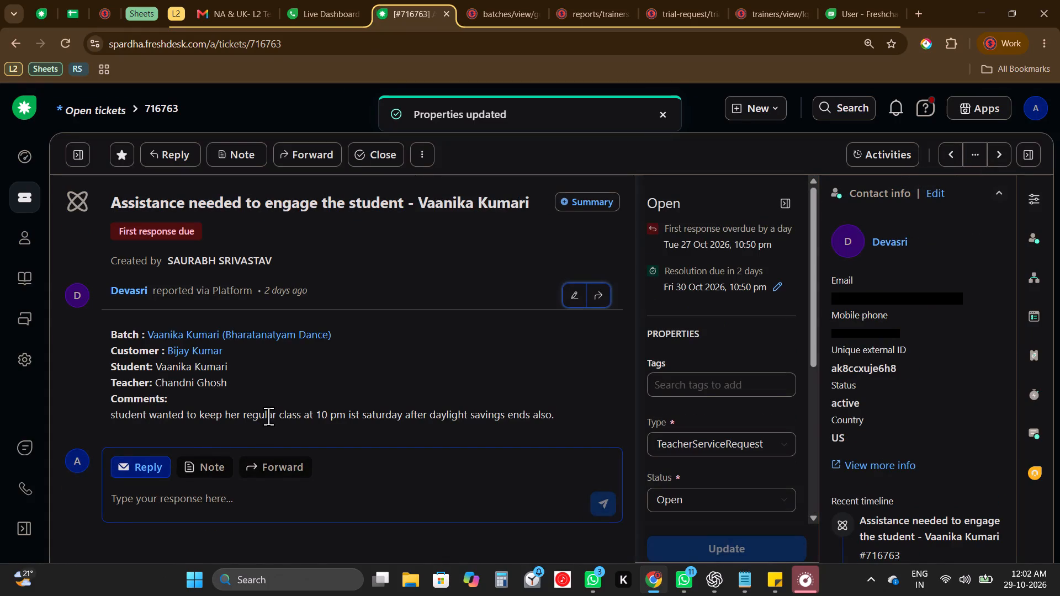
click(305, 334)
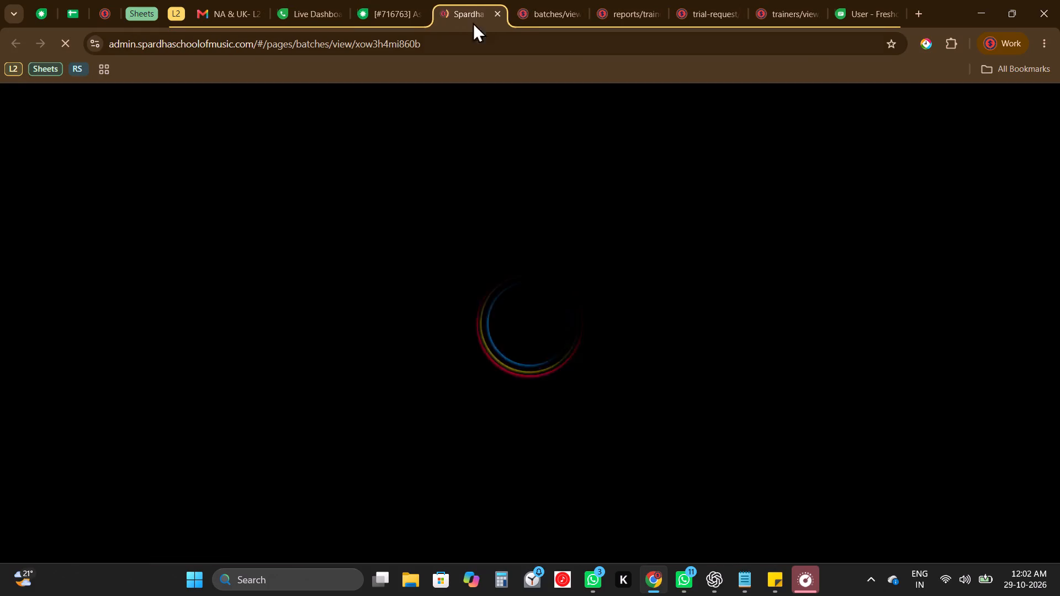
click(576, 12)
click(377, 6)
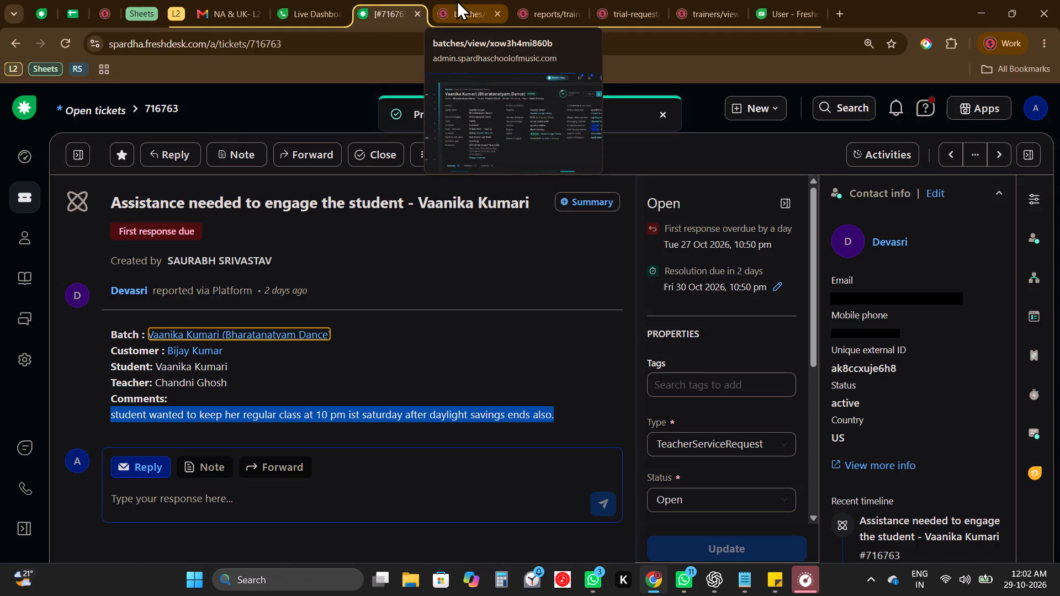
click(457, 0)
Review the batch's October and November 2026 sessions and its weekly schedule.
scroll(484, 460, down, 4)
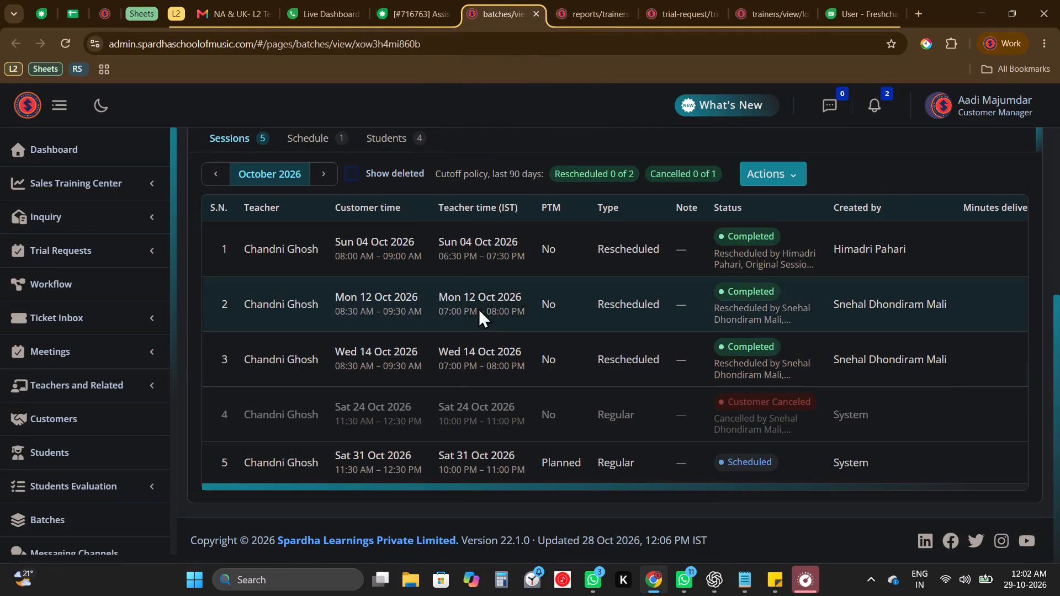
click(344, 132)
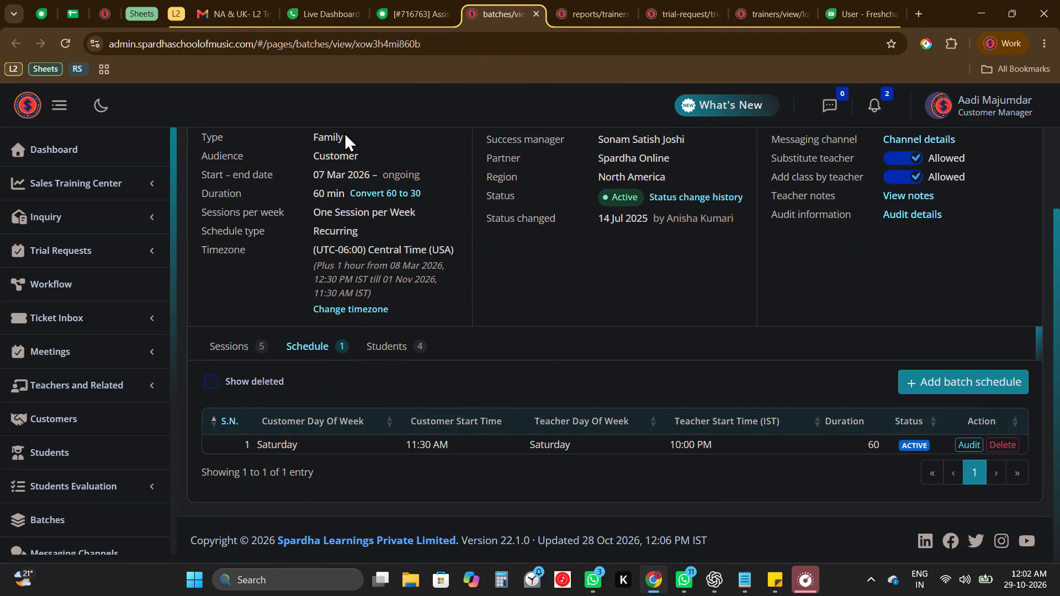
click(235, 344)
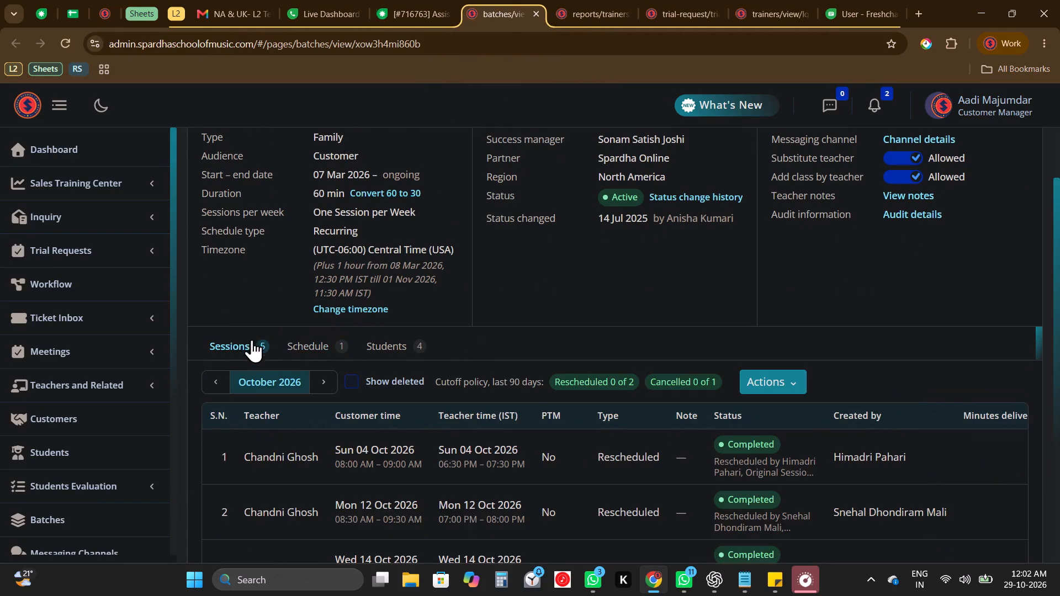
click(324, 378)
scroll(324, 378, down, 1)
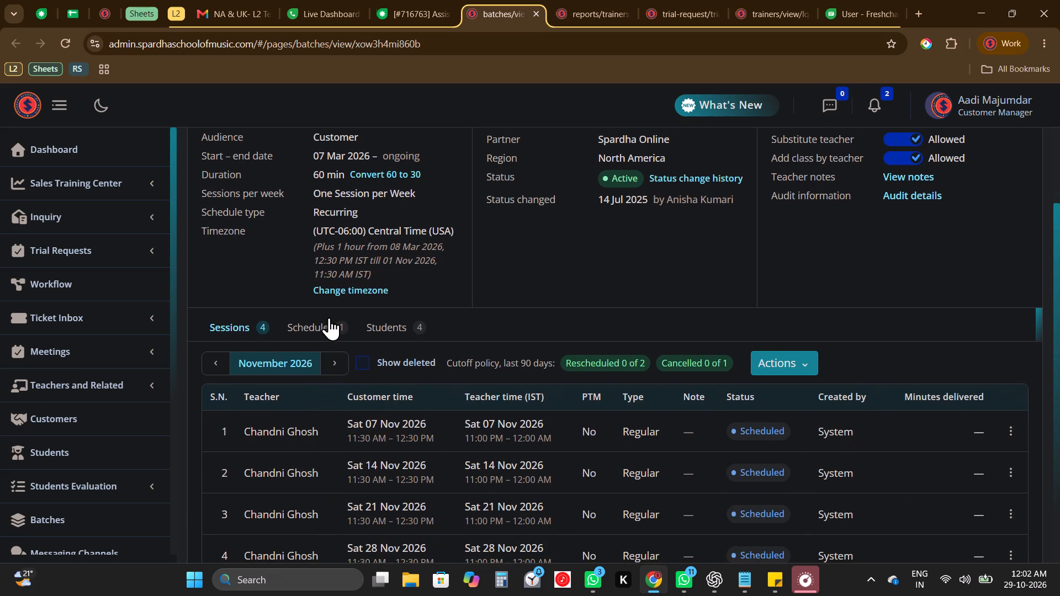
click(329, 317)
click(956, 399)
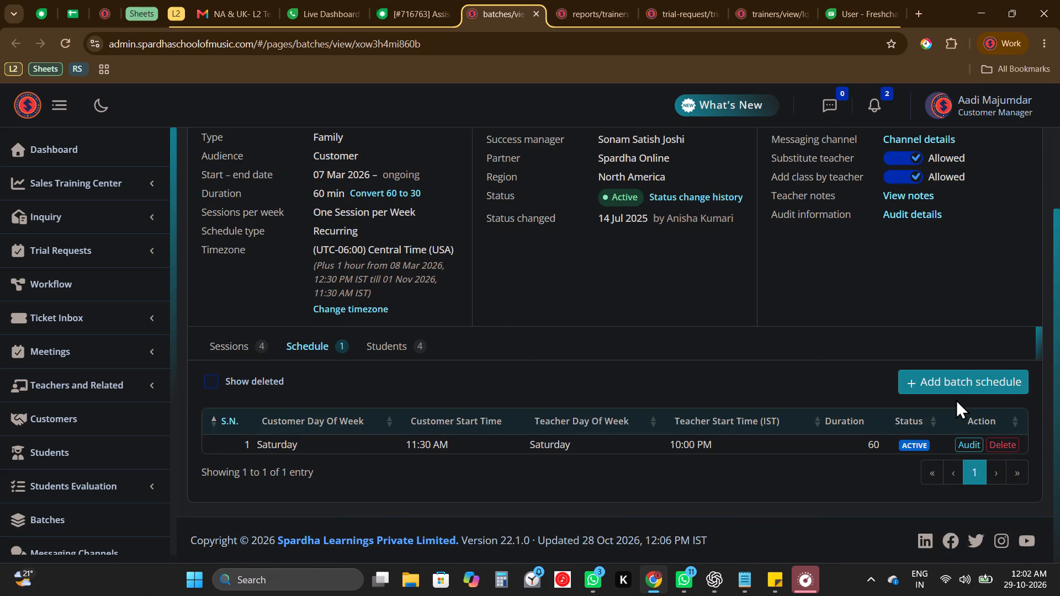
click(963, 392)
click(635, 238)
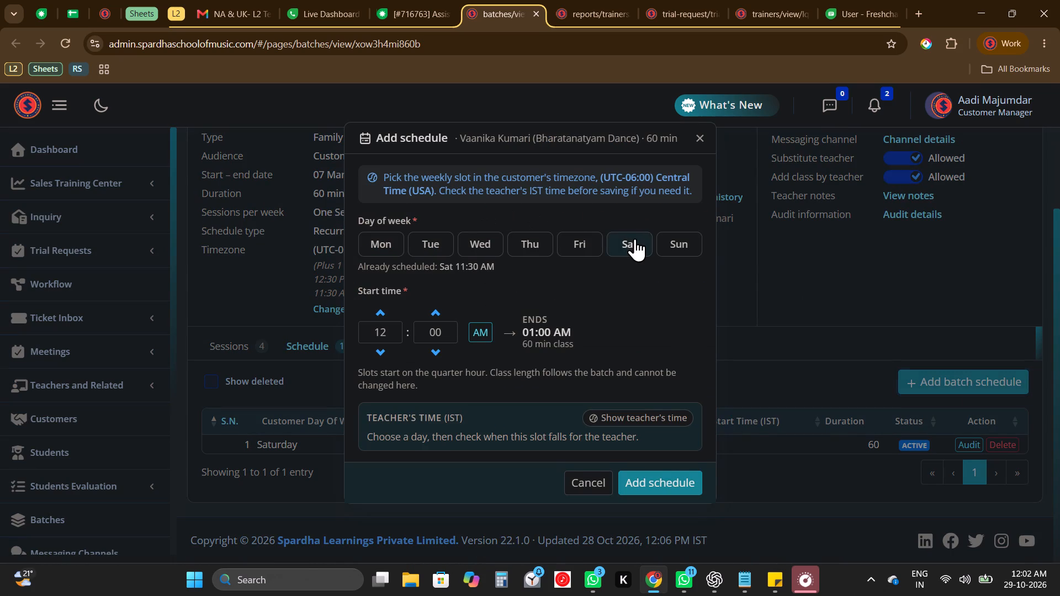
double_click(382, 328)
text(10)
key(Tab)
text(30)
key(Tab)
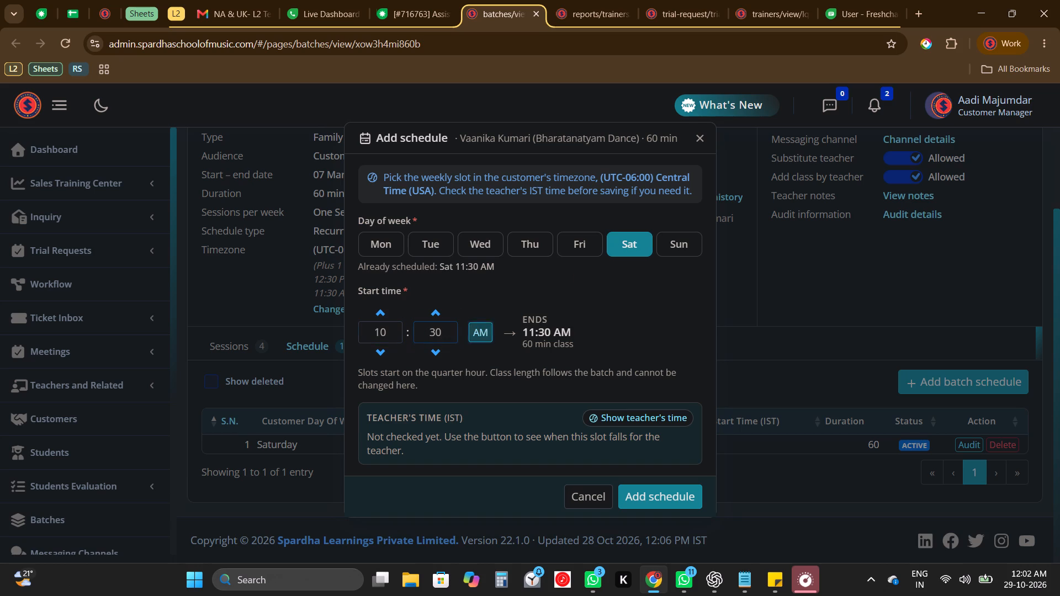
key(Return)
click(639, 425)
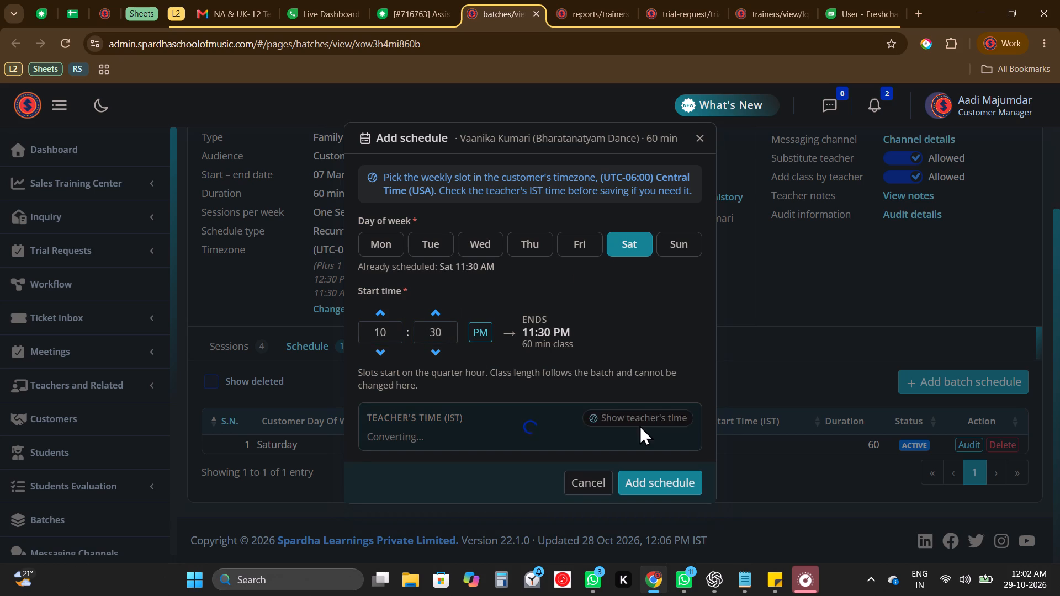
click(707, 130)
Recheck the batch's November 2026 sessions, its weekly schedule and its October 2026 sessions.
click(220, 344)
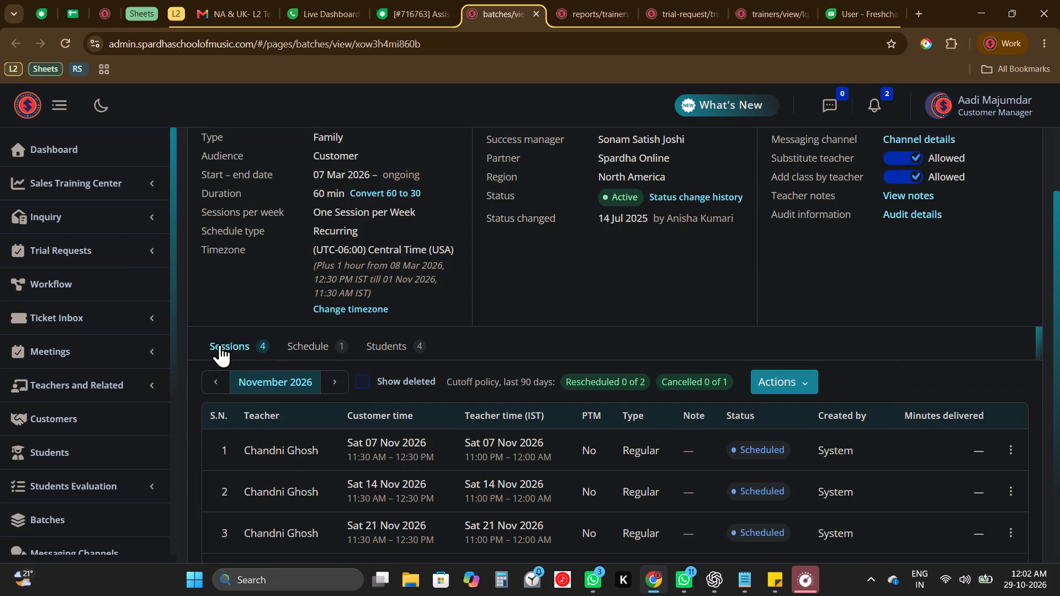
click(450, 0)
click(510, 0)
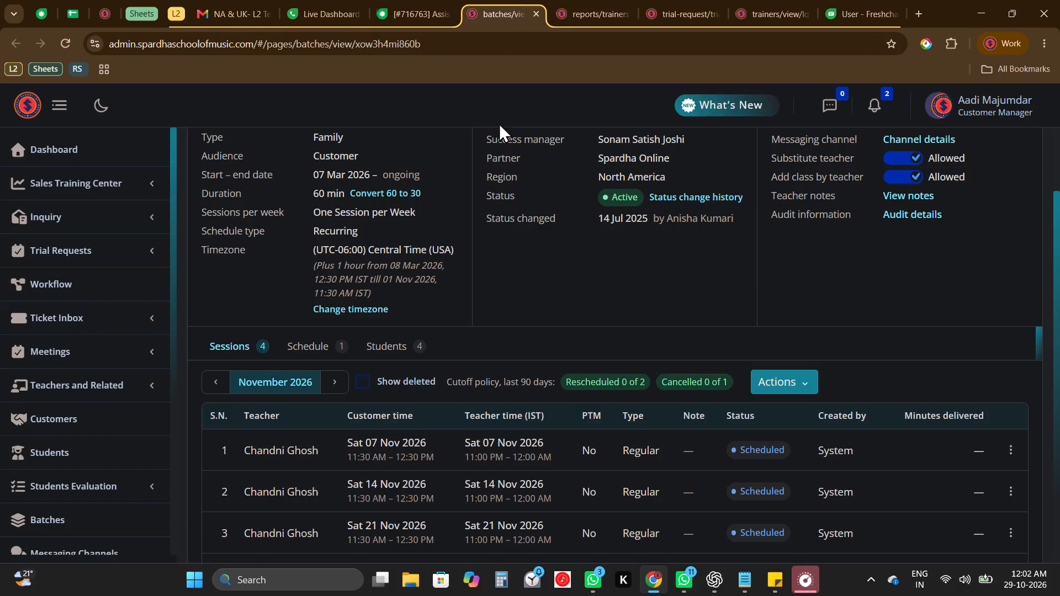
click(307, 351)
scroll(307, 351, down, 1)
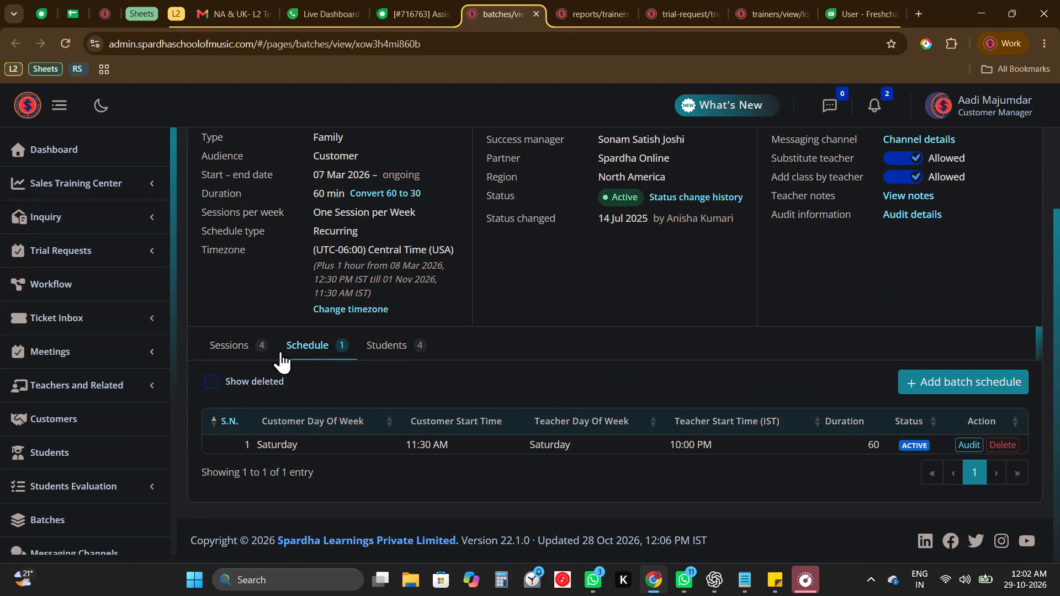
click(266, 356)
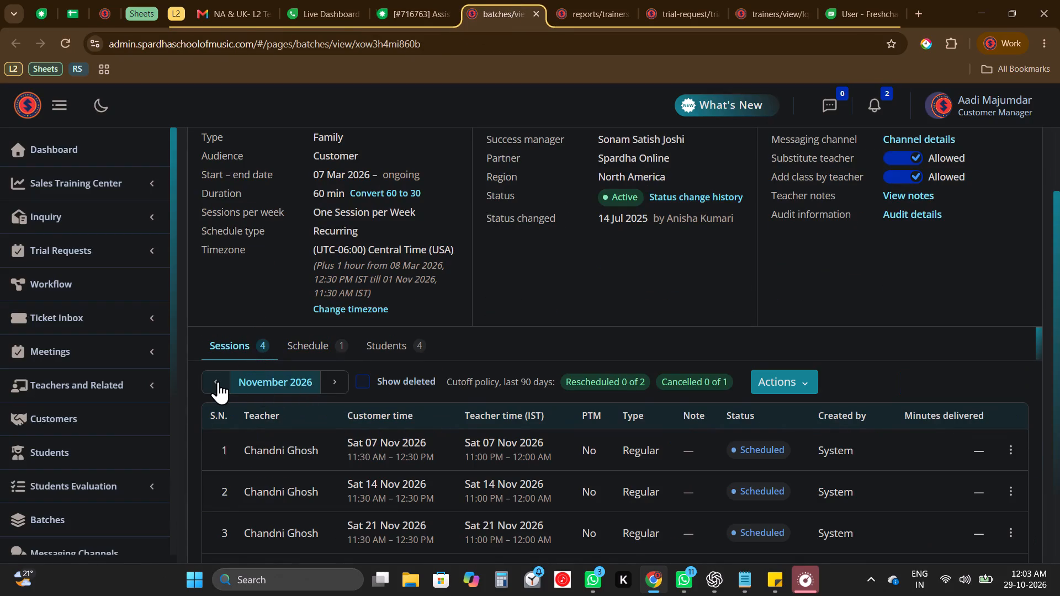
click(218, 381)
scroll(218, 381, down, 4)
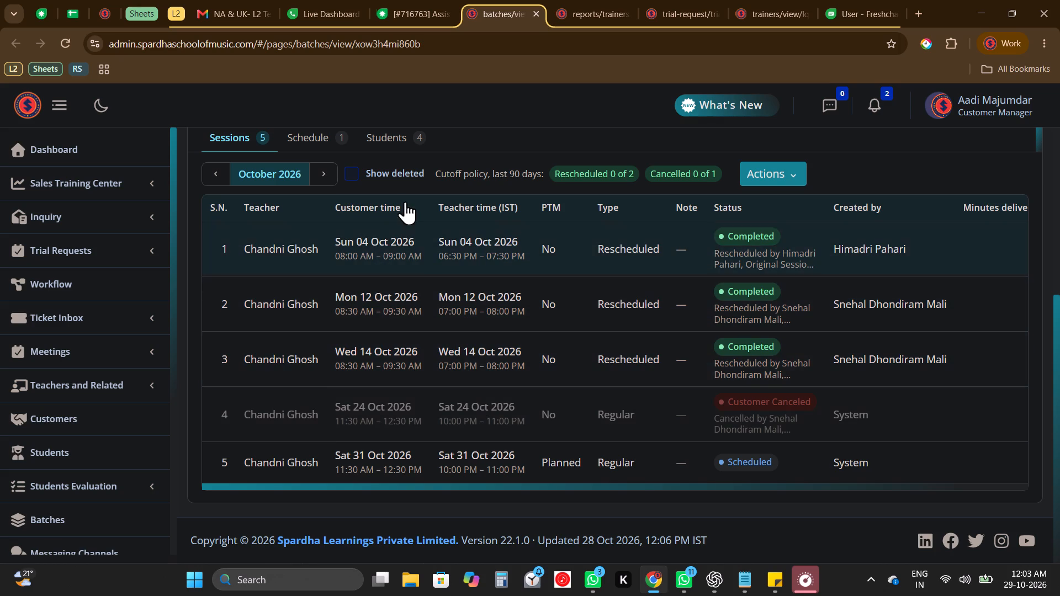
Compare ticket #716763's comment with the batch's Saturday 31 October session, checking its teacher time and PTM entry.
click(420, 0)
click(377, 263)
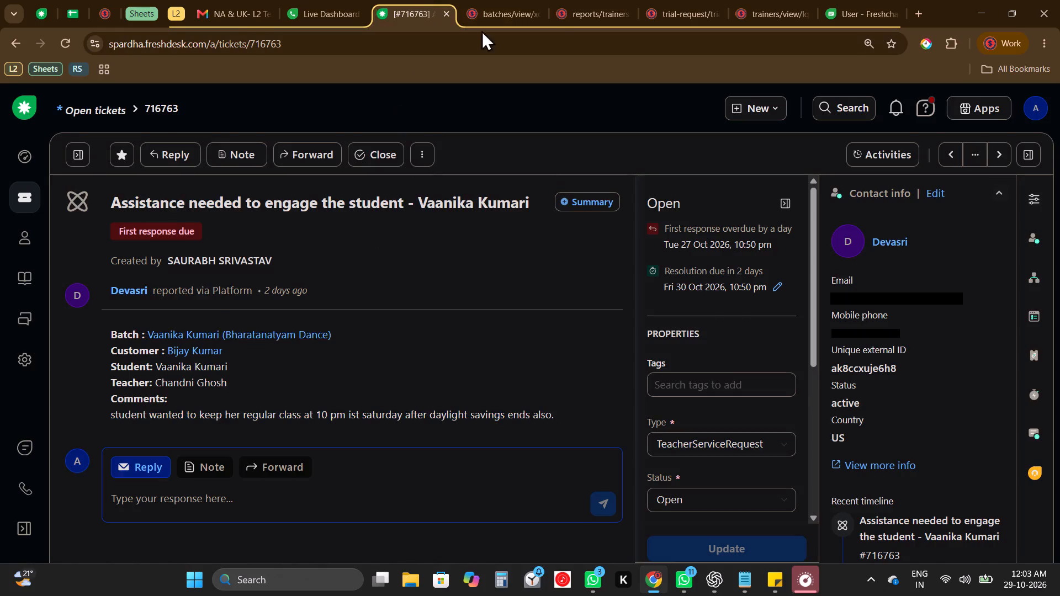
click(533, 0)
click(443, 454)
drag(443, 454, 481, 454)
click(405, 0)
click(495, 0)
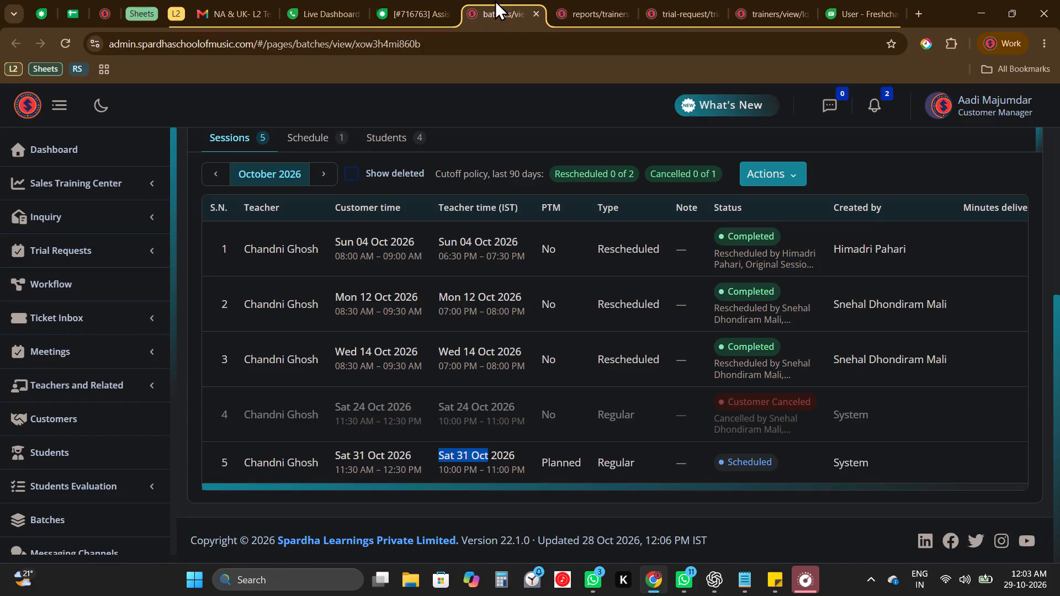
double_click(547, 470)
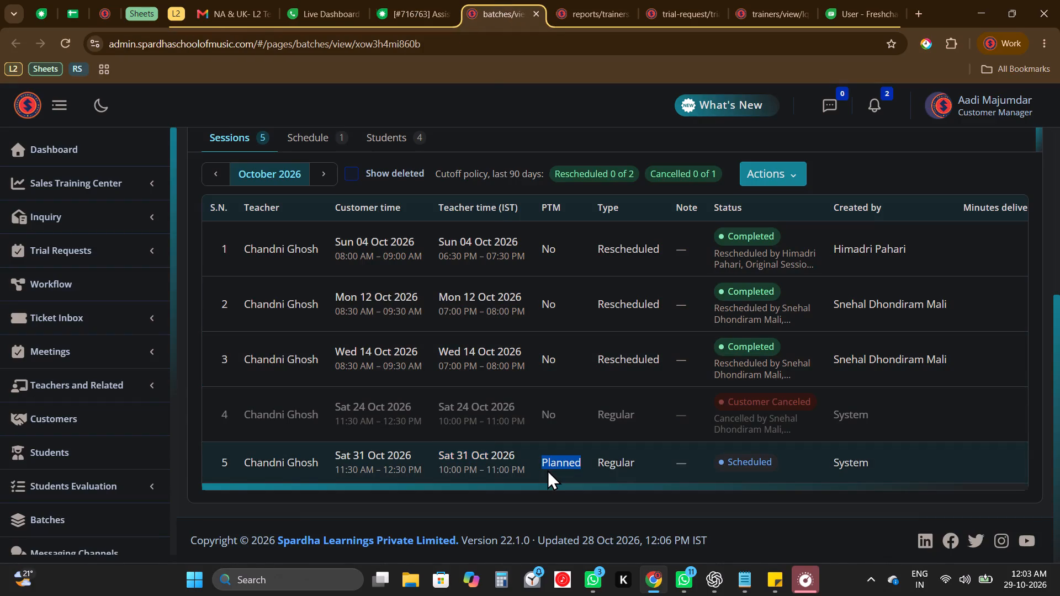
drag(547, 470, 219, 441)
click(210, 459)
drag(210, 459, 579, 413)
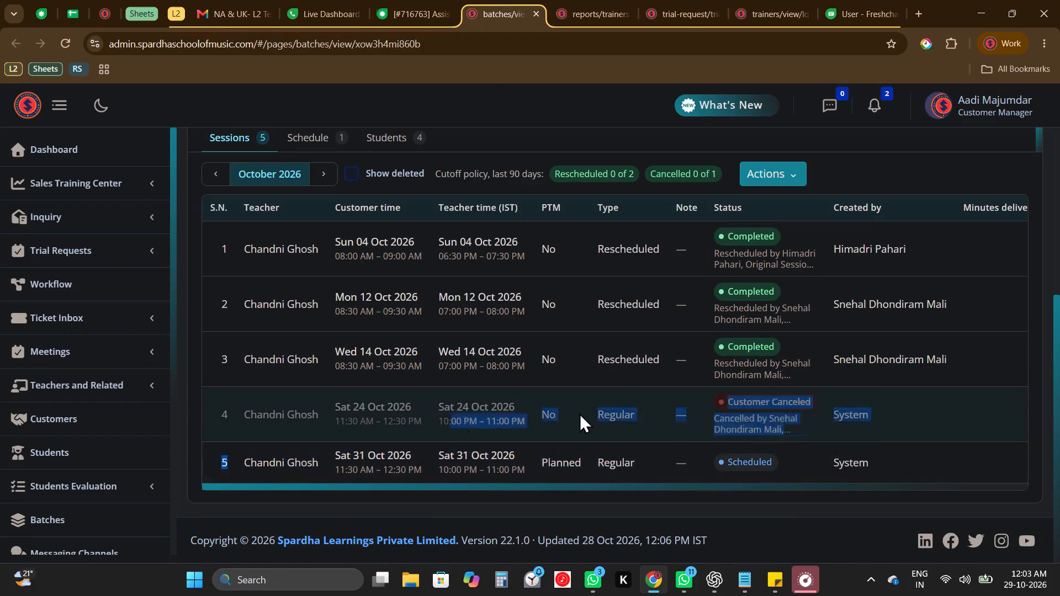
drag(579, 413, 897, 473)
click(897, 473)
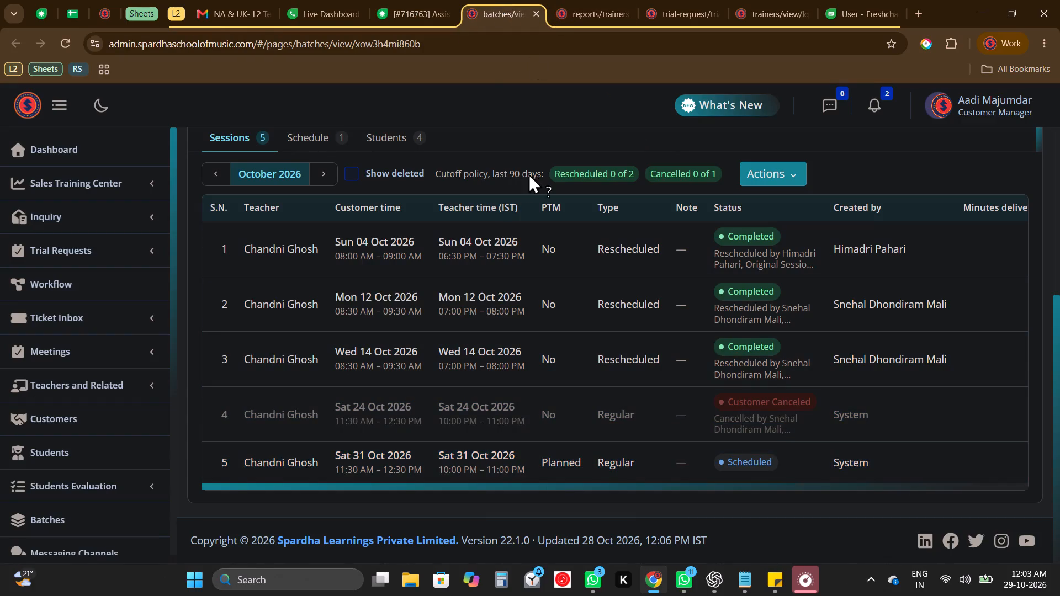
click(427, 0)
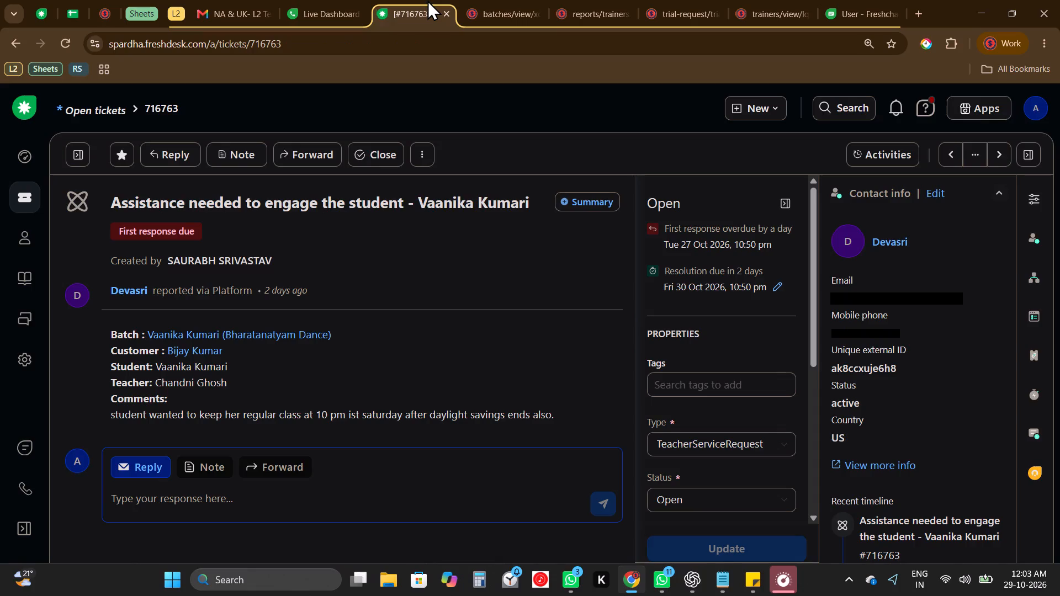
click(479, 0)
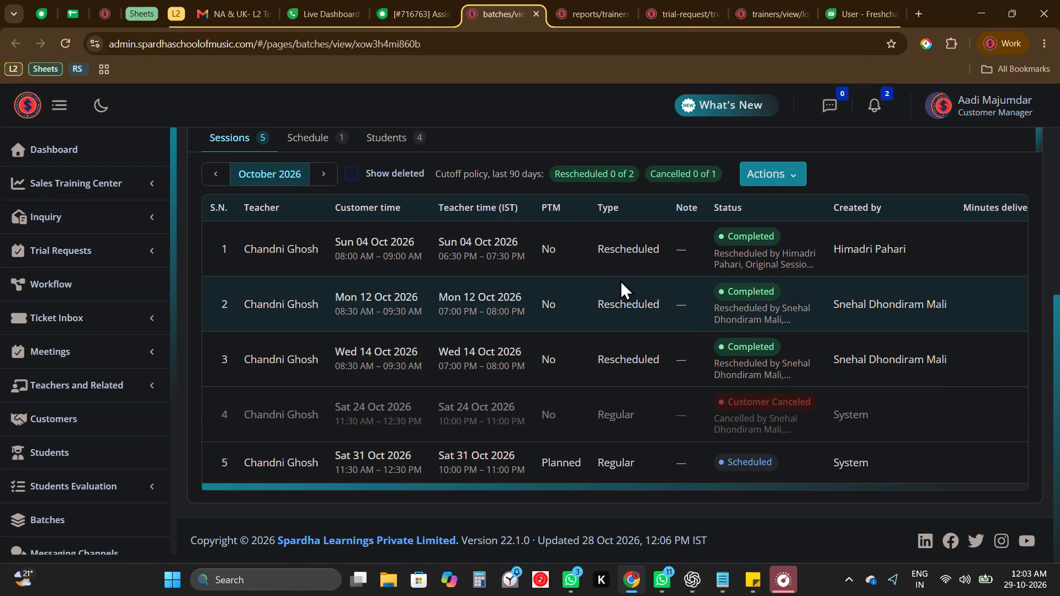
Review the batch's Need teacher attention messages, then check the ticket's comment against the October sessions again.
scroll(620, 280, up, 7)
click(992, 187)
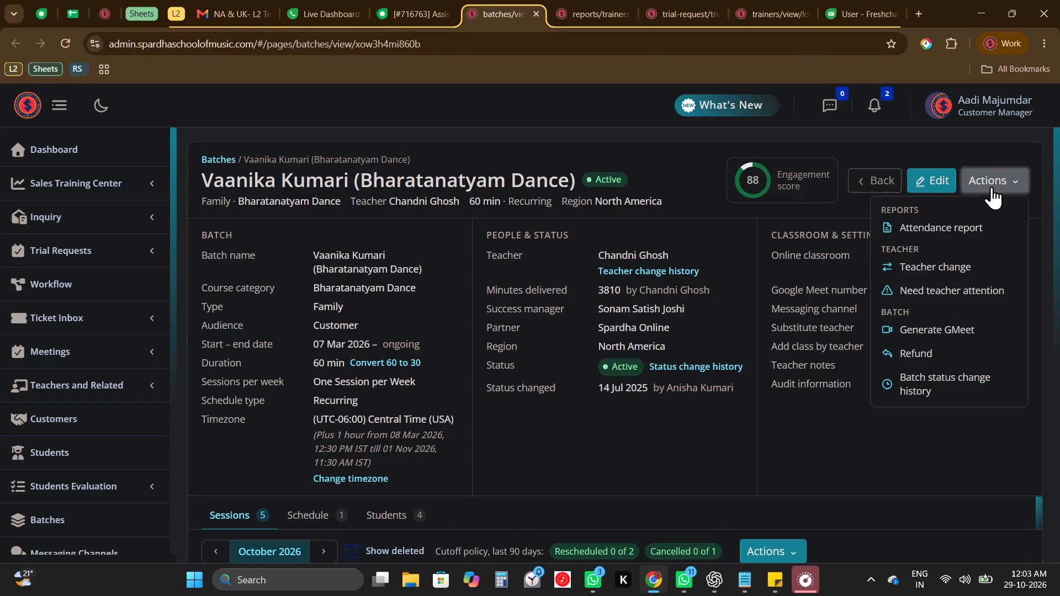
click(923, 286)
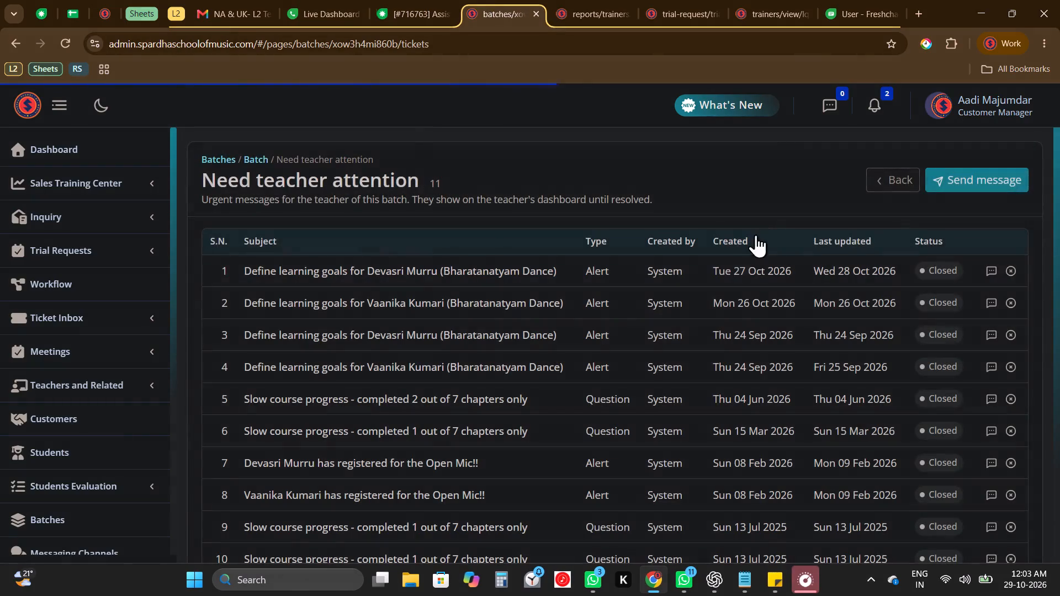
scroll(642, 326, right, 6)
click(448, 0)
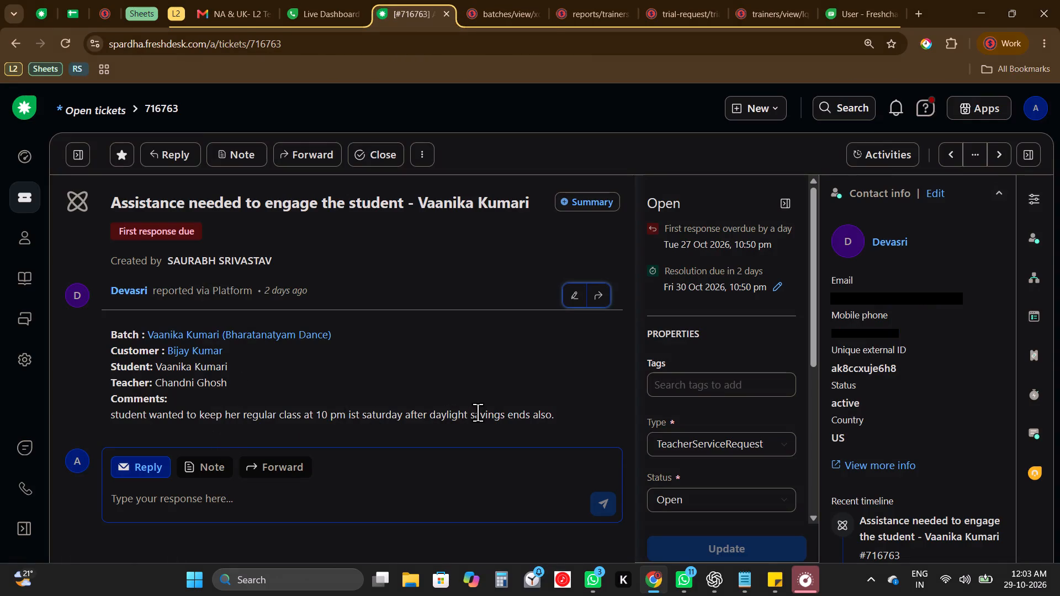
click(506, 0)
scroll(510, 316, down, 3)
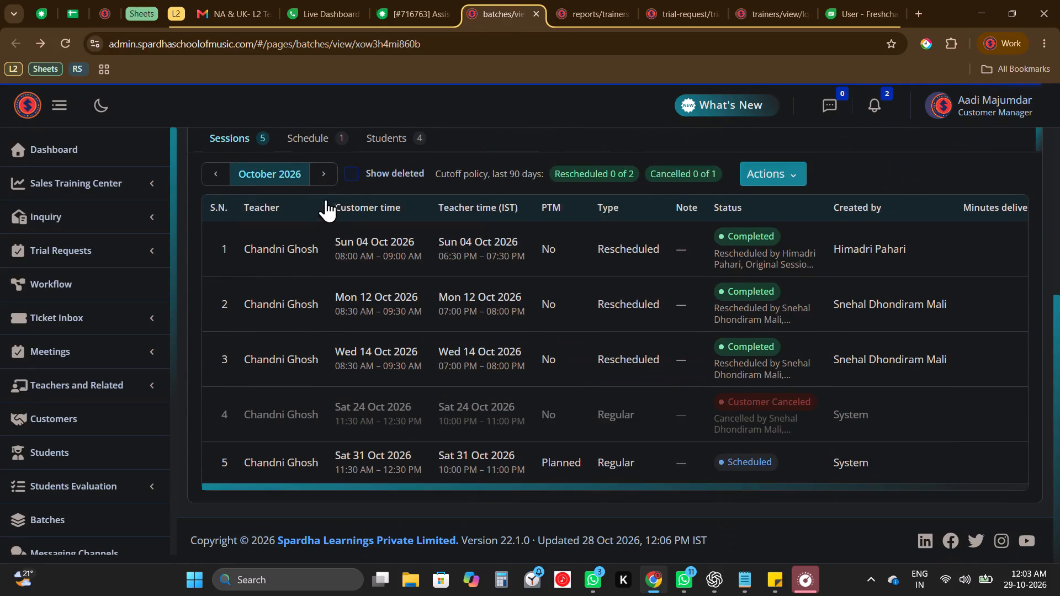
click(433, 0)
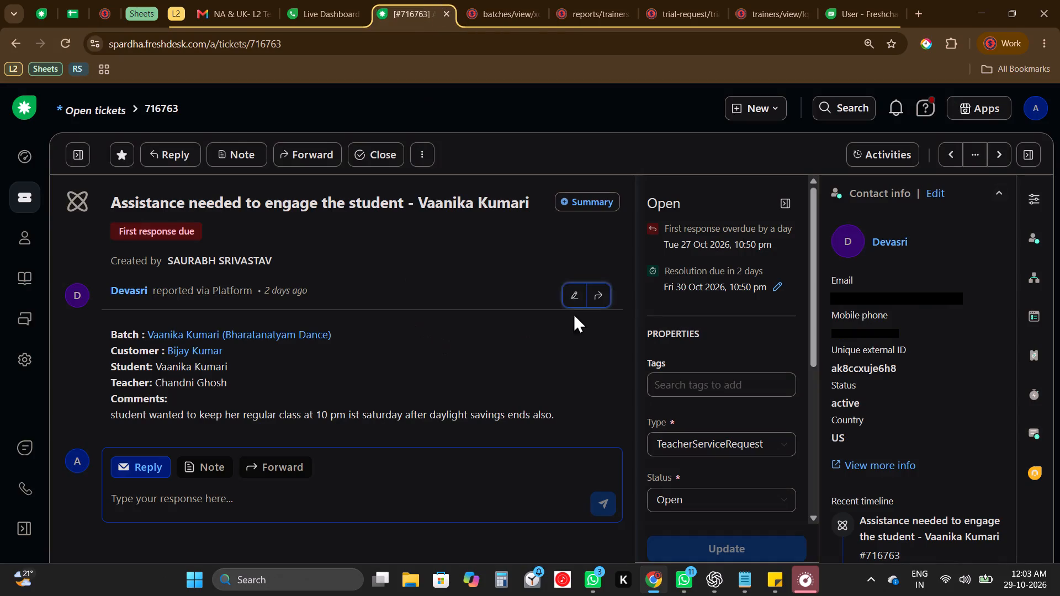
Look at the private note in closed ticket #716762 and return to ticket #716763.
click(1007, 160)
scroll(652, 366, down, 4)
scroll(448, 487, down, 1)
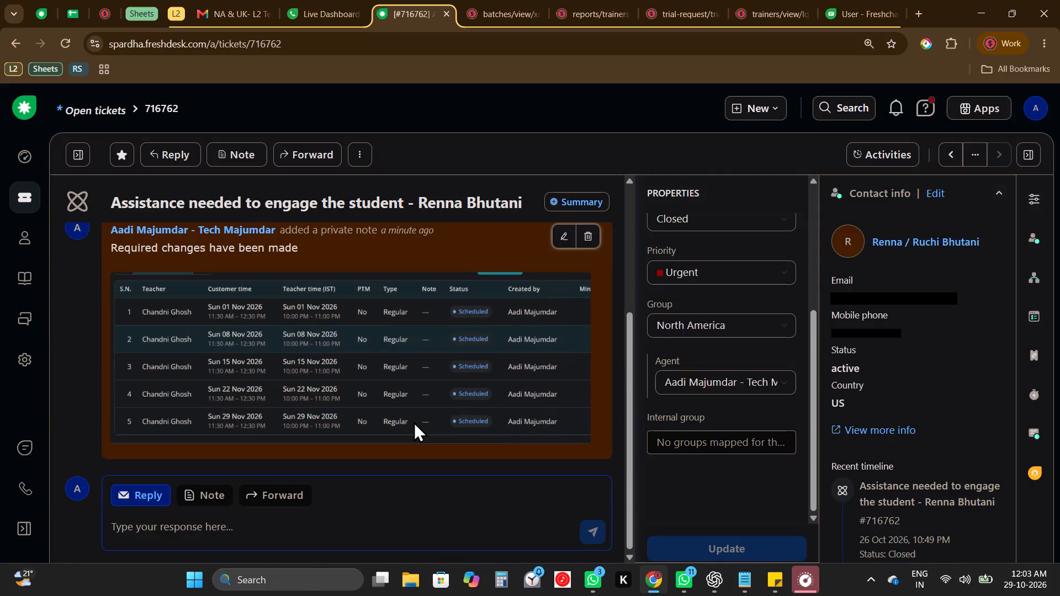
click(952, 139)
click(948, 157)
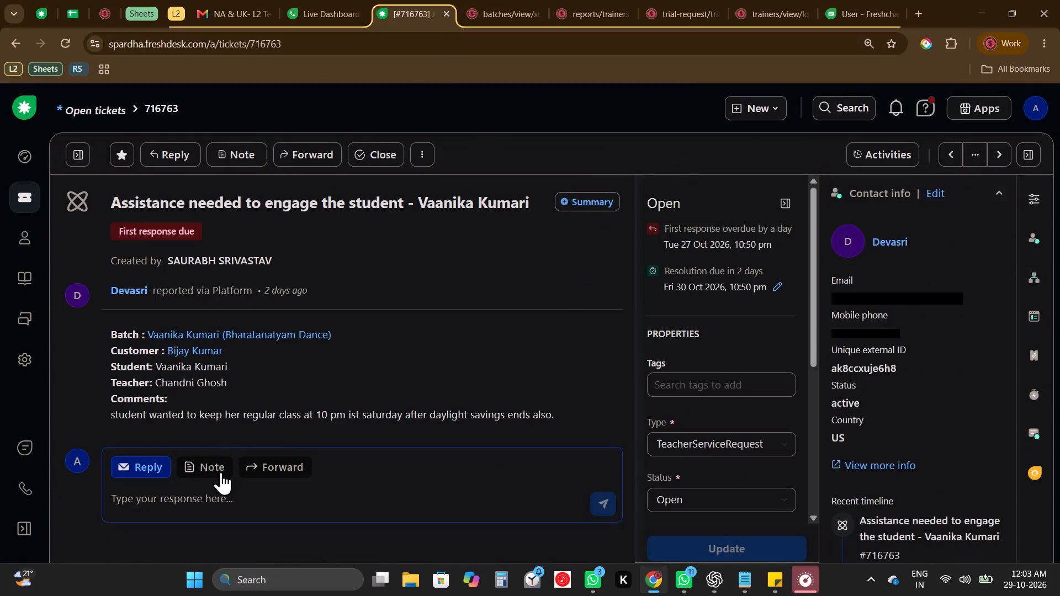
Add the private note "Required changes have been made." to ticket #716763.
click(221, 472)
text(Required change)
key(space)
key(BackSpace)
text(s have been made.)
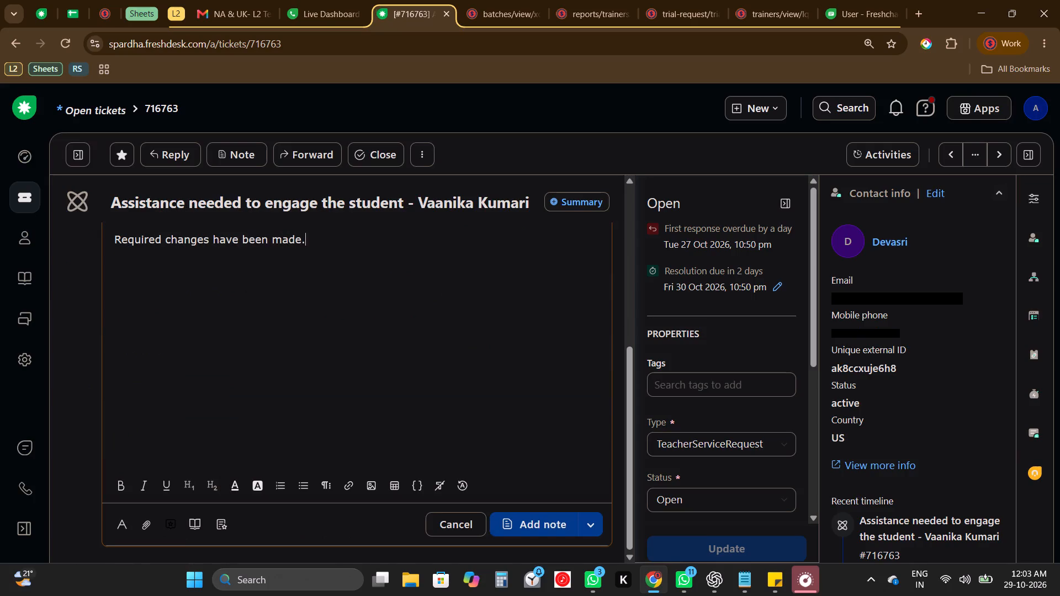
key(space)
click(548, 533)
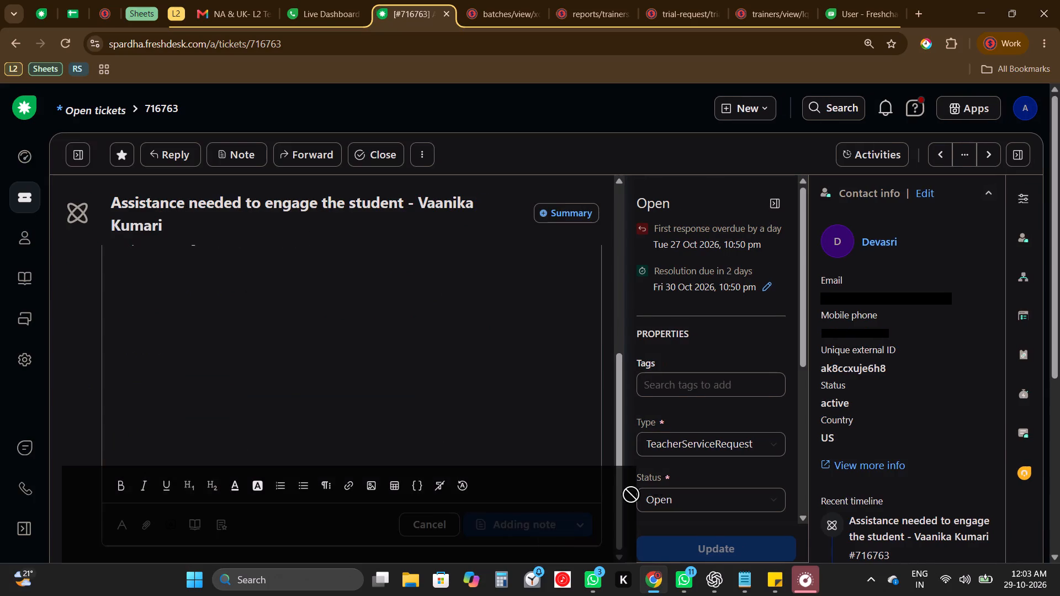
Set the ticket's type to Feature Request and its status to Closed, and save the properties.
click(708, 473)
click(739, 454)
key(f)
text(ea)
key(Return)
key(Tab)
key(Return)
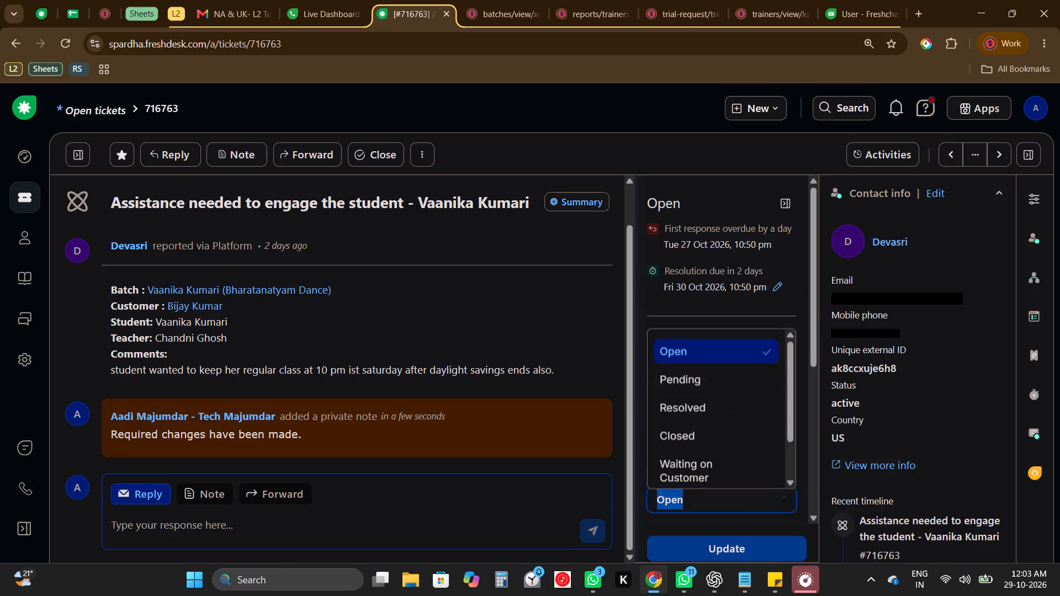
key(Down)
key(Down)
key(Down)
key(Return)
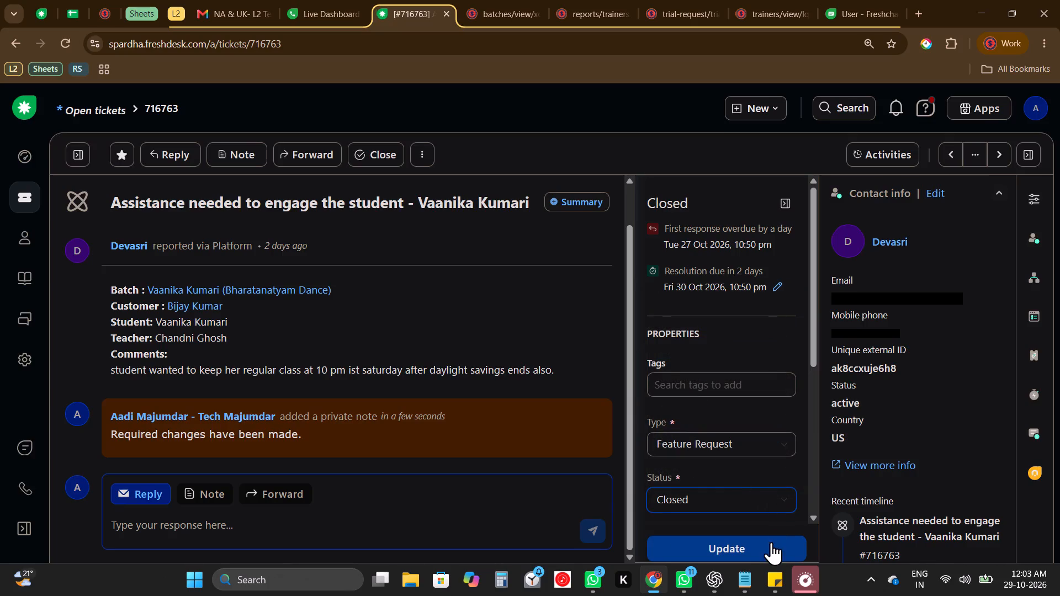
click(771, 542)
Open the next ticket, #716840, and read its class scheduling request and the private notes.
key(k)
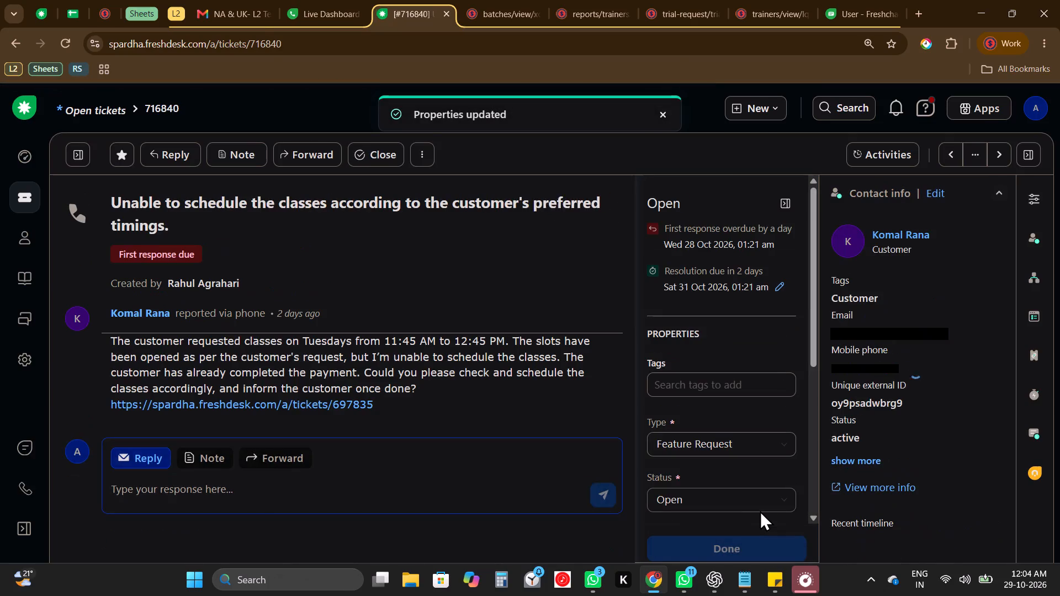
triple_click(504, 369)
scroll(504, 369, down, 3)
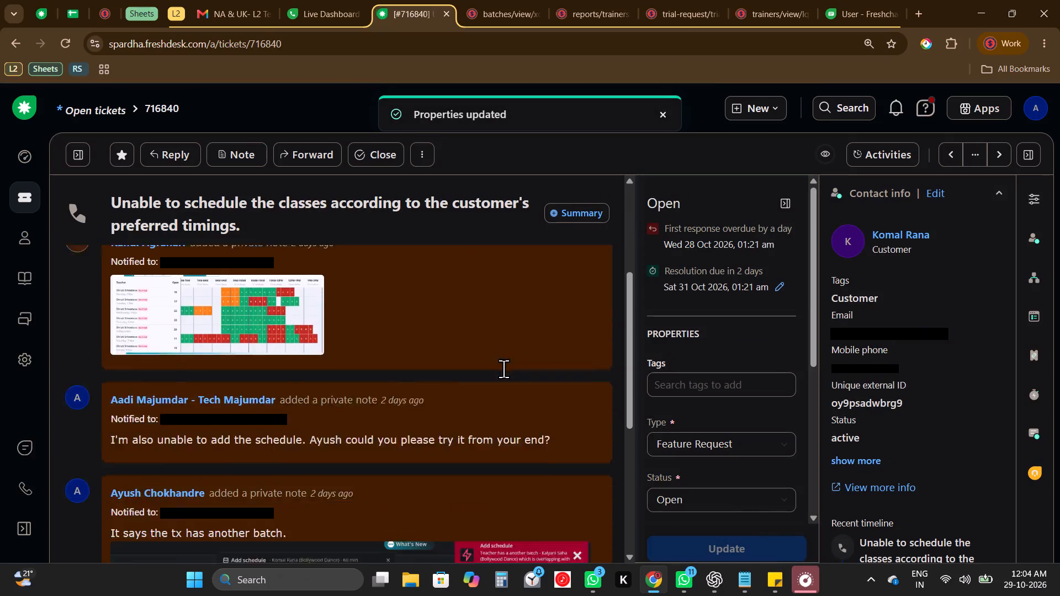
scroll(504, 369, down, 3)
scroll(504, 369, up, 2)
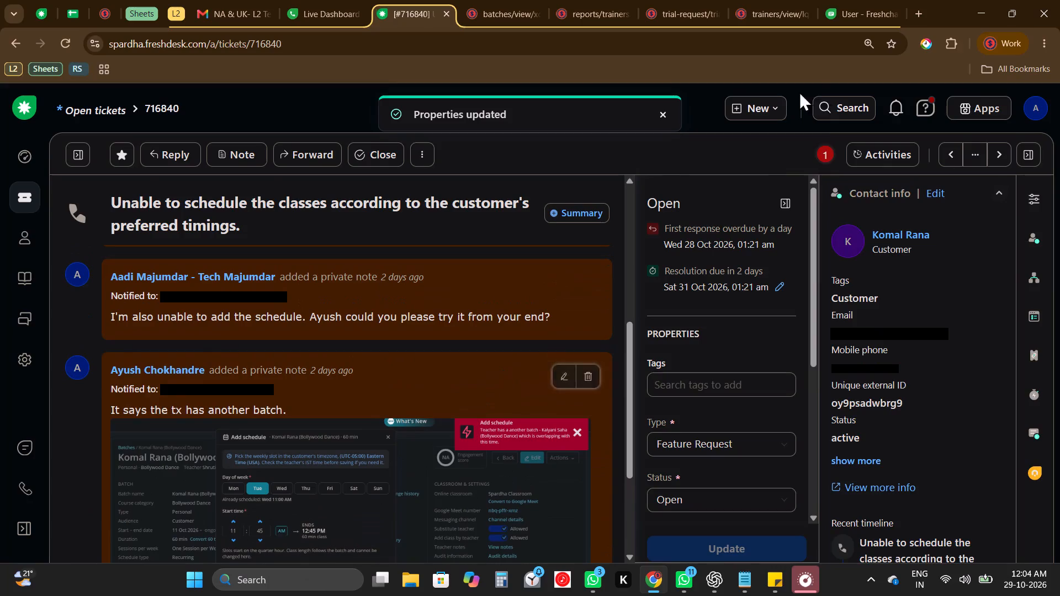
scroll(526, 323, up, 5)
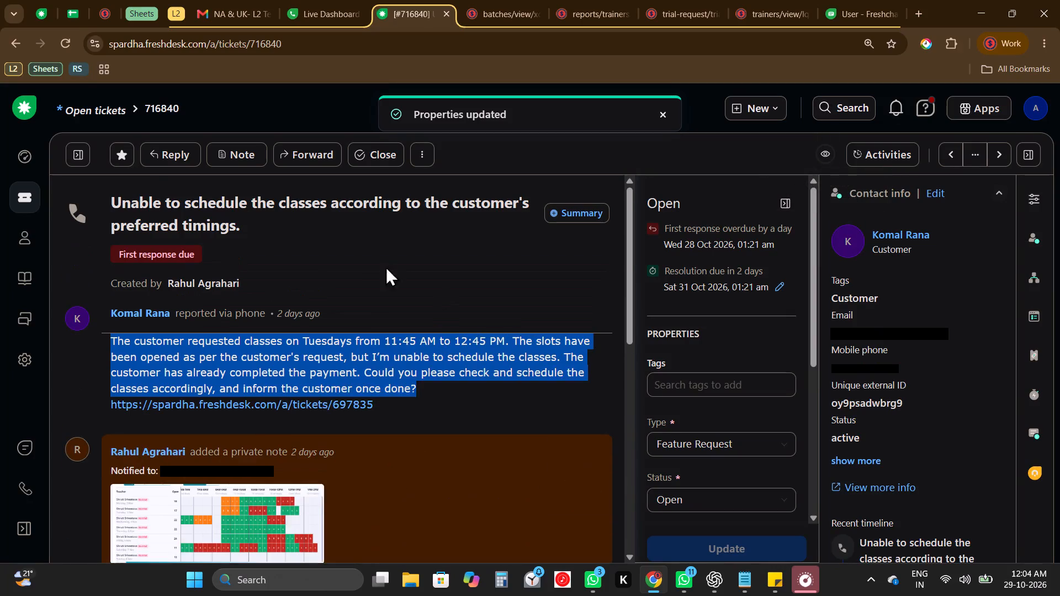
Search the active students by the customer's mobile number copied from the ticket, without its country code, and return to the ticket.
triple_click(945, 365)
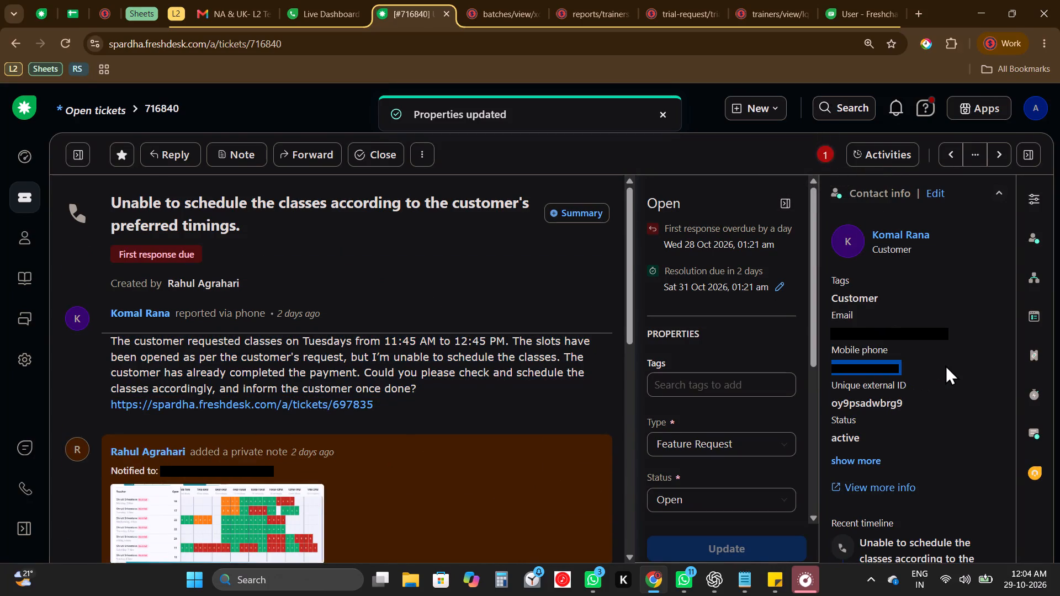
key(ctrl+c)
click(489, 0)
click(147, 459)
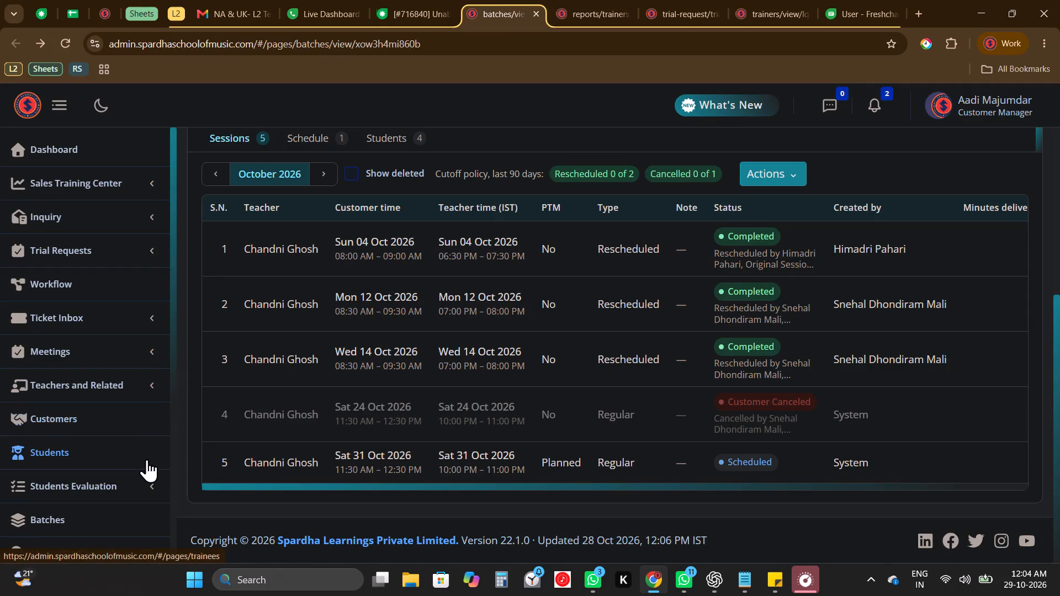
click(464, 221)
key(ctrl+v)
key(ctrl+Left)
key(Right)
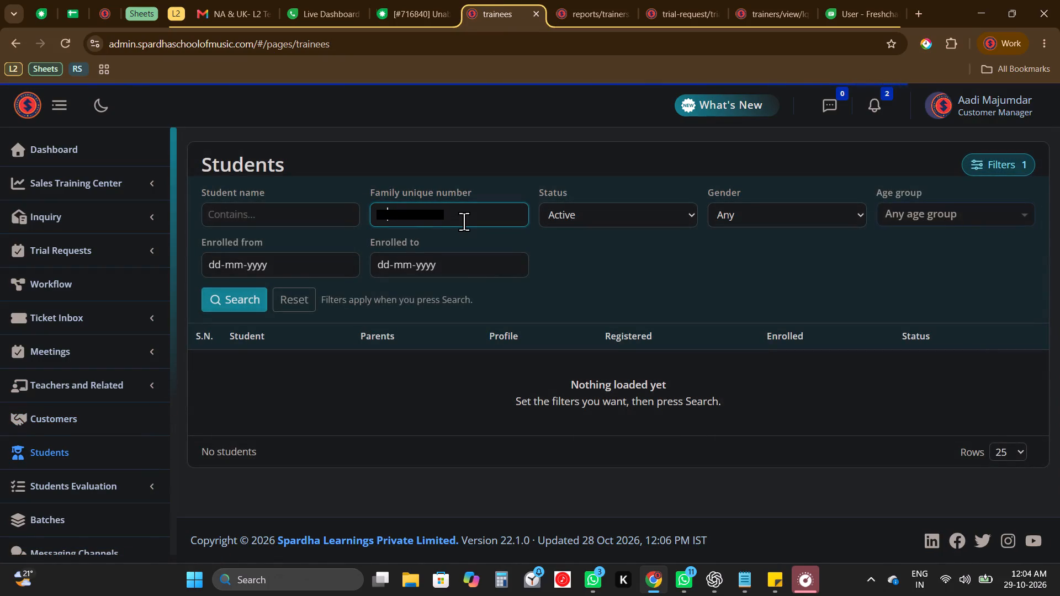
key(BackSpace)
key(BackSpace)
click(259, 296)
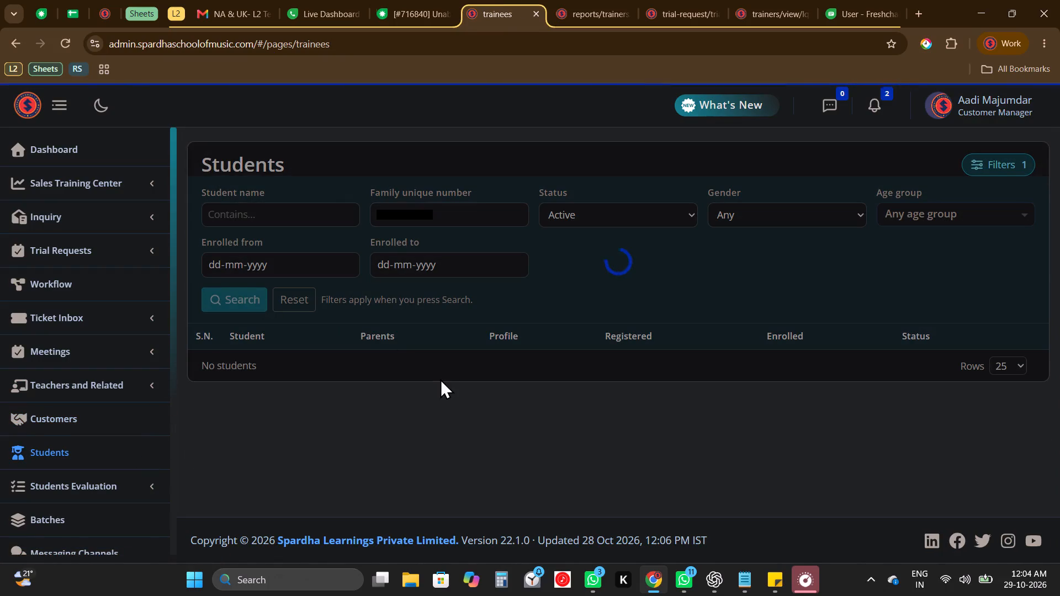
double_click(440, 379)
scroll(440, 379, right, 7)
click(397, 0)
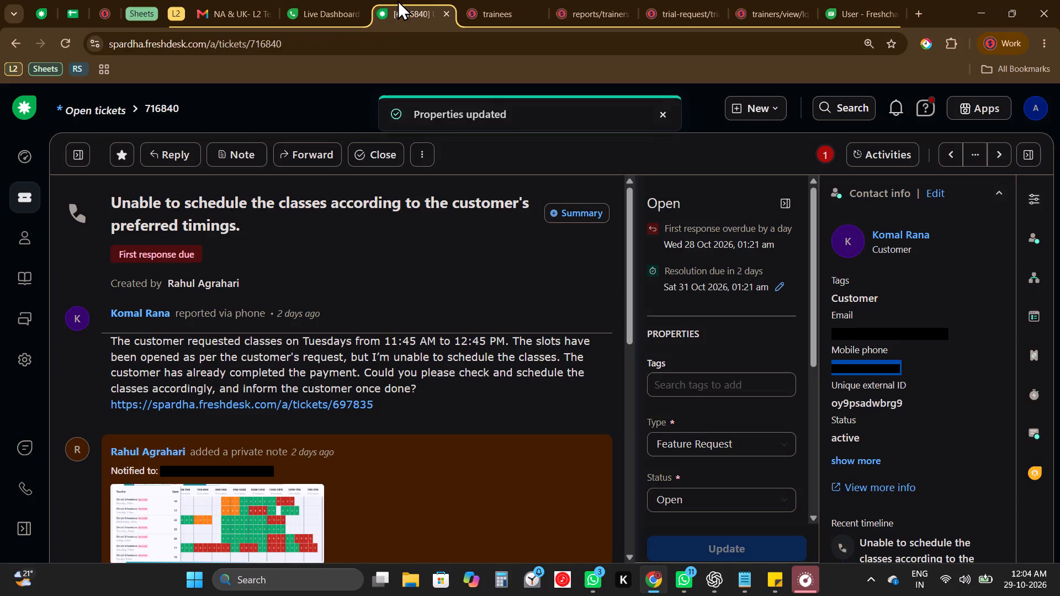
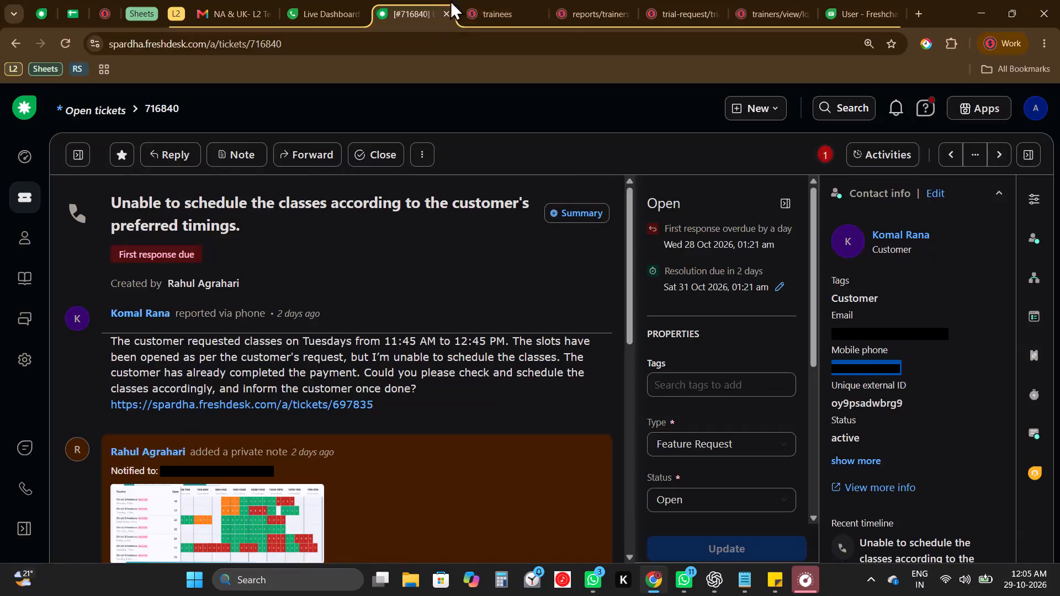
Compare the slot screenshot in ticket #716840, check the matched students' profiles, and open the enrolled student's Bollywood Dance batch.
click(512, 0)
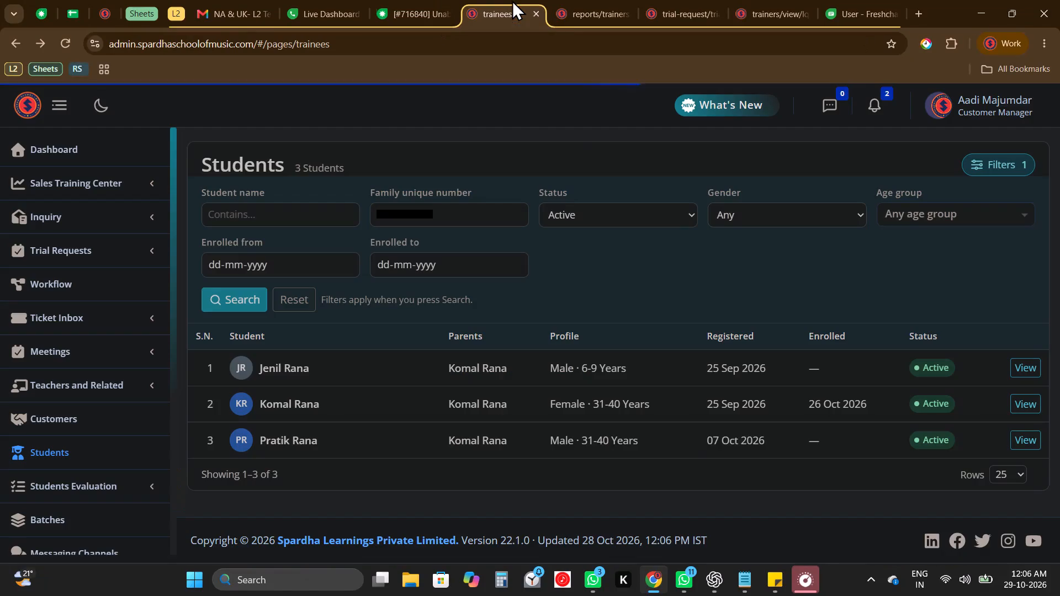
click(457, 0)
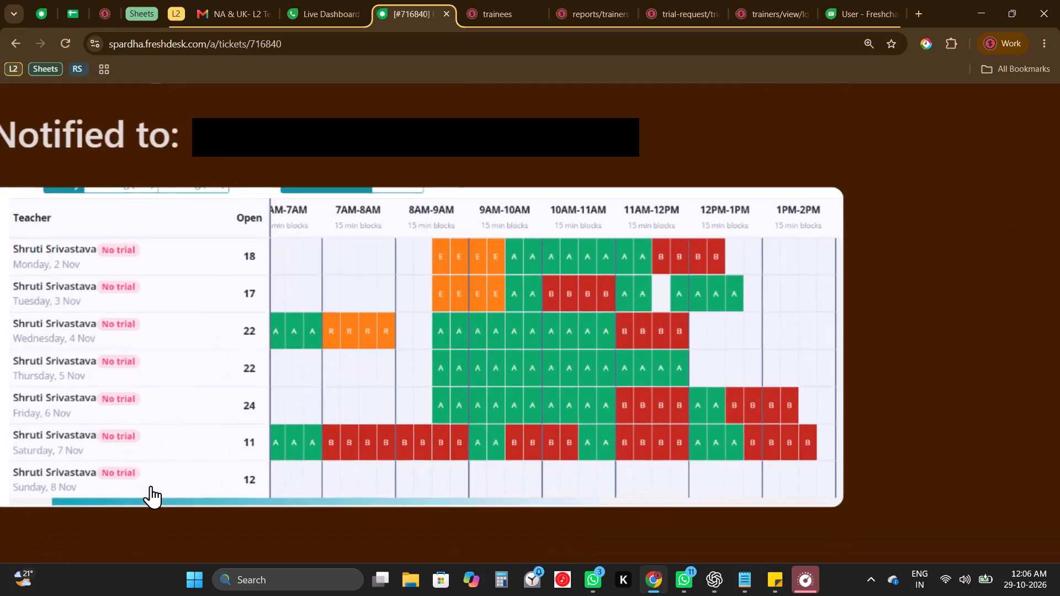
click(482, 0)
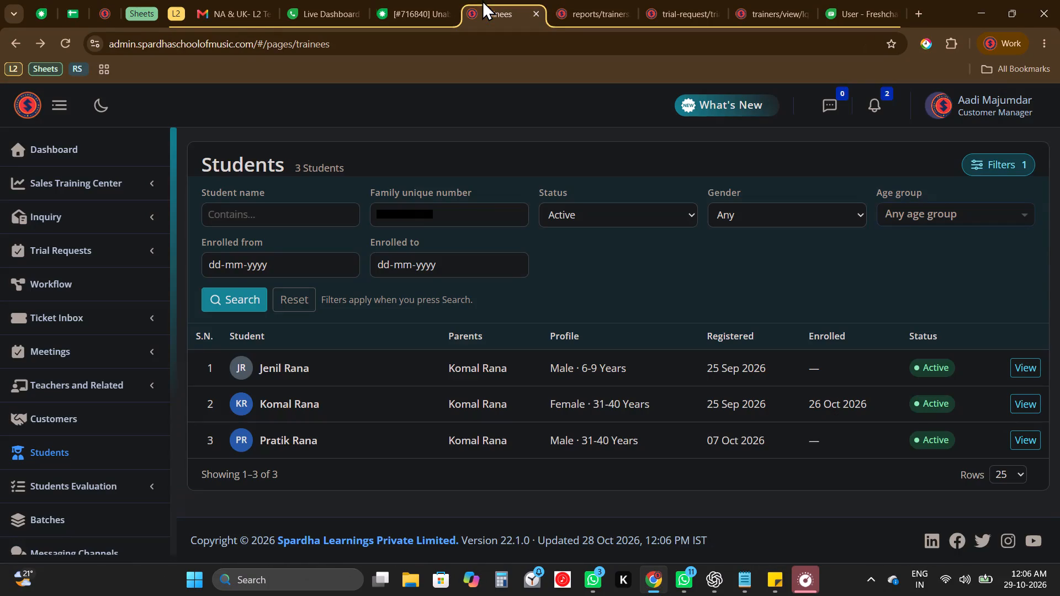
click(421, 377)
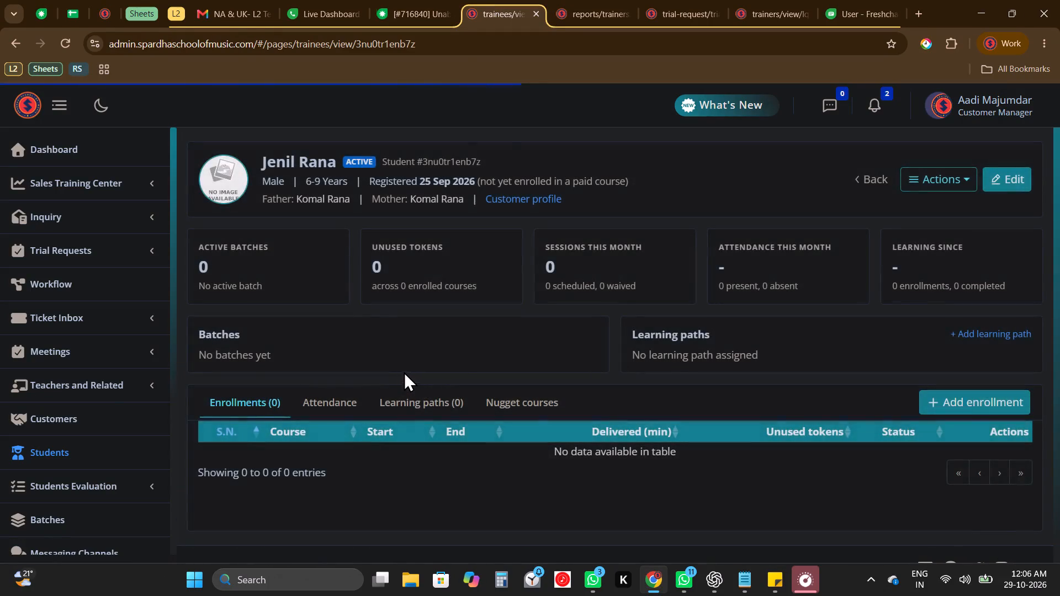
scroll(457, 358, right, 6)
click(444, 387)
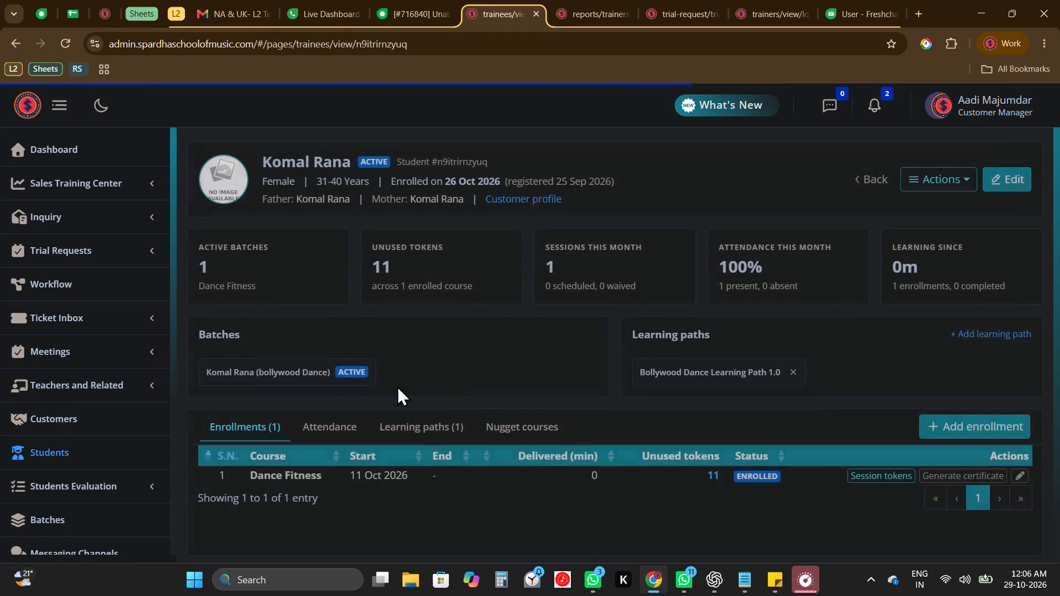
click(347, 379)
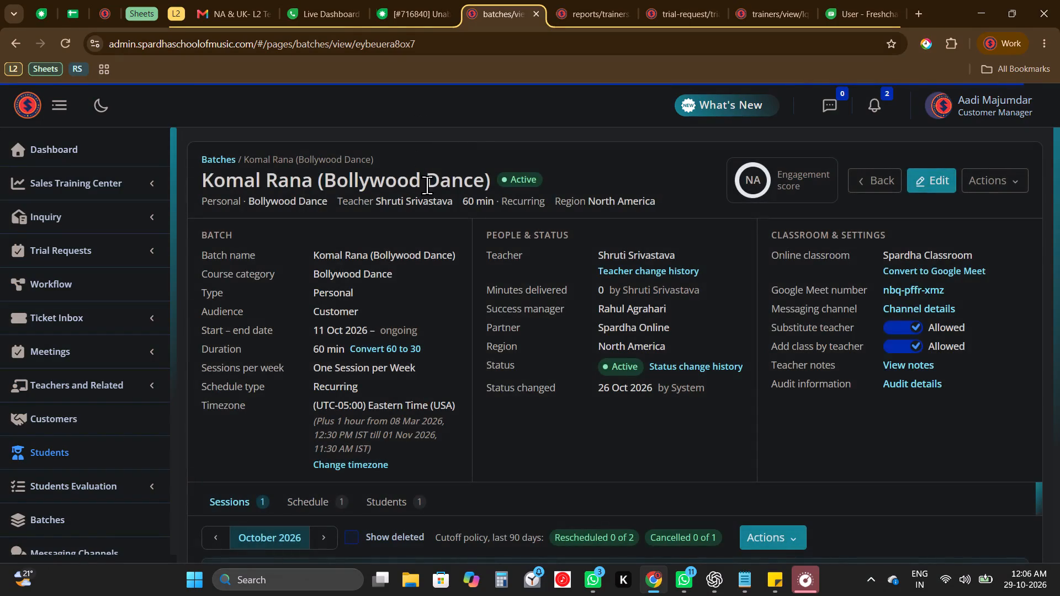
scroll(427, 185, right, 5)
scroll(372, 327, right, 6)
click(364, 429)
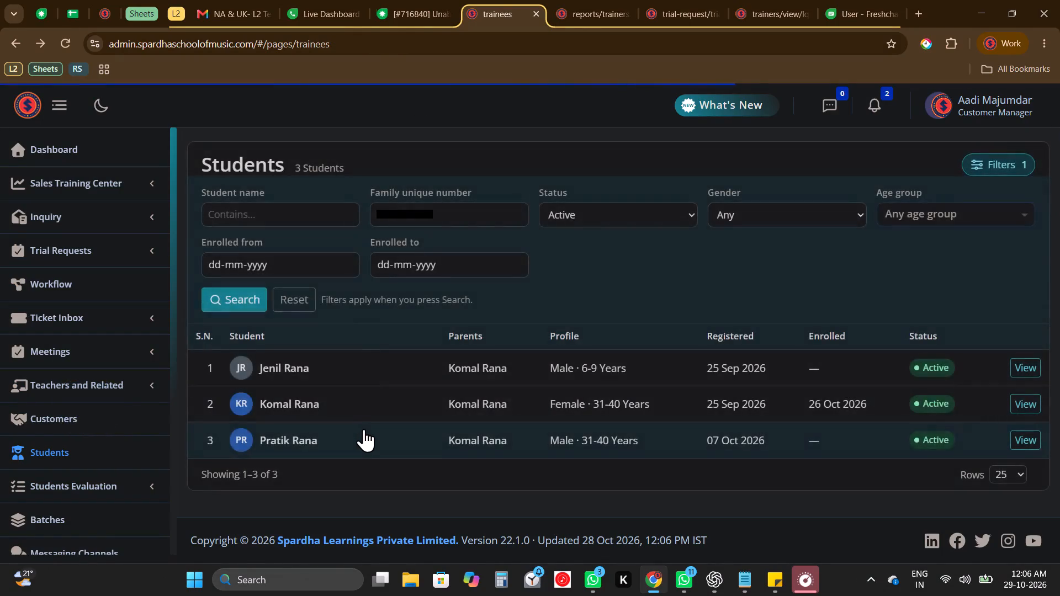
scroll(364, 429, right, 6)
click(422, 404)
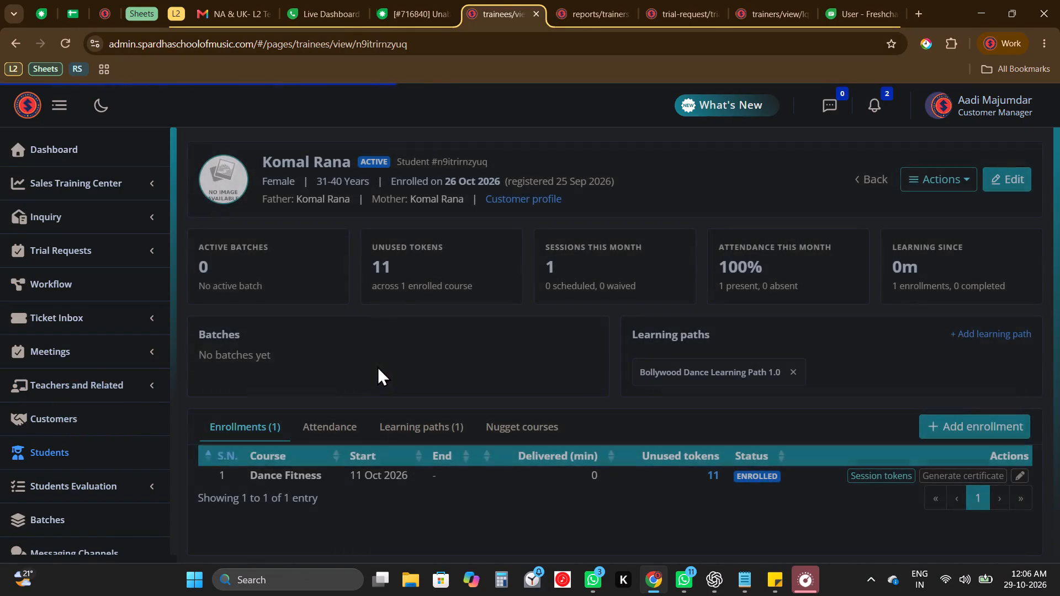
click(348, 379)
View the weekly schedule of the Bollywood Dance batch.
click(445, 0)
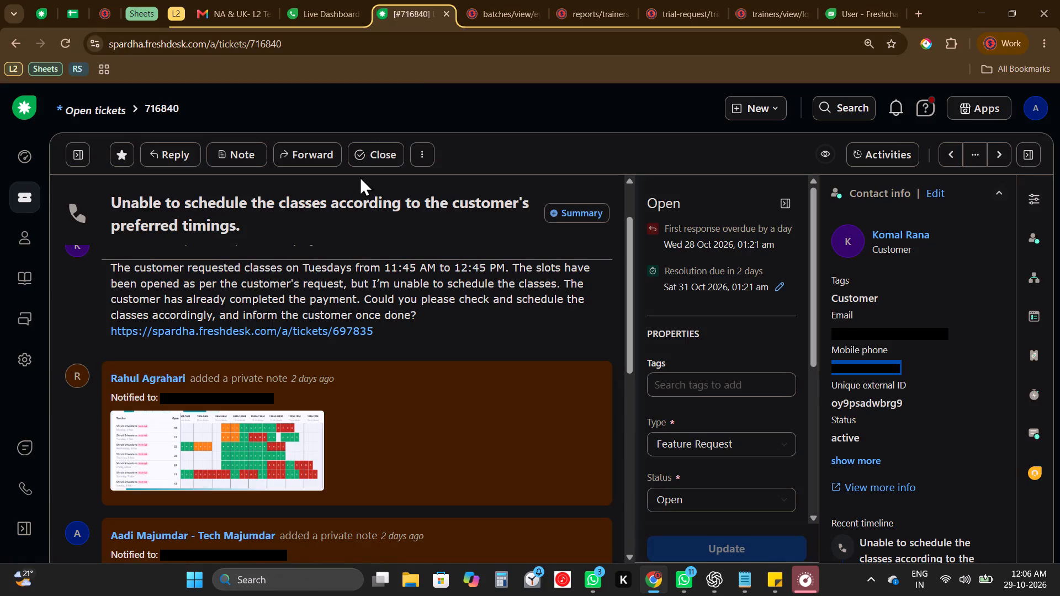
click(516, 0)
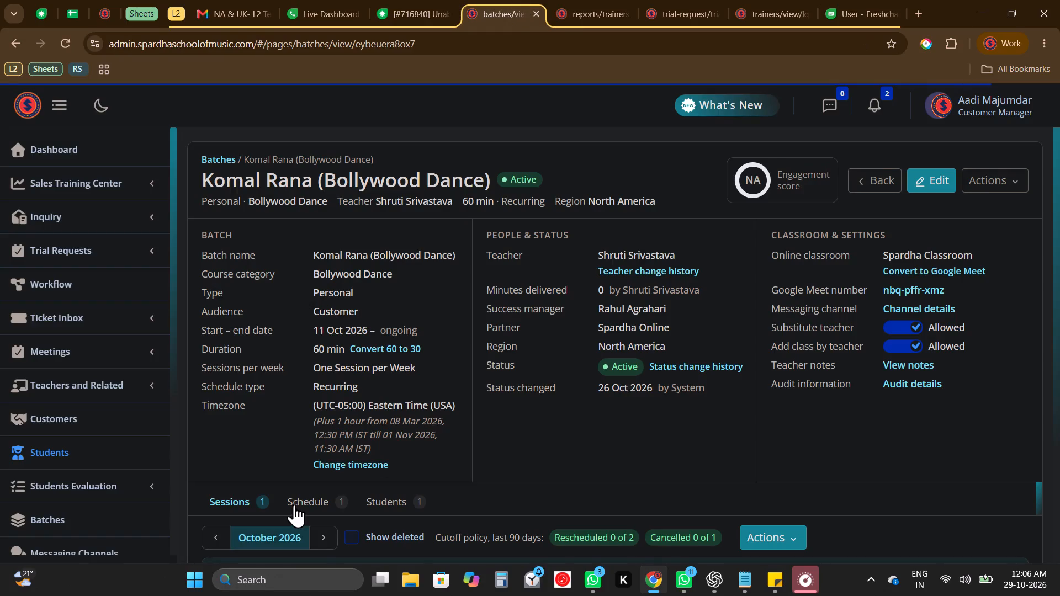
click(294, 504)
scroll(294, 504, down, 5)
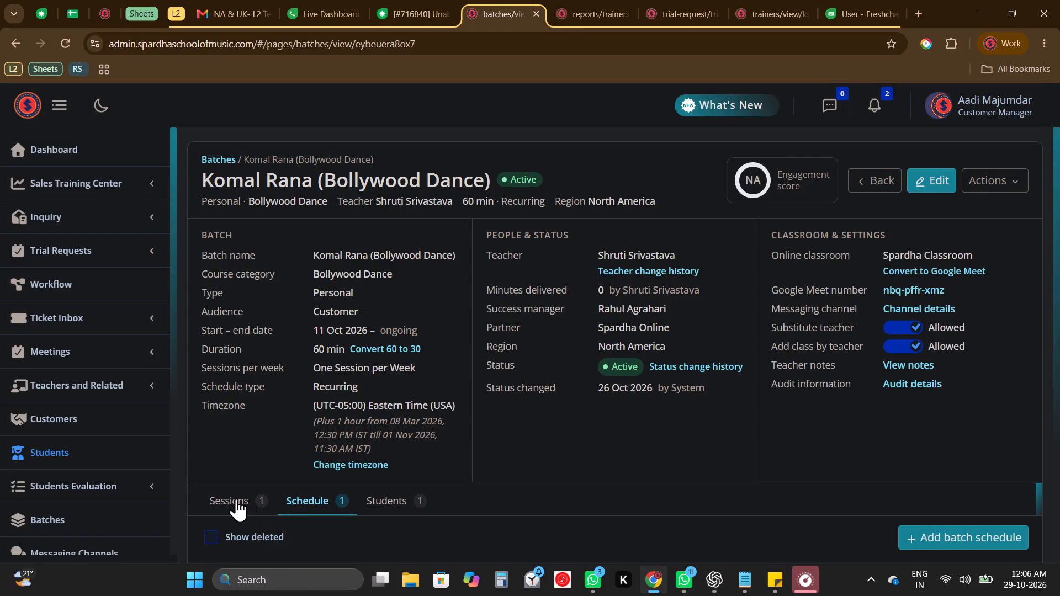
scroll(236, 498, down, 2)
Reread the requested Tuesday class timing and the scheduling problem described in ticket #716840.
click(417, 13)
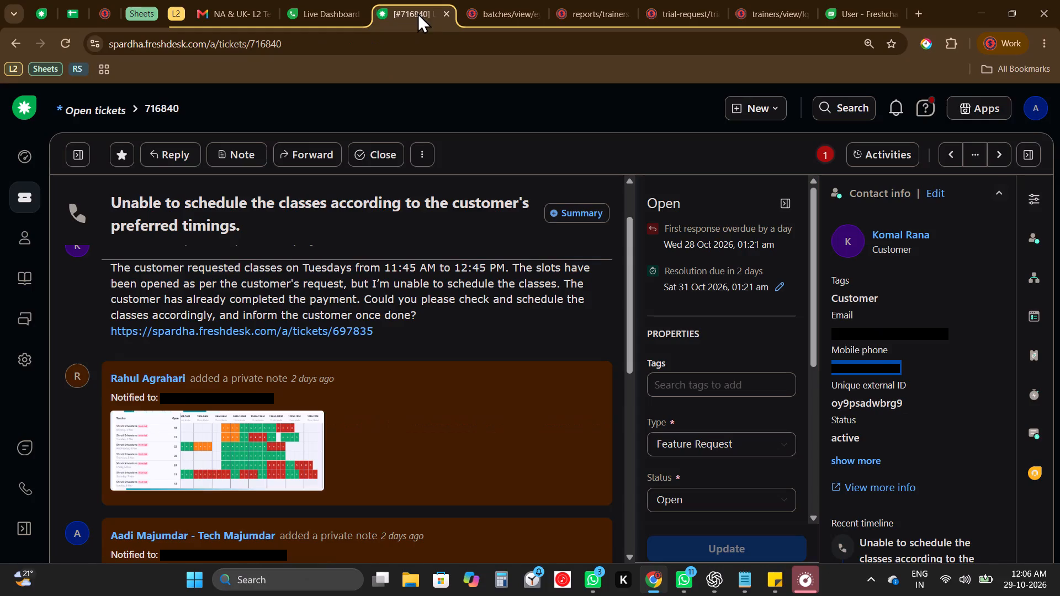
click(402, 270)
drag(402, 270, 517, 278)
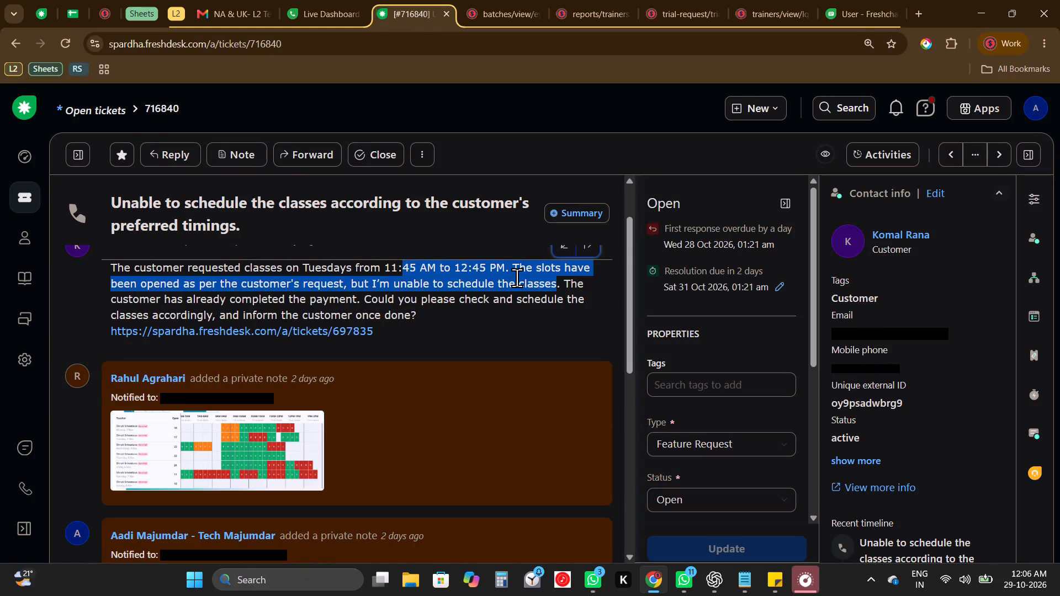
click(517, 278)
click(361, 278)
drag(361, 278, 453, 304)
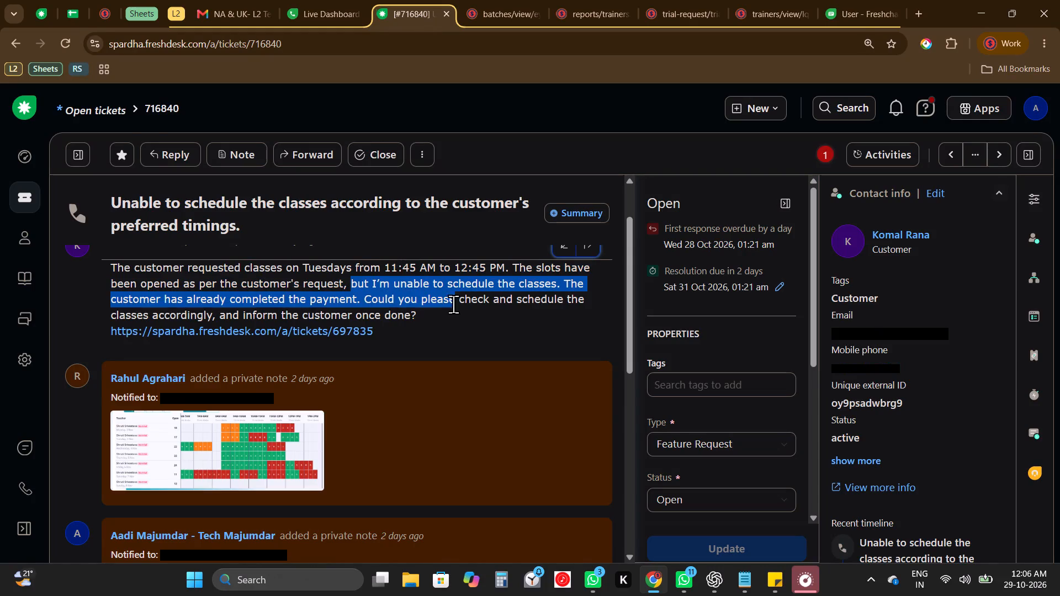
drag(453, 304, 481, 324)
click(481, 324)
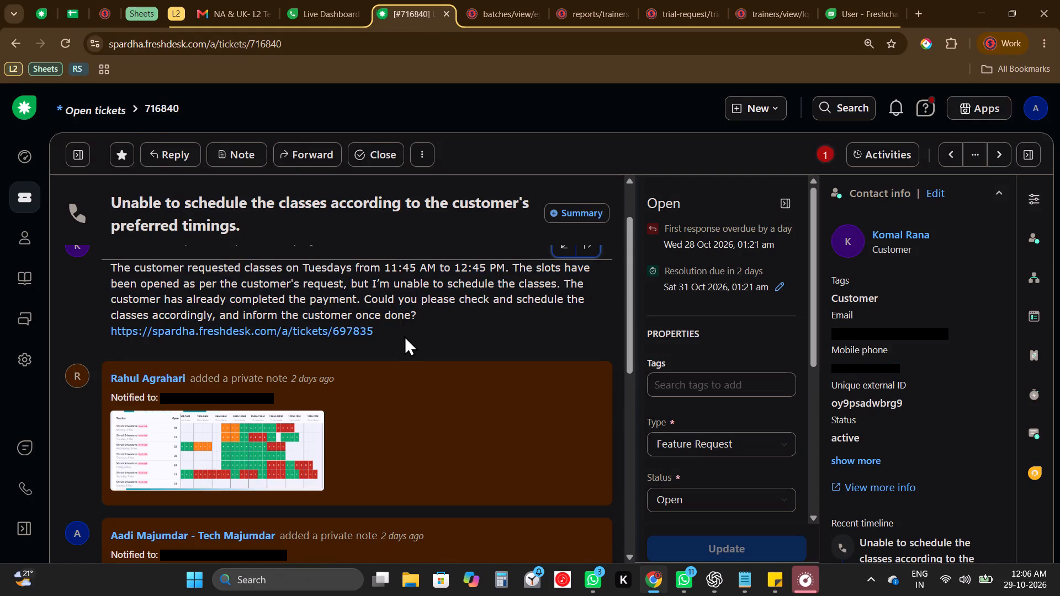
View the batch's October 2026 sessions and set the Teachers Allocation timezone to the batch's (UTC-05:00) Eastern Time (USA).
click(478, 0)
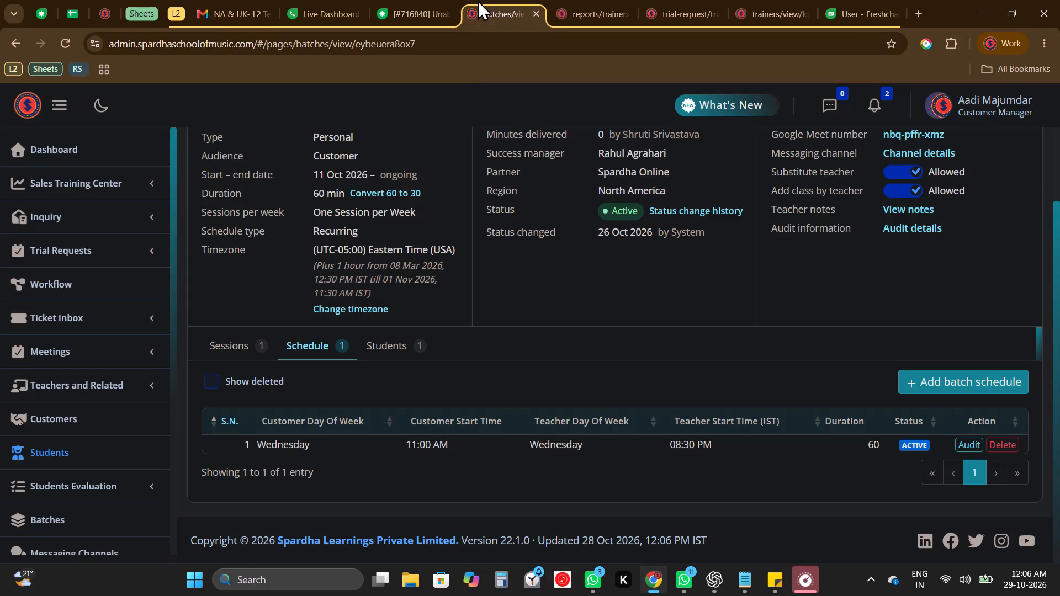
click(256, 339)
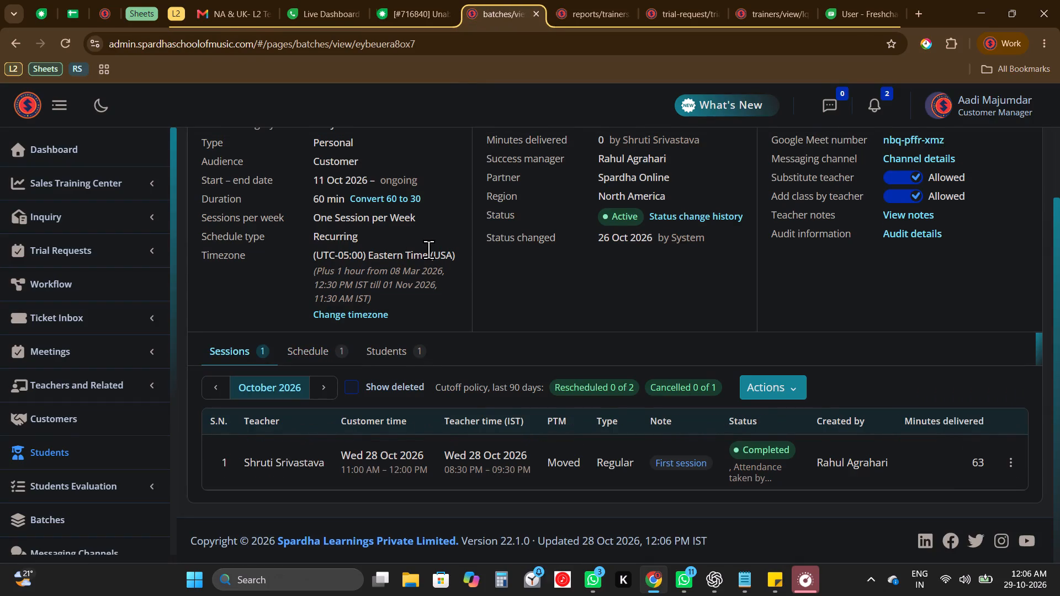
triple_click(428, 249)
key(ctrl+c)
click(623, 0)
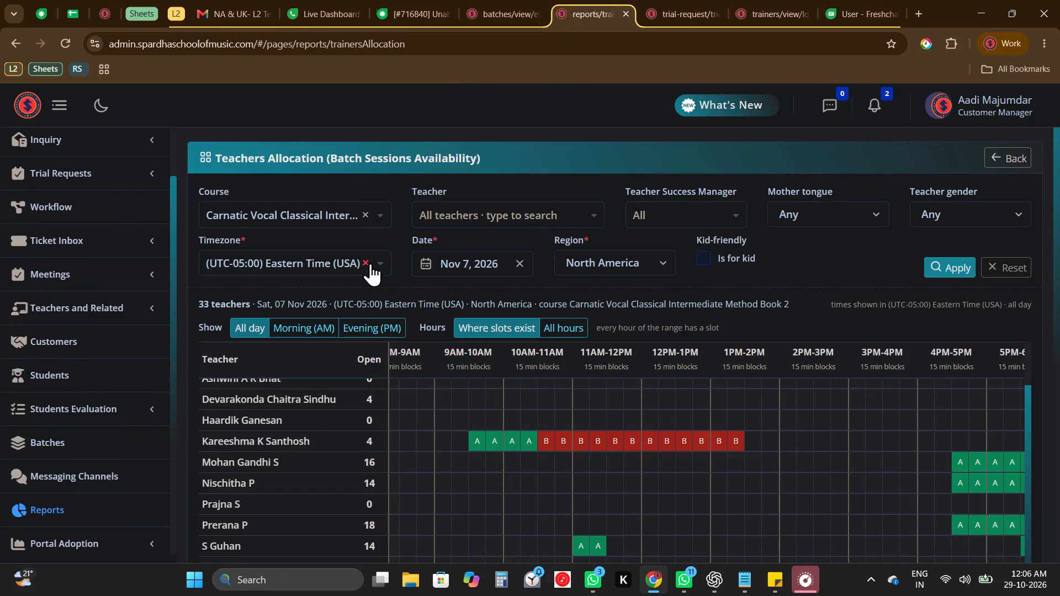
click(369, 267)
key(ctrl+v)
key(Return)
Clear the course filter in the Teachers Allocation report and filter by the teacher name copied from the batch.
click(474, 0)
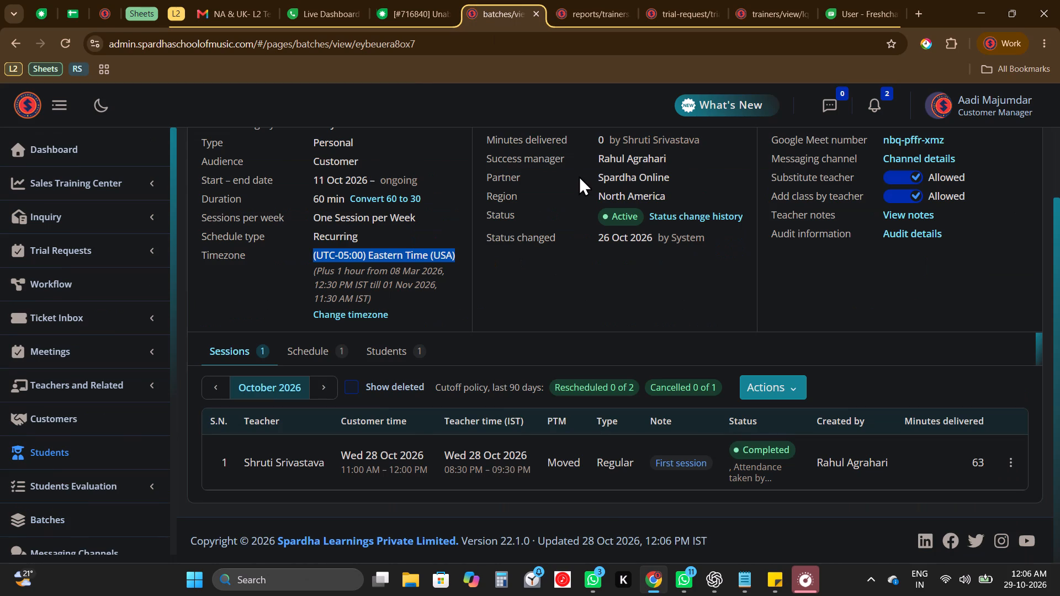
scroll(579, 175, up, 1)
triple_click(662, 186)
key(ctrl+c)
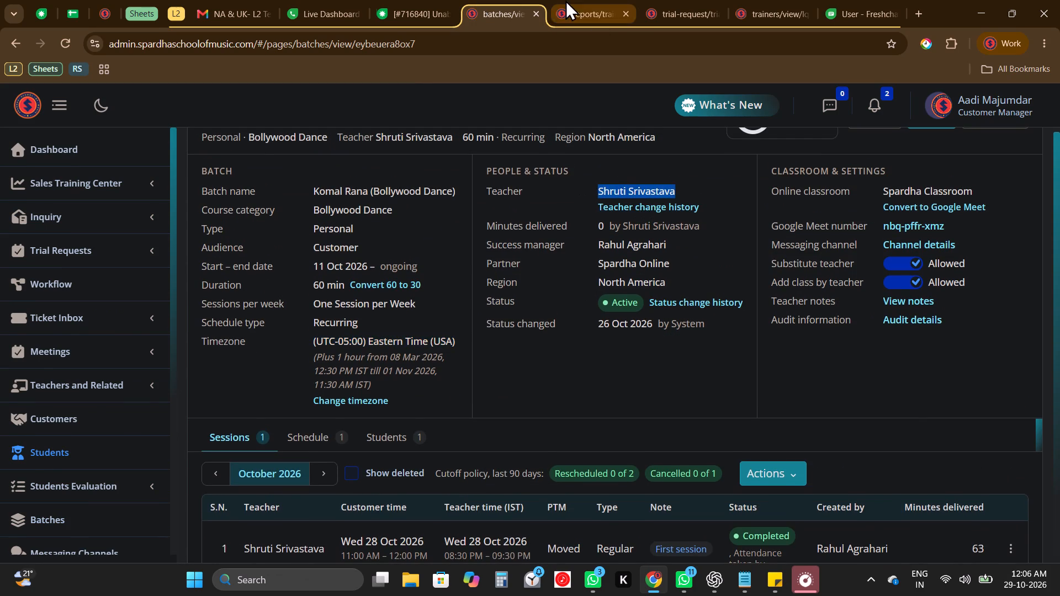
click(565, 0)
click(372, 212)
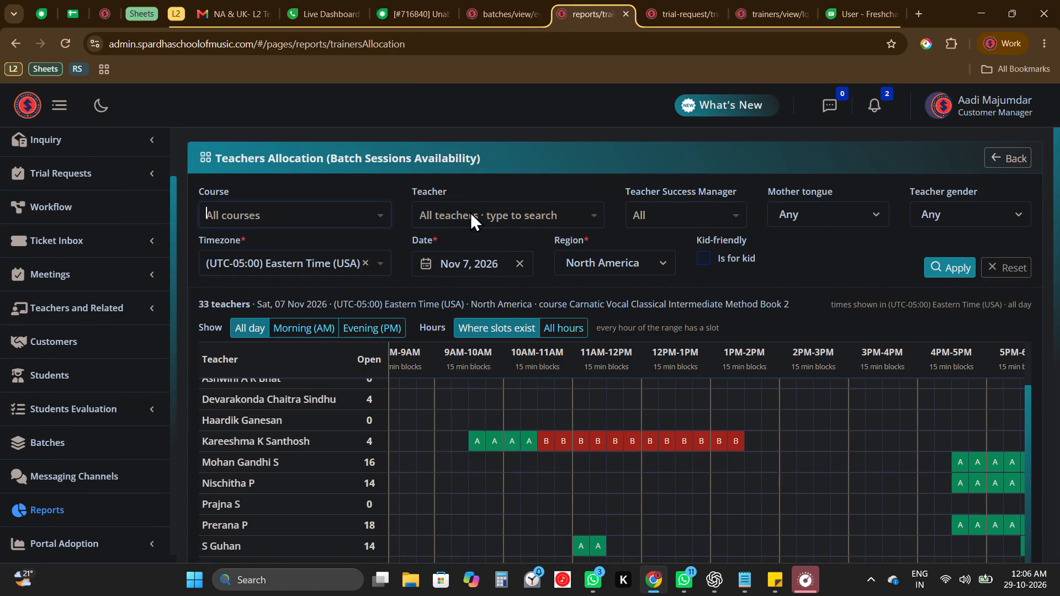
click(470, 211)
key(ctrl+v)
key(Return)
key(ctrl+v)
key(Return)
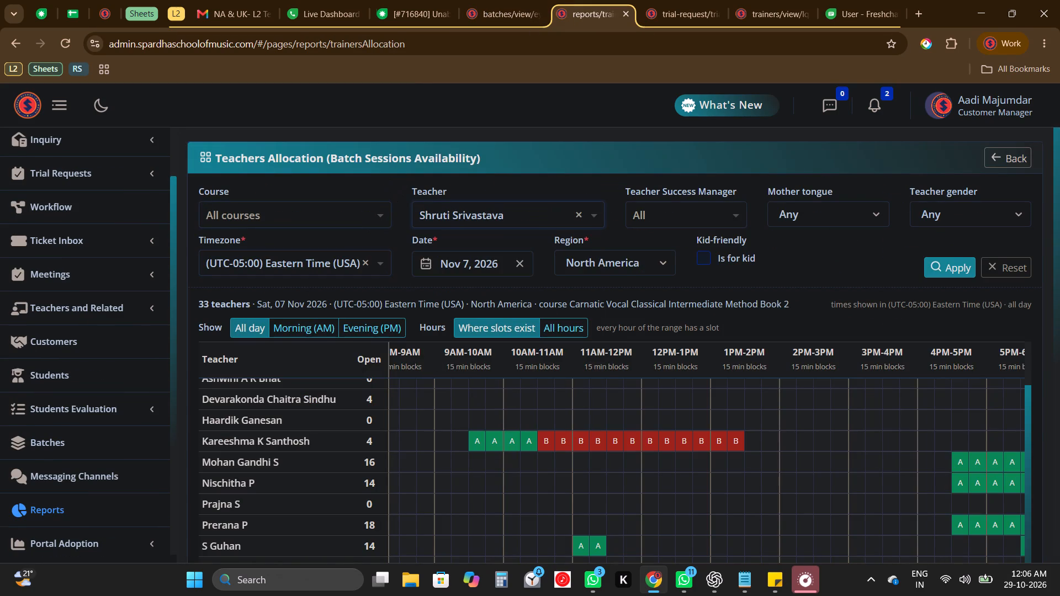
Set the allocation date to Oct 31, 2026 and load the teacher's availability.
click(490, 256)
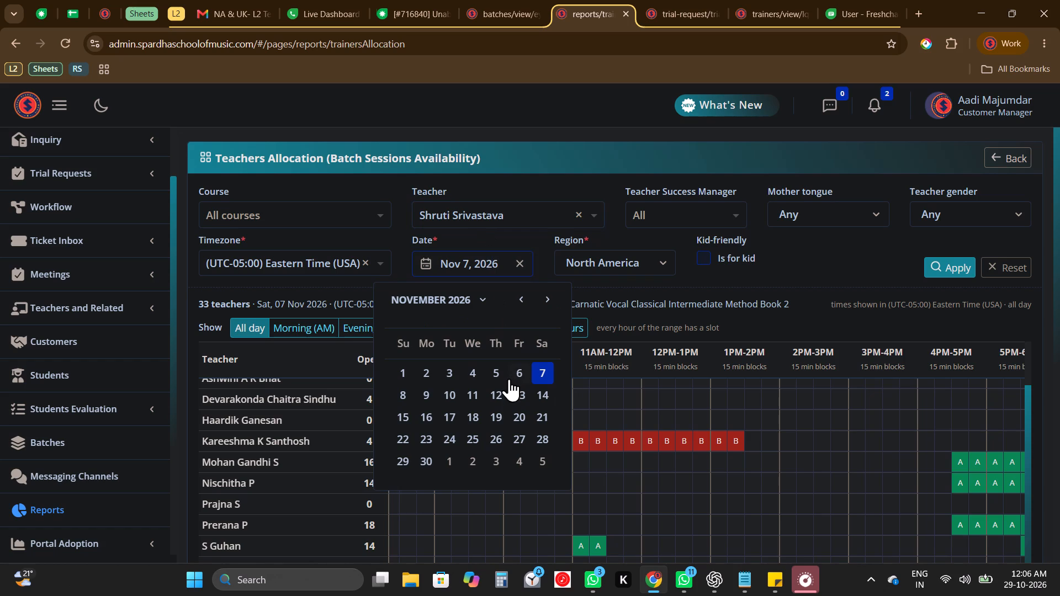
click(512, 305)
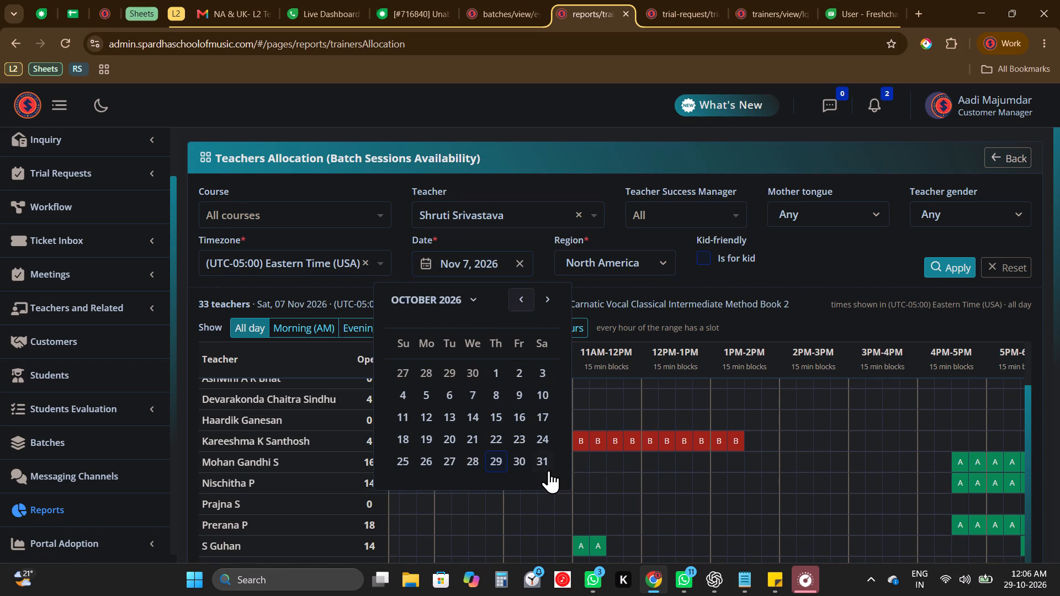
click(549, 470)
click(947, 259)
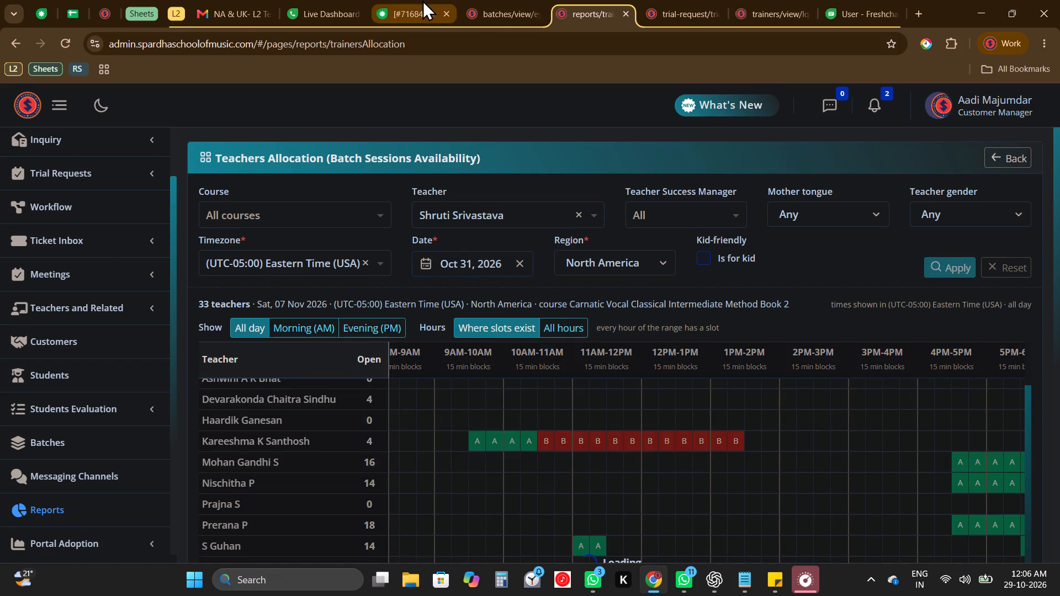
click(422, 0)
click(588, 0)
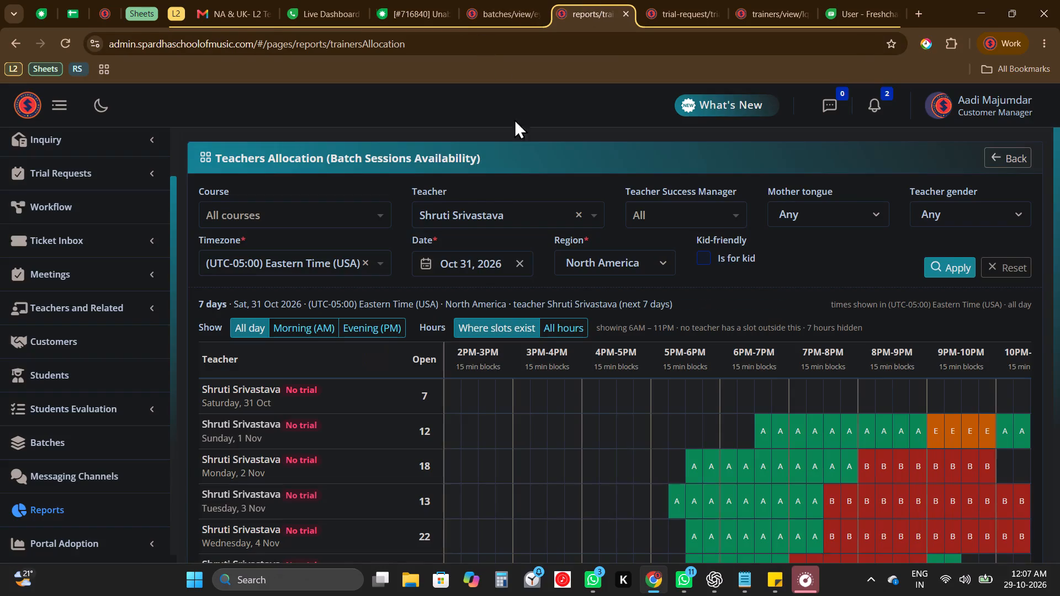
Load the teacher's availability from Nov 3, 2026 and examine the Tuesday slots around 11:45 AM to 12:45 PM.
click(484, 274)
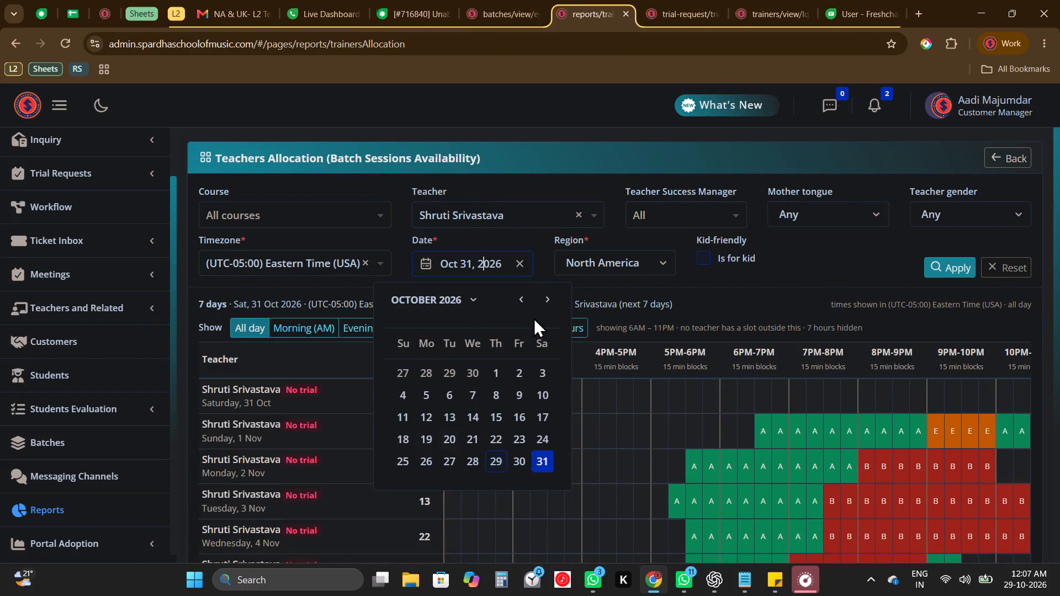
click(546, 292)
click(449, 374)
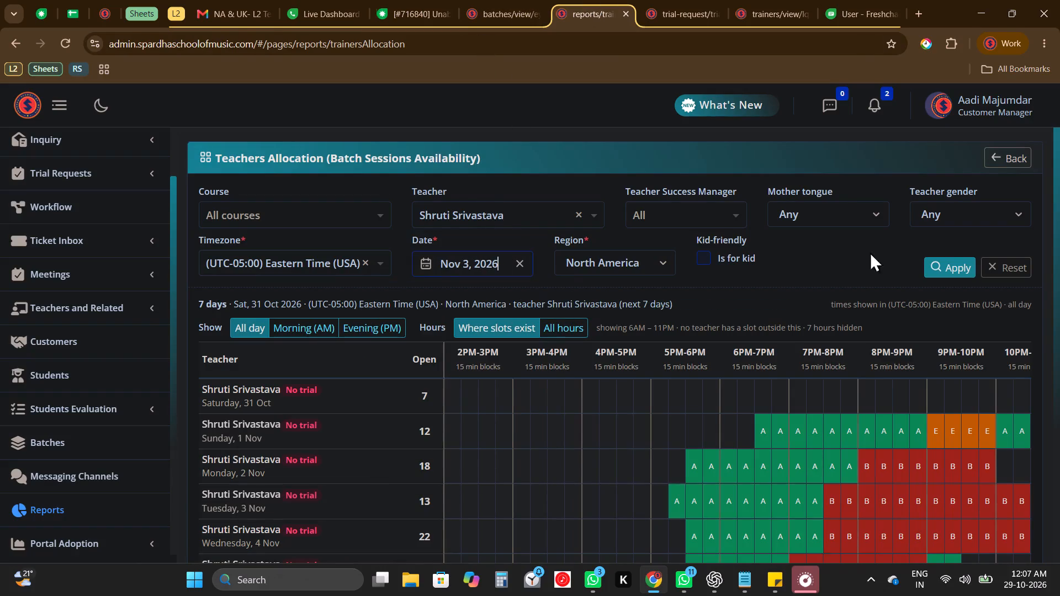
click(940, 272)
scroll(729, 434, right, 5)
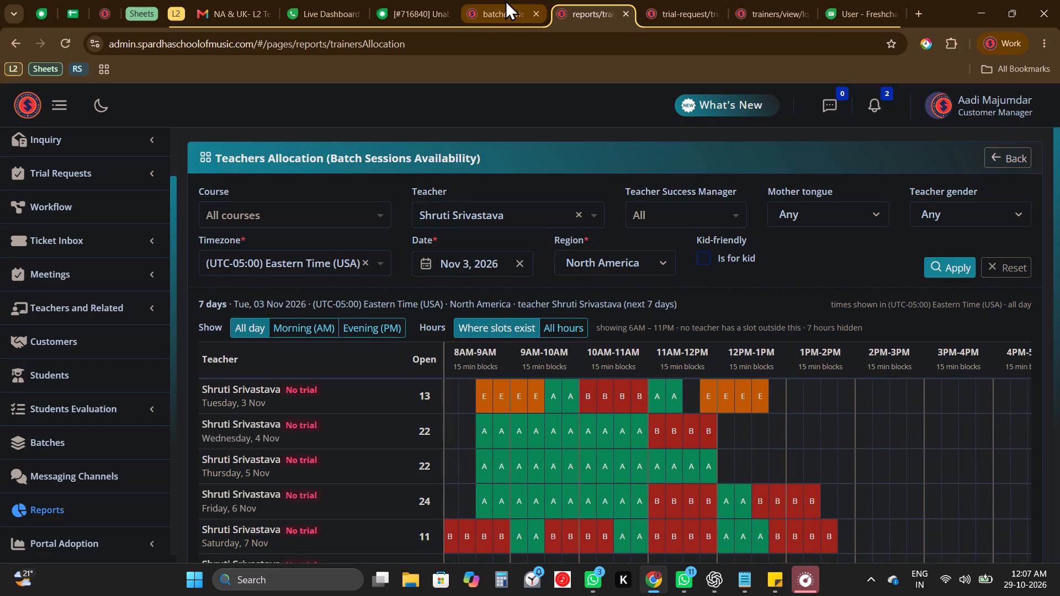
click(686, 399)
drag(686, 399, 742, 386)
Load the teacher's availability from Nov 10, 2026, examine the Tuesday 11:45 AM to 12:45 PM slots, and glance back at the batch.
click(449, 254)
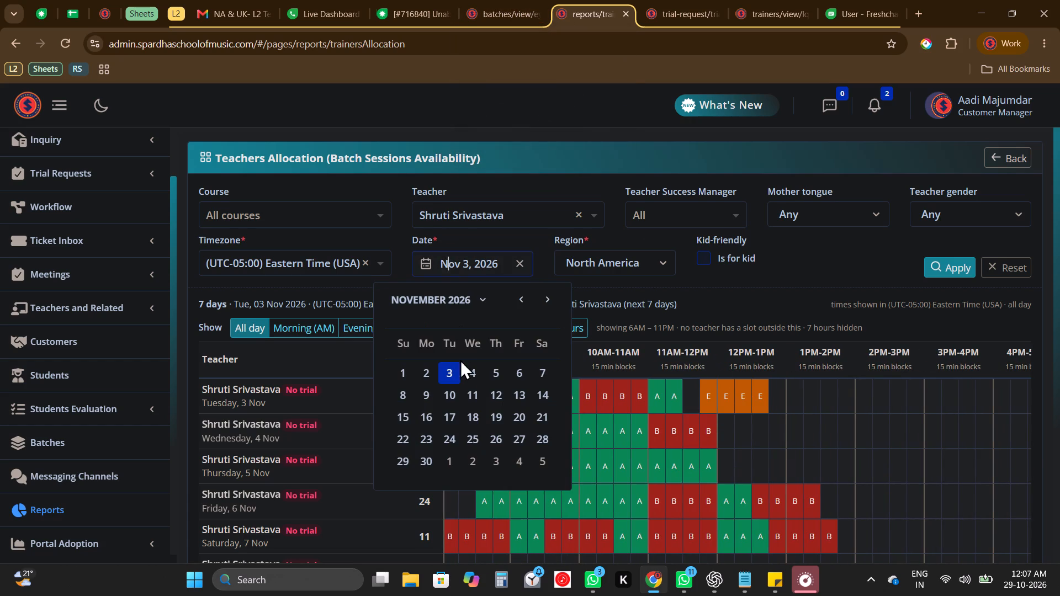
click(458, 392)
click(921, 253)
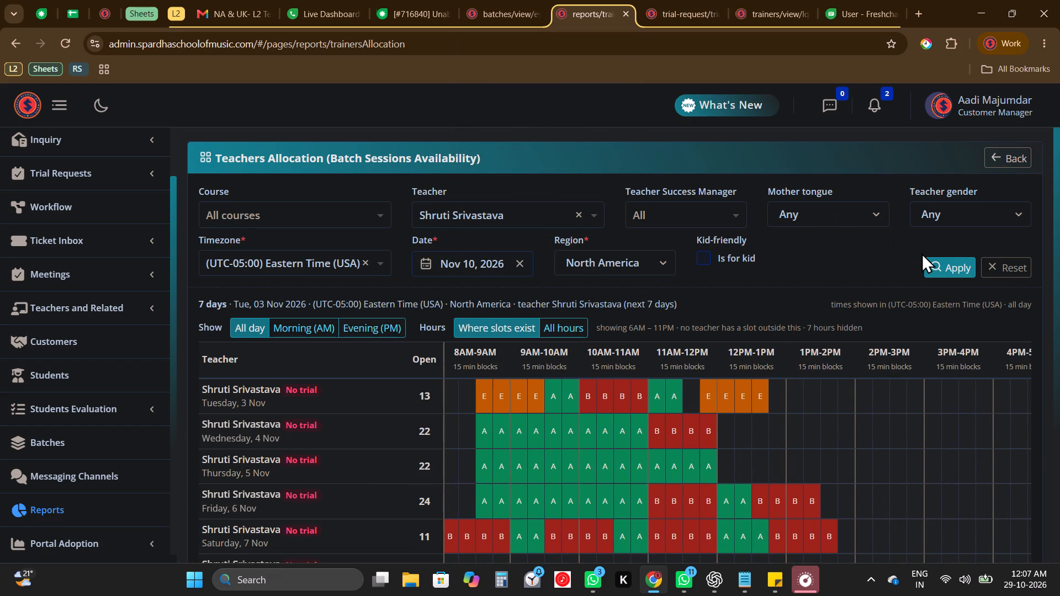
click(934, 260)
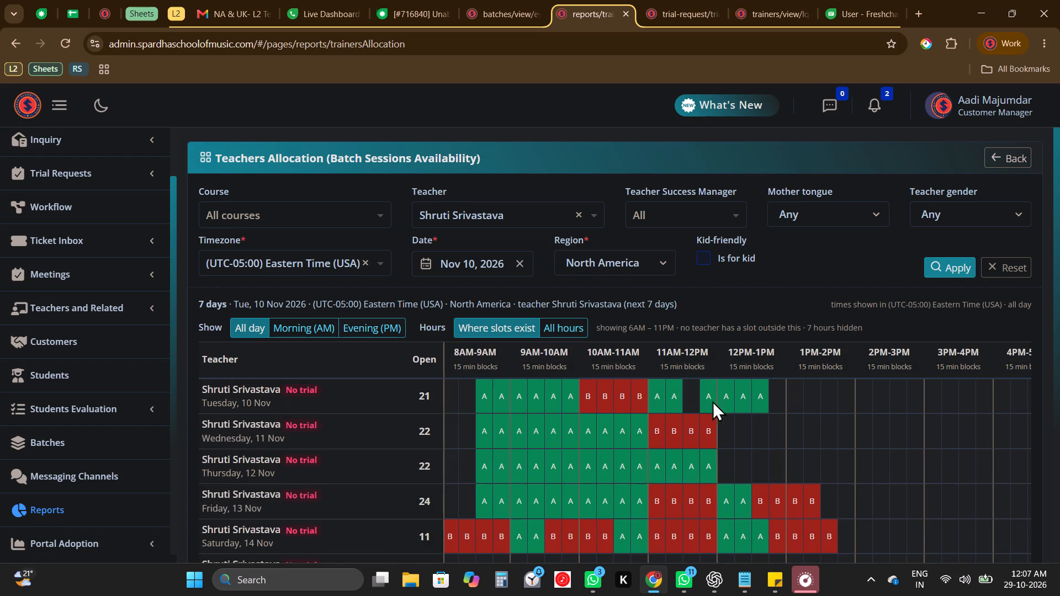
drag(699, 394, 775, 389)
click(529, 0)
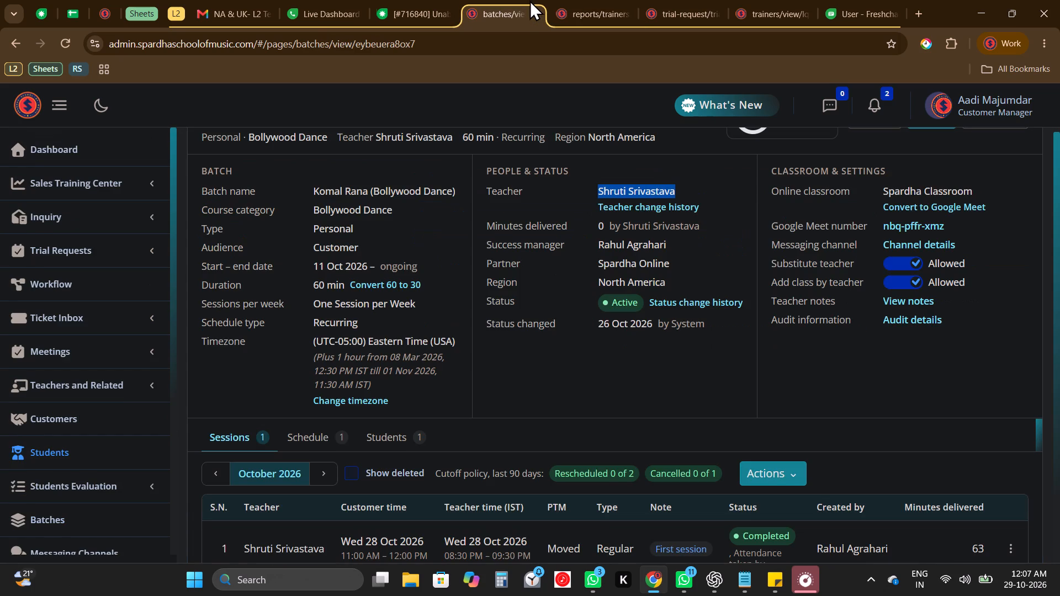
click(594, 0)
Load the teacher's availability from Nov 24, 2026 and from Dec 8, 2026, examining the Tuesday slots each time.
click(501, 274)
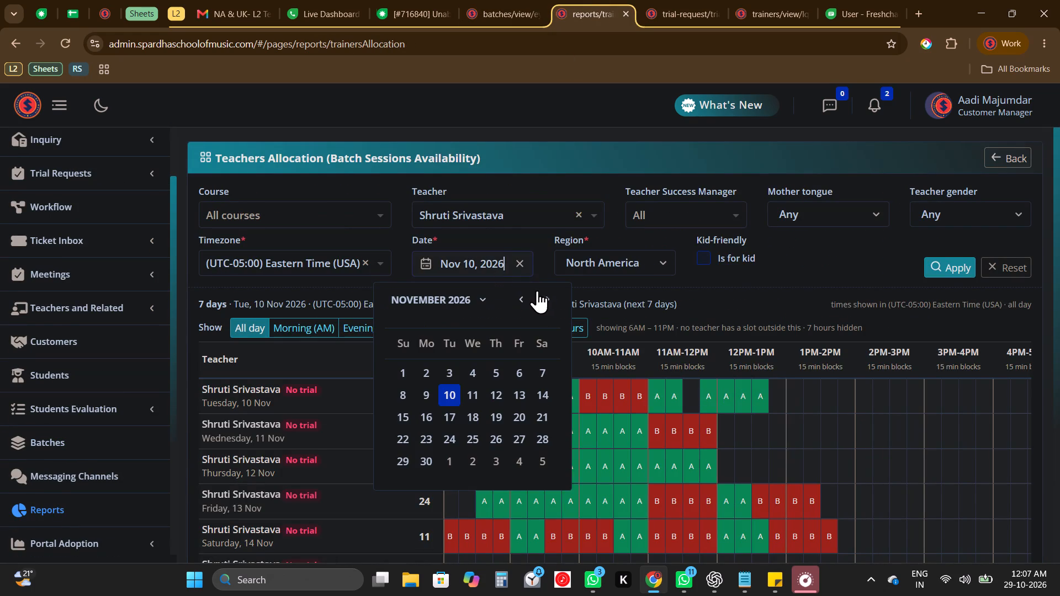
click(445, 447)
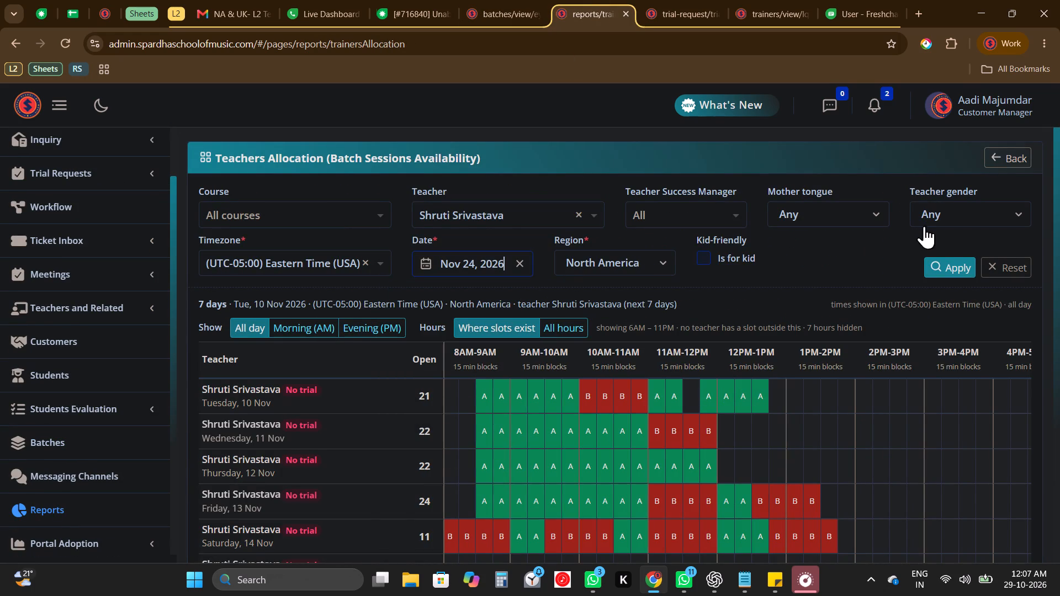
click(956, 267)
click(486, 257)
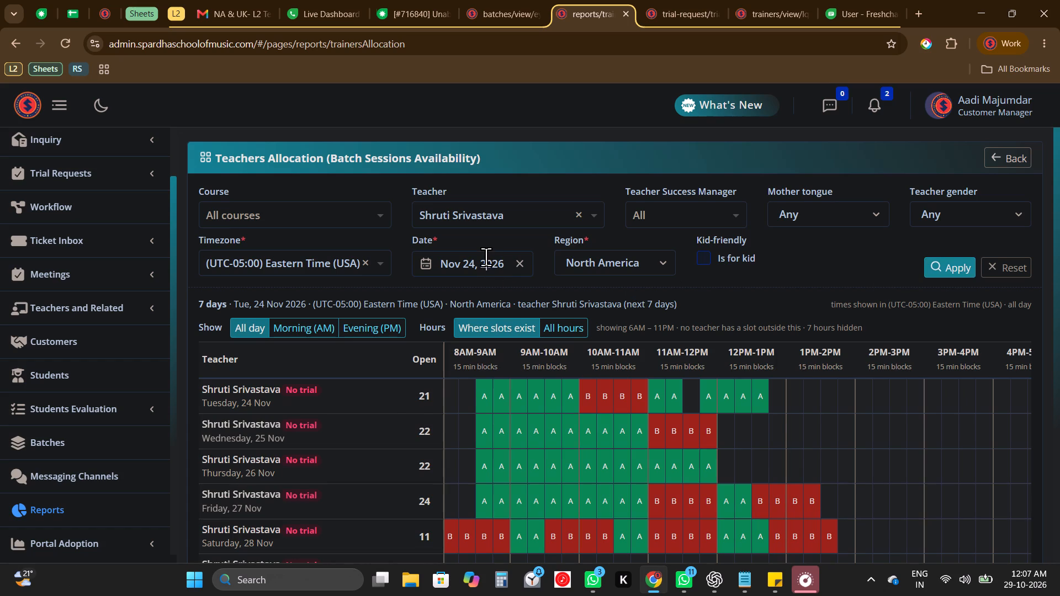
click(544, 286)
click(544, 297)
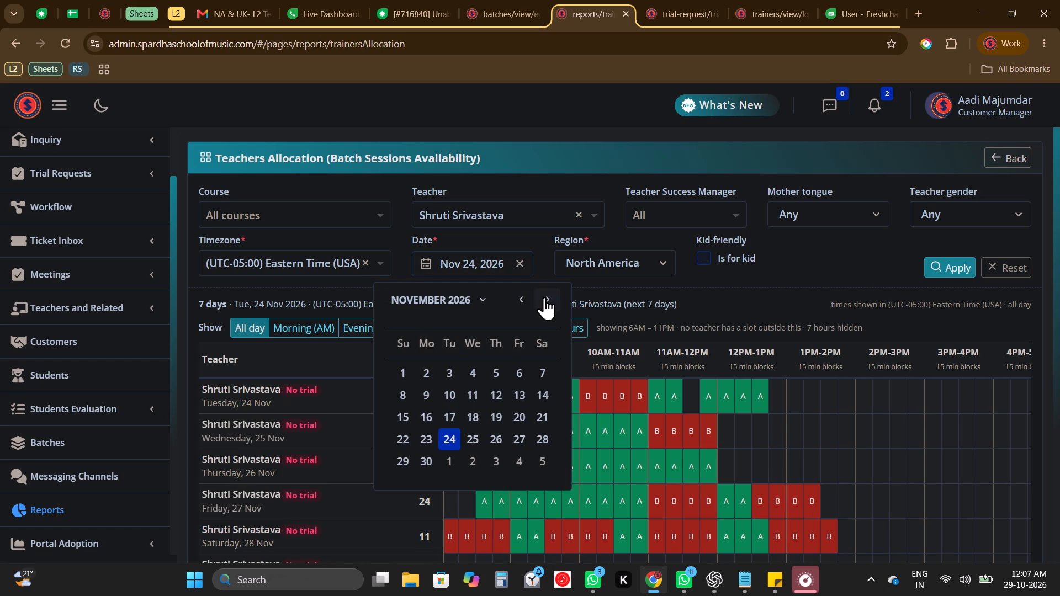
click(451, 395)
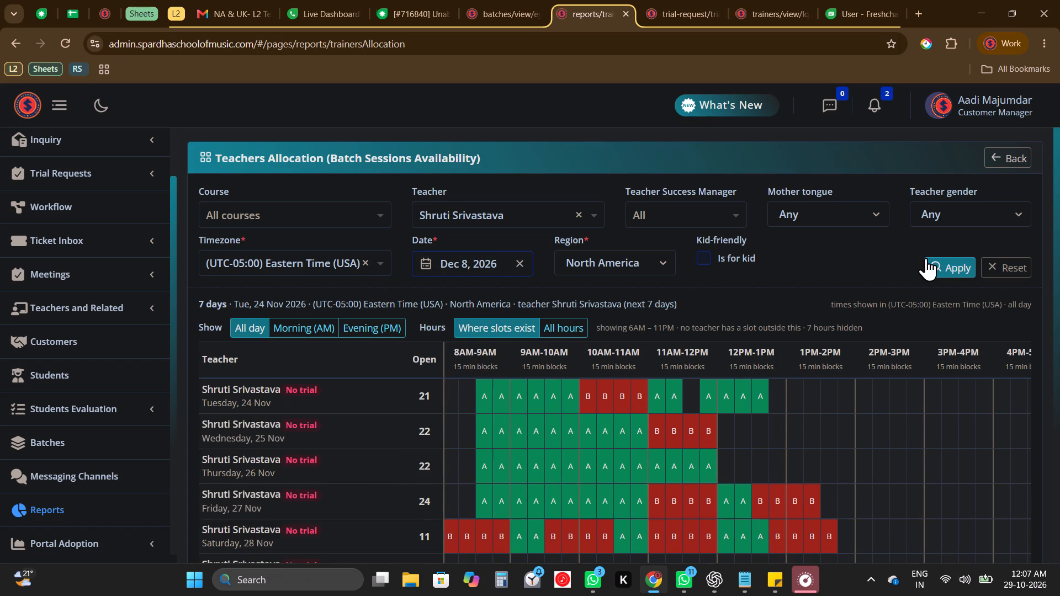
click(926, 258)
click(532, 0)
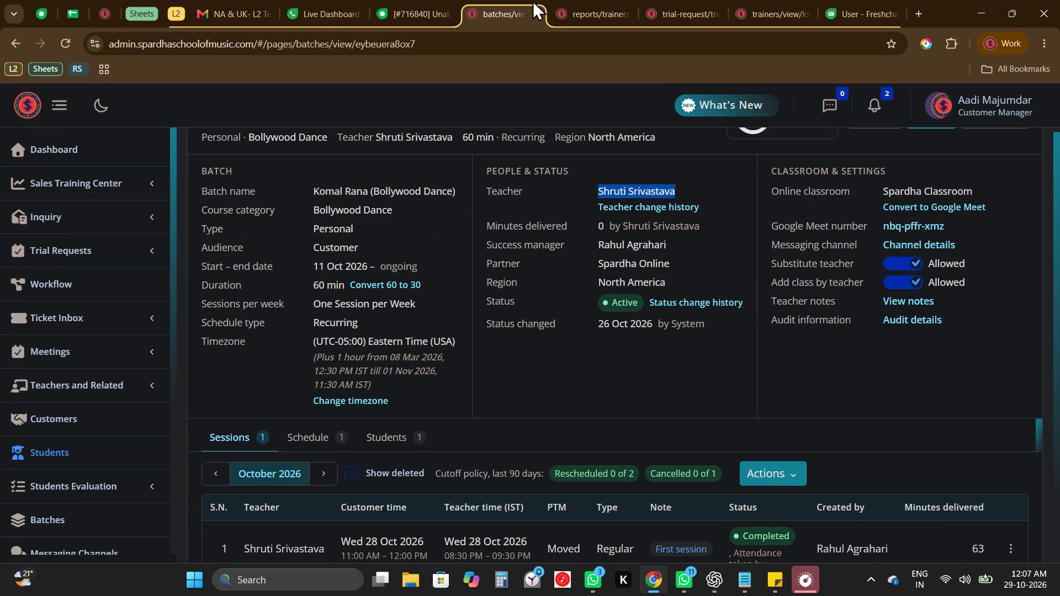
click(316, 432)
scroll(646, 393, down, 2)
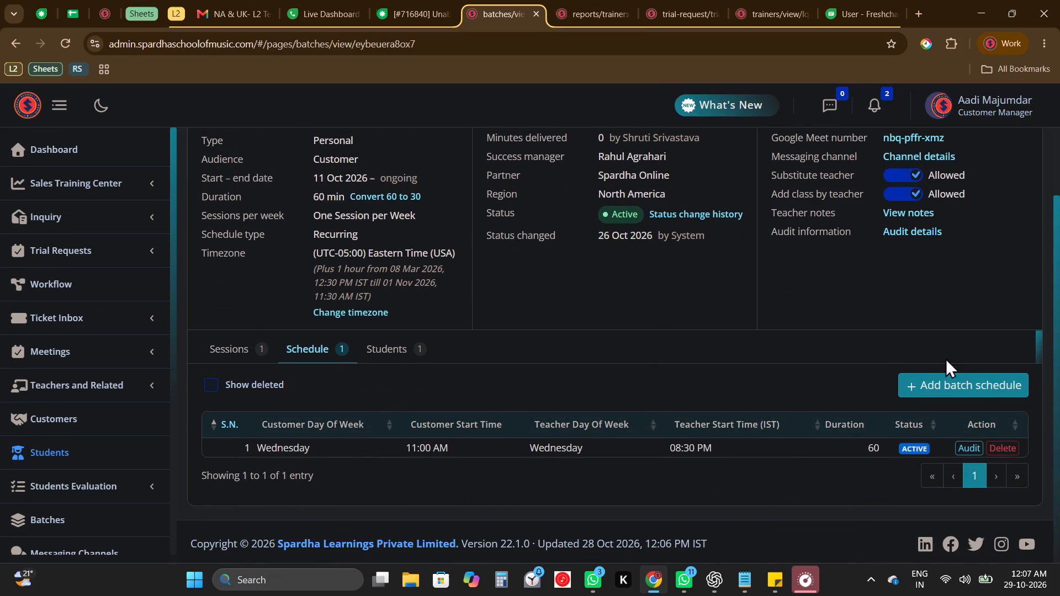
scroll(978, 382, up, 2)
scroll(978, 382, down, 2)
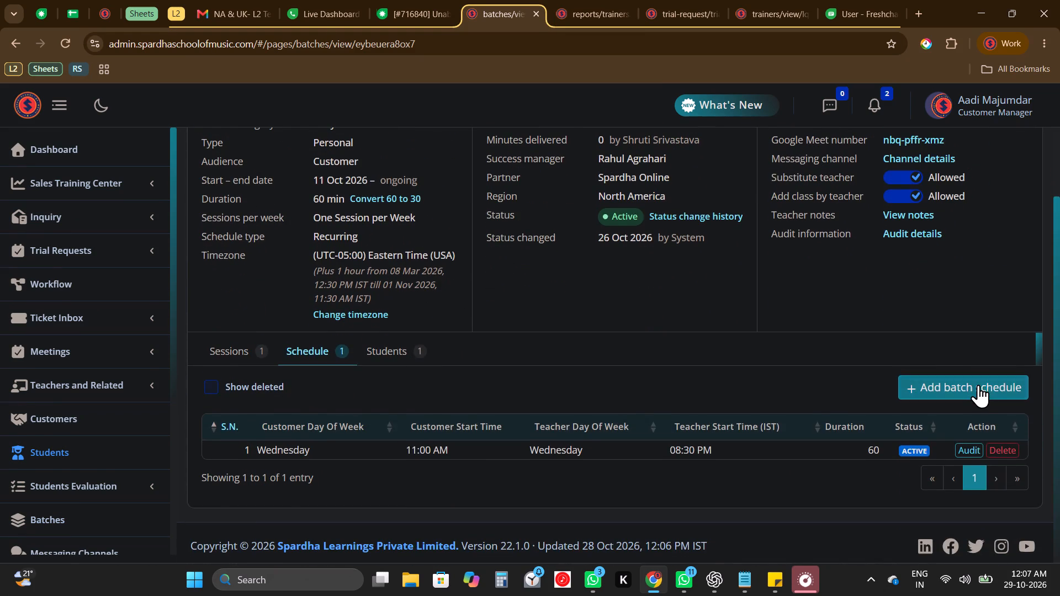
click(978, 385)
click(430, 244)
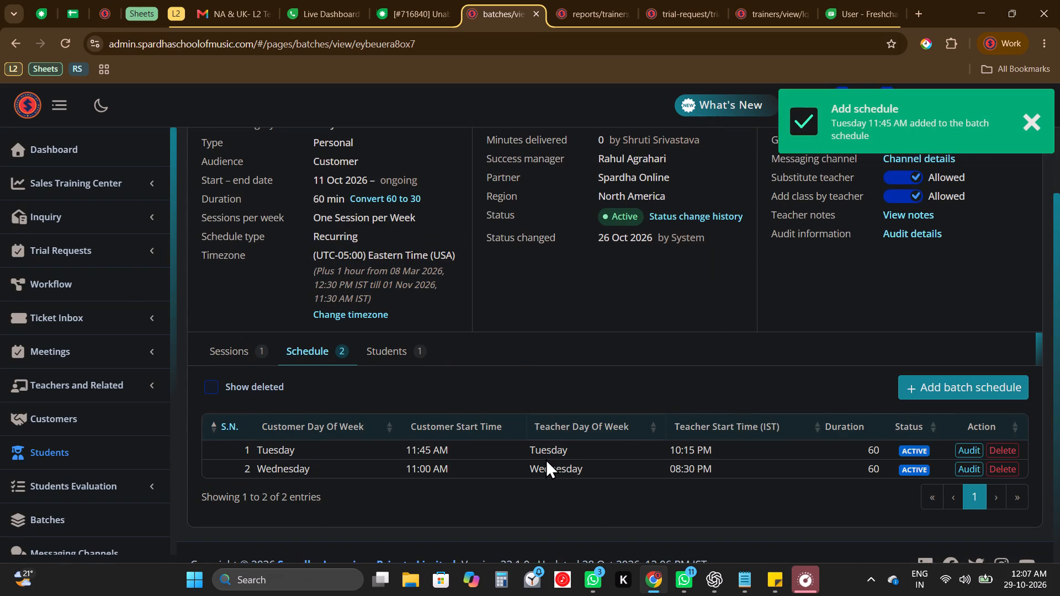
Reload the teacher's allocation from Nov 3, 2026, check the Tuesday slots, and return to the batch.
click(456, 0)
click(495, 0)
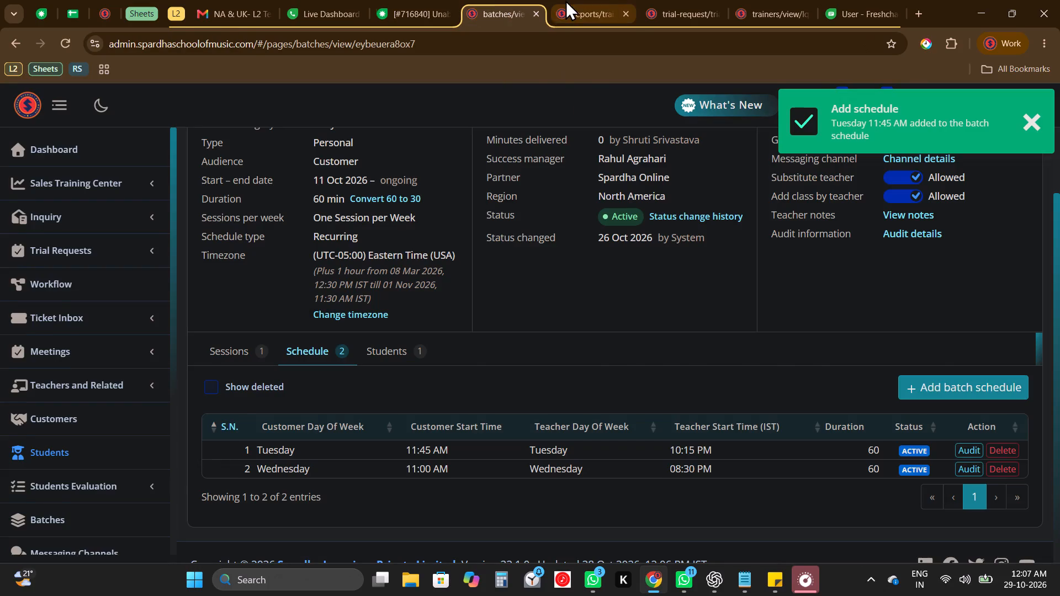
click(565, 0)
click(457, 269)
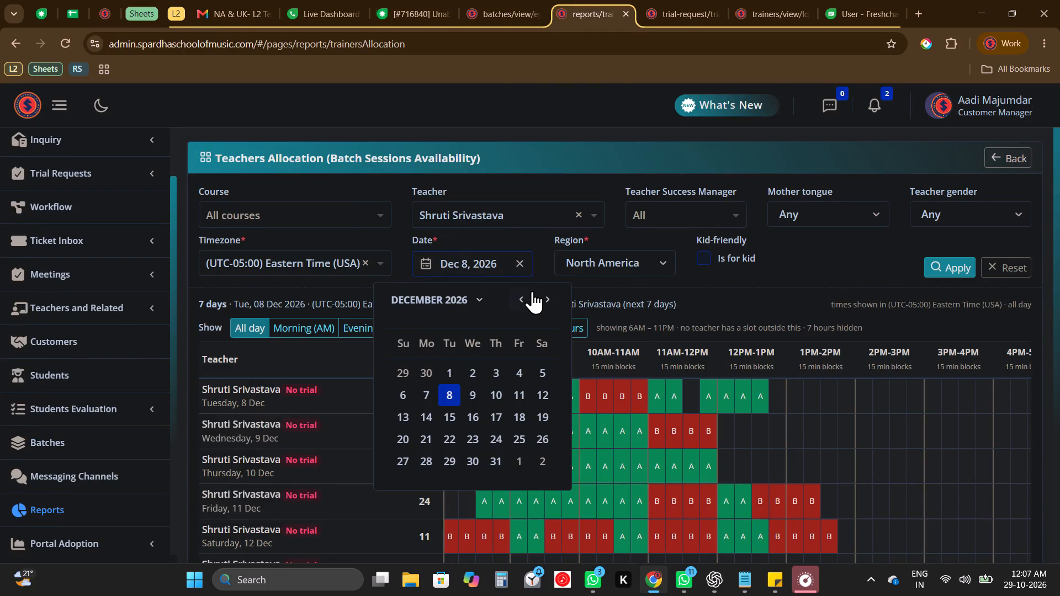
click(532, 291)
click(449, 374)
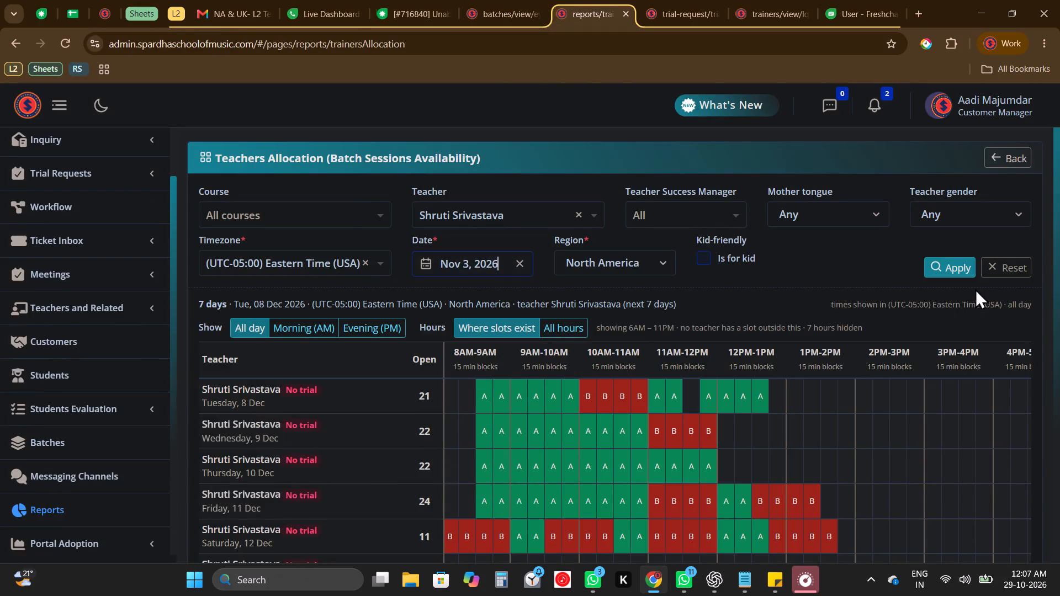
click(967, 277)
click(533, 0)
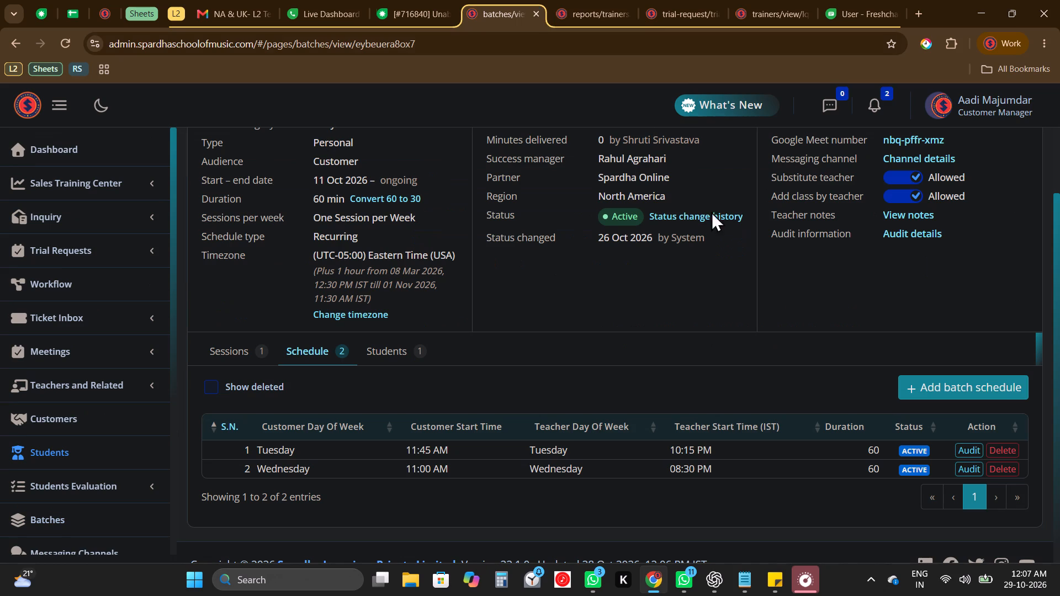
Examine the batch's sessions for November 2026.
drag(253, 335, 249, 353)
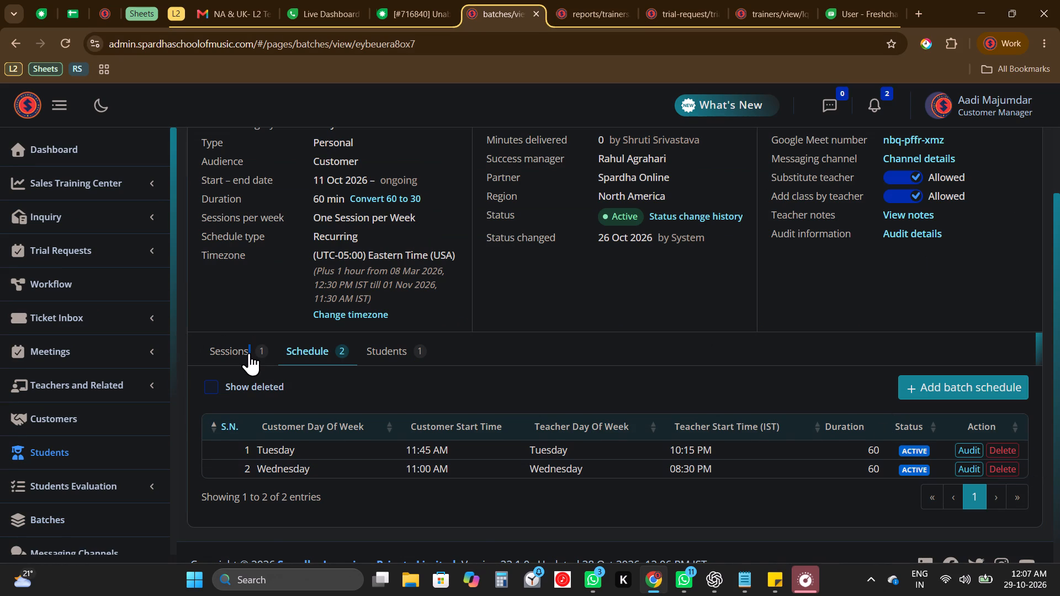
click(249, 353)
scroll(507, 366, down, 2)
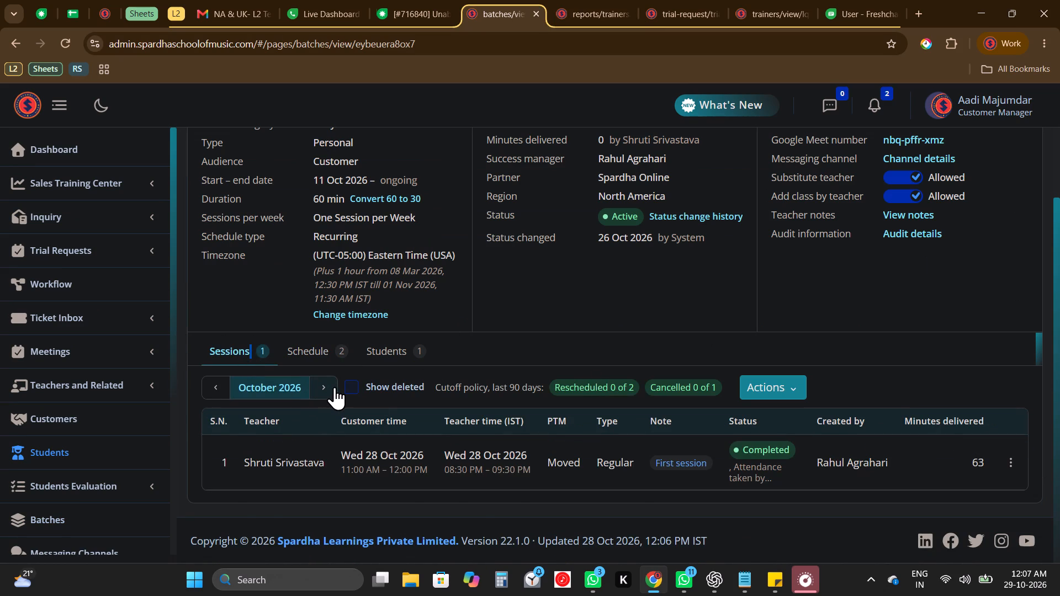
click(326, 387)
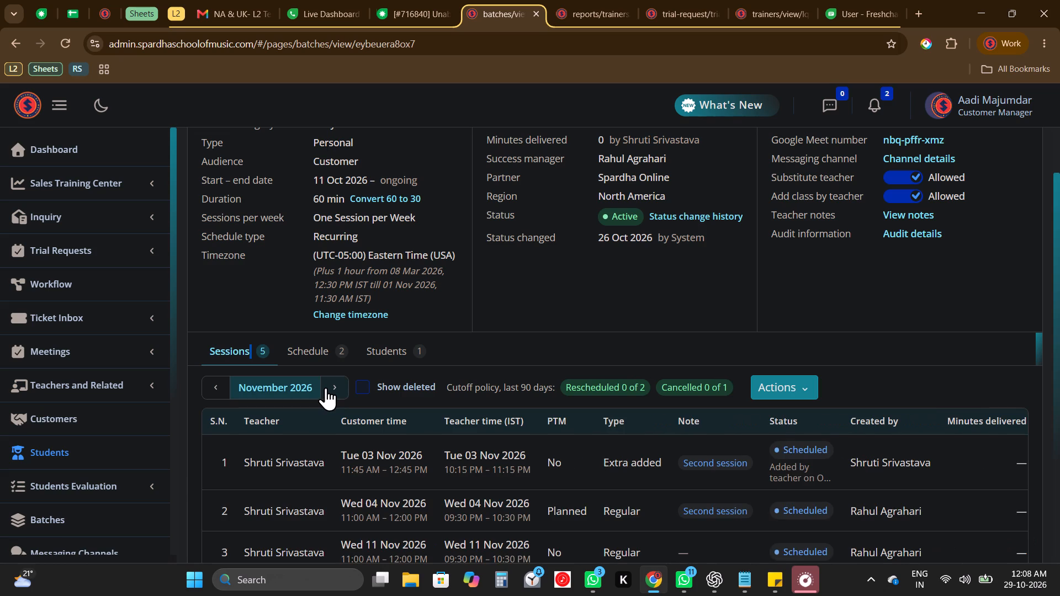
scroll(326, 387, down, 1)
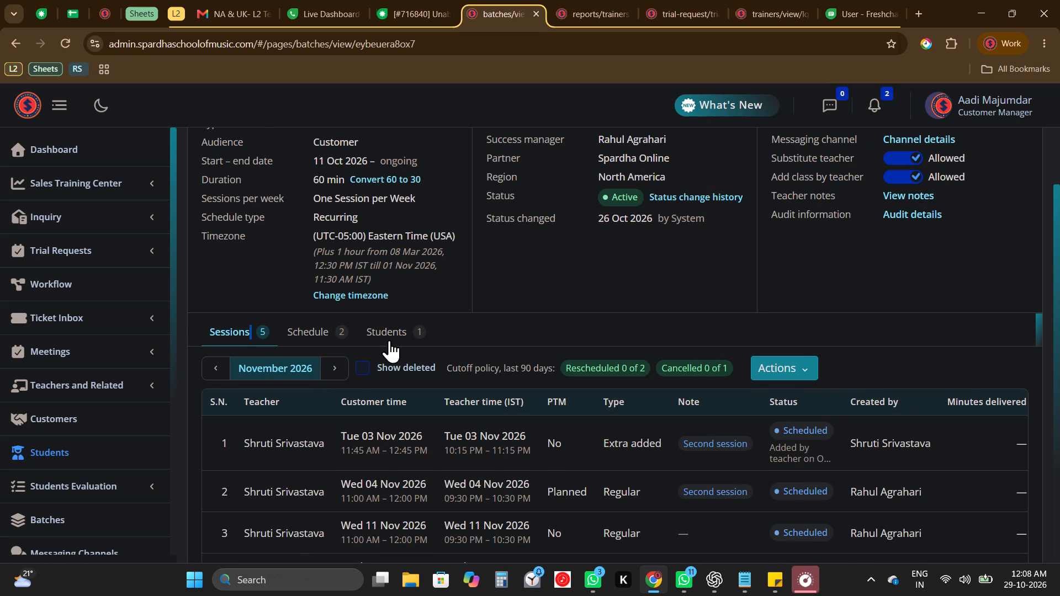
Delete the Wednesday 11:00 AM entry from the batch schedule.
click(340, 338)
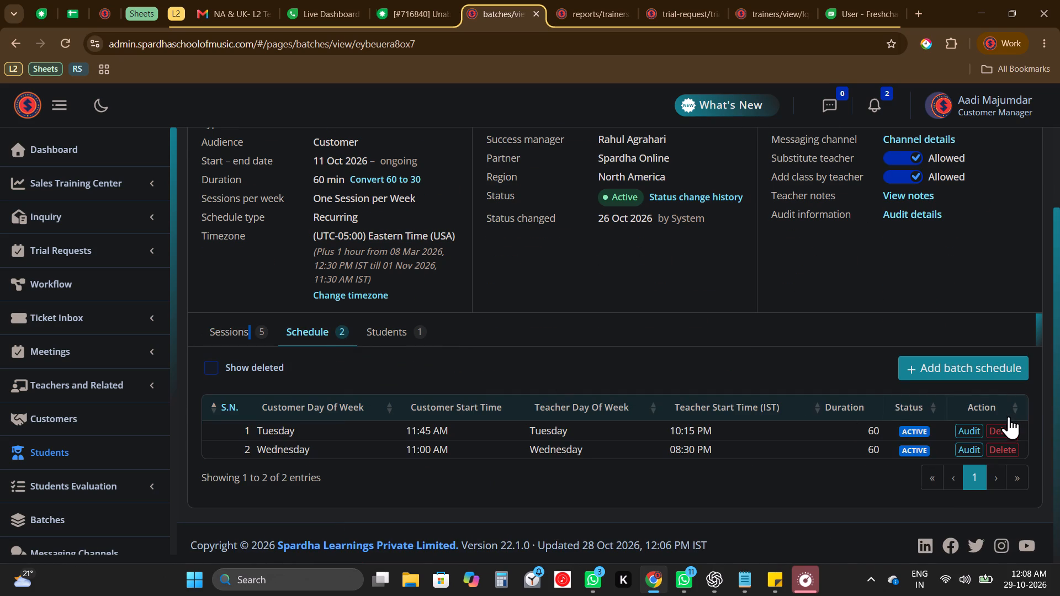
click(1003, 446)
click(665, 366)
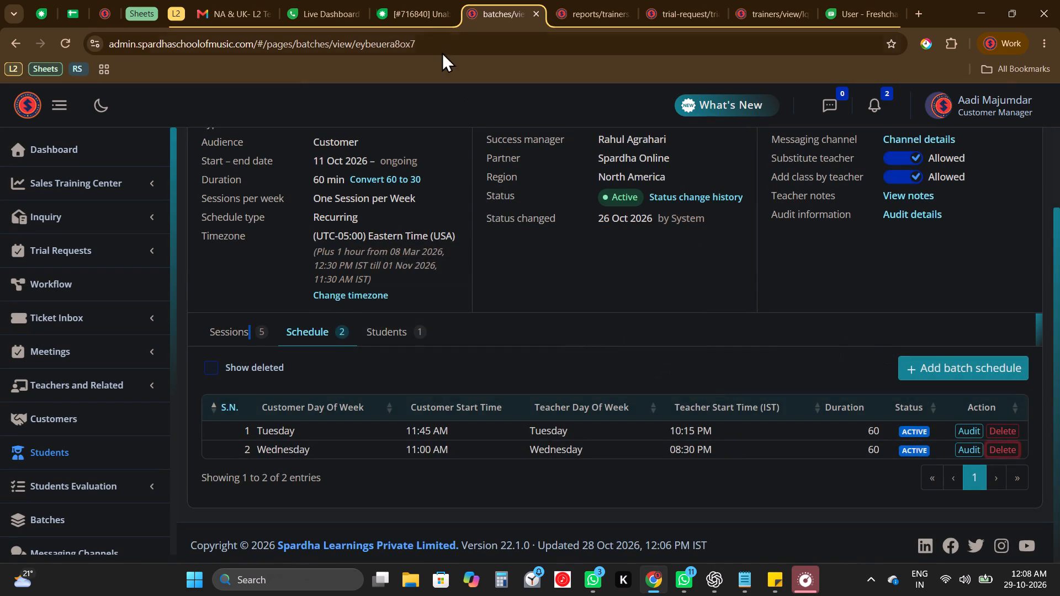
click(381, 0)
click(494, 0)
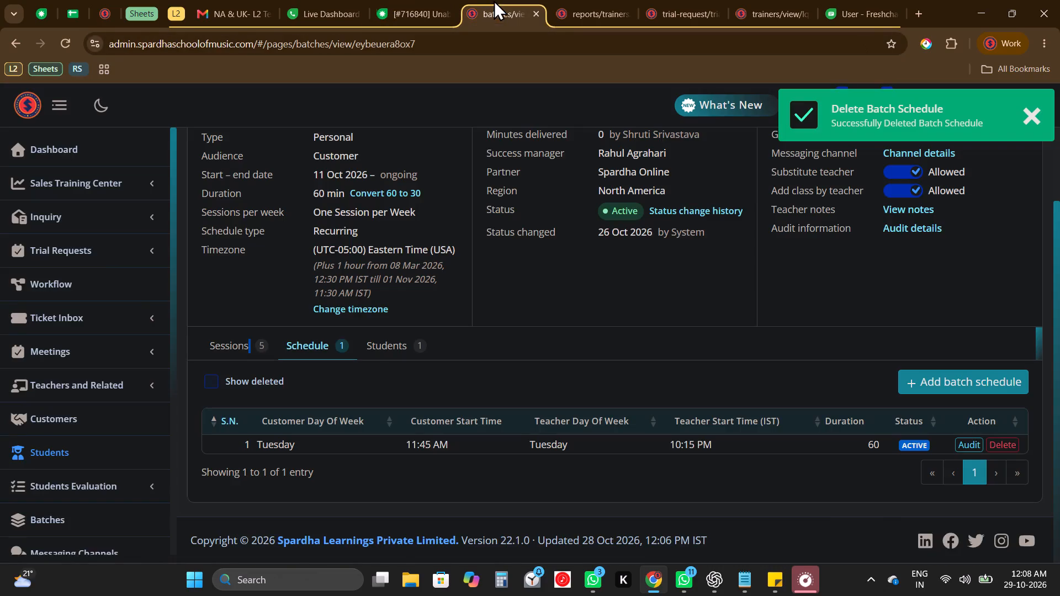
click(398, 1)
click(506, 2)
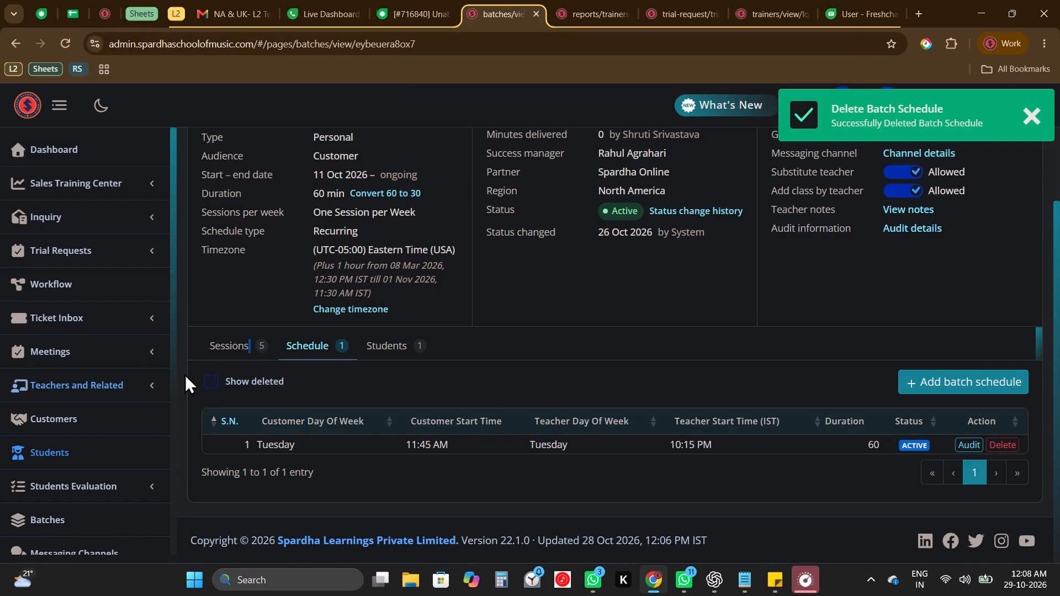
Generate the batch sessions with the new schedule effective from 29-10-2026.
click(259, 337)
click(776, 381)
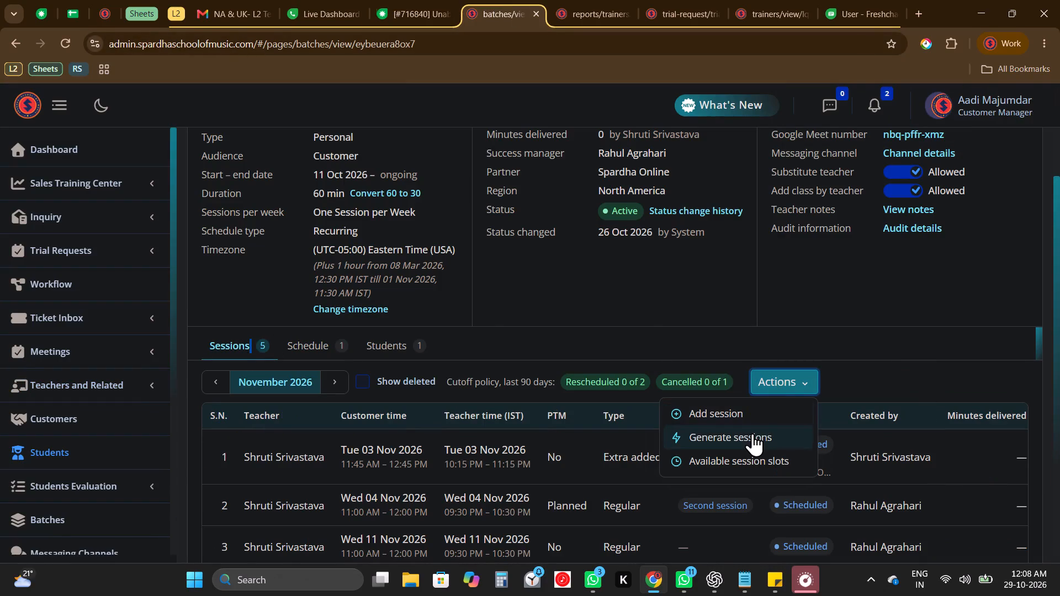
click(752, 433)
click(677, 364)
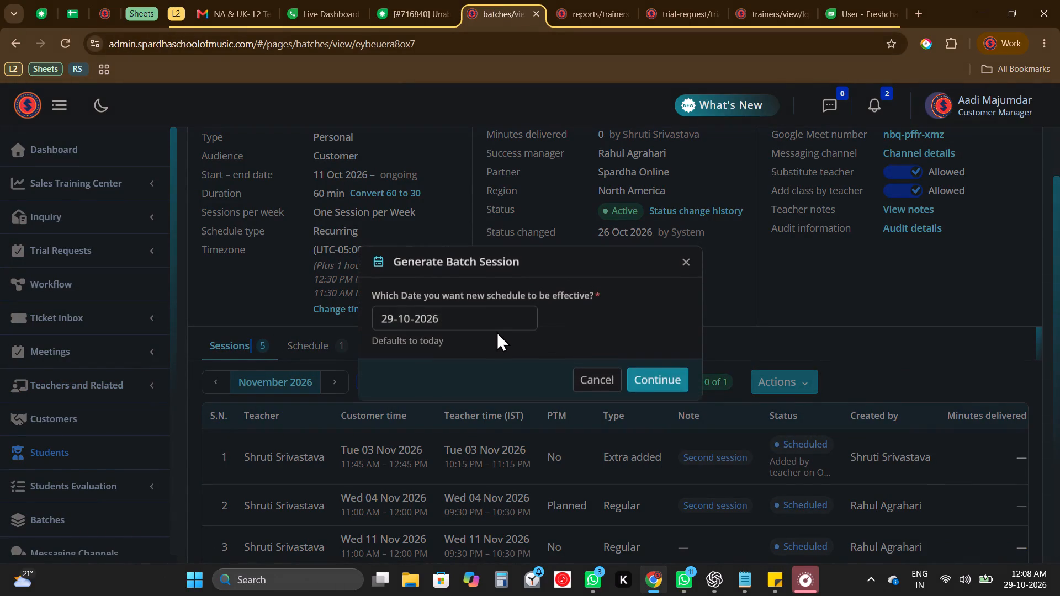
drag(454, 305, 688, 389)
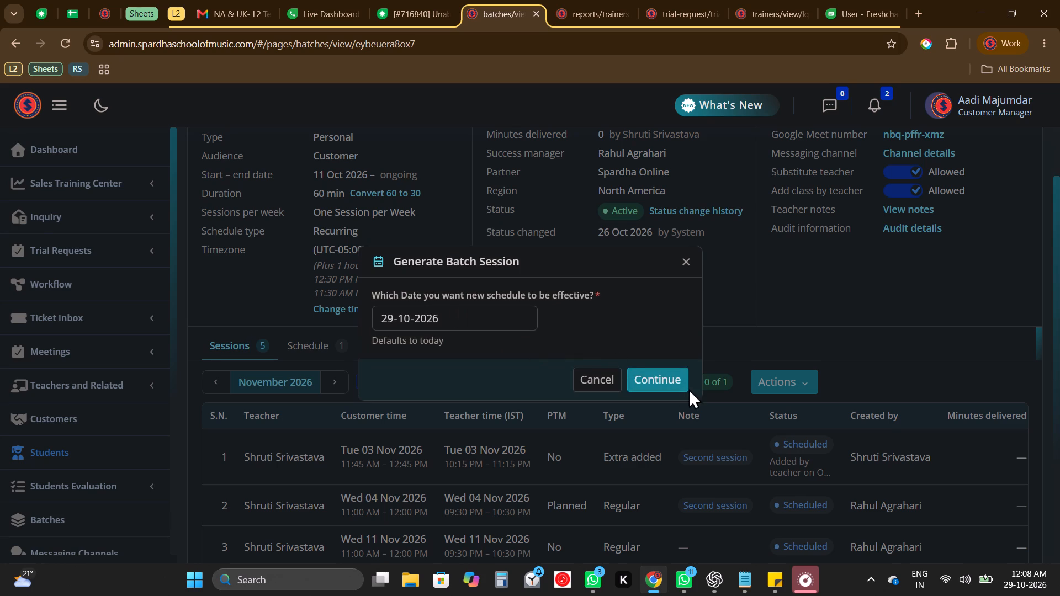
drag(688, 389, 686, 387)
click(686, 387)
Capture and copy a screenshot of the batch's November 2026 sessions table, from serial number to Created by.
click(348, 379)
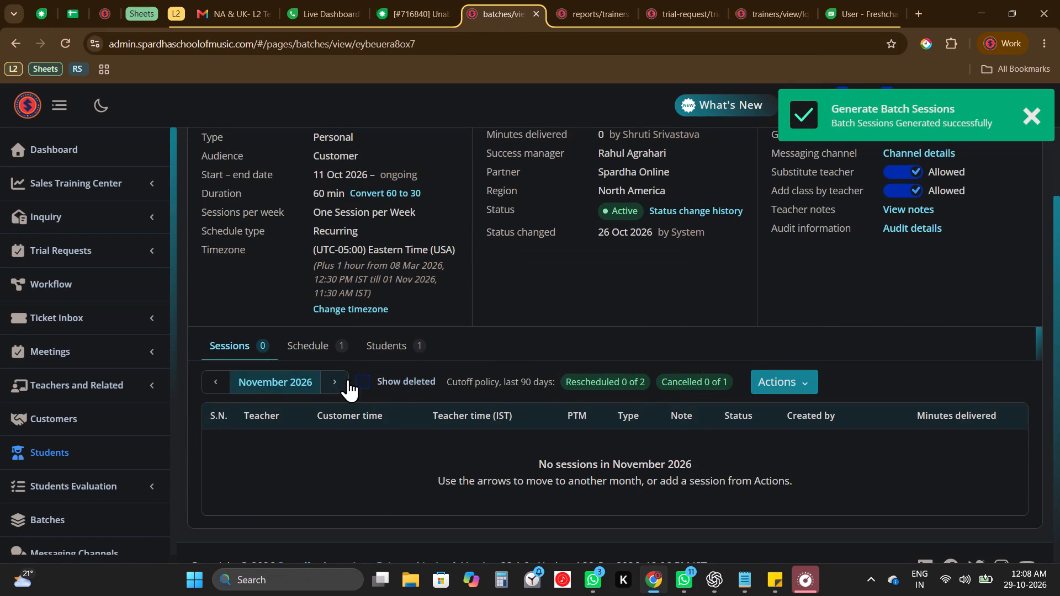
click(221, 379)
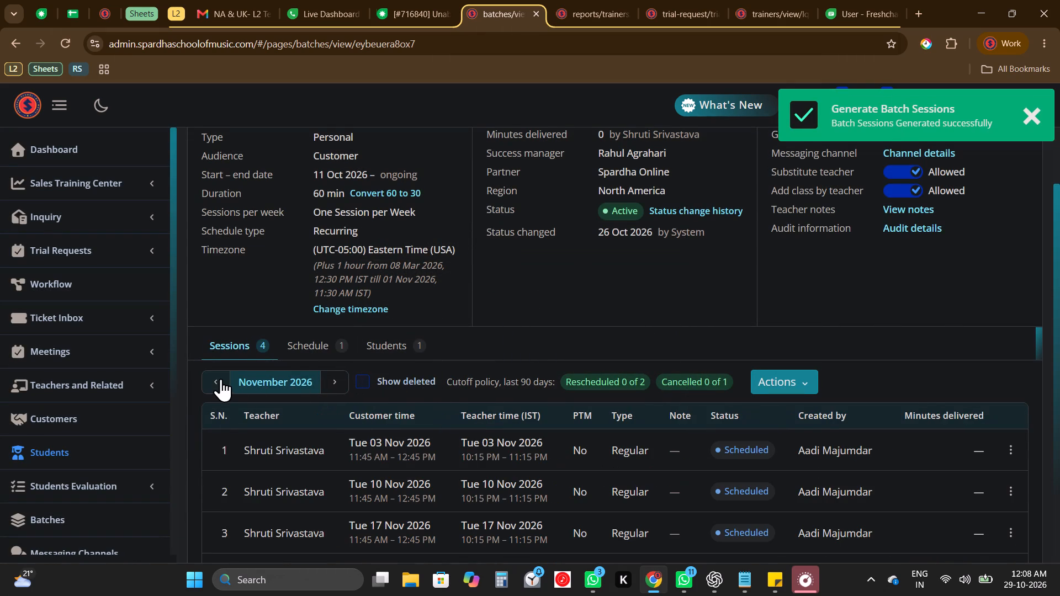
scroll(446, 352, down, 3)
scroll(446, 352, up, 3)
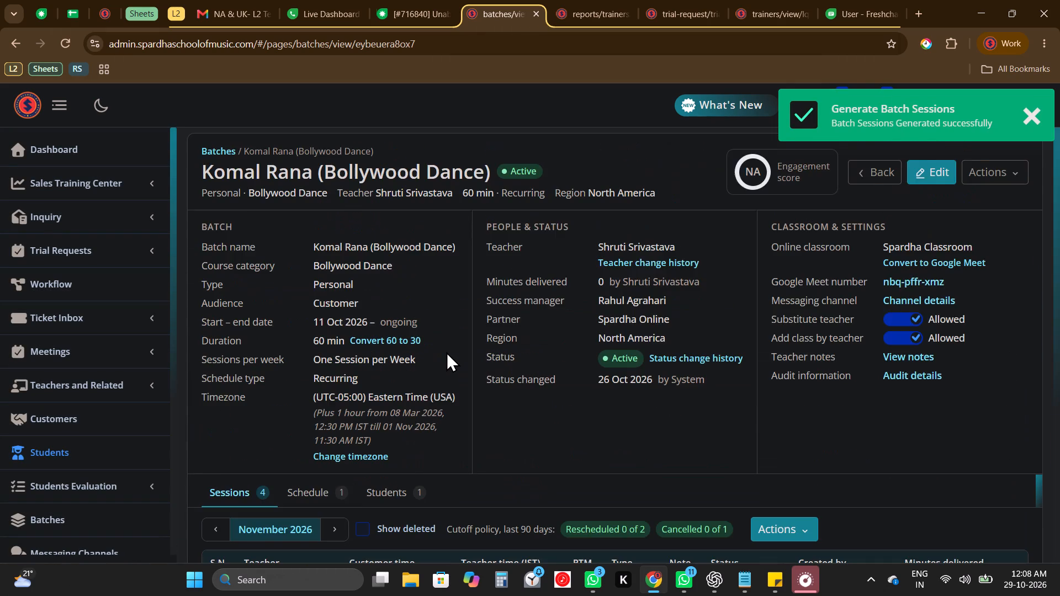
scroll(446, 352, down, 3)
key(Print)
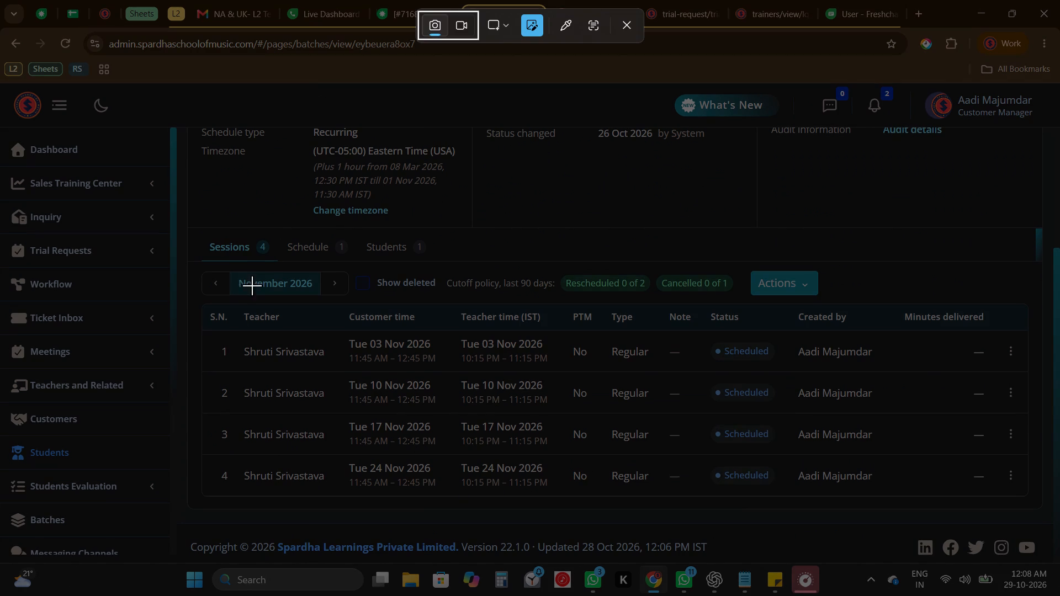
drag(199, 306, 903, 499)
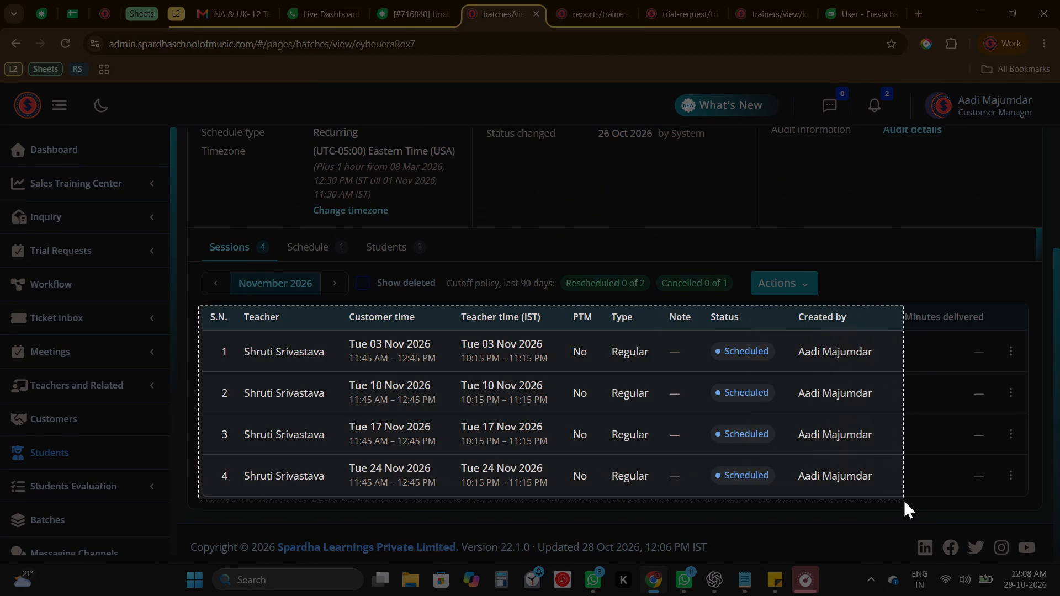
key(ctrl+c)
Draft a private note on ticket #716840 reading "Required changes have been made.".
click(430, 0)
scroll(216, 369, down, 6)
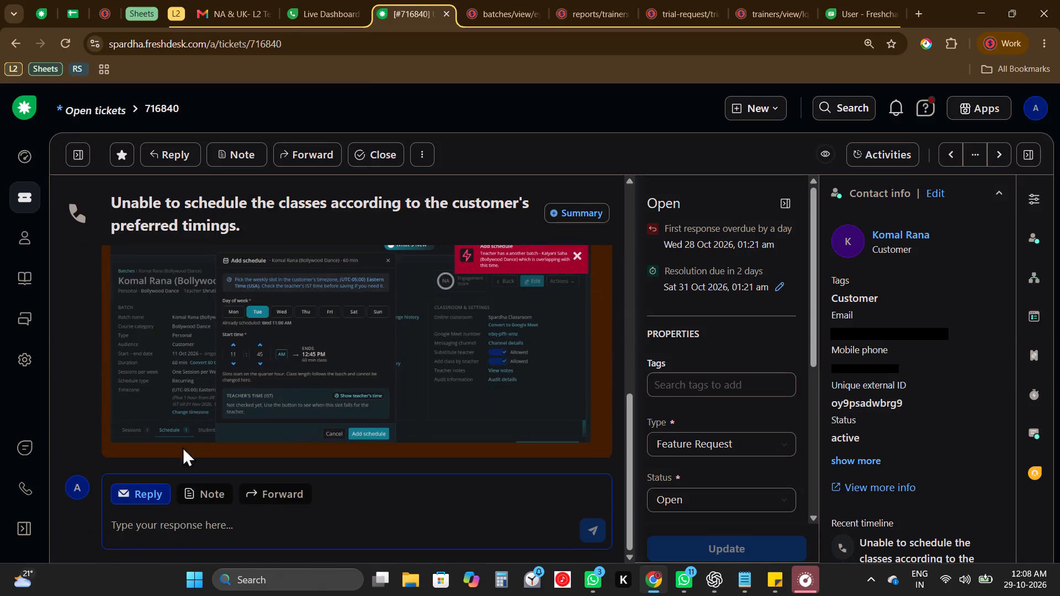
click(195, 486)
text(Req)
scroll(195, 486, up, 1)
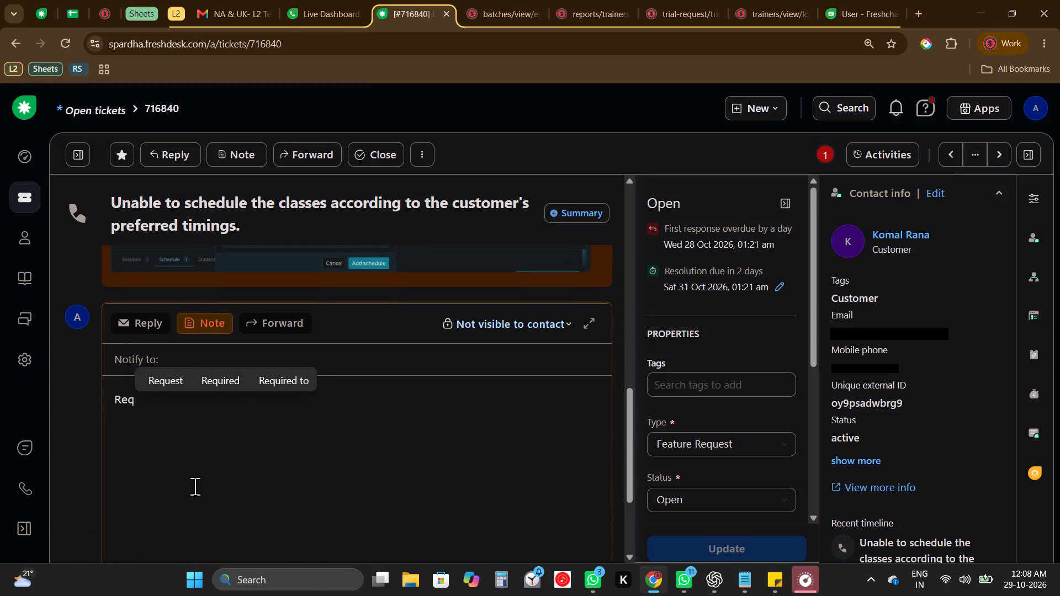
text(iu)
key(BackSpace)
key(u)
key(BackSpace)
key(BackSpace)
text(uired cha)
text(nges have been made.)
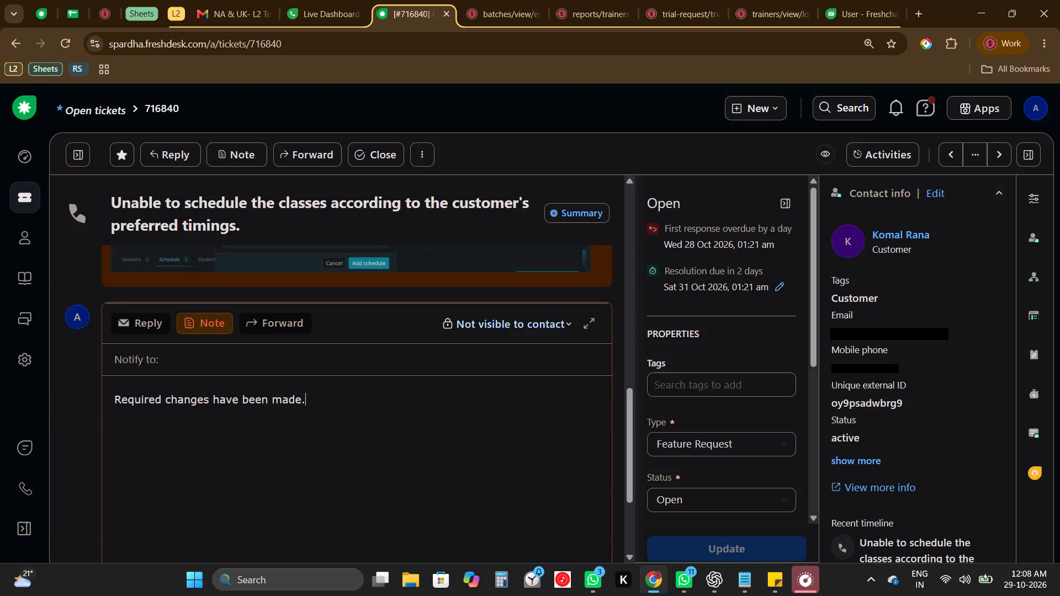
Paste the sessions table screenshot below the text of the private note and add the note to ticket #716840.
key(space)
key(Return)
key(ctrl+v)
scroll(533, 398, down, 3)
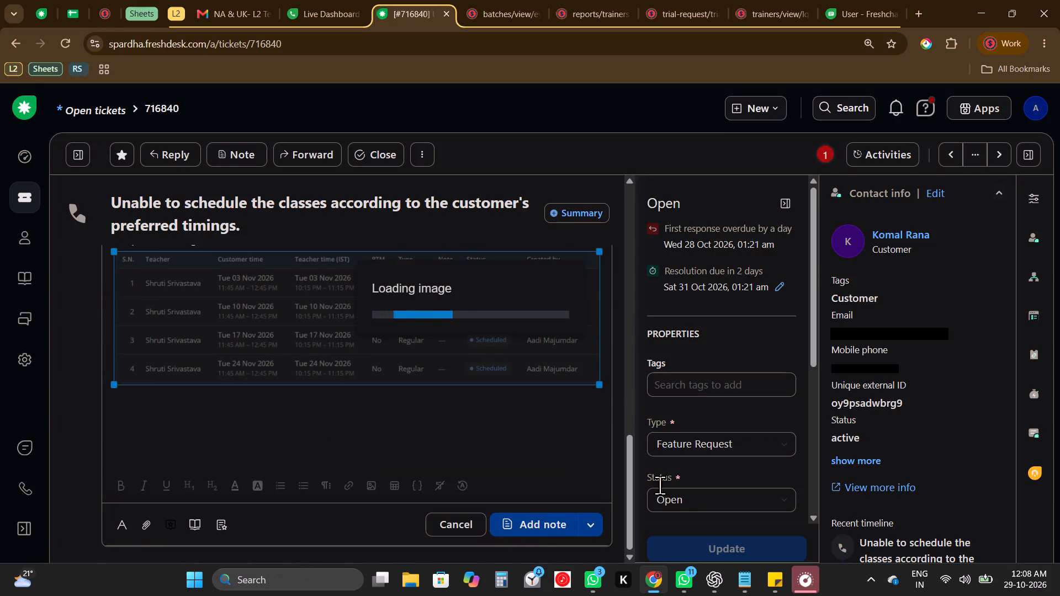
click(530, 519)
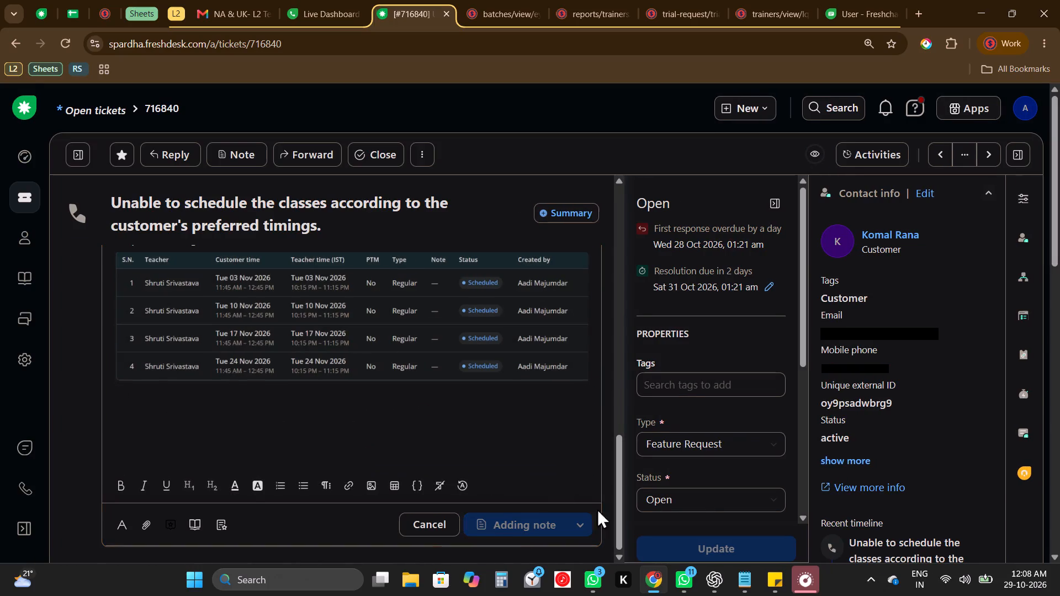
Set the status of ticket #716840 to Closed and update the ticket.
drag(719, 491, 738, 414)
click(727, 441)
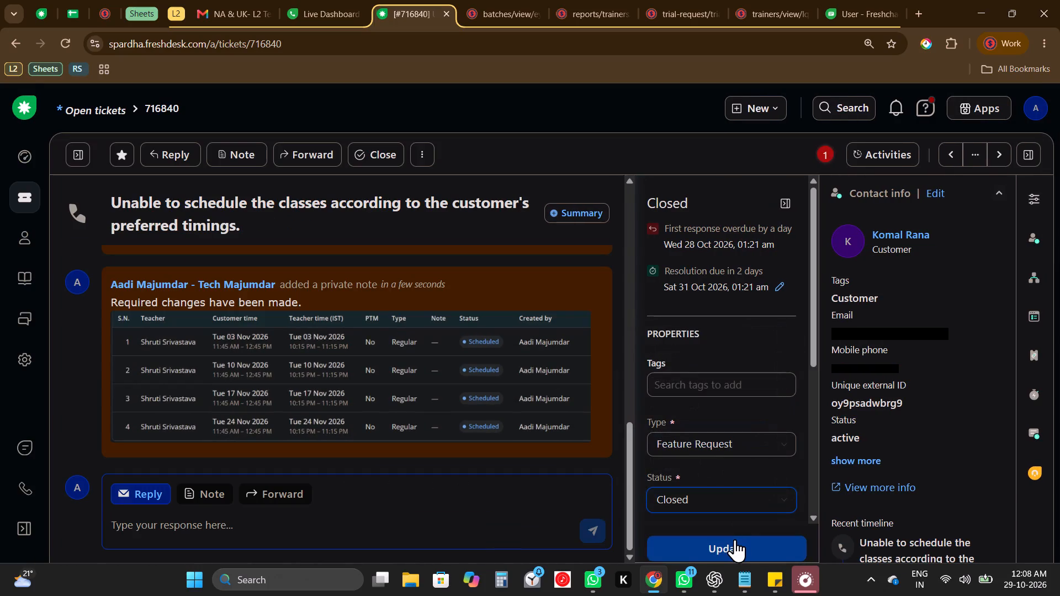
click(735, 539)
click(951, 152)
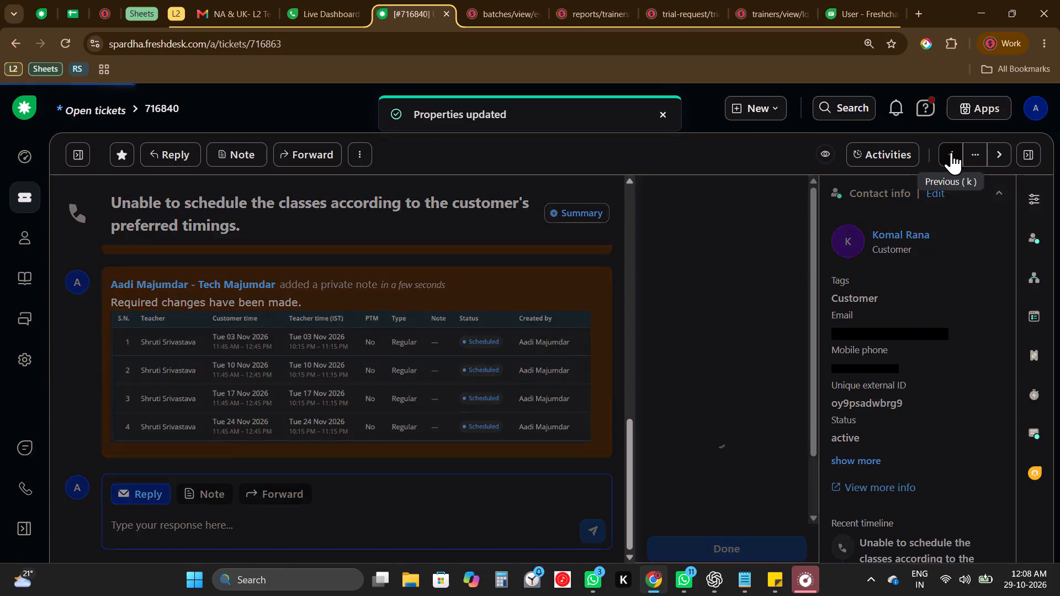
scroll(506, 357, down, 12)
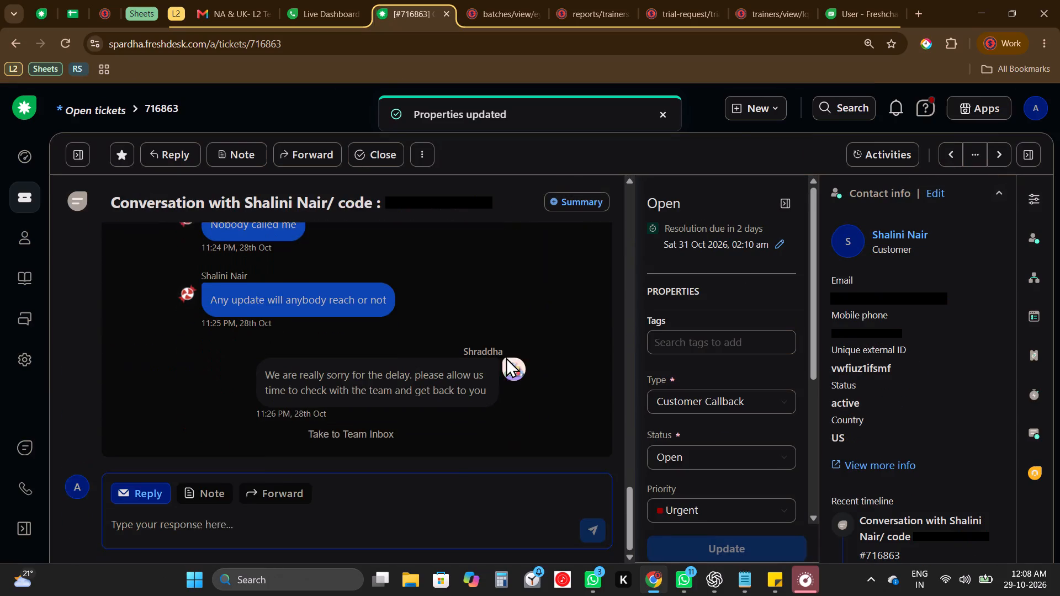
scroll(506, 357, up, 4)
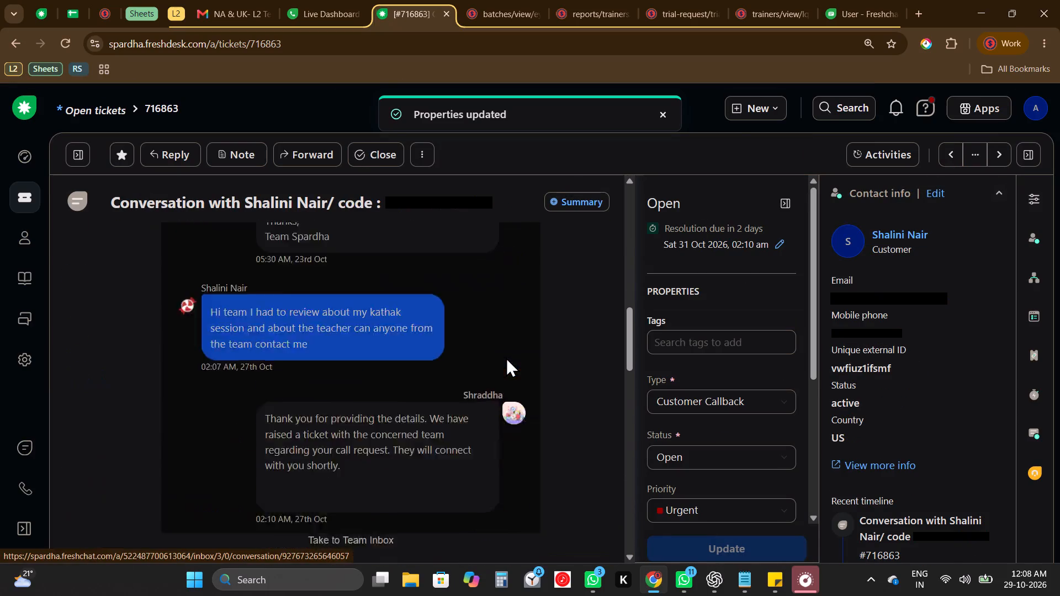
scroll(506, 357, up, 2)
scroll(506, 357, down, 2)
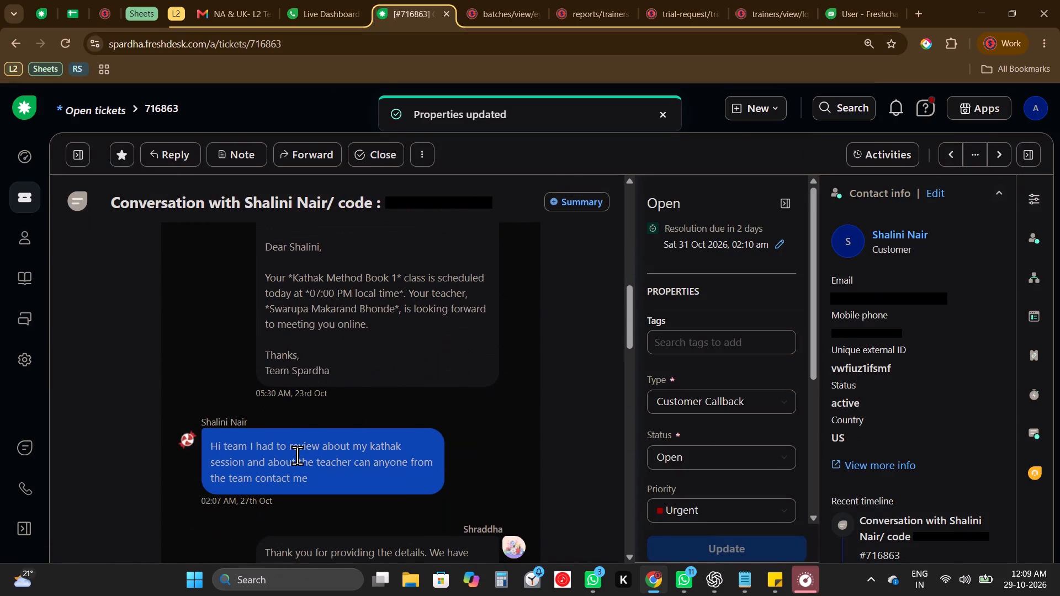
double_click(297, 455)
drag(297, 455, 295, 475)
click(295, 475)
double_click(351, 483)
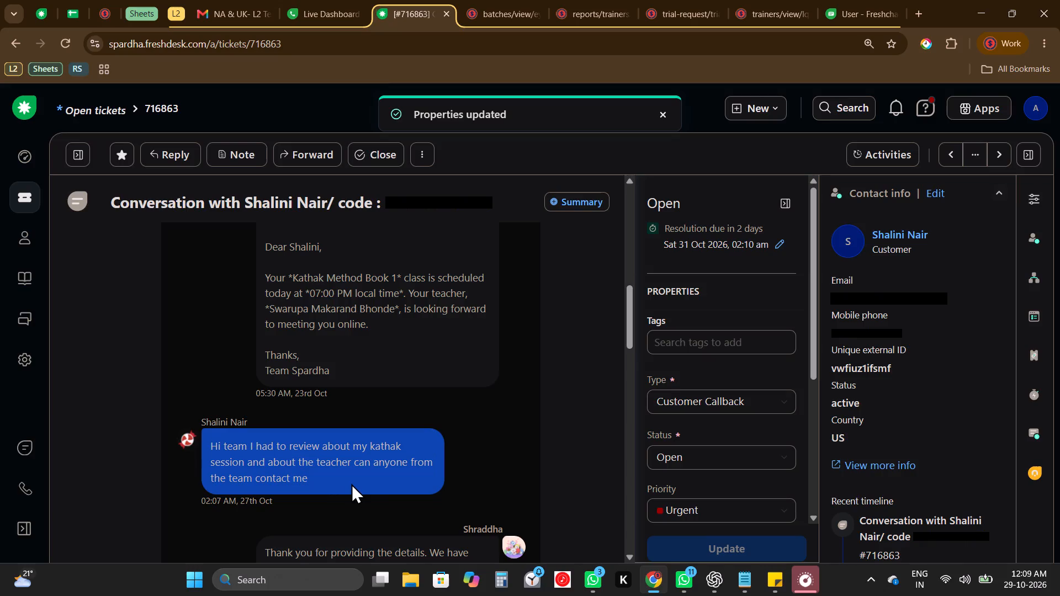
drag(351, 483, 361, 454)
double_click(361, 454)
drag(361, 454, 359, 485)
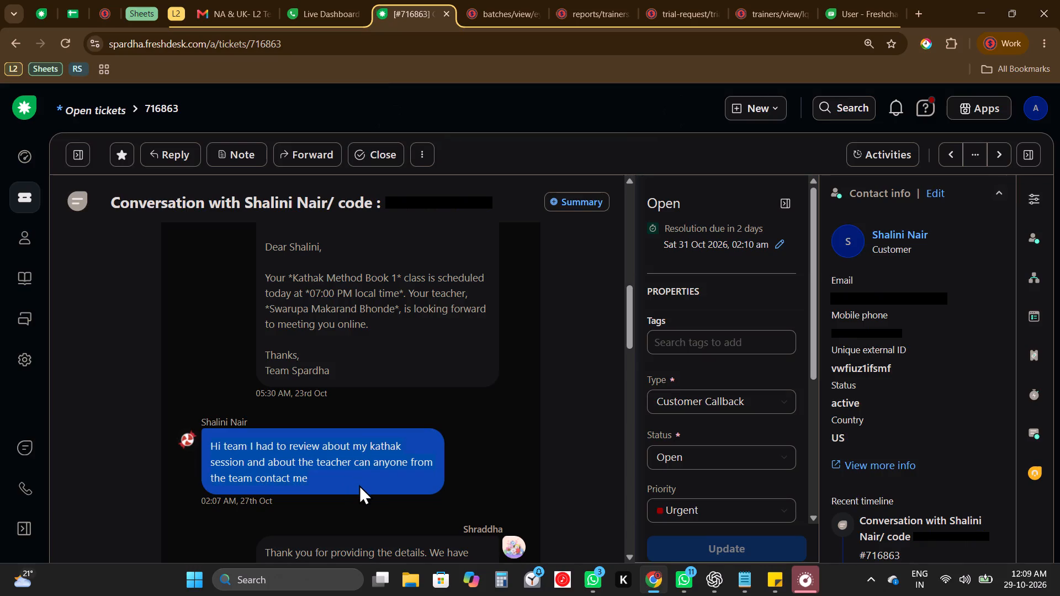
click(359, 485)
double_click(359, 485)
drag(359, 485, 370, 472)
scroll(370, 472, down, 10)
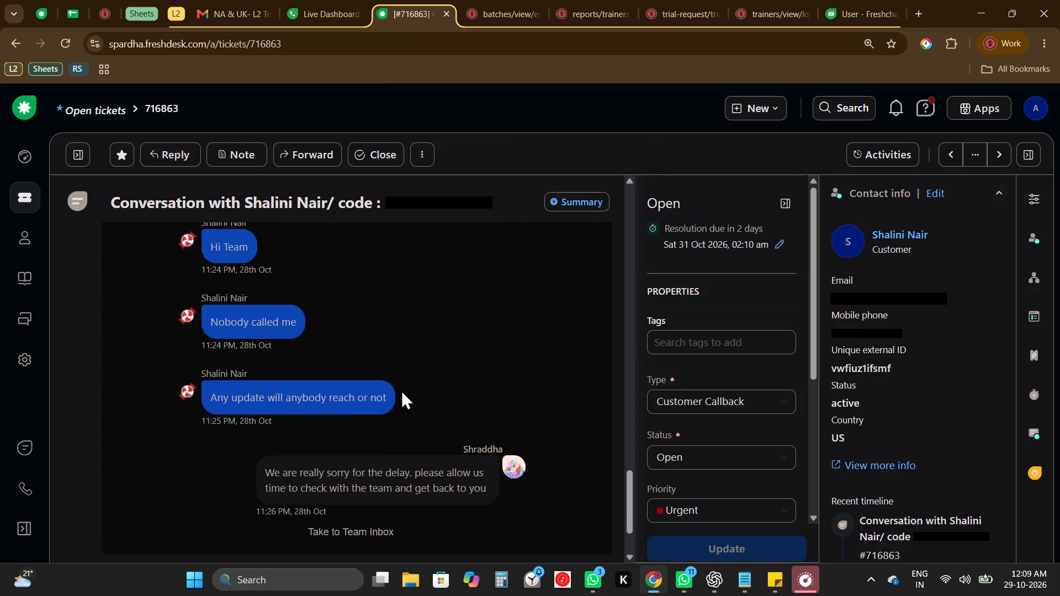
Look up the student by family unique number, using the code in ticket #716863's title, and open the matching student's record.
drag(399, 197, 528, 181)
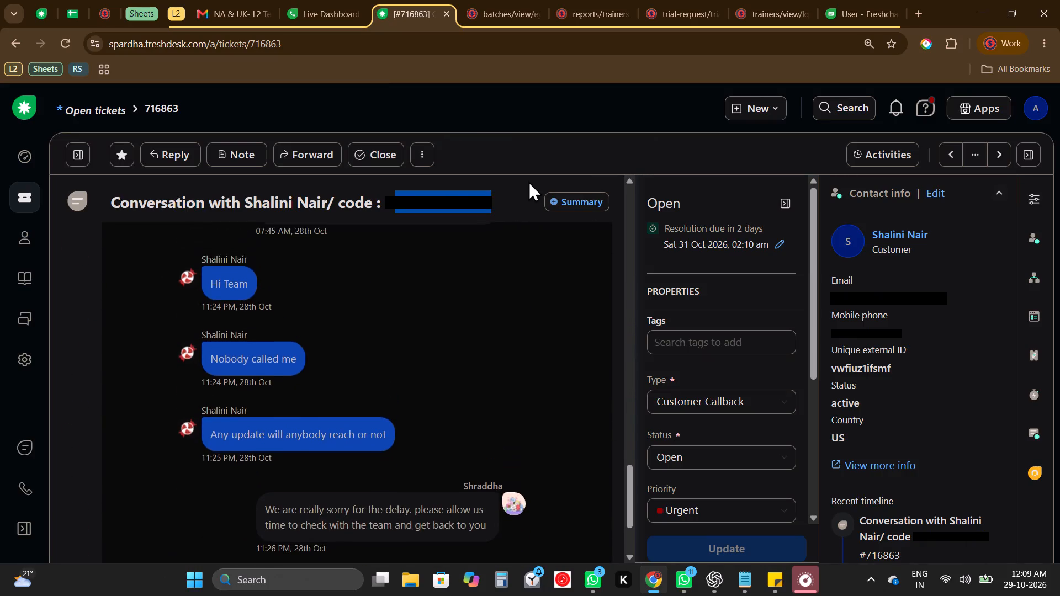
drag(528, 181, 422, 209)
drag(422, 209, 397, 205)
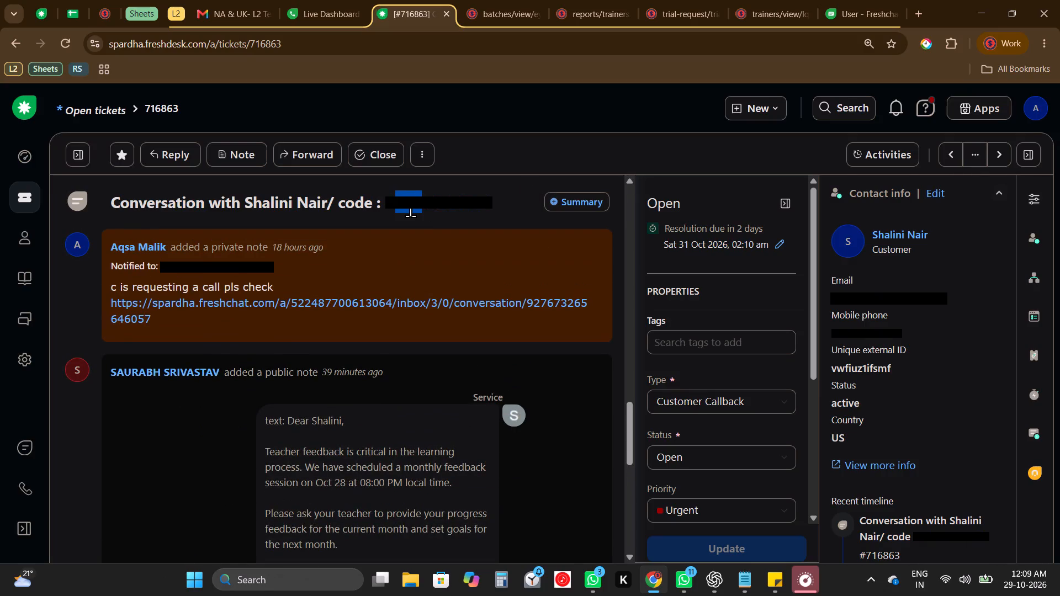
click(410, 207)
drag(404, 208, 552, 220)
key(ctrl+c)
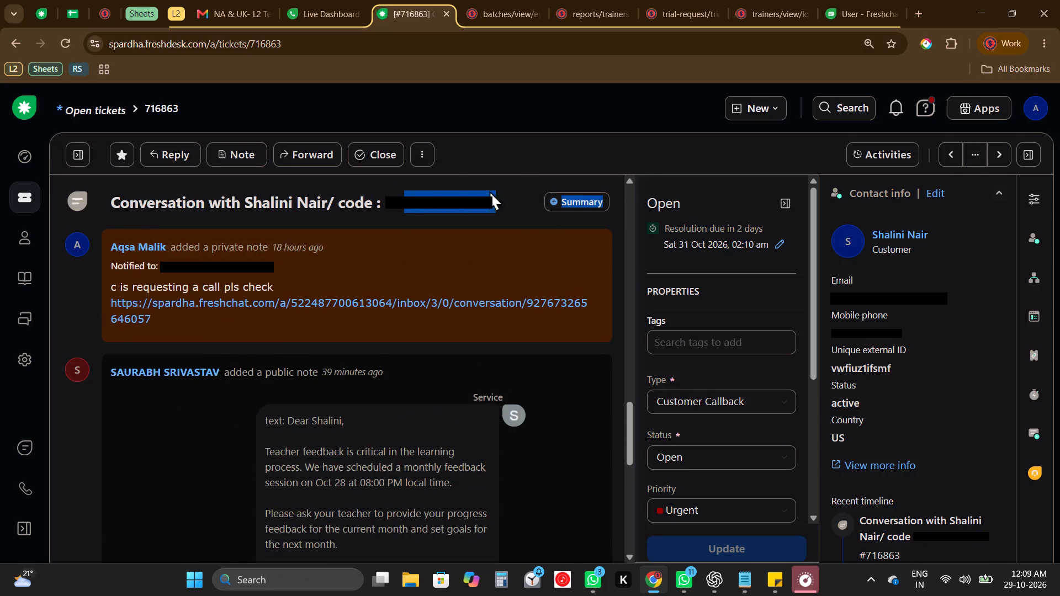
click(408, 220)
drag(405, 205, 497, 199)
key(ctrl+c)
click(486, 0)
click(121, 439)
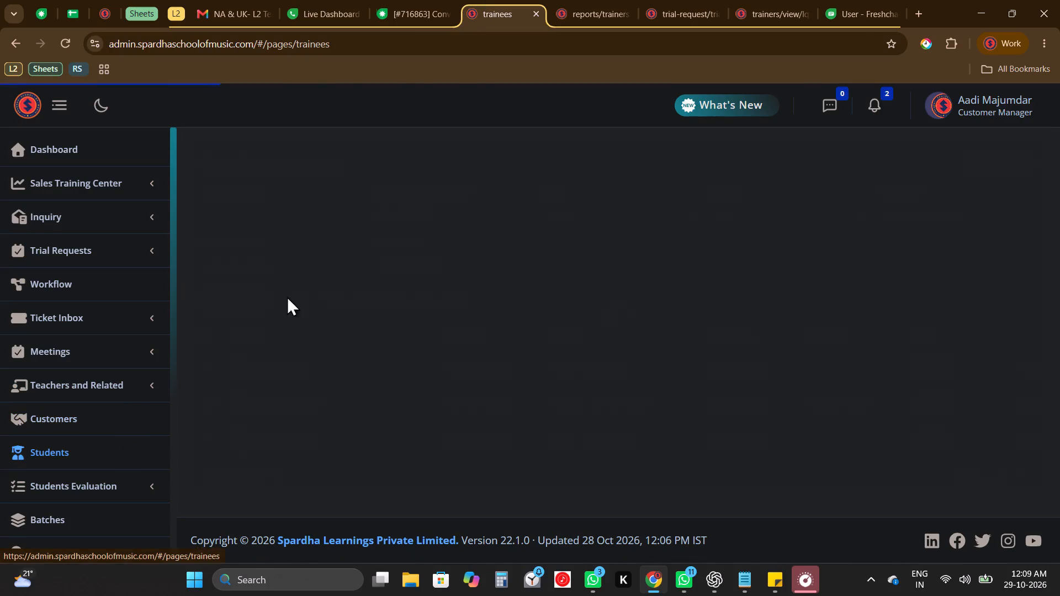
triple_click(502, 226)
key(ctrl+v)
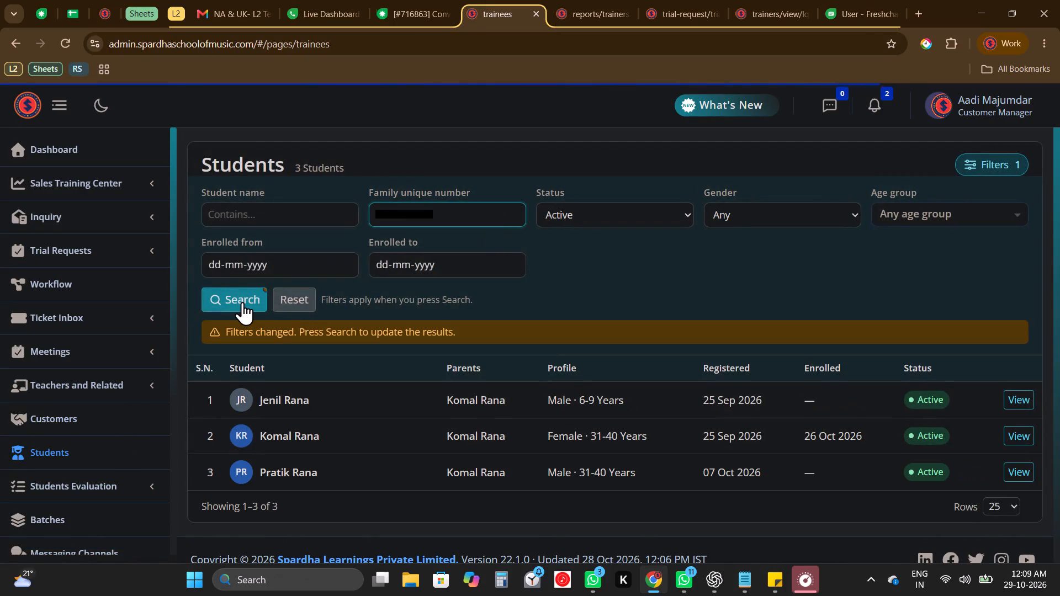
click(241, 301)
click(387, 368)
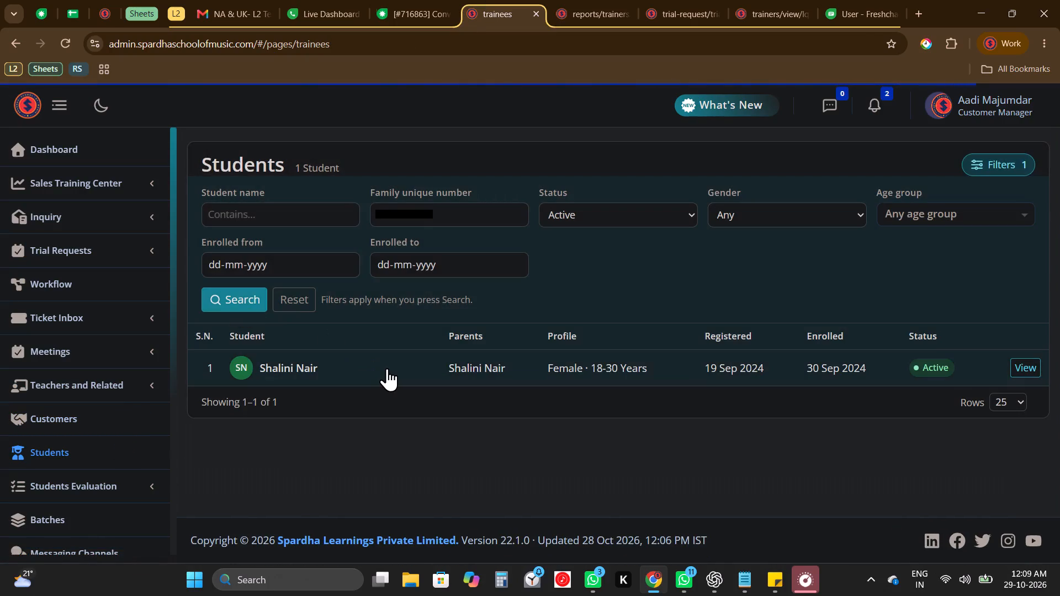
click(424, 0)
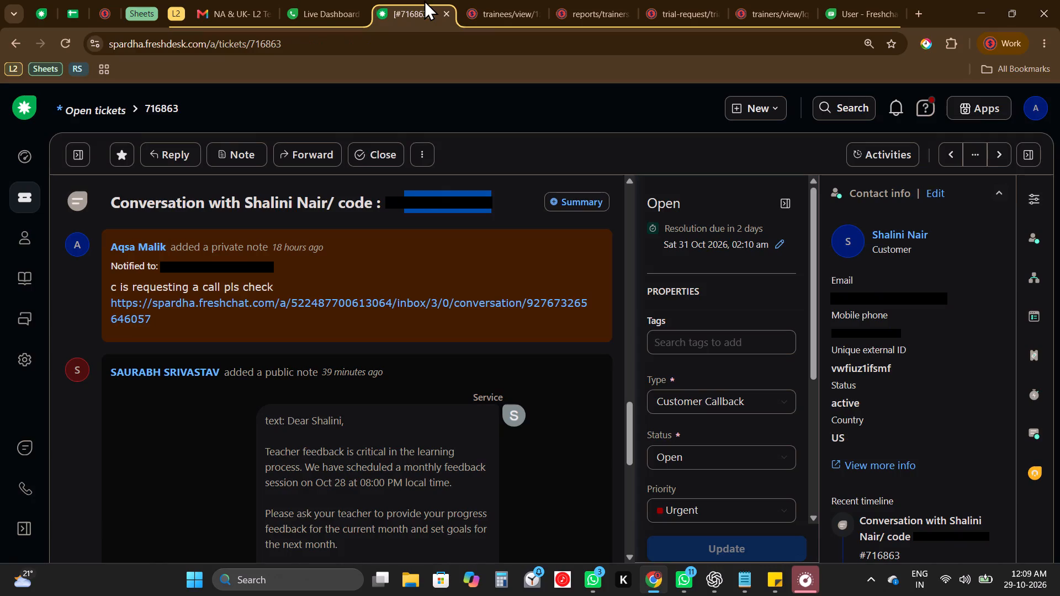
scroll(425, 318, up, 7)
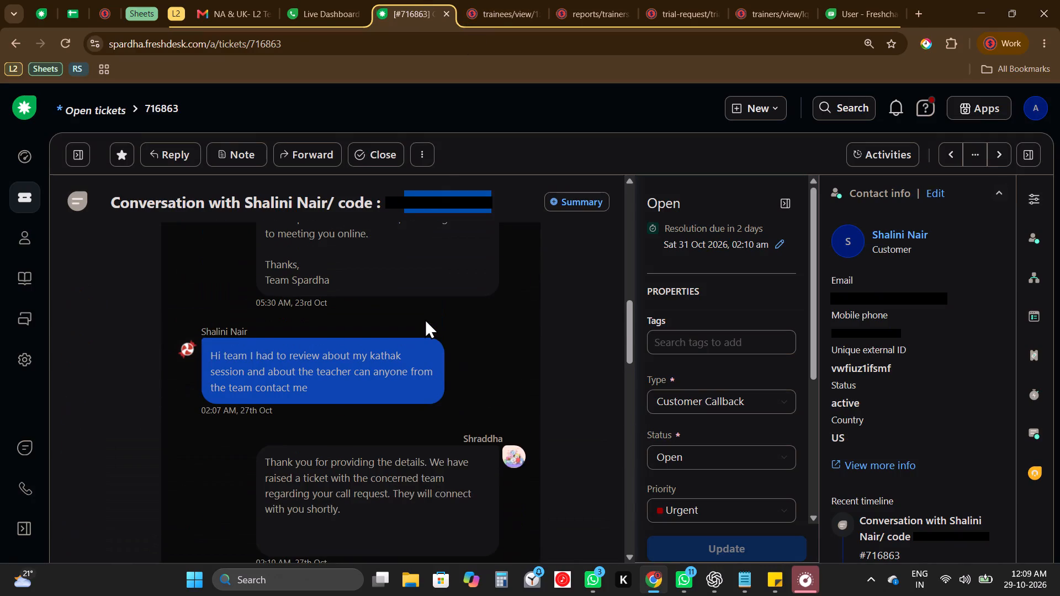
click(497, 0)
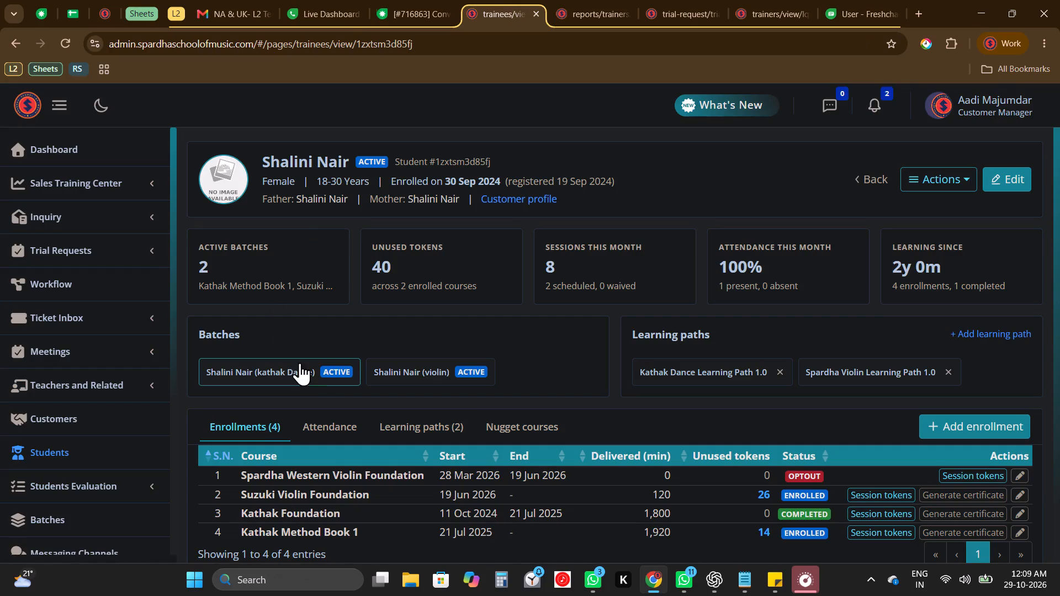
click(317, 375)
scroll(470, 400, down, 7)
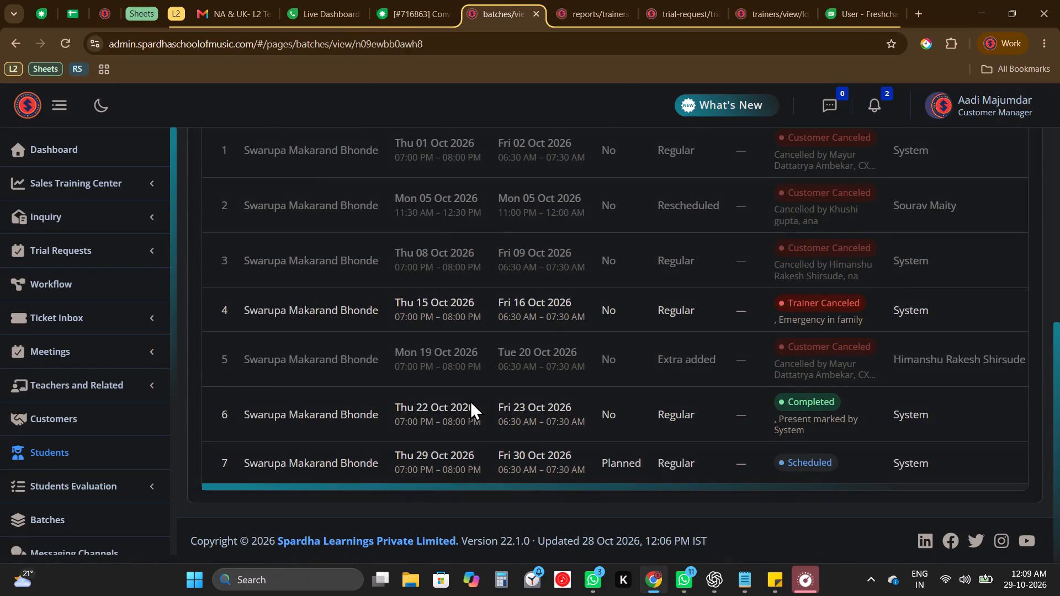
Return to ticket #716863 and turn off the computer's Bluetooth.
click(396, 0)
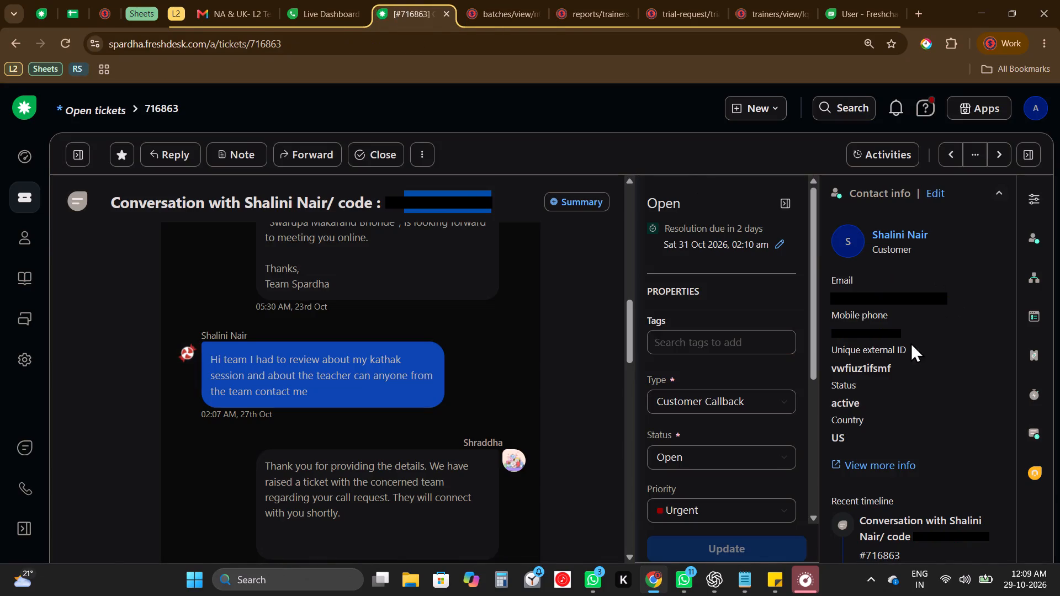
triple_click(939, 337)
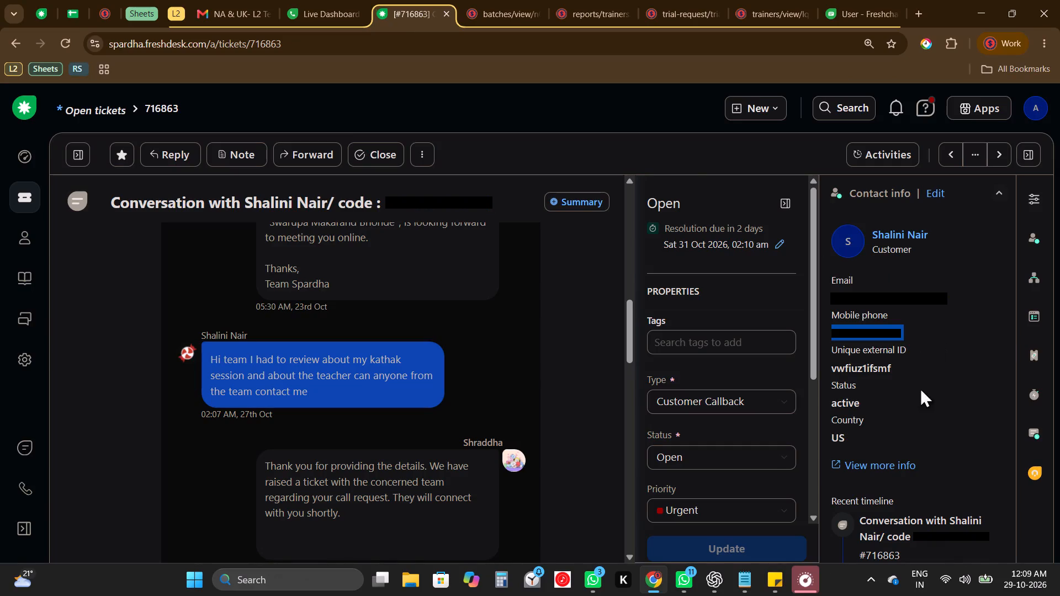
click(959, 583)
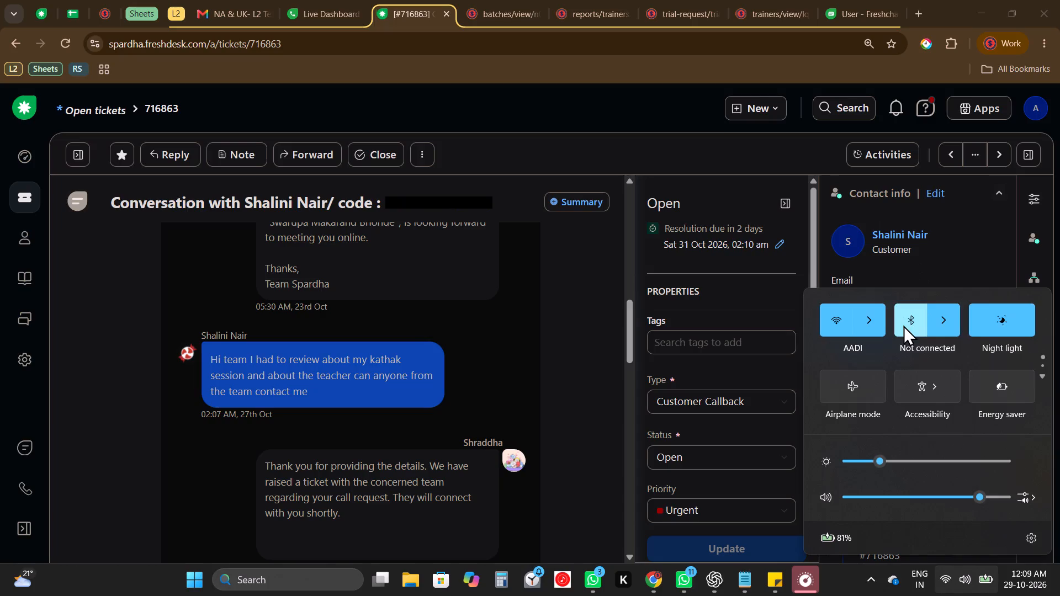
click(903, 325)
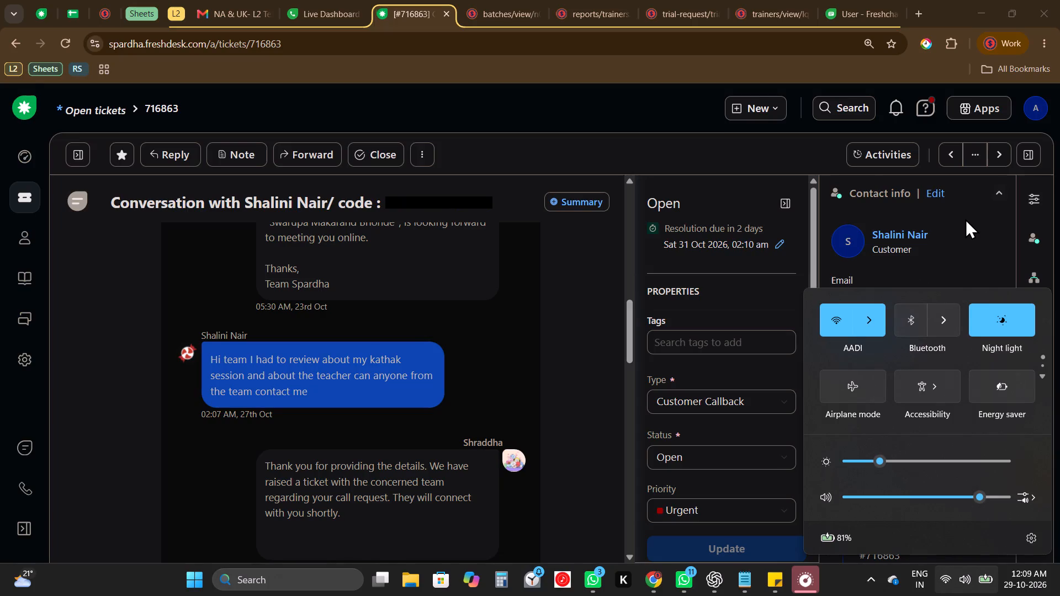
click(965, 219)
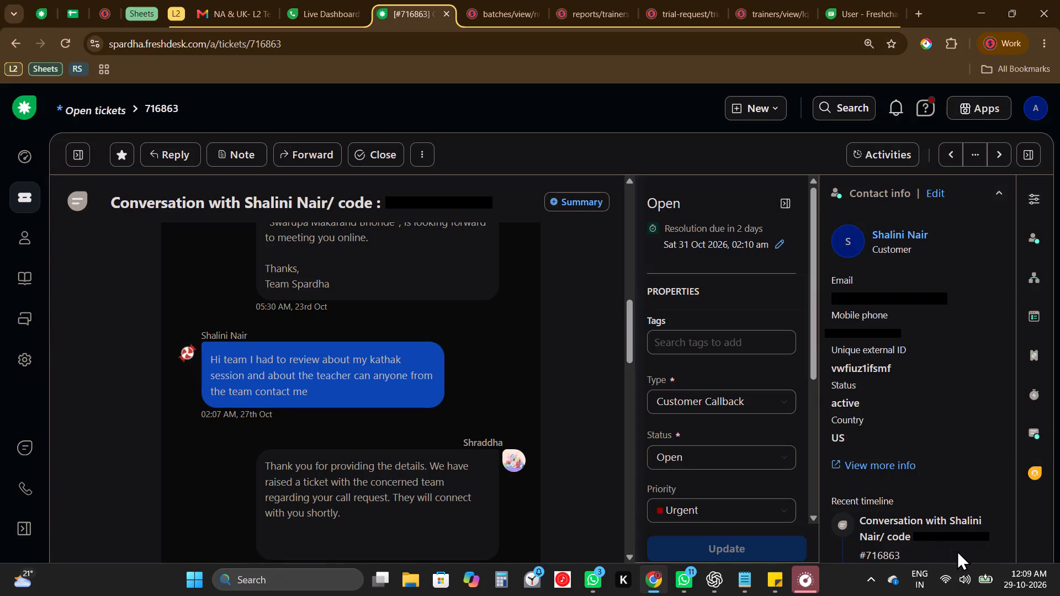
click(982, 535)
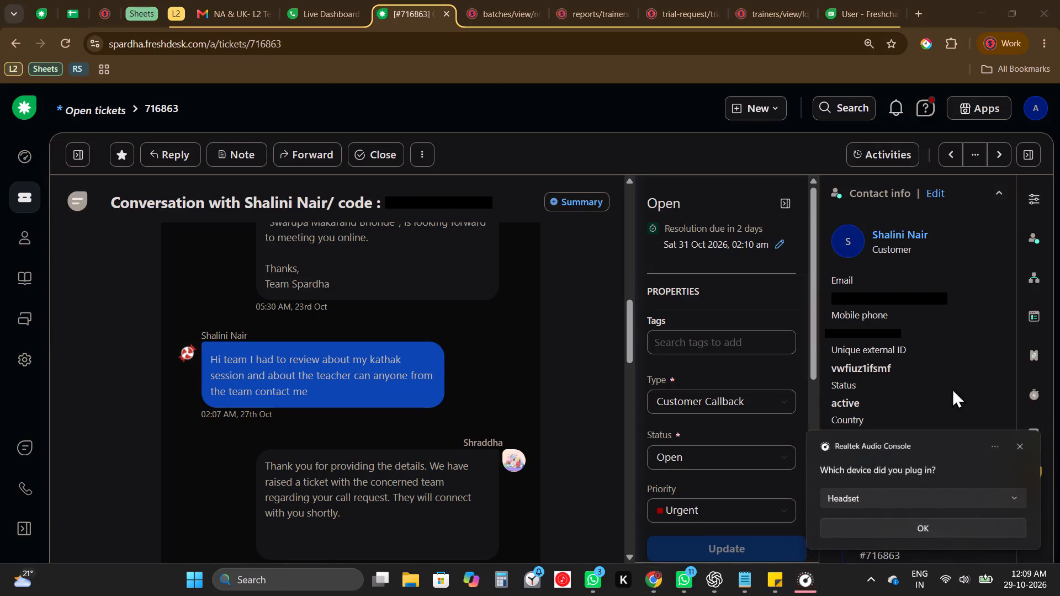
triple_click(966, 339)
key(ctrl+c)
key(ctrl+c)
click(378, 0)
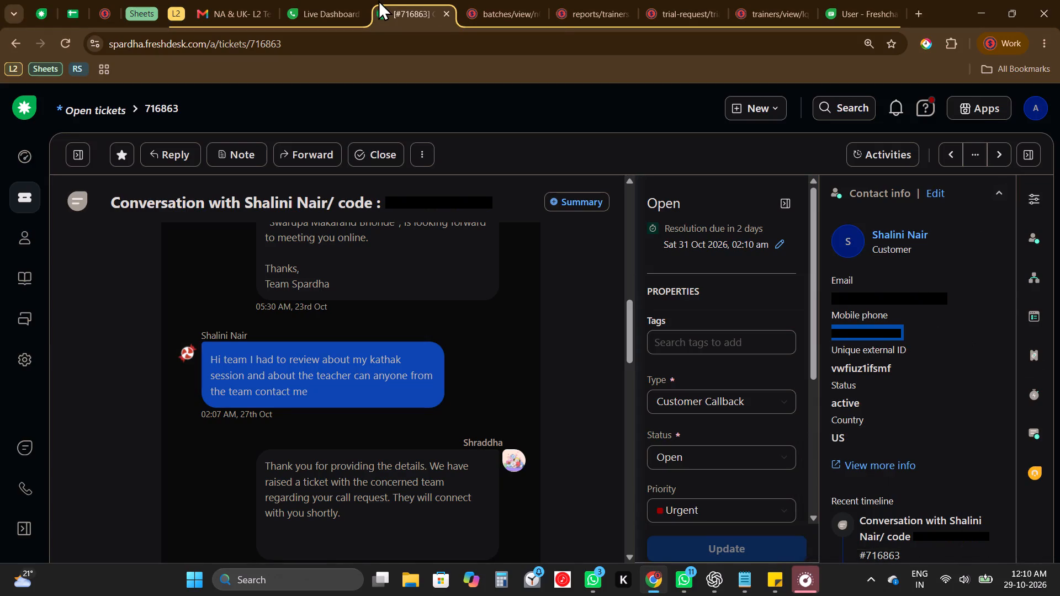
click(349, 0)
click(1020, 538)
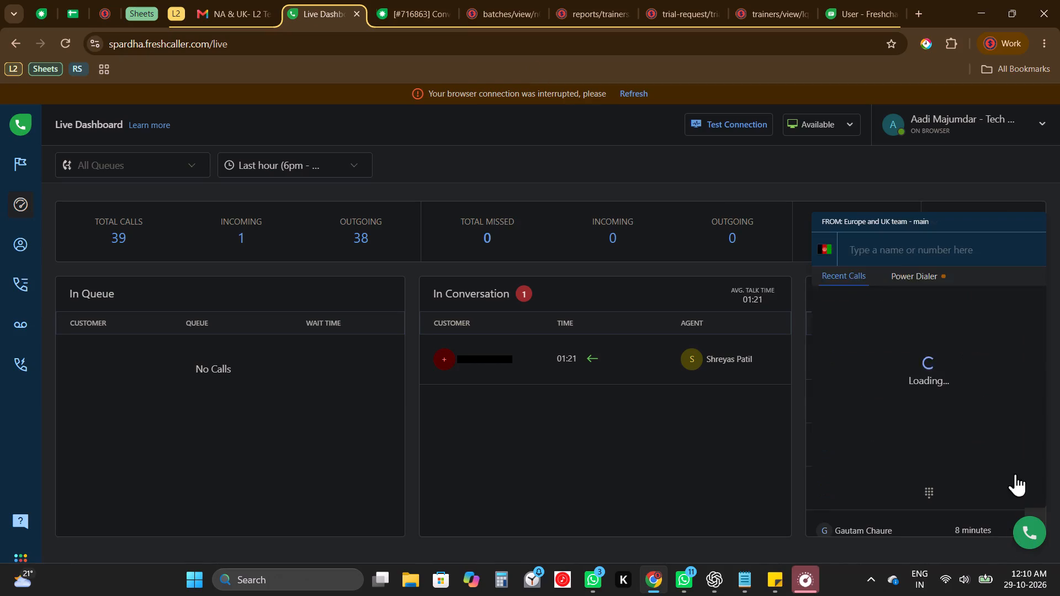
key(ctrl+v)
click(1006, 310)
click(1006, 310)
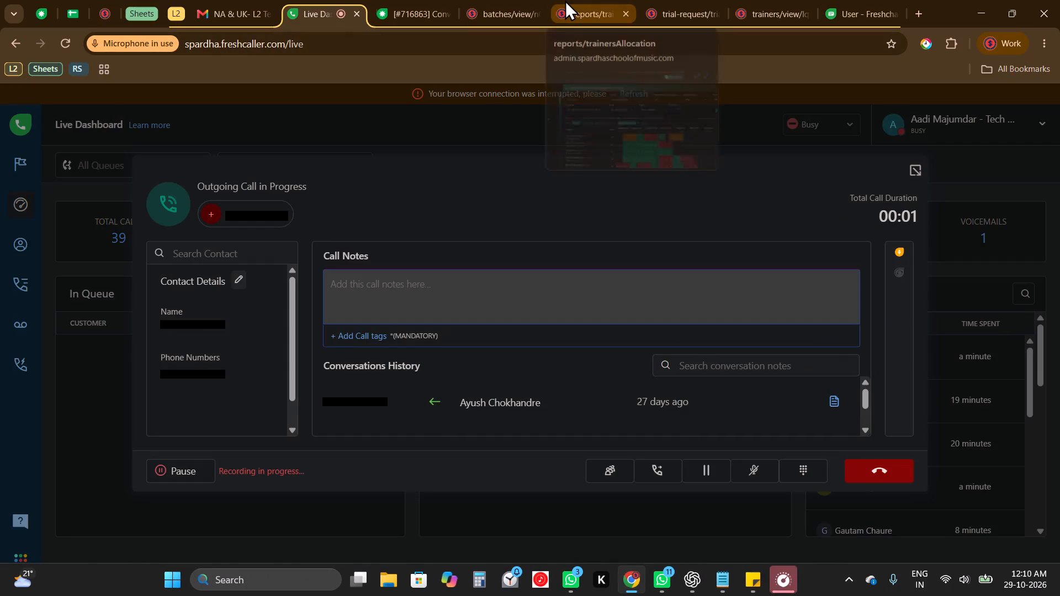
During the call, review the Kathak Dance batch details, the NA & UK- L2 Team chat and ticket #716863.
click(519, 0)
scroll(417, 458, up, 10)
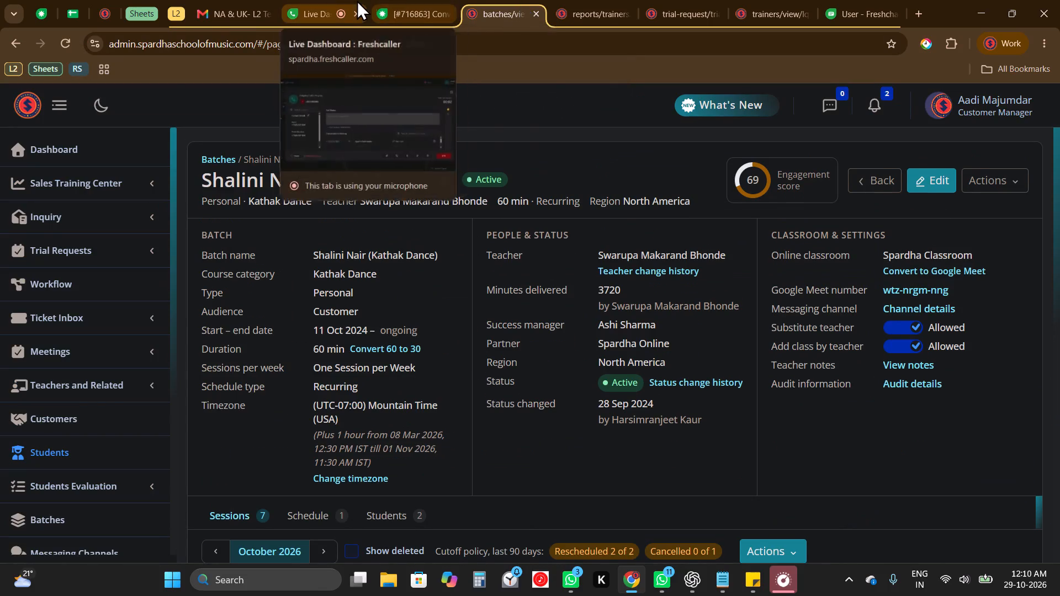
click(245, 0)
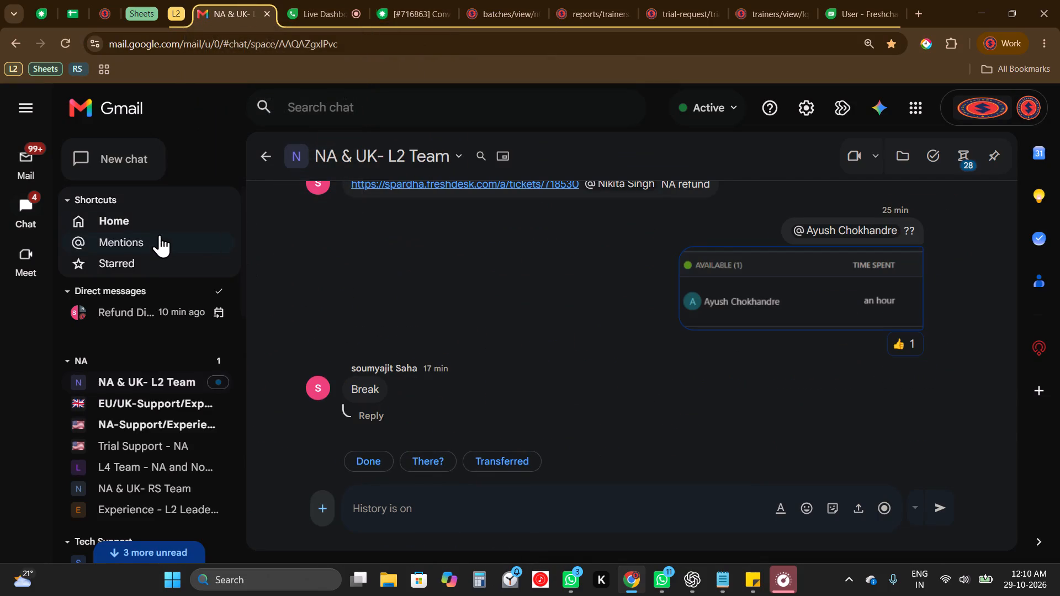
scroll(499, 387, up, 3)
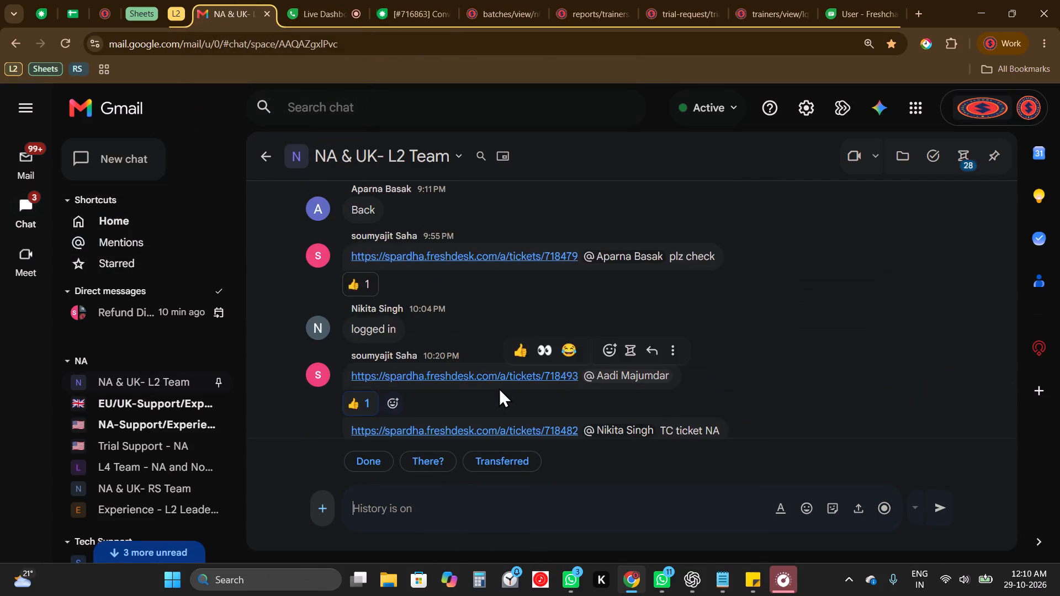
scroll(499, 387, up, 1)
scroll(499, 387, right, 1)
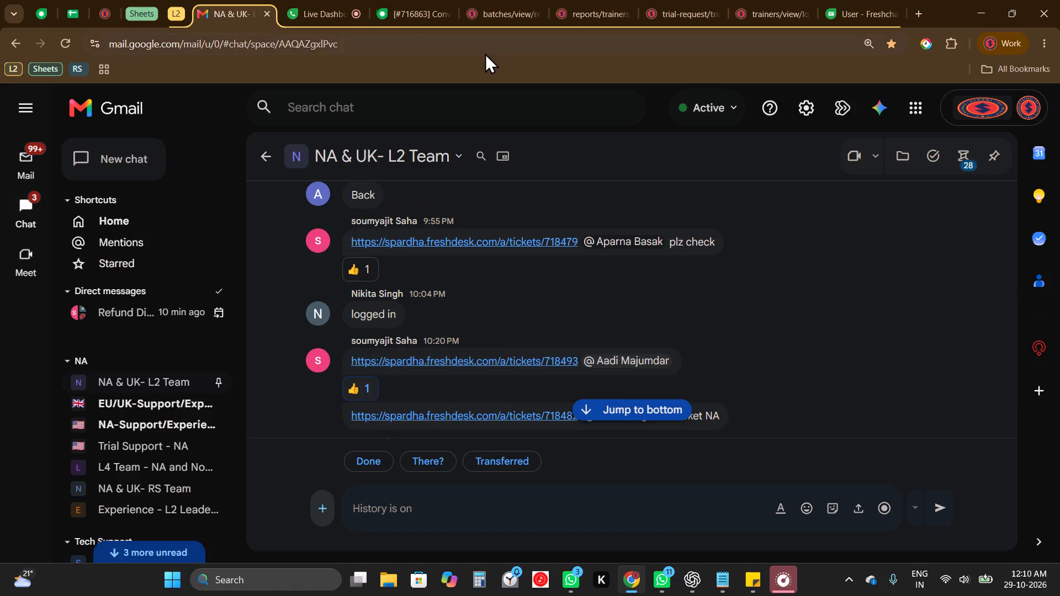
click(497, 0)
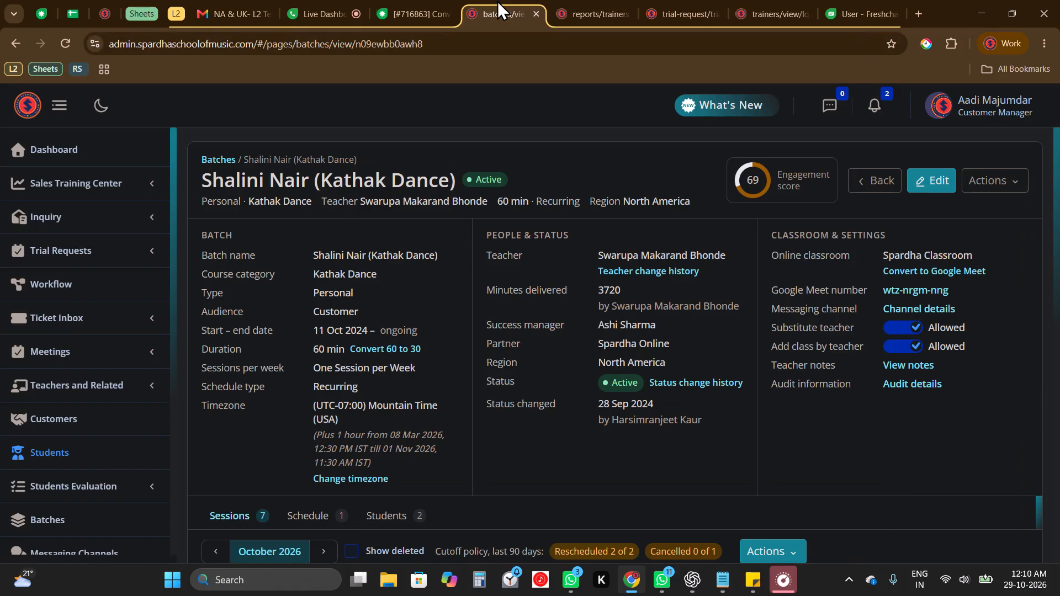
click(420, 0)
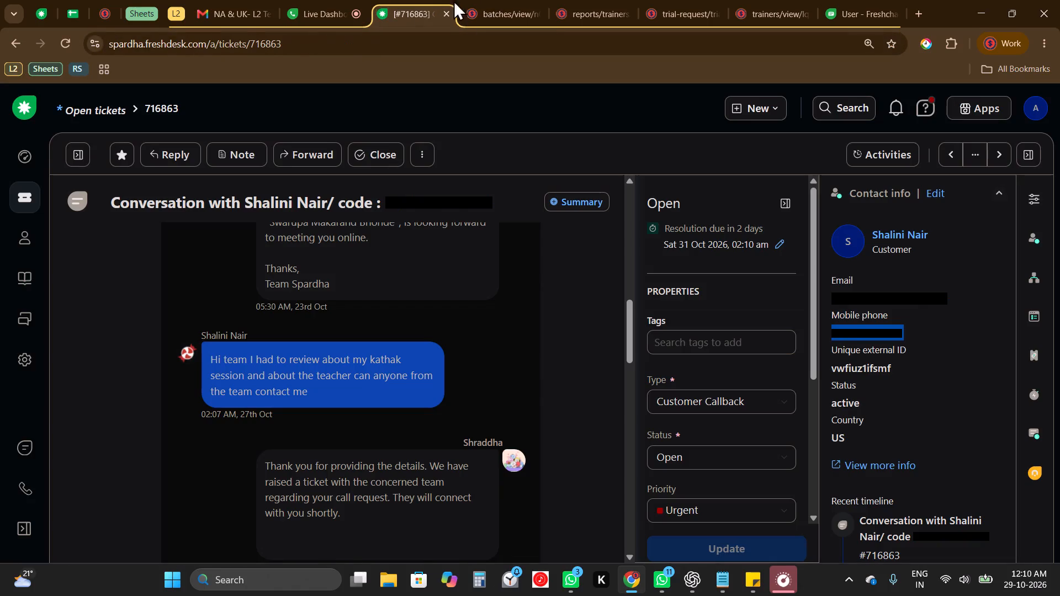
click(515, 0)
click(248, 180)
drag(248, 180, 535, 184)
click(535, 184)
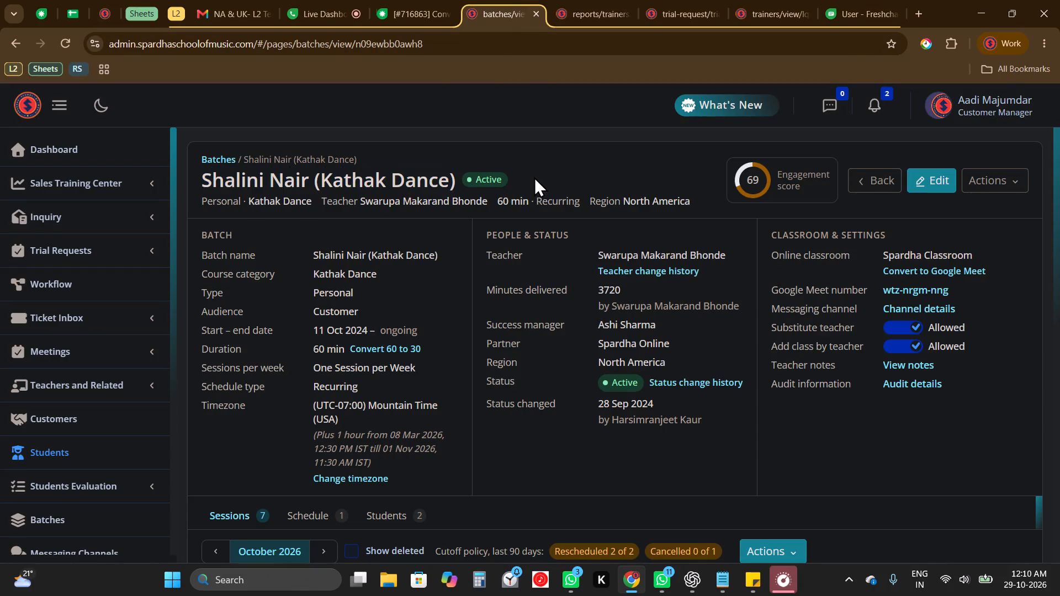
End the outgoing call, tag it "L2-ESCALATION - Call Back Req" and close the call window.
click(355, 0)
click(372, 332)
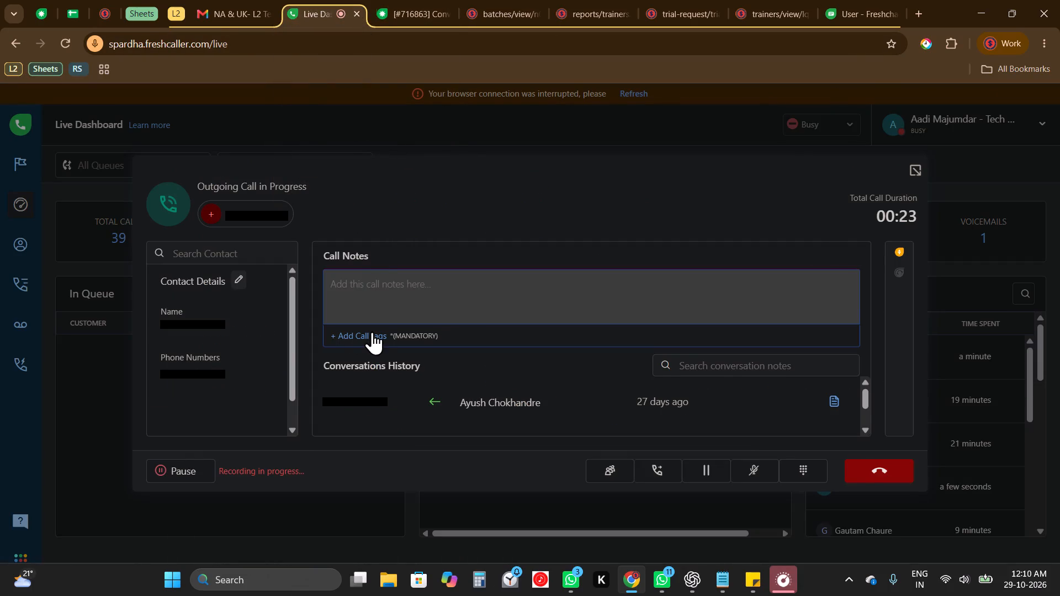
click(890, 481)
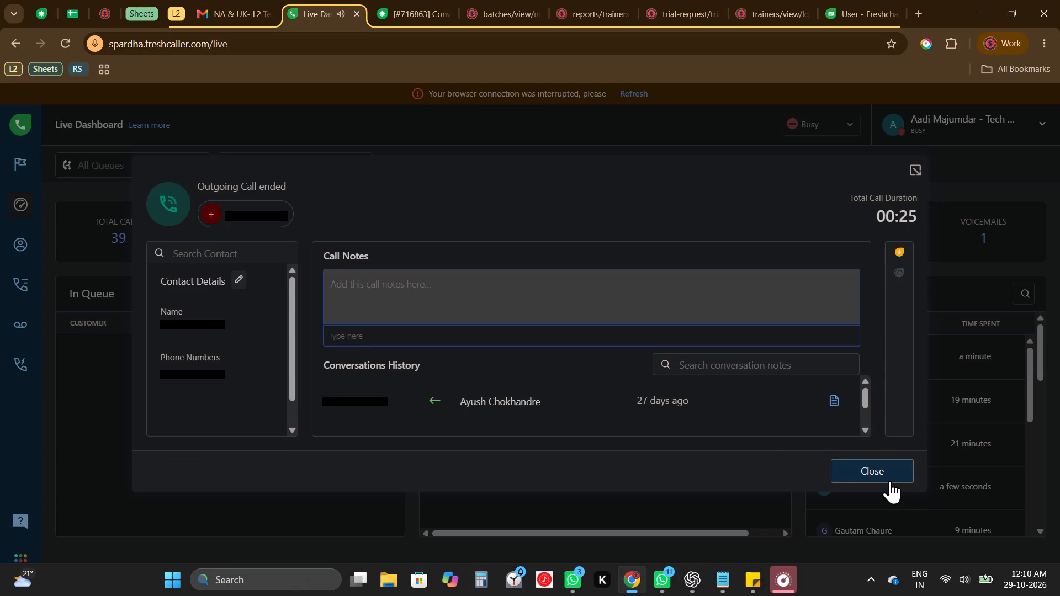
click(384, 331)
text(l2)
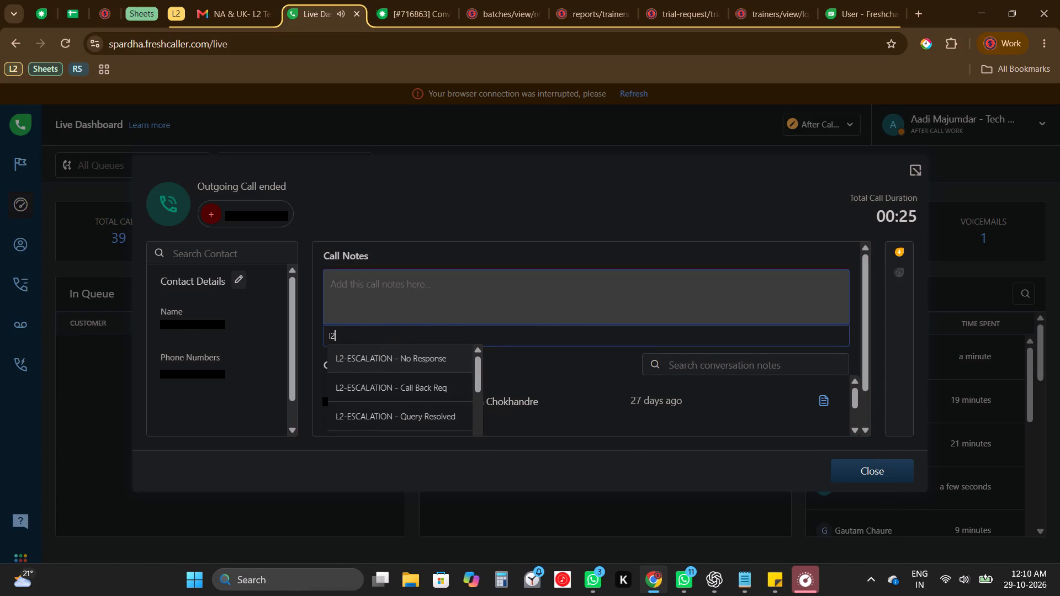
click(449, 387)
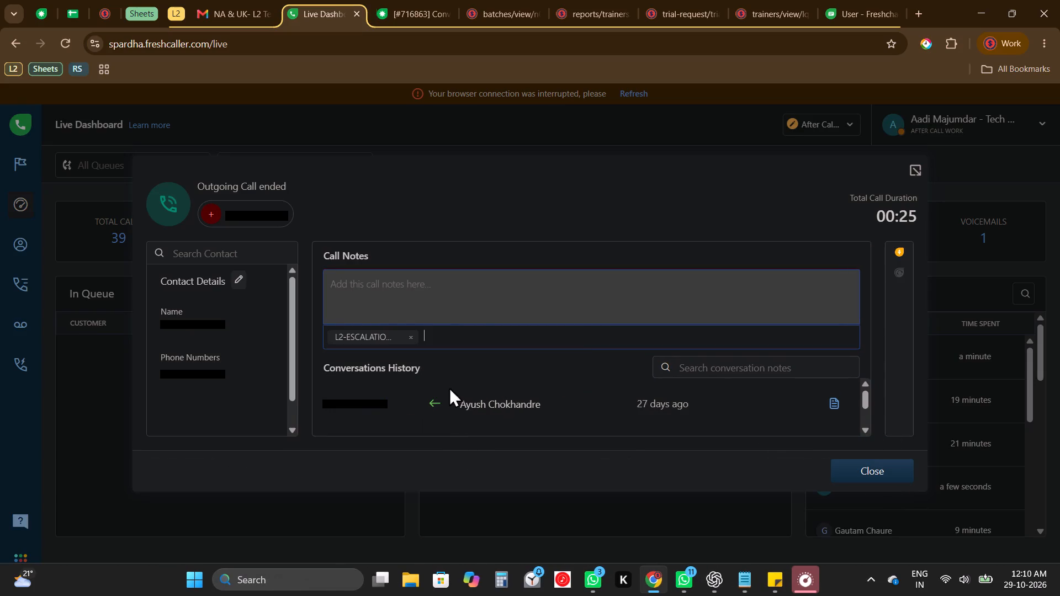
click(899, 460)
click(393, 0)
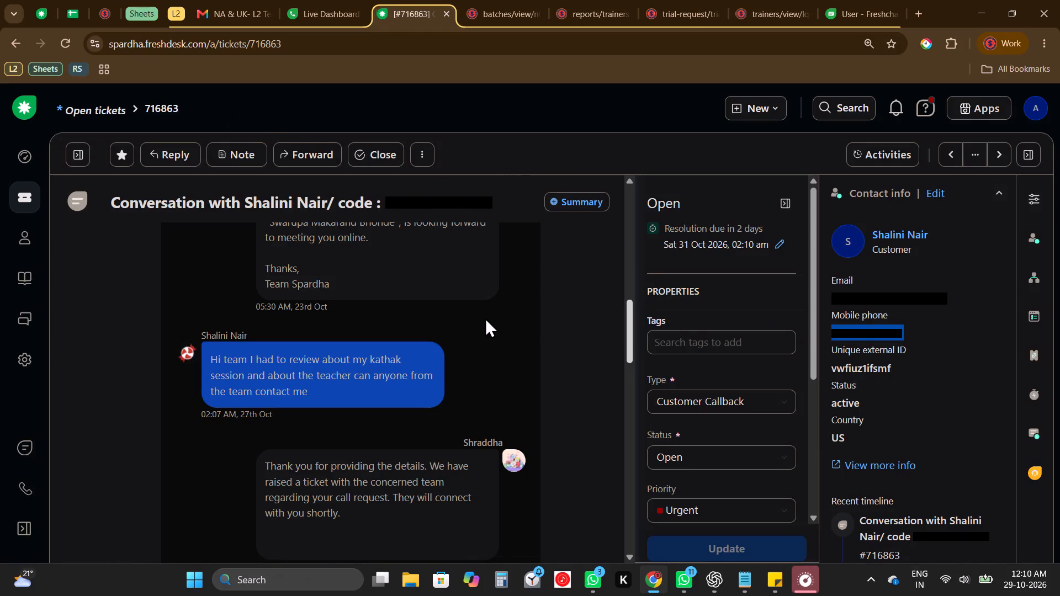
click(952, 155)
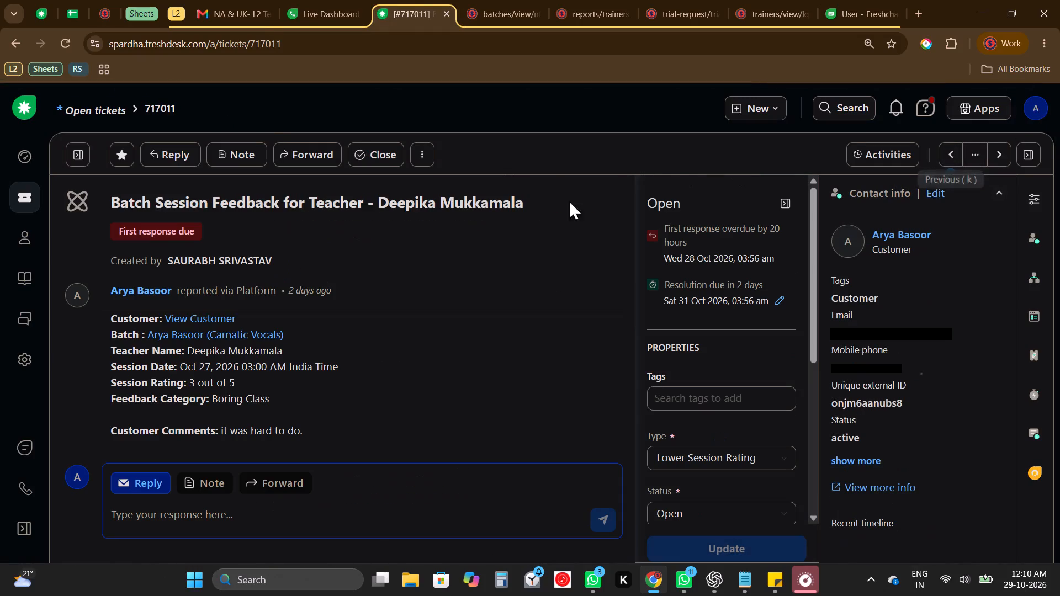
click(431, 379)
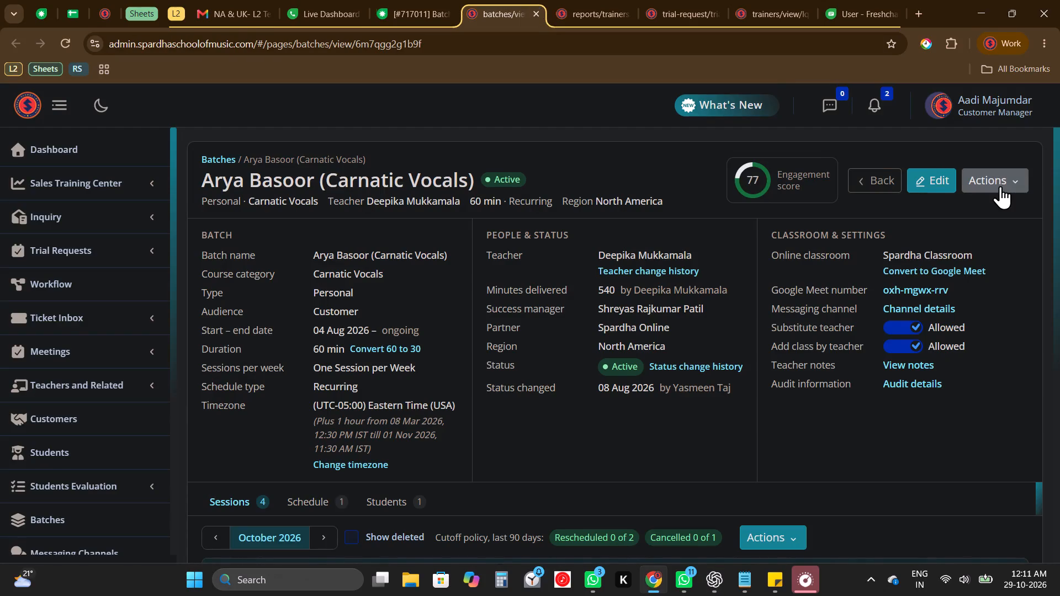
click(1000, 186)
click(953, 295)
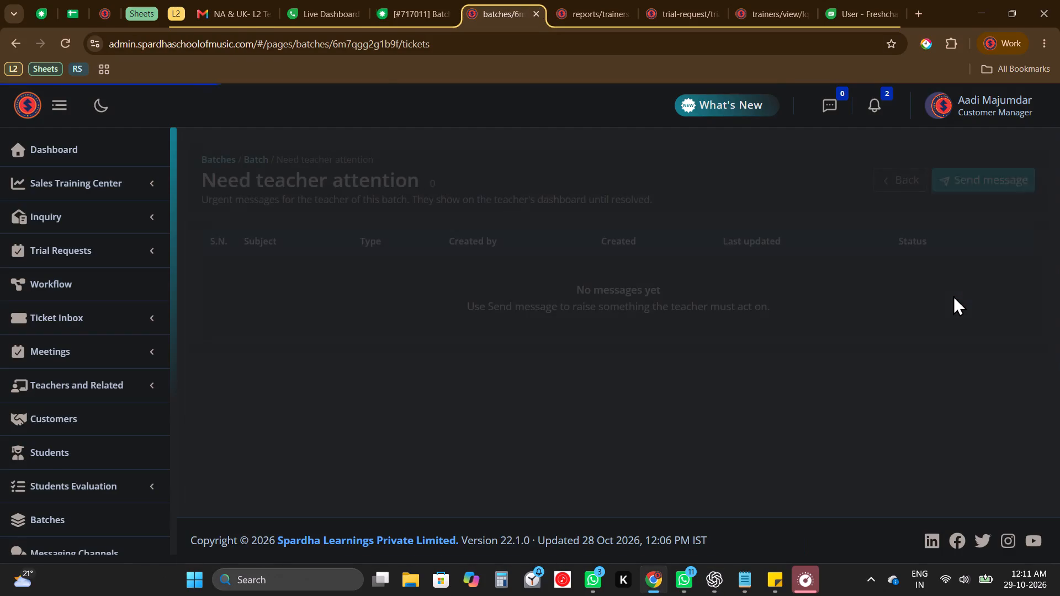
click(1000, 185)
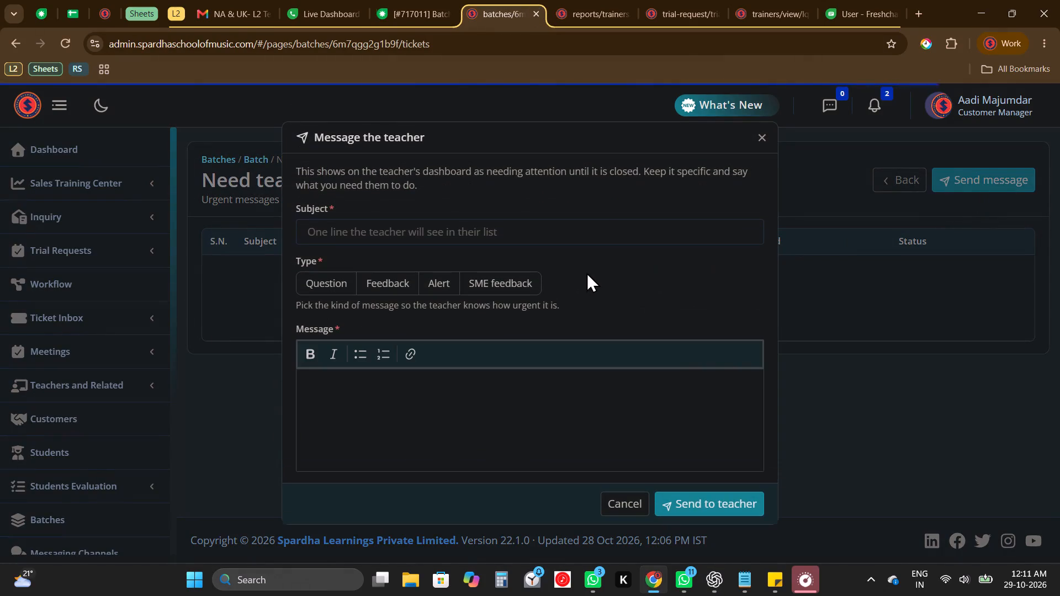
Paste the drafted feedback as the message body and replace "CX" with "student".
click(497, 390)
key(ctrl+v)
double_click(327, 385)
text(st)
text(udetn)
key(space)
key(BackSpace)
key(BackSpace)
key(BackSpace)
text(nt)
key(space)
Set the message type to Feedback with the subject FEEDBACK and send it to the teacher.
click(379, 278)
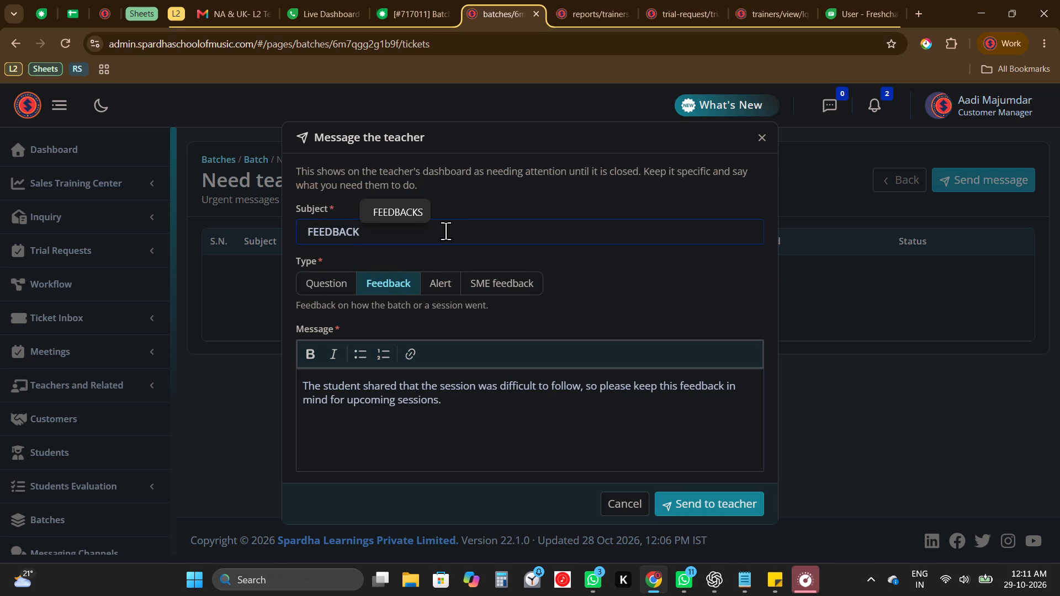
double_click(533, 387)
drag(533, 387, 525, 417)
click(525, 417)
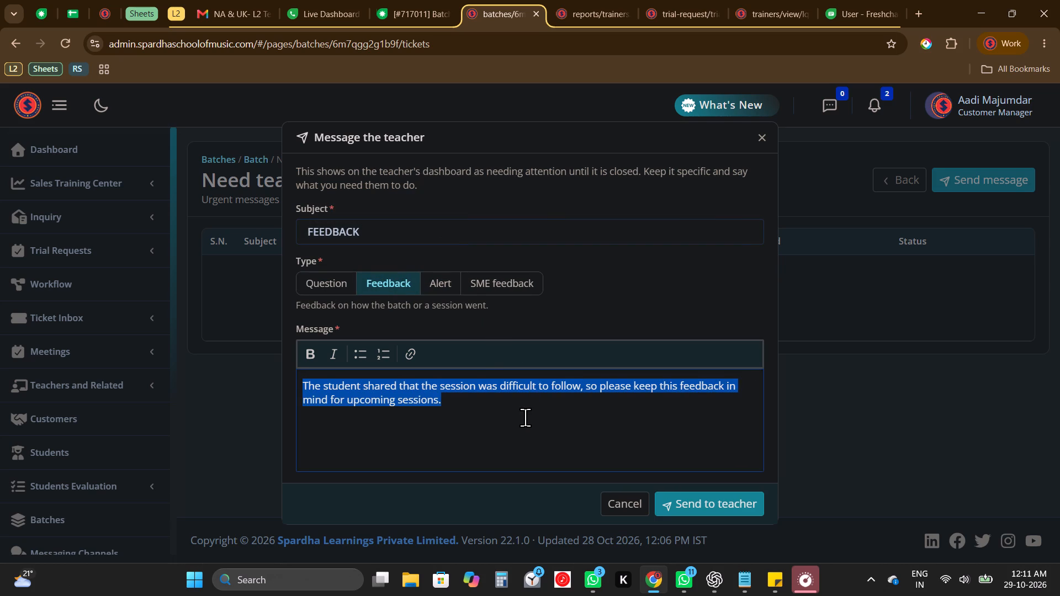
triple_click(586, 404)
key(ctrl+c)
click(633, 425)
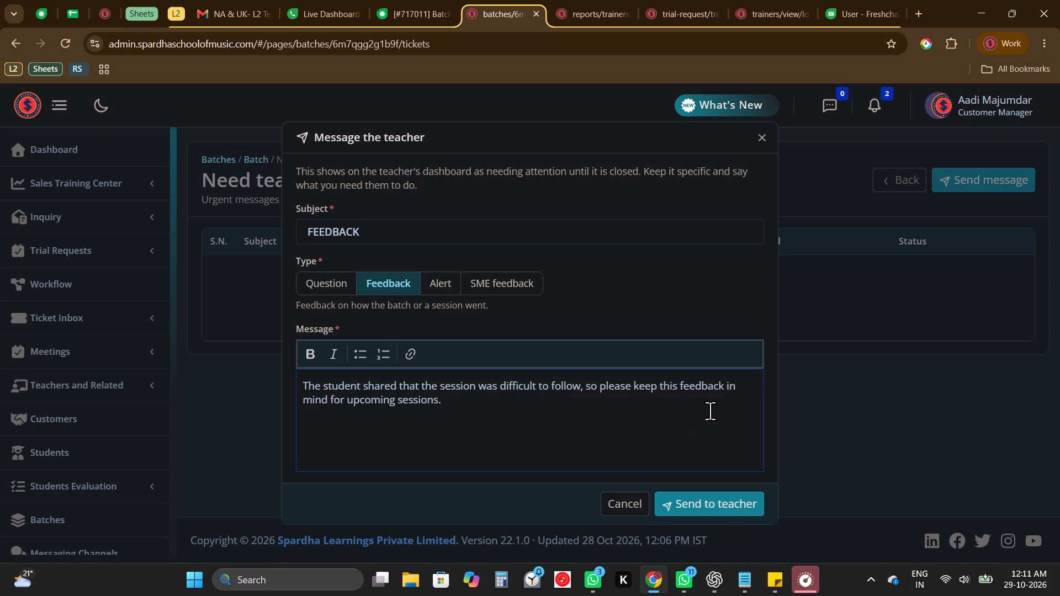
scroll(707, 420, up, 1)
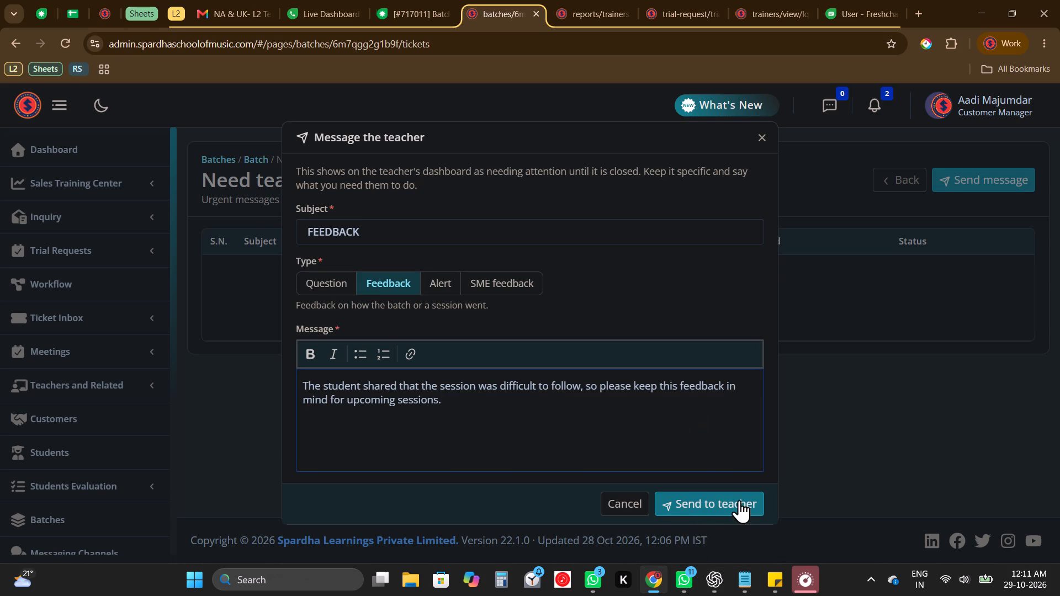
click(739, 500)
Open the sent message's comments, copy a screenshot of its heading and text, and close the conversation.
click(993, 268)
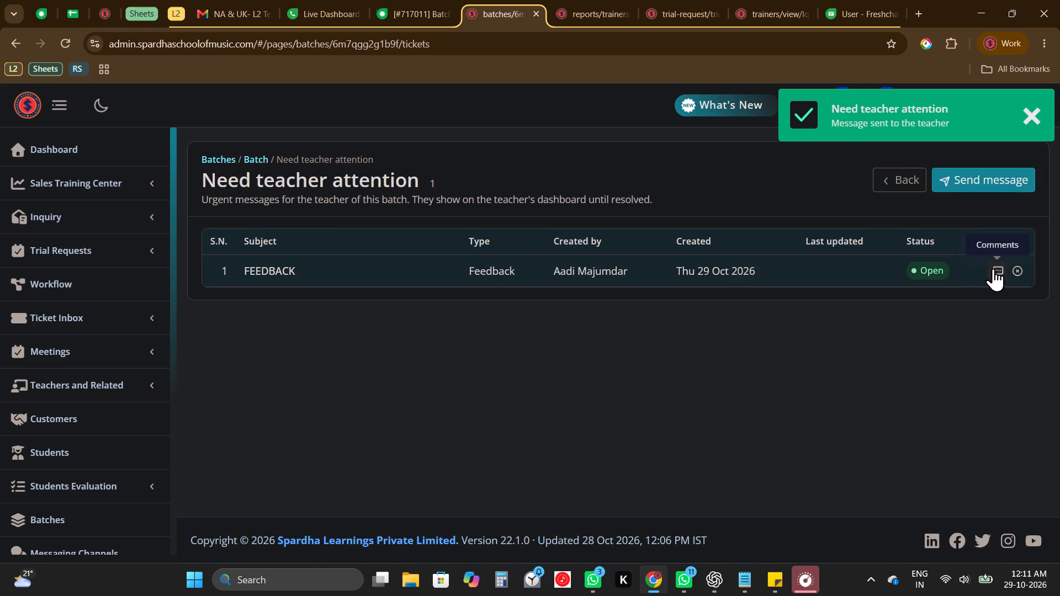
key(Print)
drag(295, 146, 686, 324)
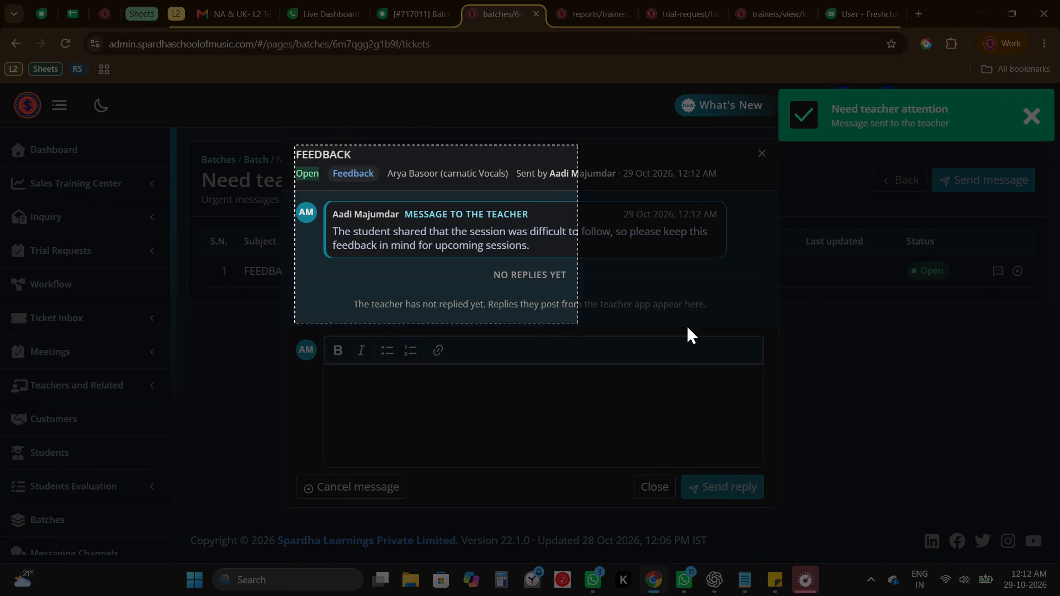
drag(686, 324, 780, 297)
key(ctrl+c)
click(764, 159)
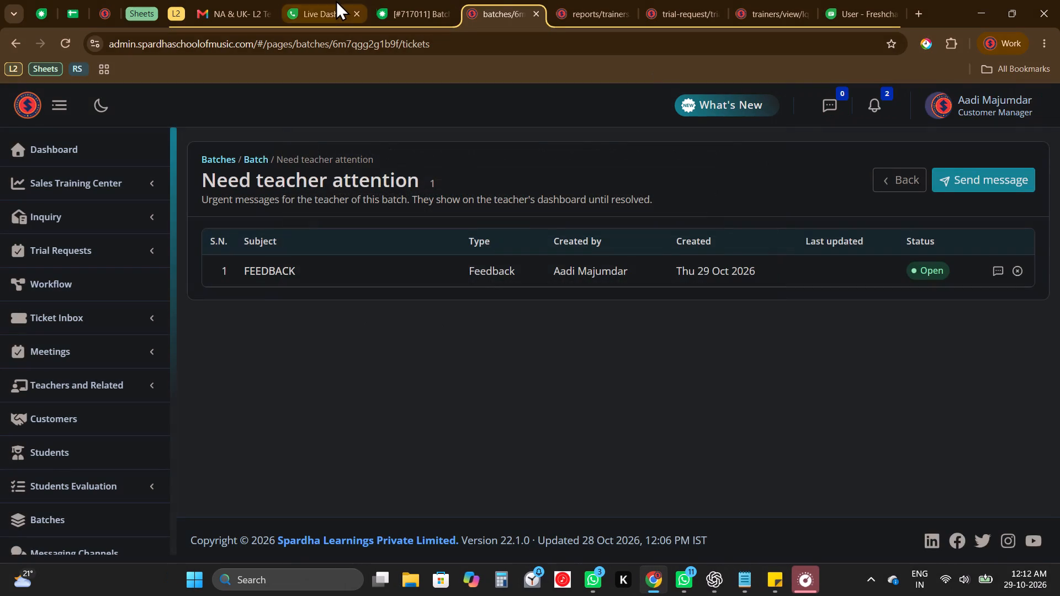
Draft a note on ticket #717011 reading "Shared the feedback with the trainer." and "Closing this ticket." on separate lines.
click(410, 0)
click(213, 478)
text(Shared the feeda)
key(BackSpace)
text(ac)
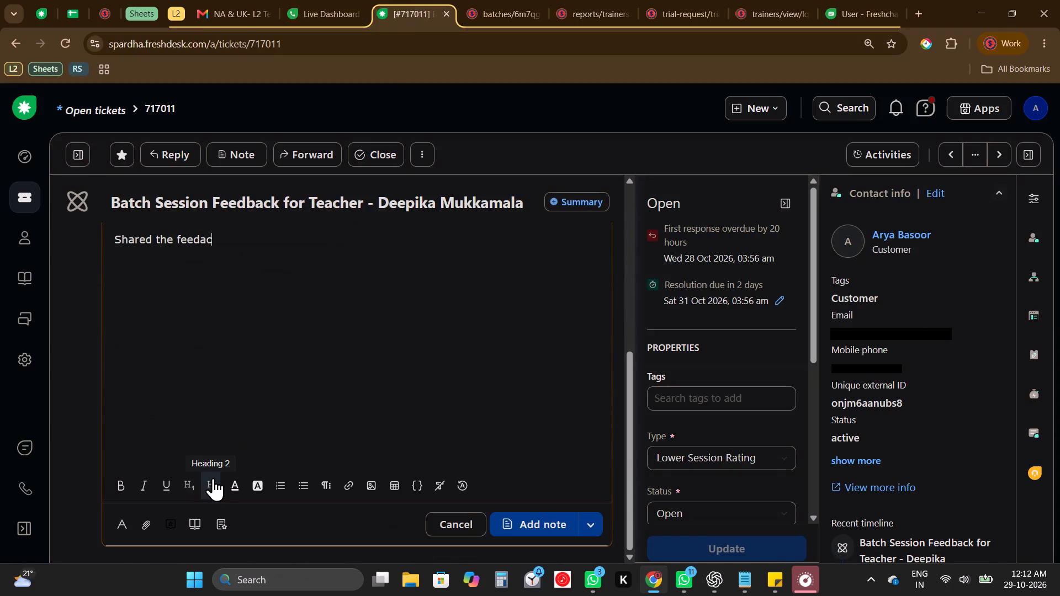
key(BackSpace)
key(BackSpace)
text(back with the cx.)
key(space)
key(BackSpace)
key(BackSpace)
key(BackSpace)
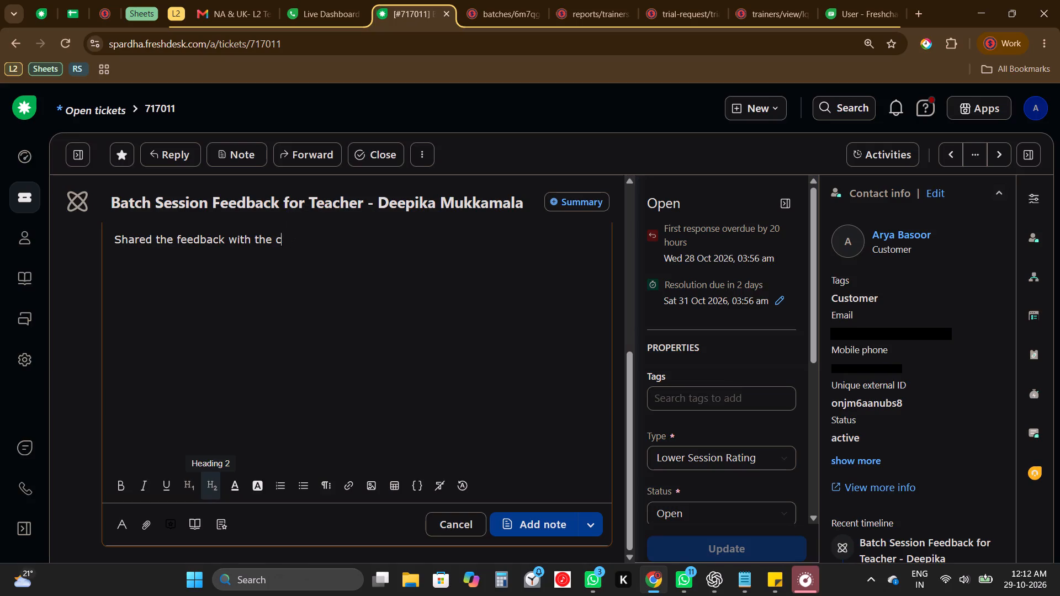
key(BackSpace)
text(trainer.)
key(space)
key(Return)
text(Closing this ticket.)
key(space)
key(Return)
Insert the captured screenshot below the note text and add the note to the ticket.
key(ctrl+v)
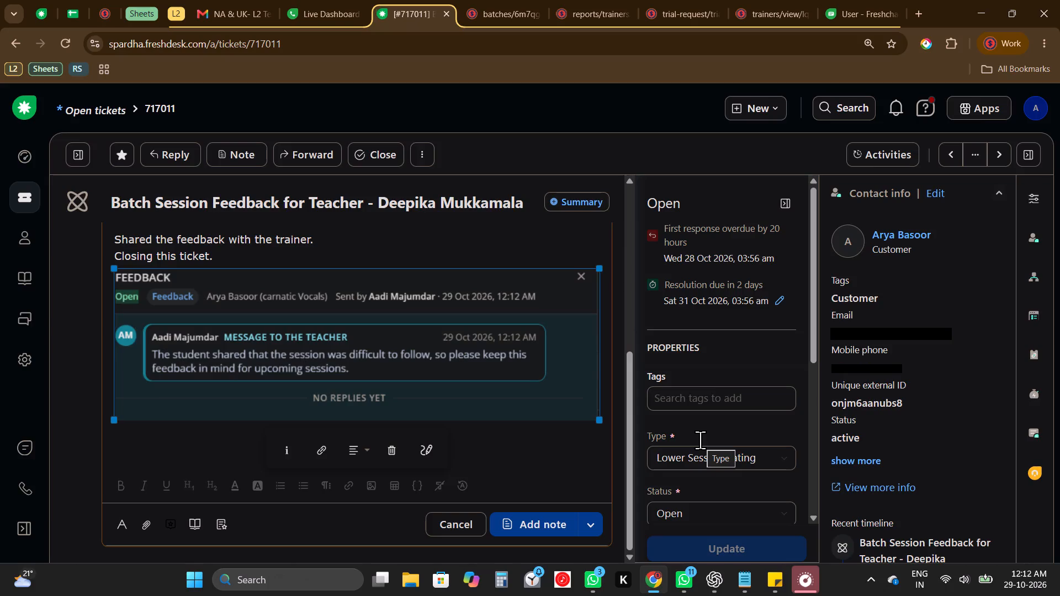
click(547, 521)
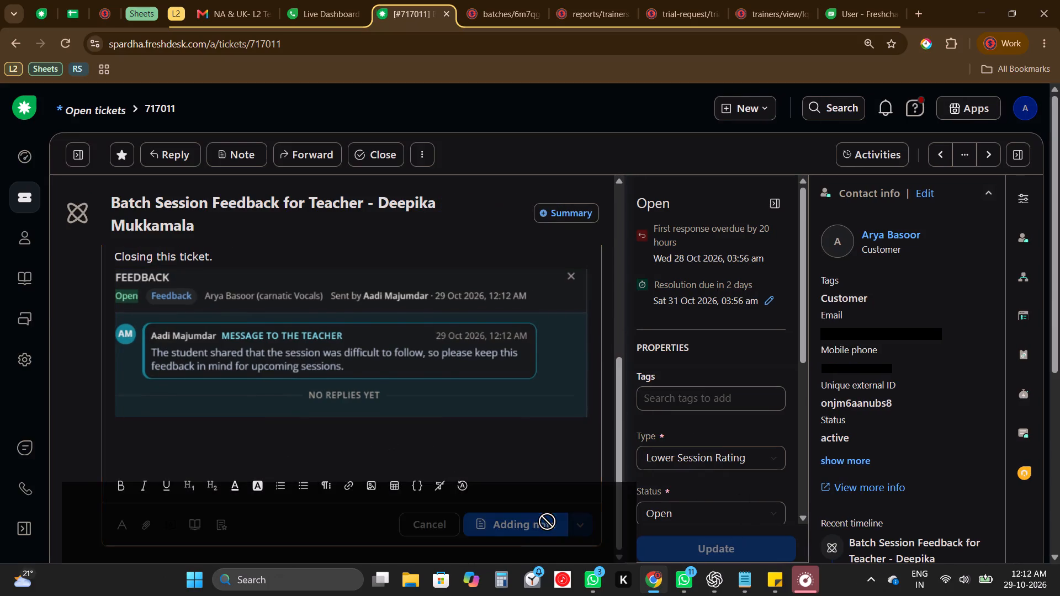
Set the ticket's type to Feature Request and its status to Closed, and save the updated properties.
click(697, 475)
click(692, 470)
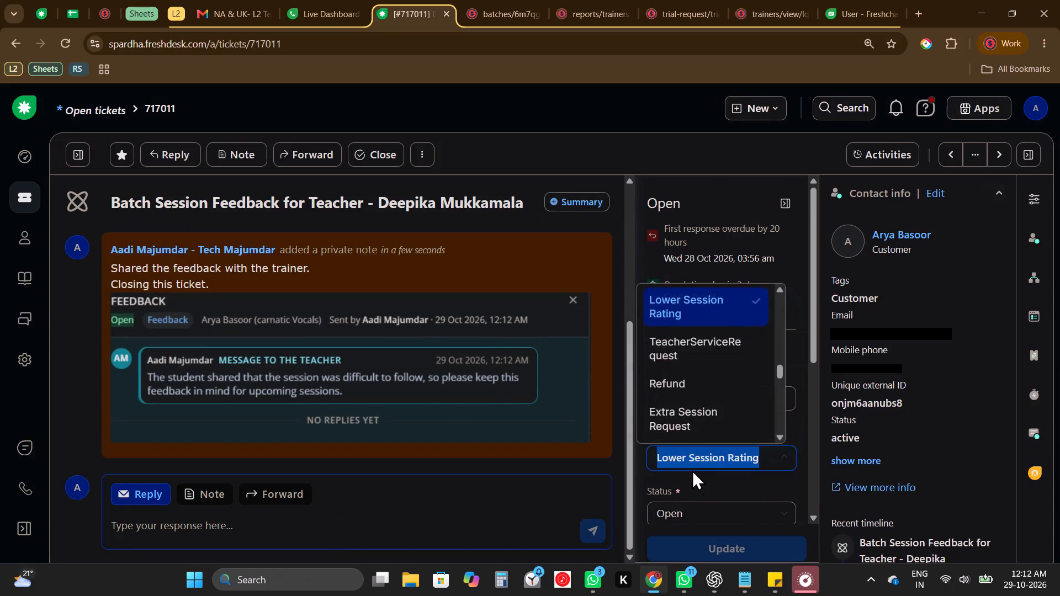
text(FEA)
key(Return)
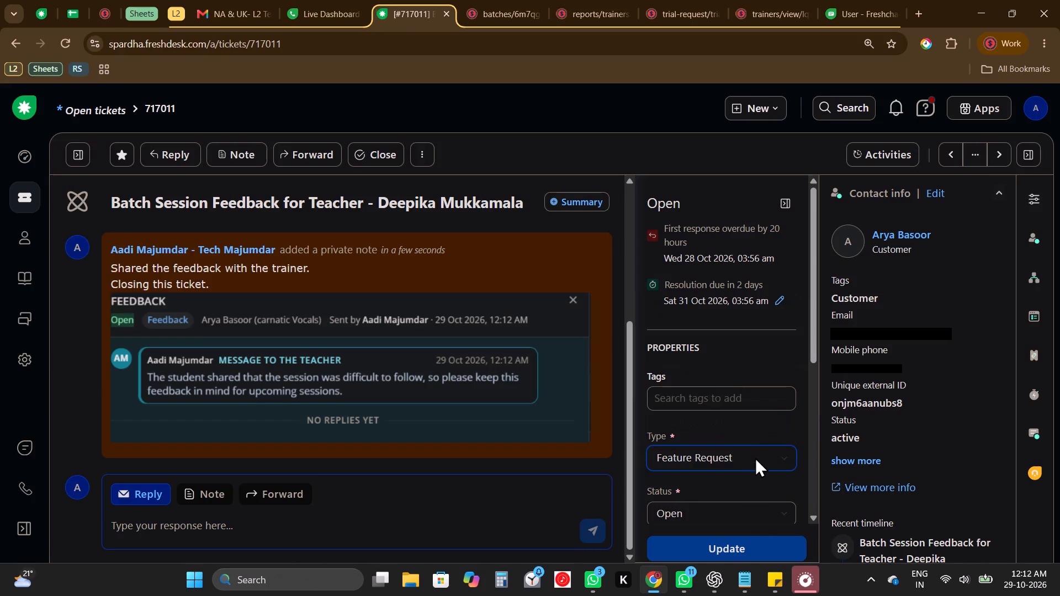
click(749, 508)
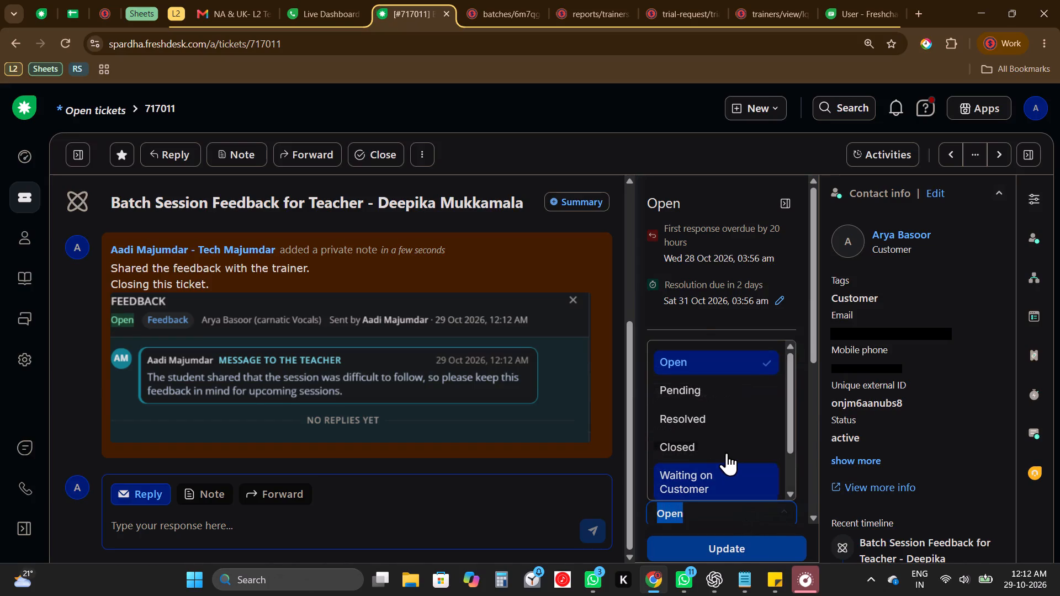
click(727, 453)
scroll(727, 453, down, 3)
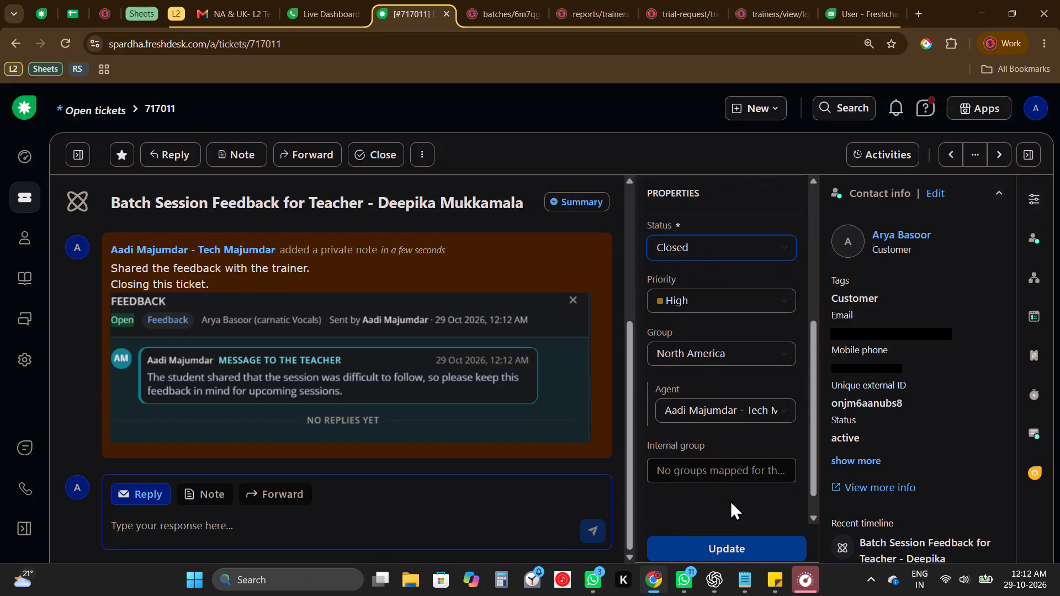
click(733, 541)
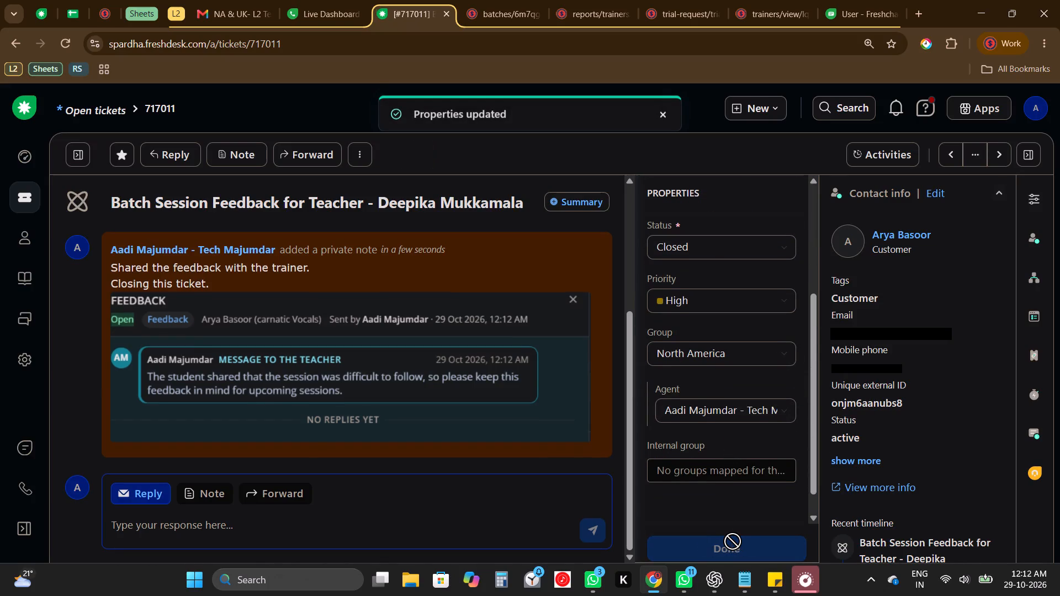
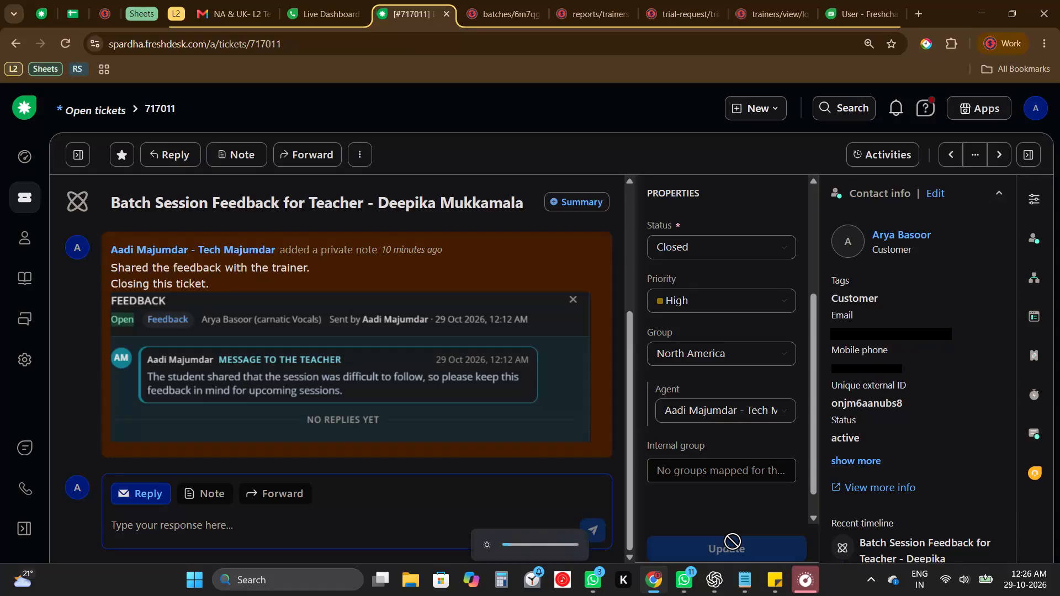
Move on to ticket #717124, open its linked Electronic Keyboard batch in place of the previous batch page, and show its teacher attention messages.
click(733, 541)
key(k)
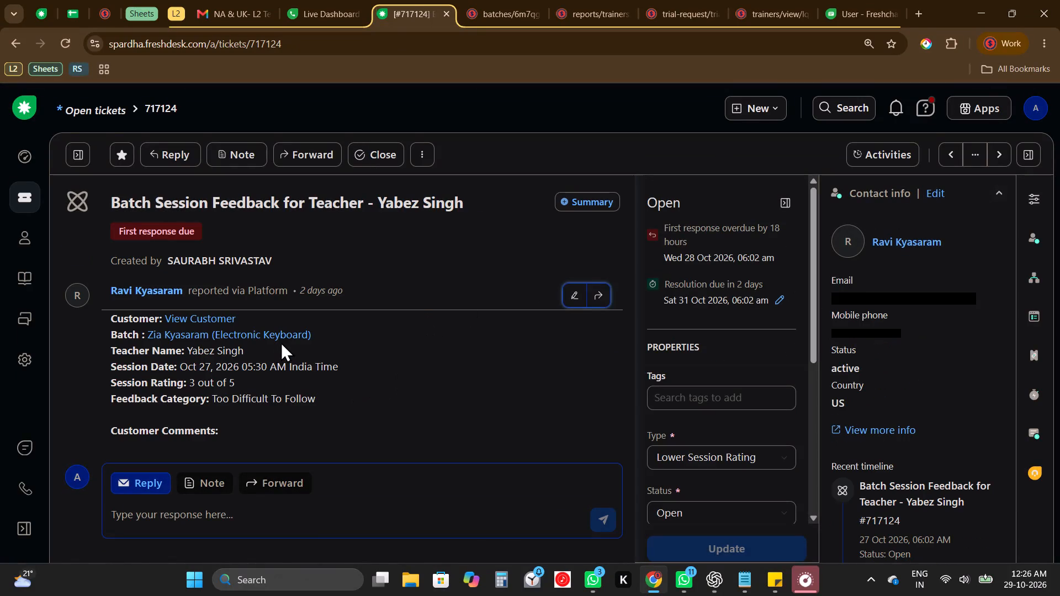
click(296, 336)
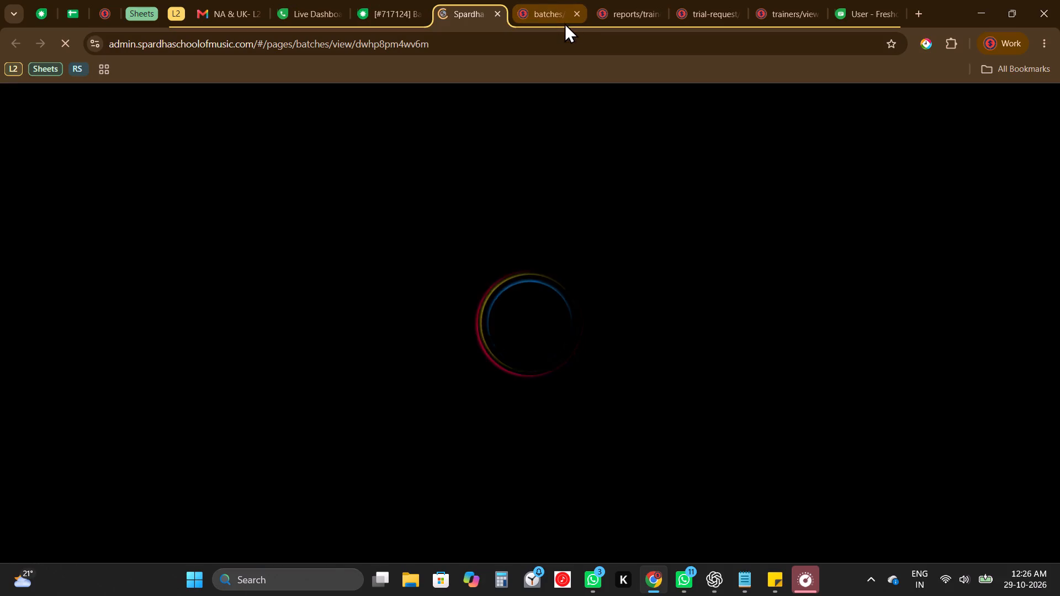
click(575, 15)
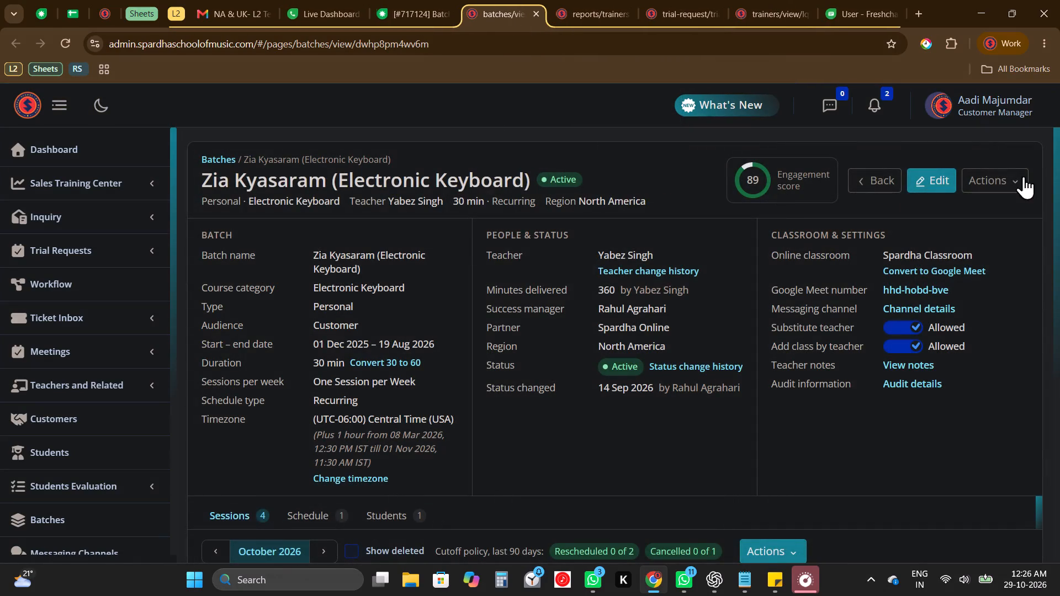
click(983, 183)
click(948, 297)
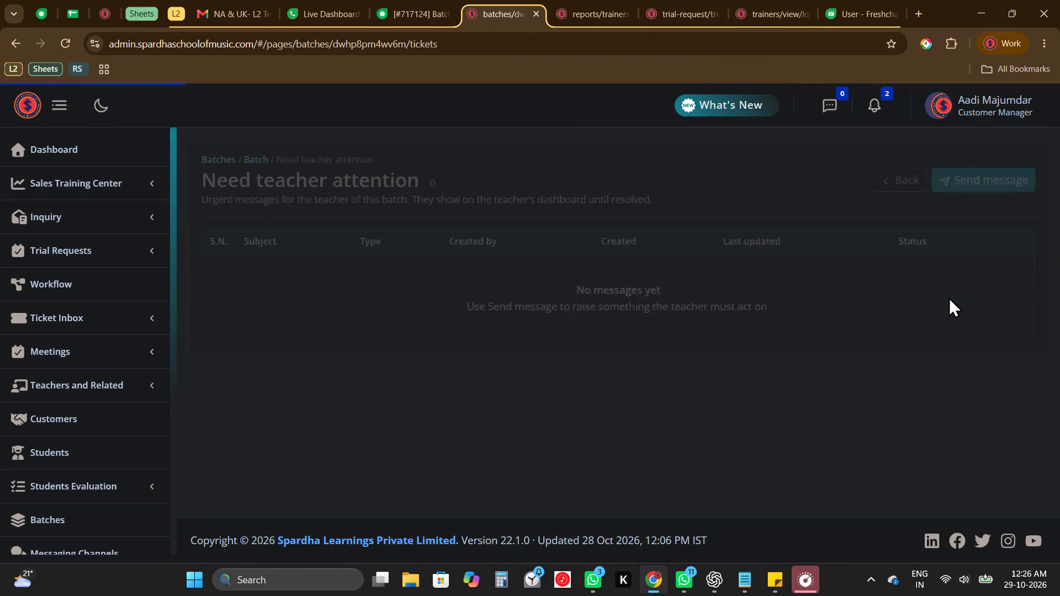
Start a new message to the teacher with the trainer feedback sentence copied from ChatGPT, replacing "CX" with "student".
click(994, 185)
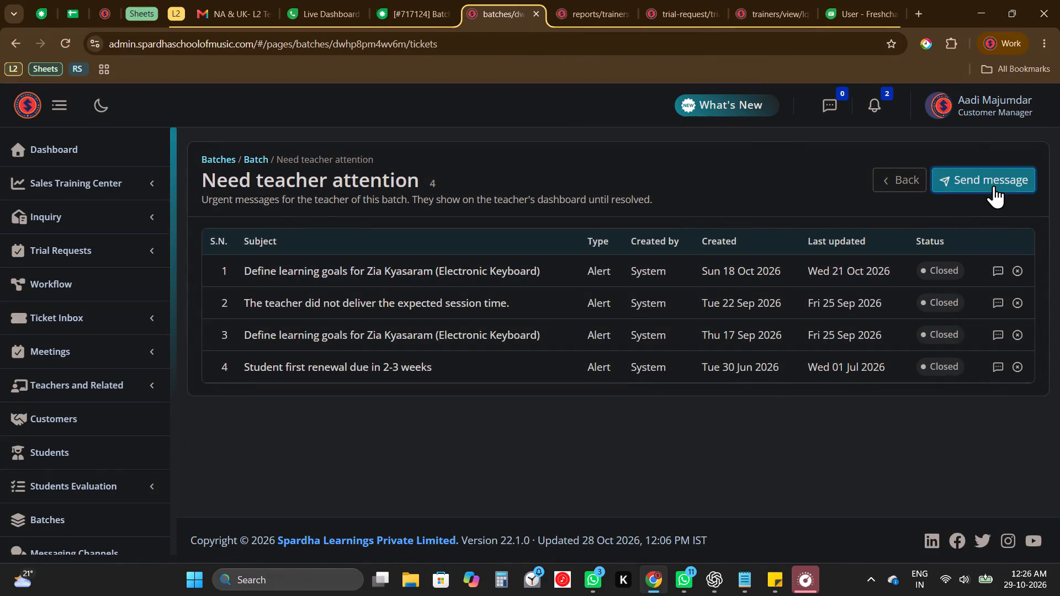
key(ctrl+c)
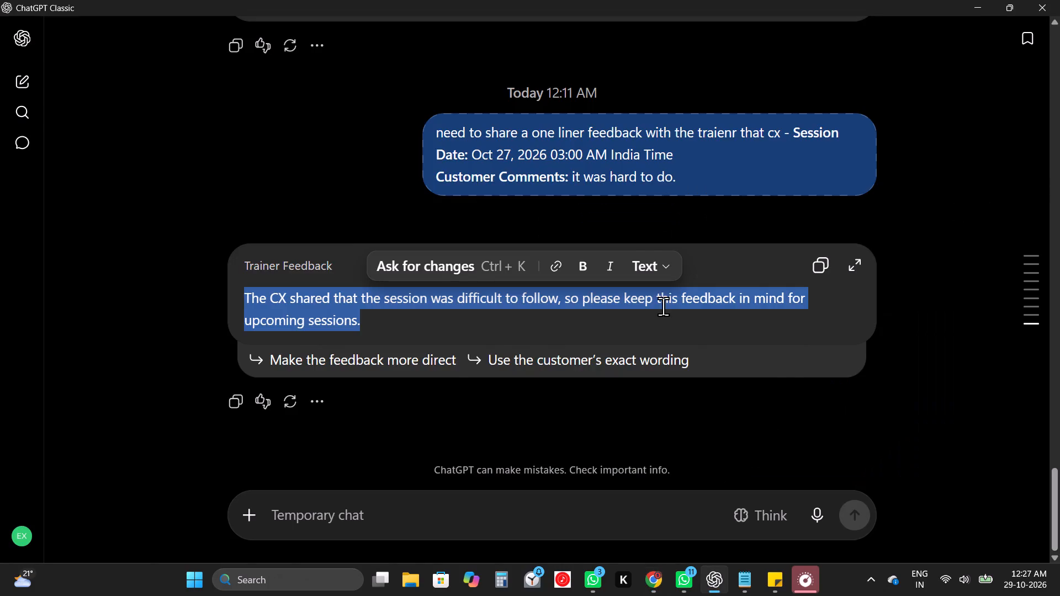
key(ctrl+v)
ctrl+click(545, 433)
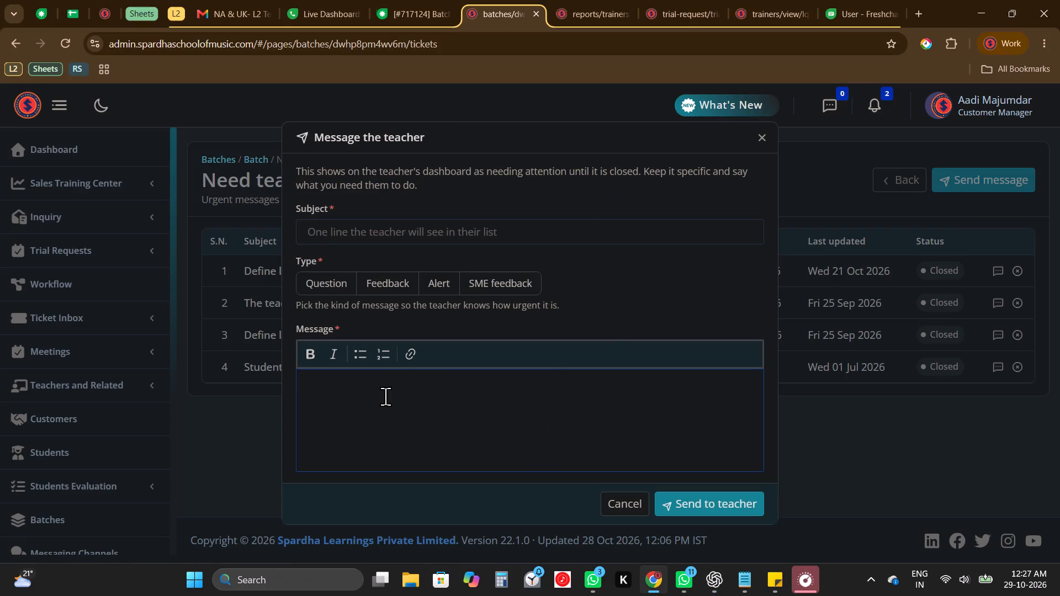
key(ctrl+v)
ctrl+click(385, 396)
double_click(325, 390)
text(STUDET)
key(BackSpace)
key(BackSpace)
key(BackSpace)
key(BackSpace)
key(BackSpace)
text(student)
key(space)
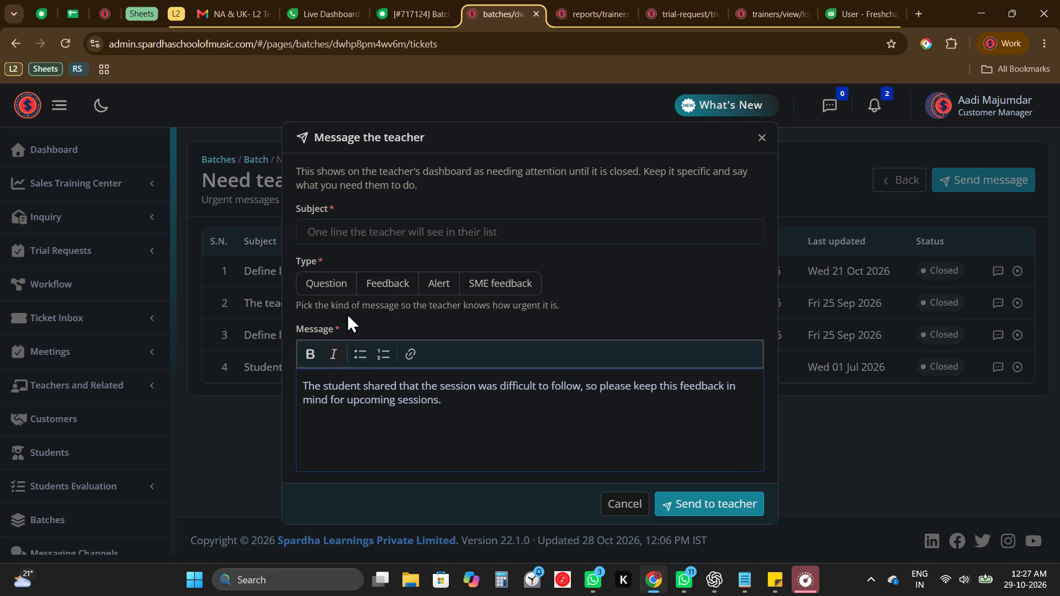
Give the message the subject FEEDBACK and the type Feedback, and send it to the teacher.
drag(399, 294, 474, 219)
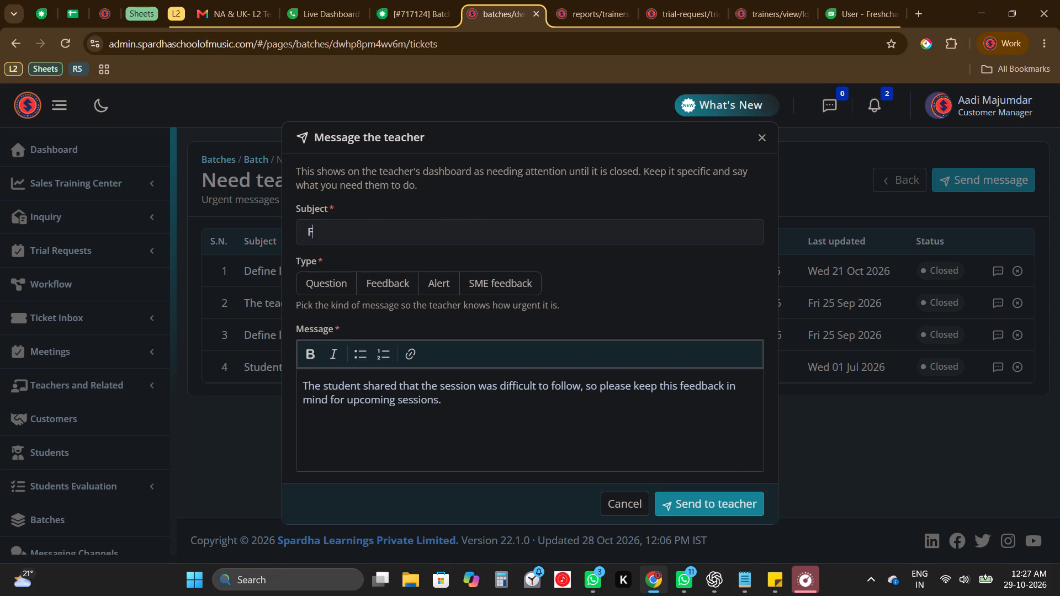
key(BackSpace)
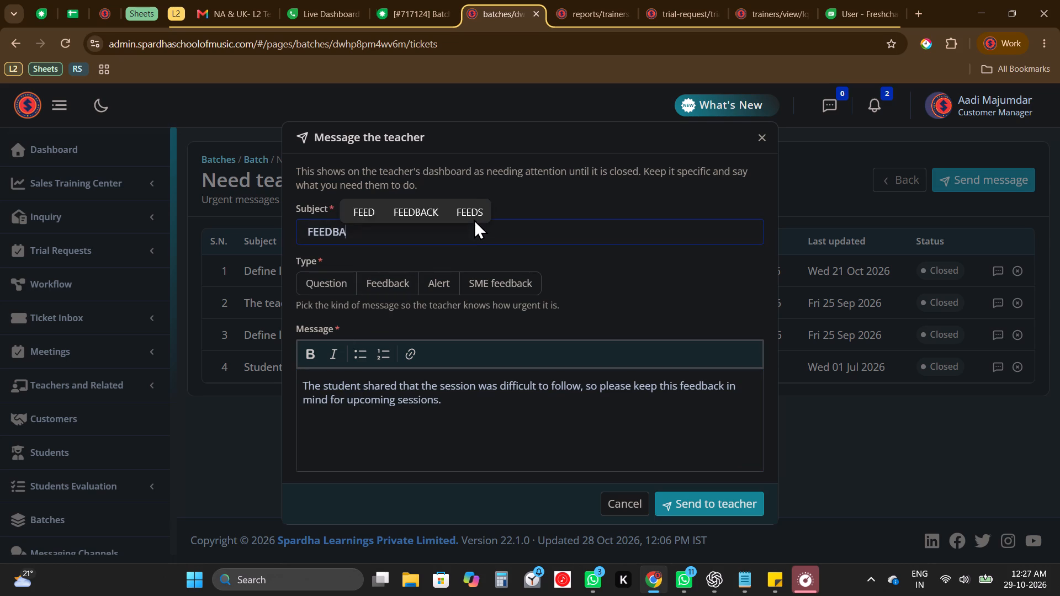
click(565, 392)
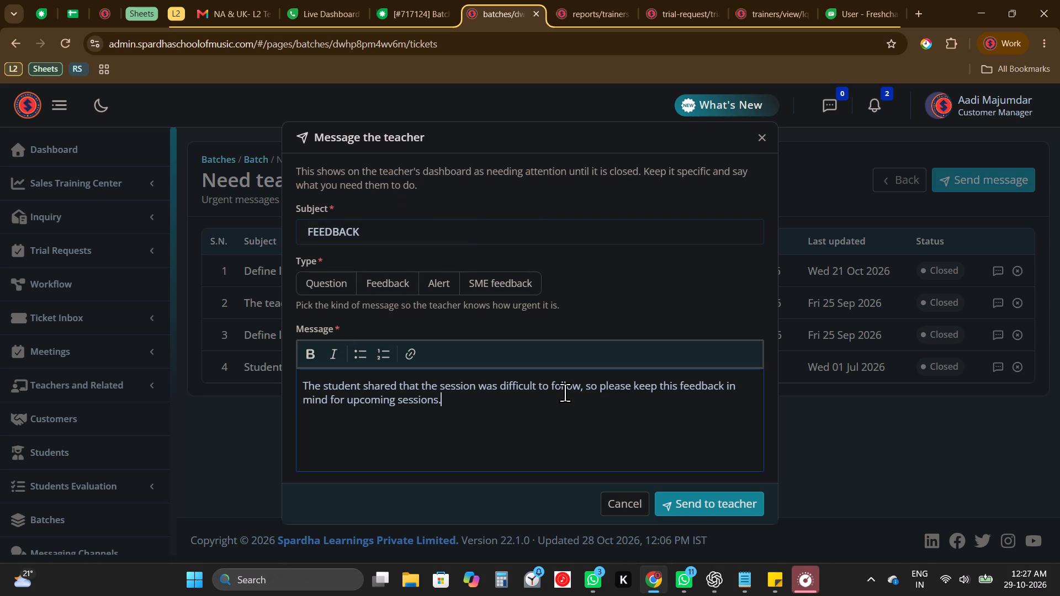
click(756, 505)
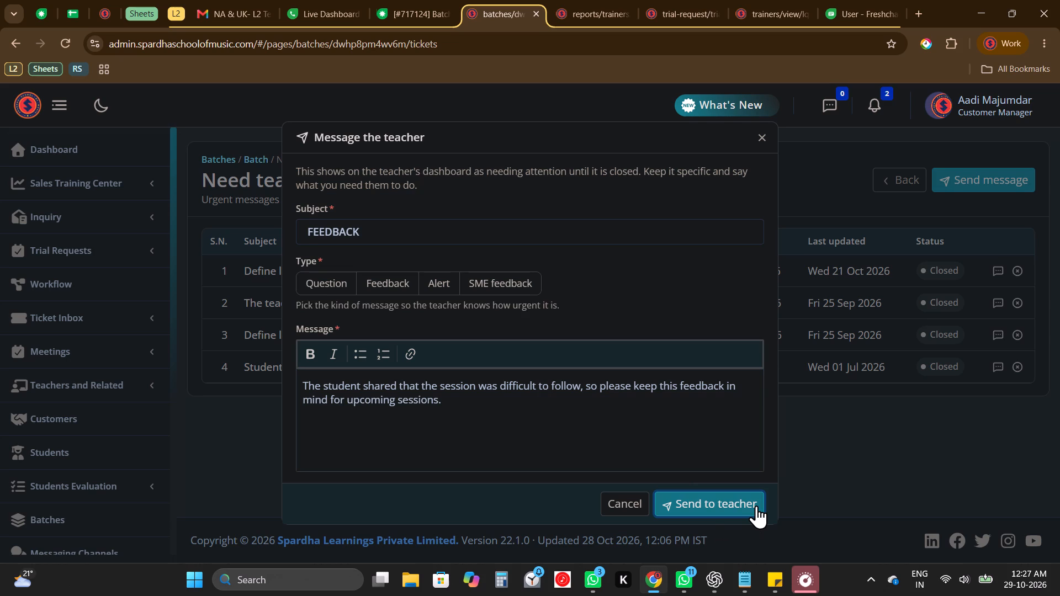
click(375, 282)
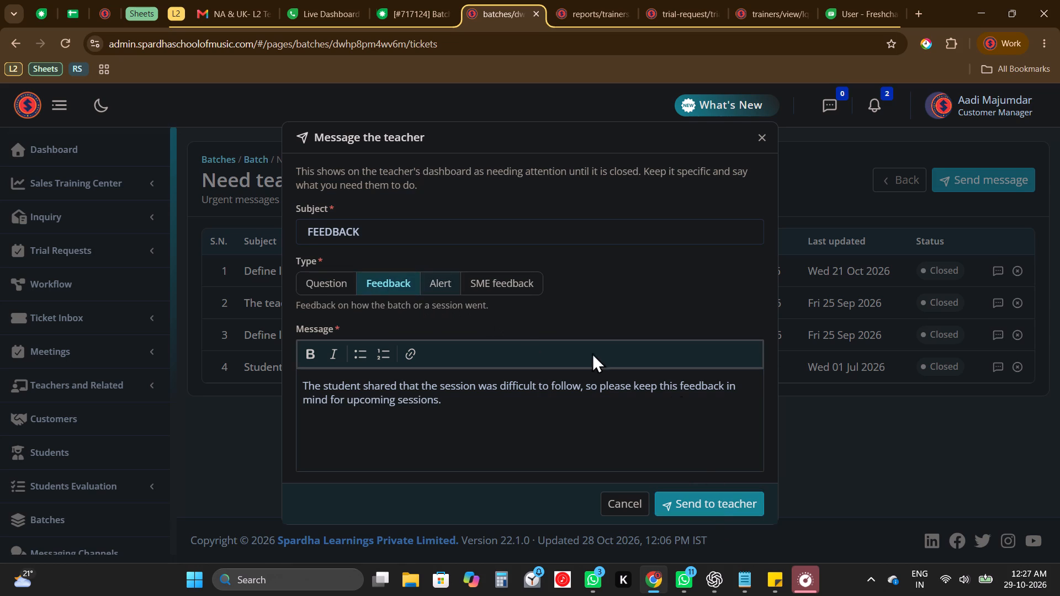
click(713, 502)
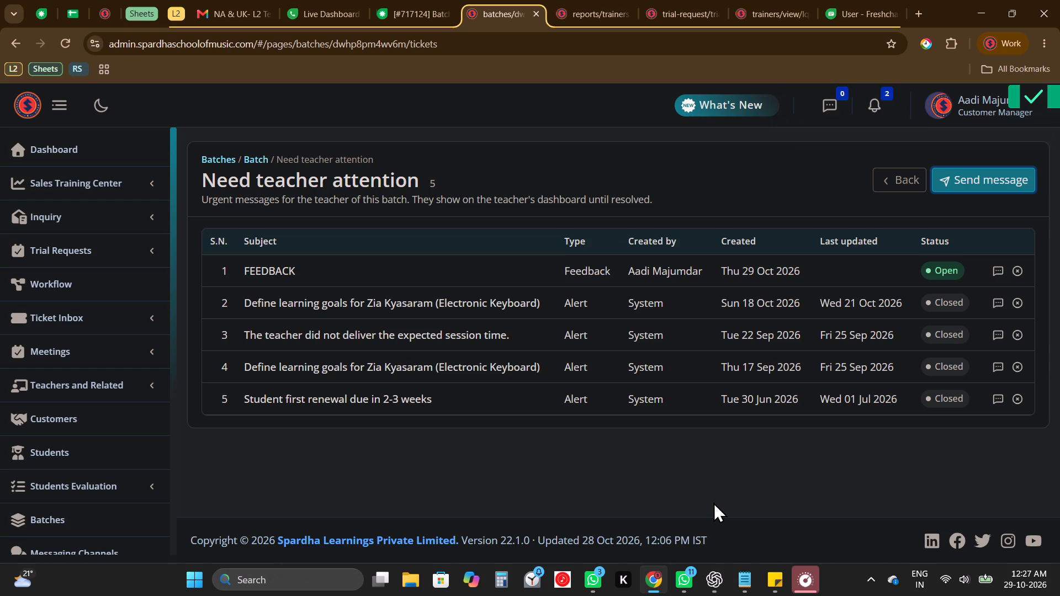
Open the sent FEEDBACK message's comments, copy a screenshot of its heading and text, and close the conversation.
click(993, 262)
key(Print)
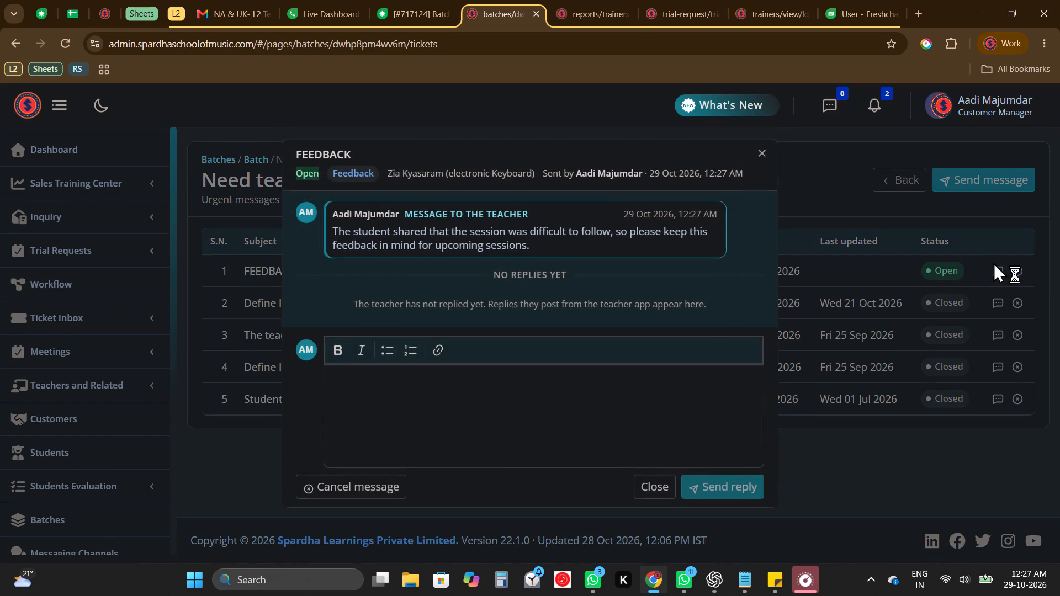
drag(284, 143, 809, 306)
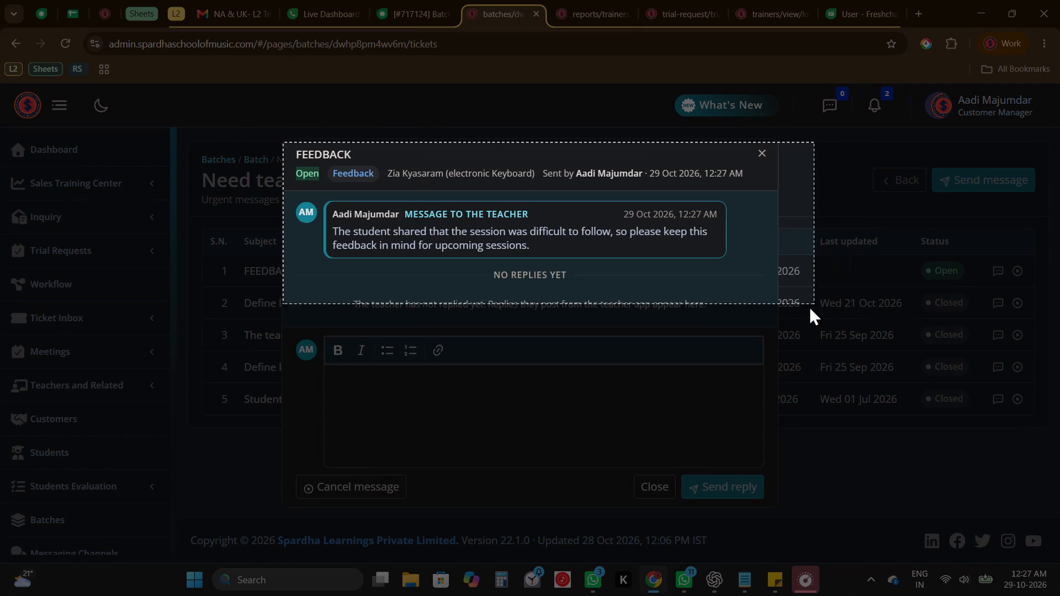
drag(809, 306, 792, 296)
key(ctrl+c)
click(768, 162)
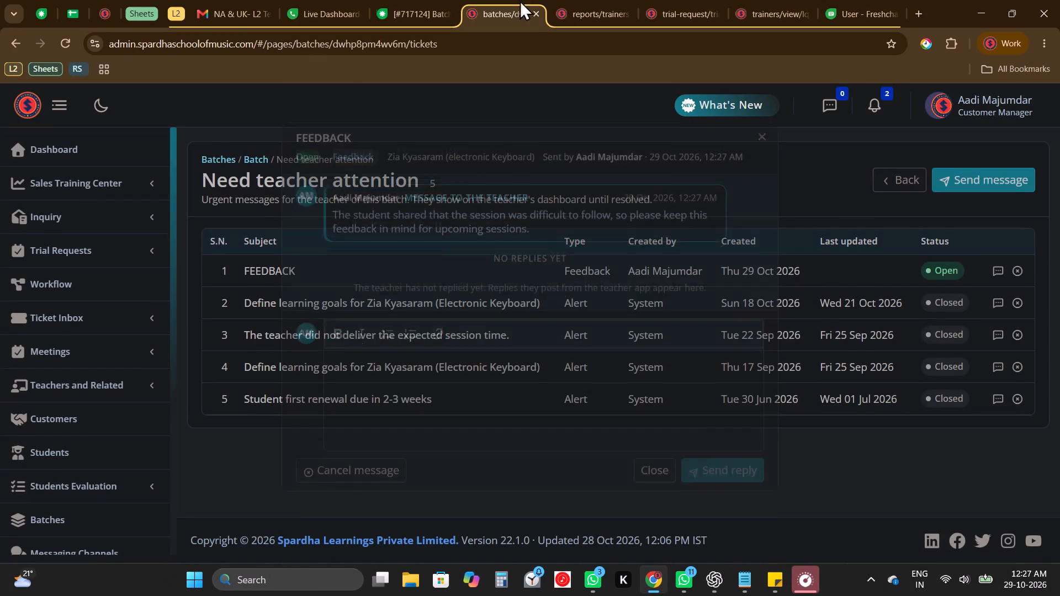
Draft a note on ticket #717124 reading "Shared the feedback with trainer." and "Closing this ticket." on separate lines.
click(436, 0)
click(218, 489)
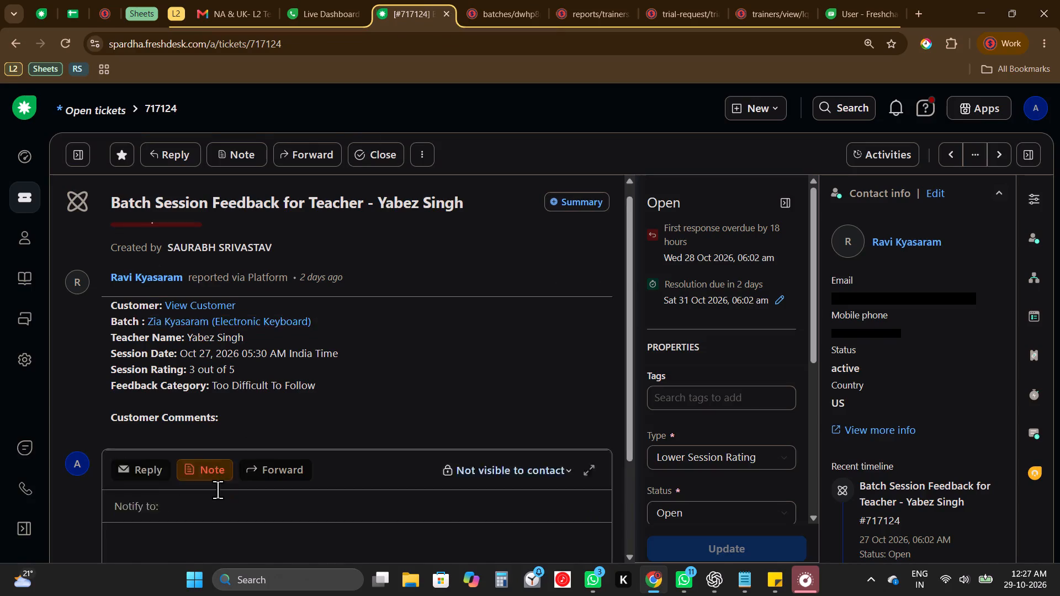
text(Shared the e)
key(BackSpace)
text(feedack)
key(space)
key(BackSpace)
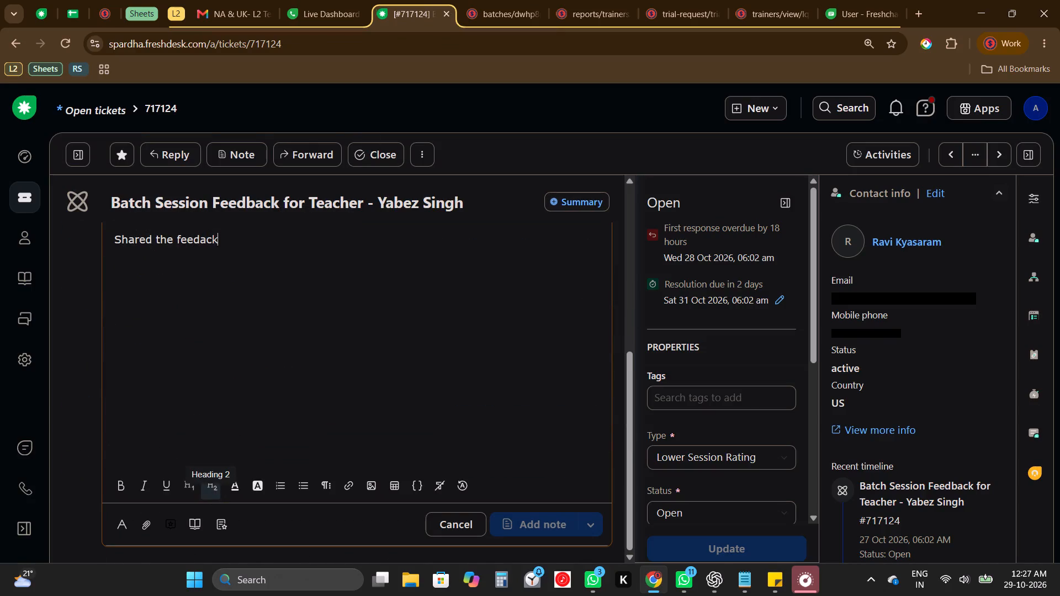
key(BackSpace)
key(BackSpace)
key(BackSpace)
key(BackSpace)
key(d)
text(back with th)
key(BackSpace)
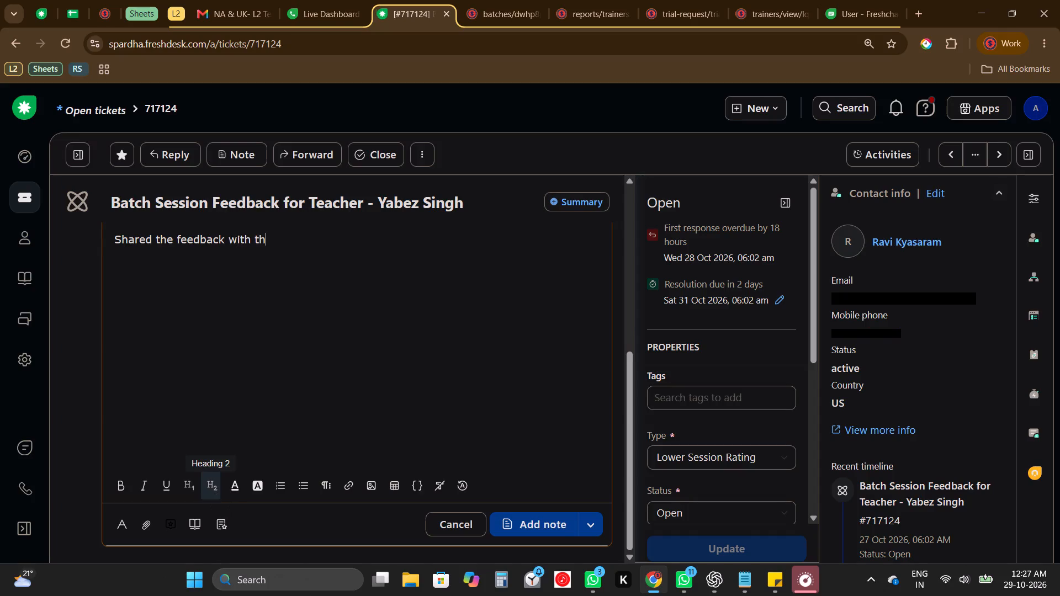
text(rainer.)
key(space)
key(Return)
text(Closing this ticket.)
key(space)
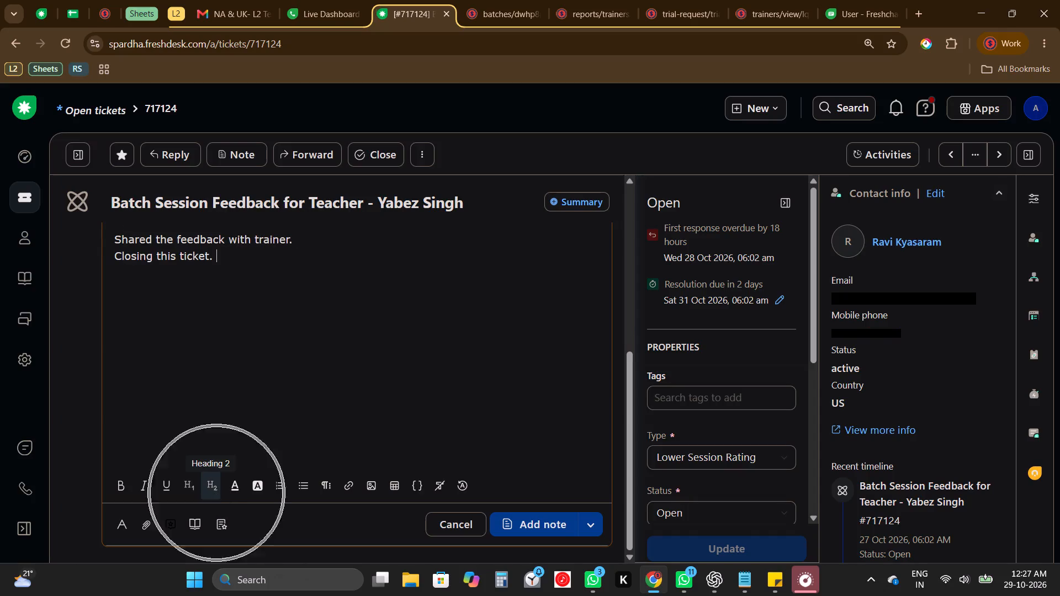
Insert the captured screenshot below the note text and add the note to the ticket.
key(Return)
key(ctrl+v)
click(752, 460)
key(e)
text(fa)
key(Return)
click(547, 518)
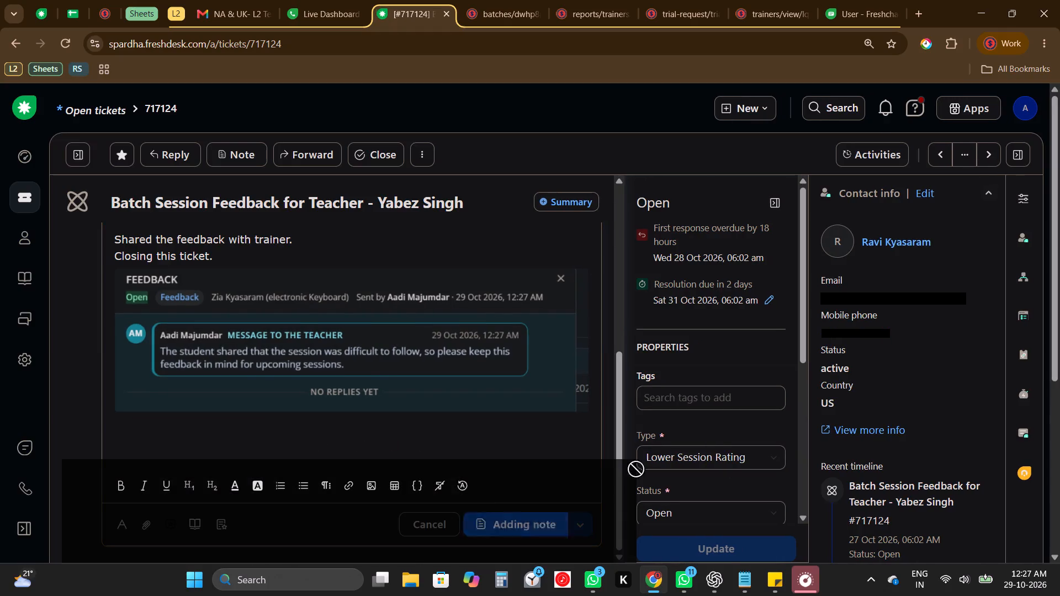
Set the ticket's type to Feature Request and its status to Closed, and save the updated properties.
click(713, 453)
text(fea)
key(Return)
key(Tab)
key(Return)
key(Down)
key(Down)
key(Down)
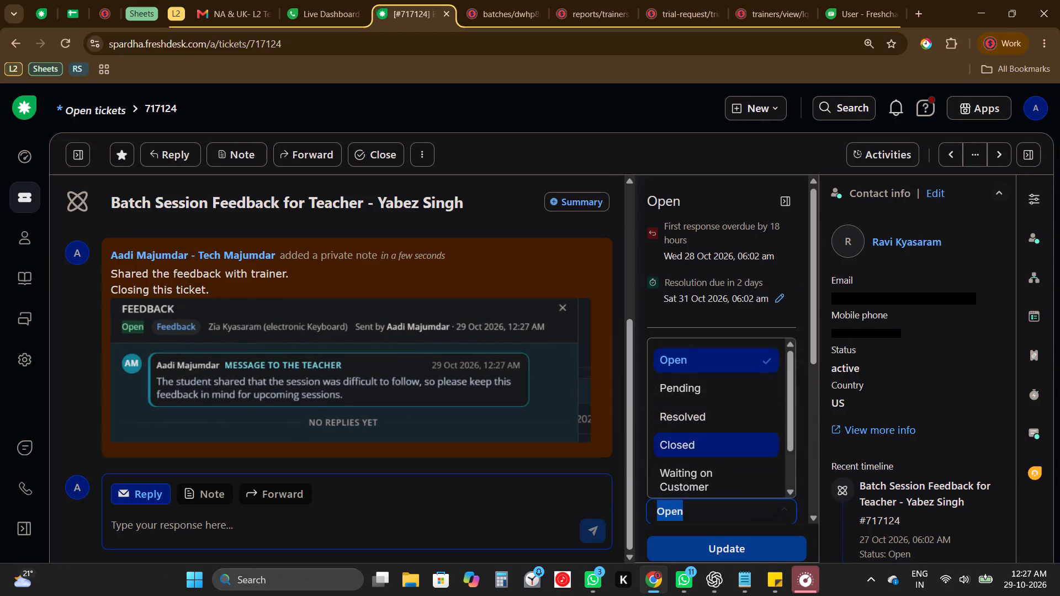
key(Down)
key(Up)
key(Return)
scroll(773, 387, down, 2)
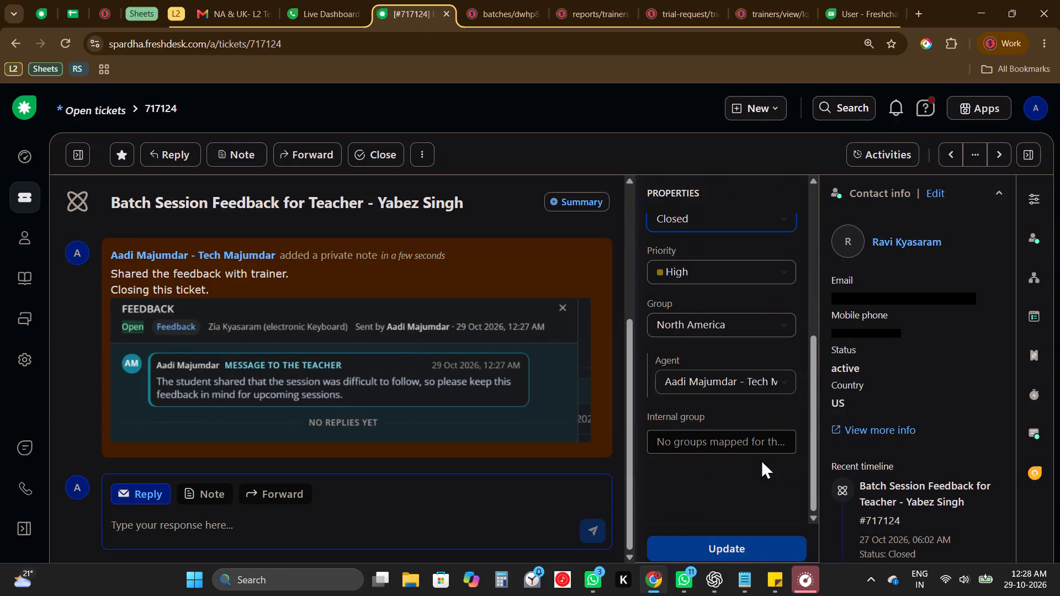
click(748, 551)
Move on to ticket #717134, open its linked Indian Vocals batch, and close the previous batch page.
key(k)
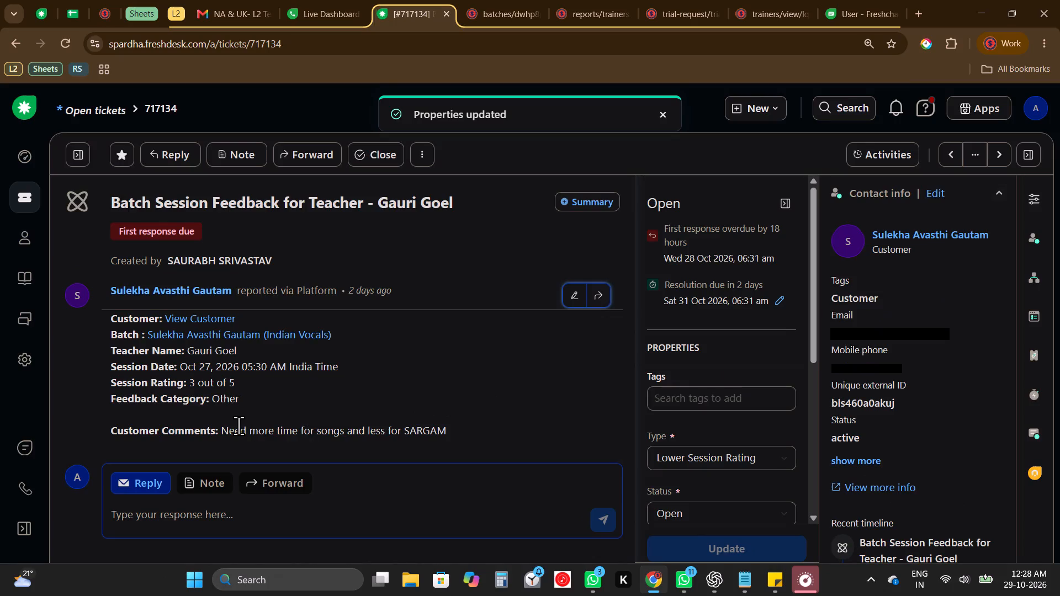
click(239, 425)
drag(239, 425, 437, 430)
click(437, 430)
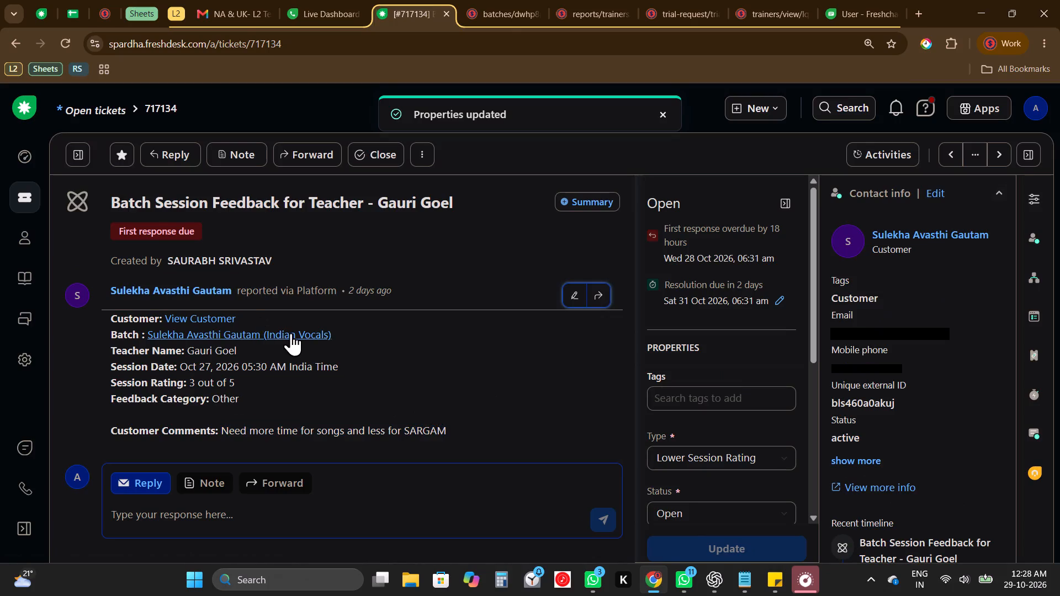
click(291, 333)
click(573, 20)
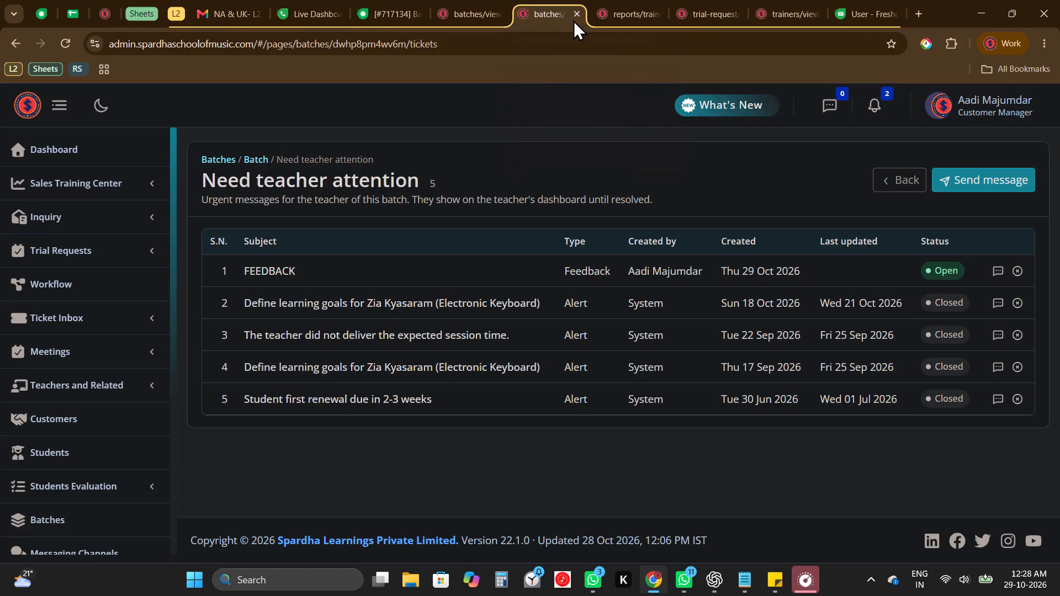
click(576, 15)
click(457, 0)
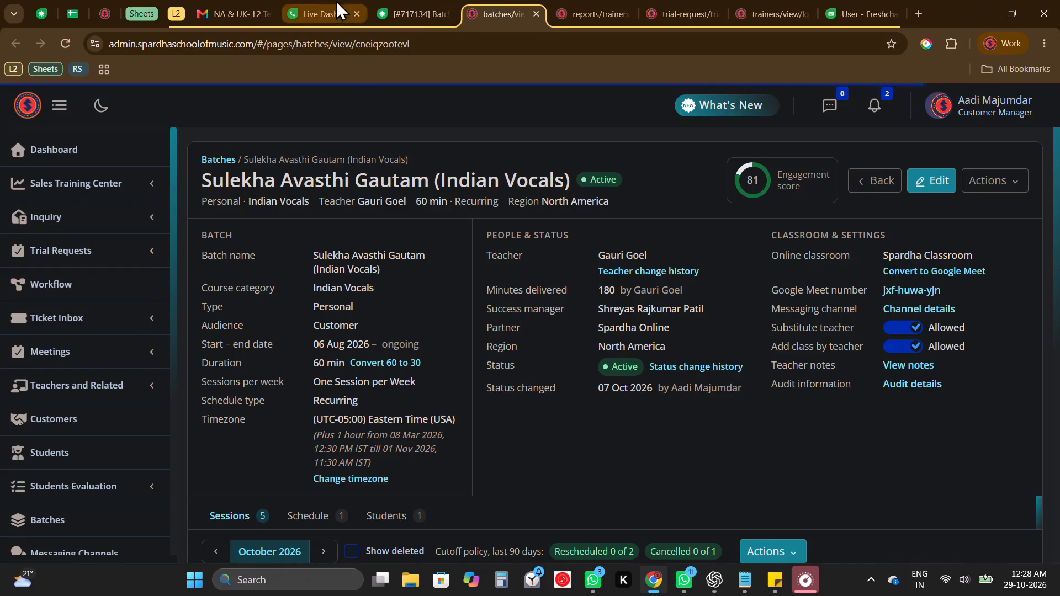
click(409, 0)
scroll(409, 0, up, 4)
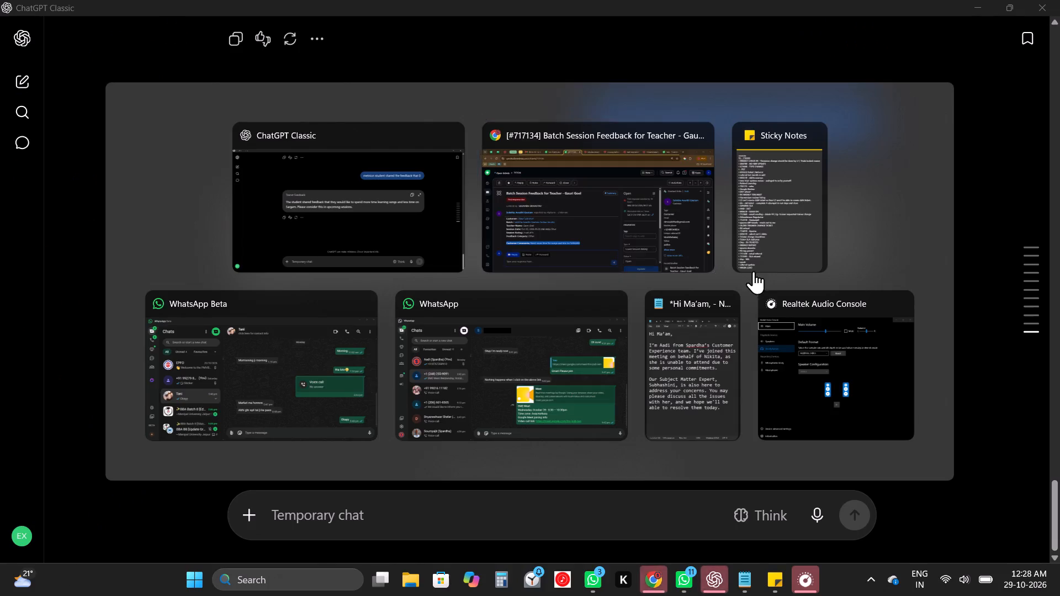
click(302, 334)
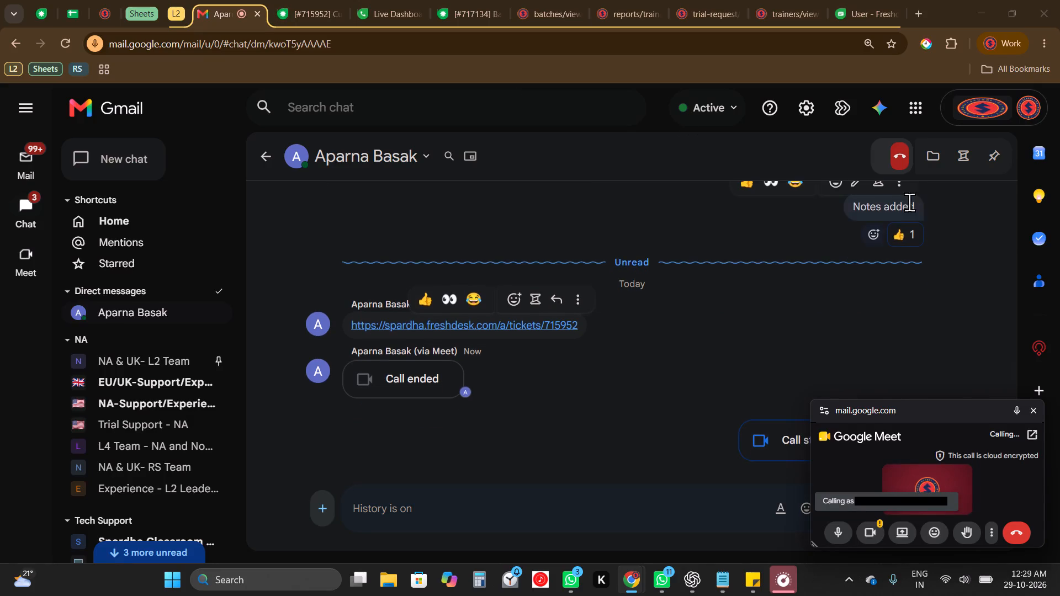
Examine ticket #715952's conversation, including the callback reason, the private notes, the earlier reply and the customer's latest response.
click(304, 0)
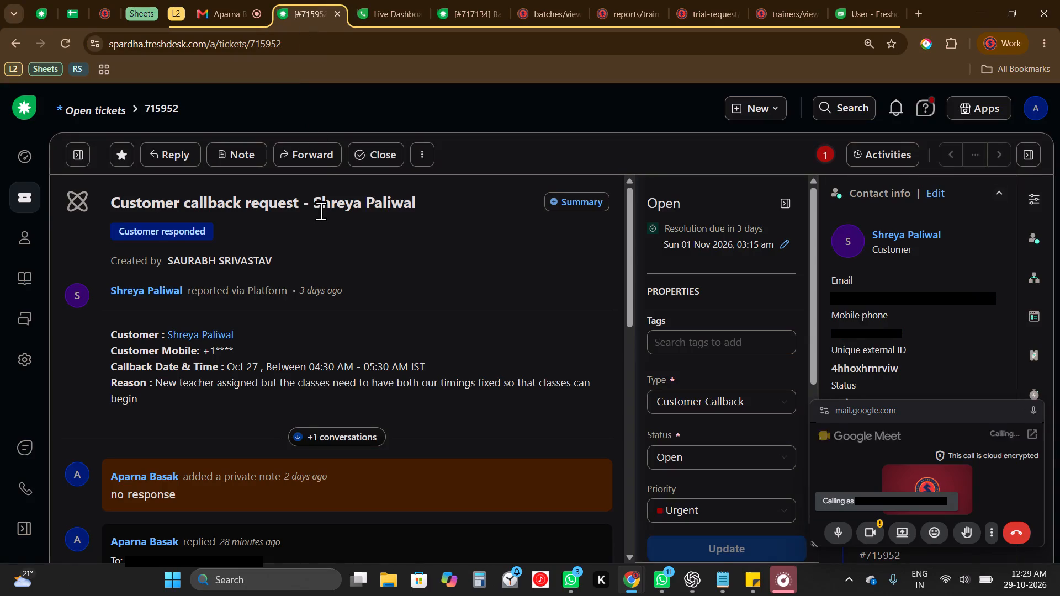
scroll(321, 211, down, 4)
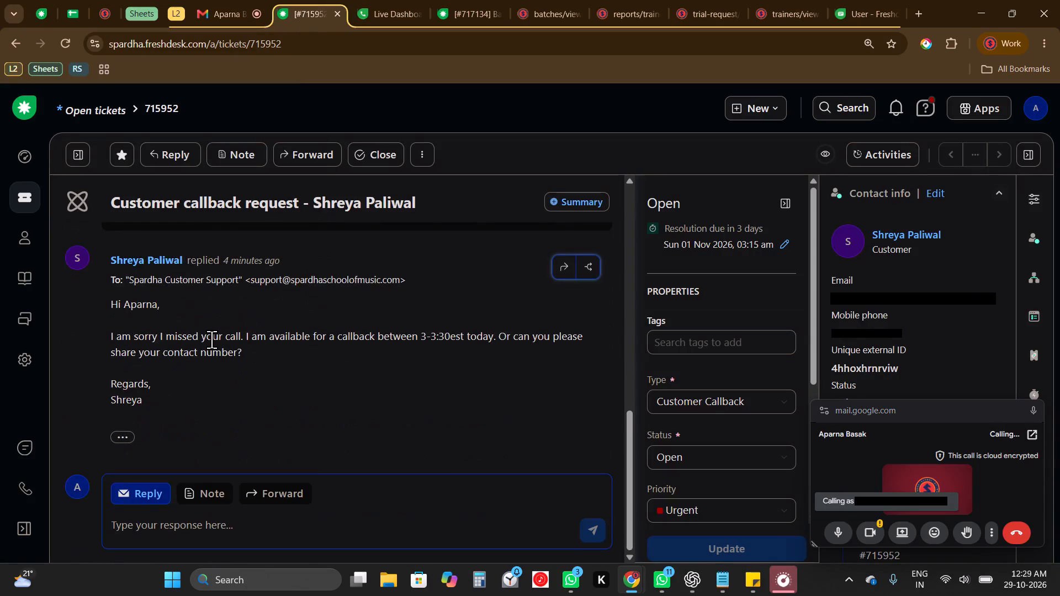
double_click(211, 339)
drag(211, 339, 231, 375)
click(231, 375)
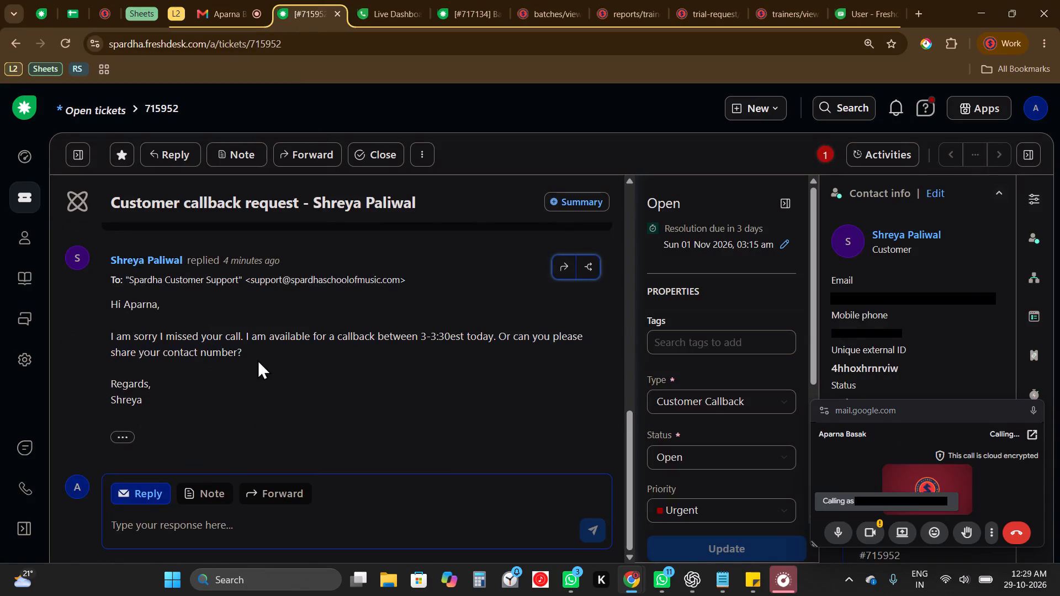
double_click(301, 340)
drag(301, 340, 290, 381)
click(290, 381)
scroll(481, 463, up, 1)
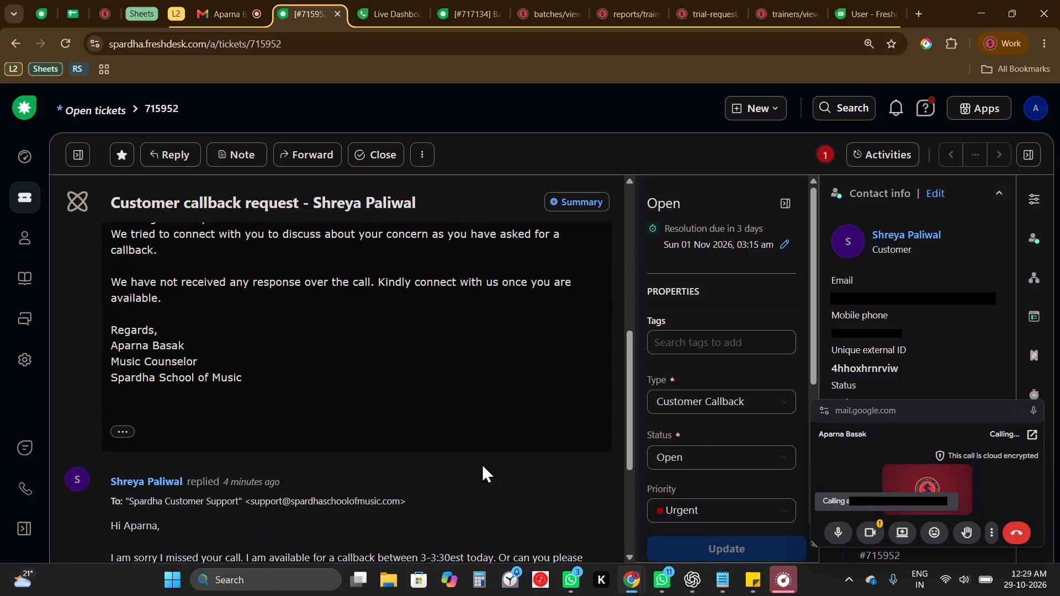
scroll(481, 463, up, 4)
click(372, 294)
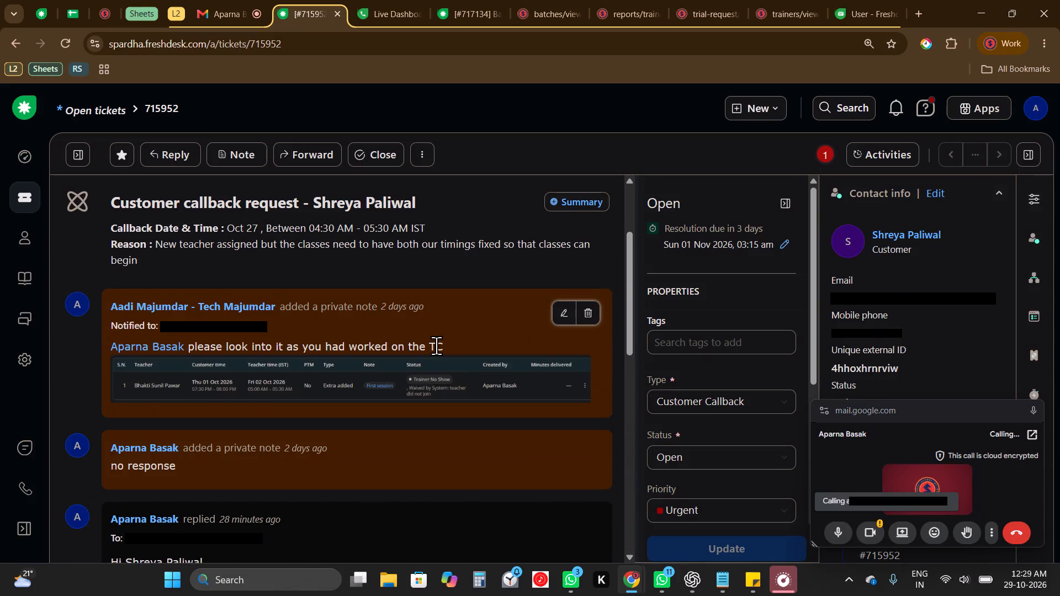
scroll(437, 343, left, 1)
click(199, 353)
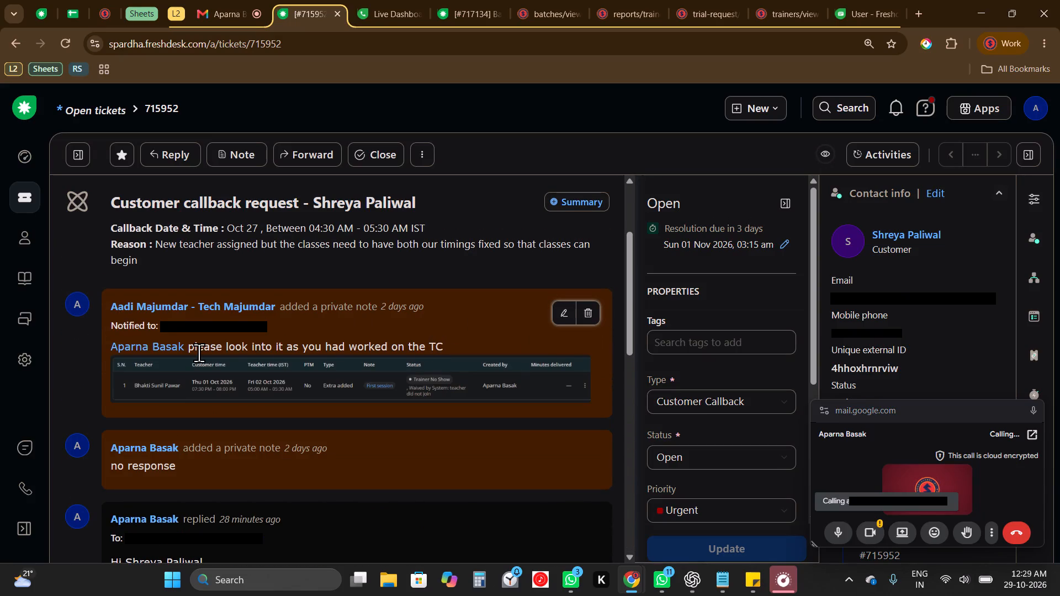
drag(199, 353, 473, 332)
scroll(223, 354, right, 1)
scroll(461, 444, down, 3)
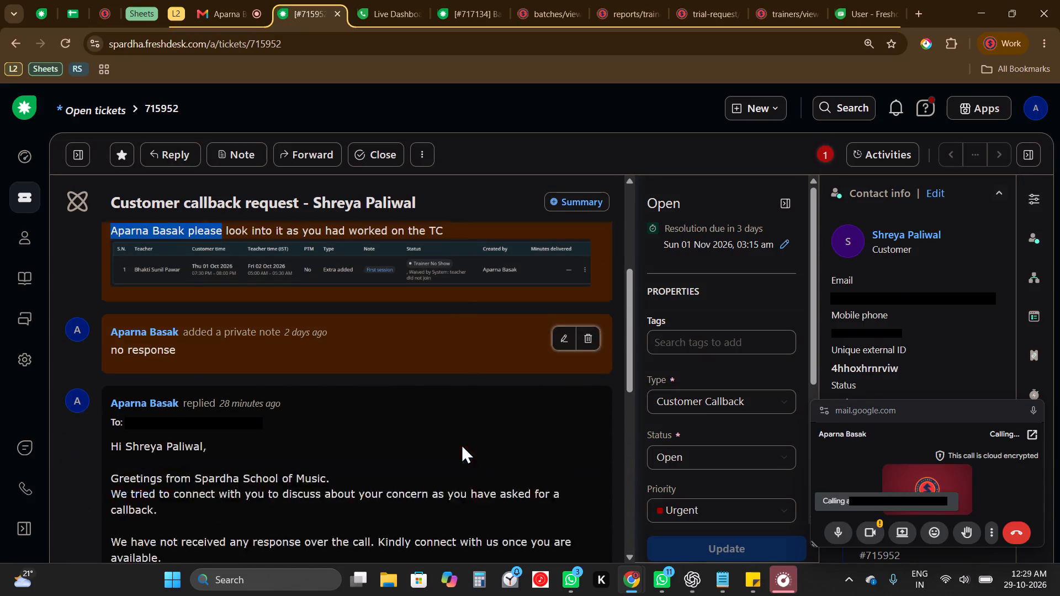
scroll(461, 444, down, 3)
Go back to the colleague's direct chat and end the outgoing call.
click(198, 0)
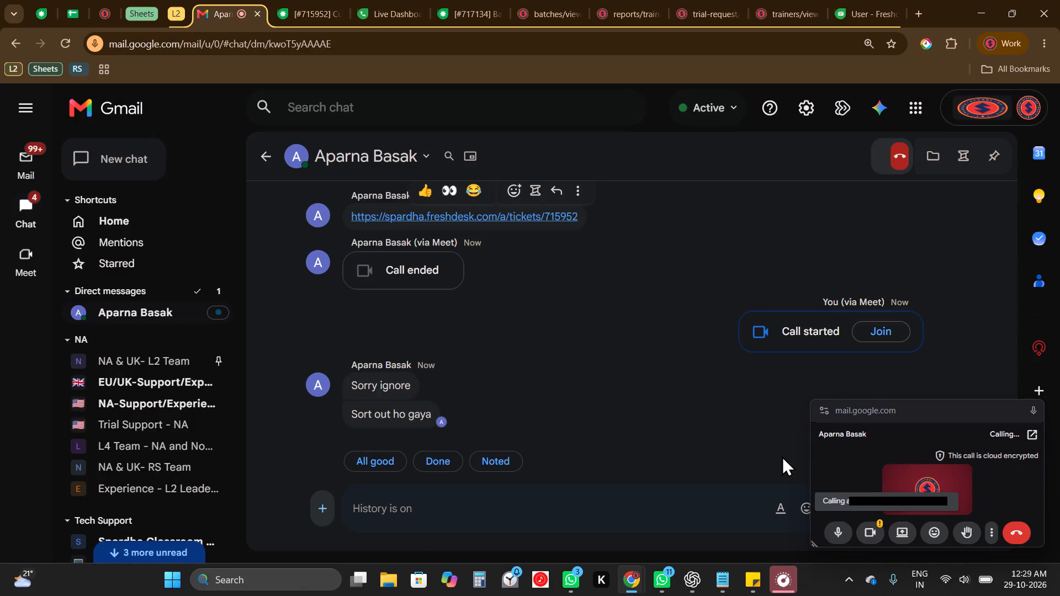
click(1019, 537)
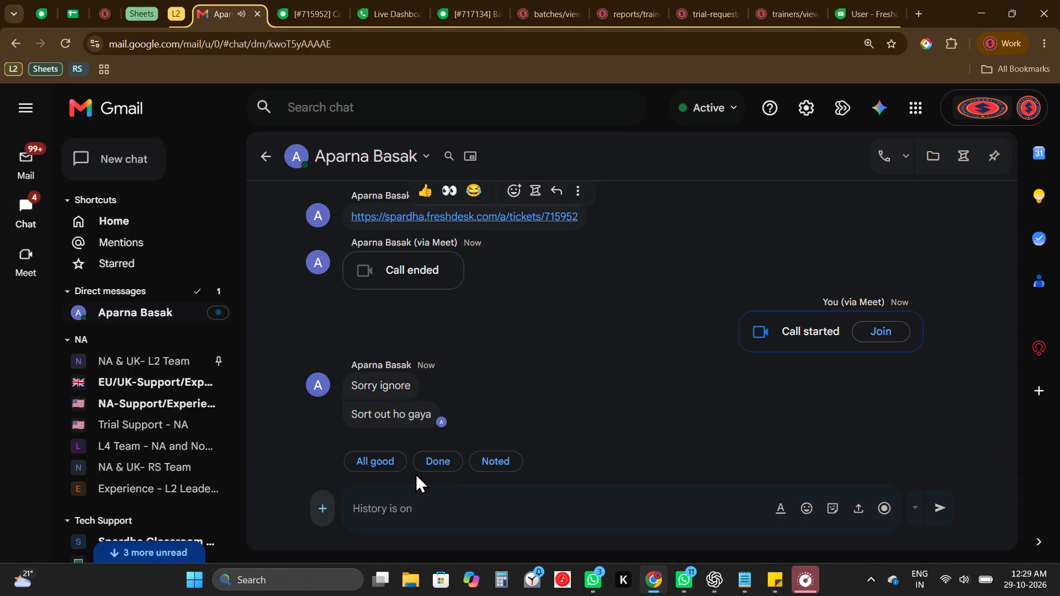
Reply "OKAY" to the colleague in the direct chat.
click(470, 497)
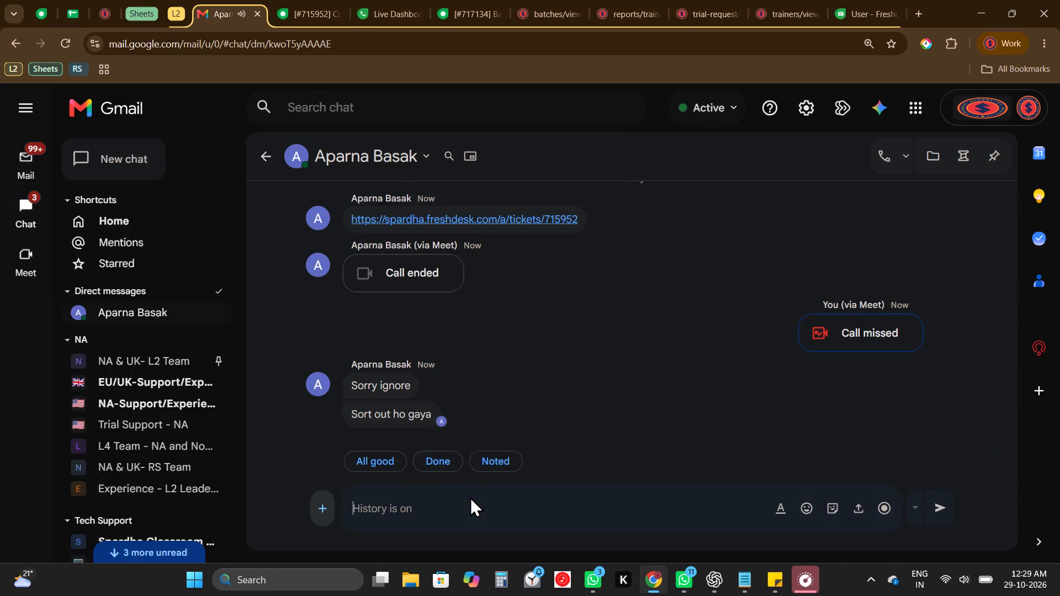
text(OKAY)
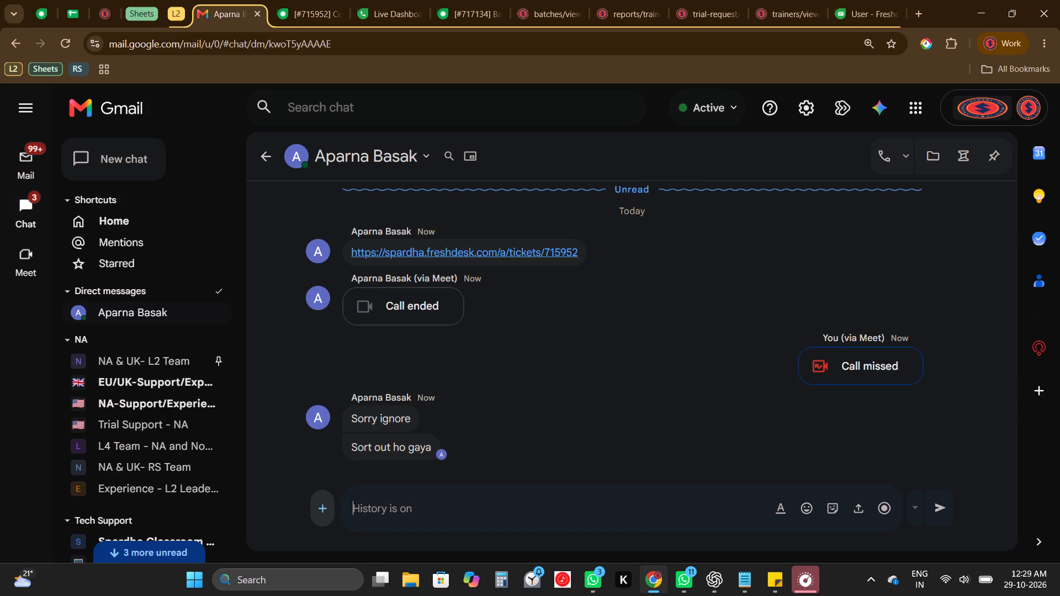
Send the colleague two messages: "need to discuss something else" and "please accept the call".
click(493, 521)
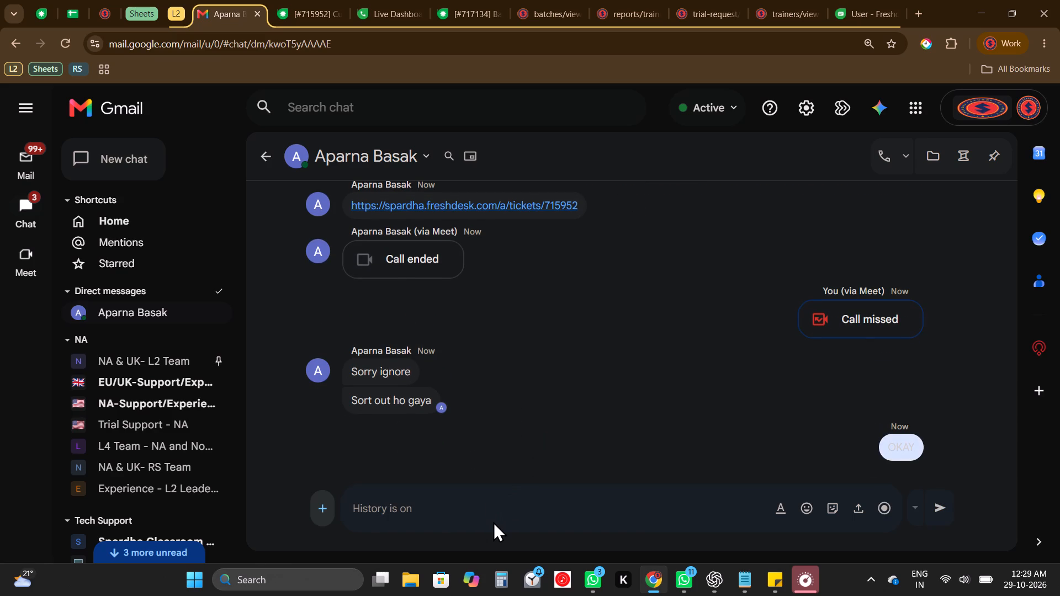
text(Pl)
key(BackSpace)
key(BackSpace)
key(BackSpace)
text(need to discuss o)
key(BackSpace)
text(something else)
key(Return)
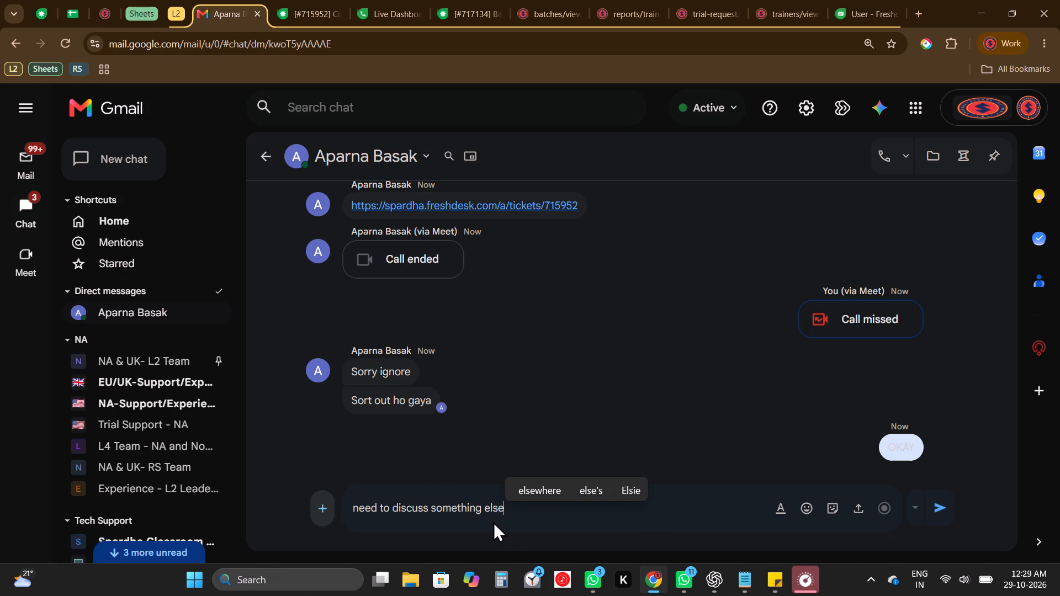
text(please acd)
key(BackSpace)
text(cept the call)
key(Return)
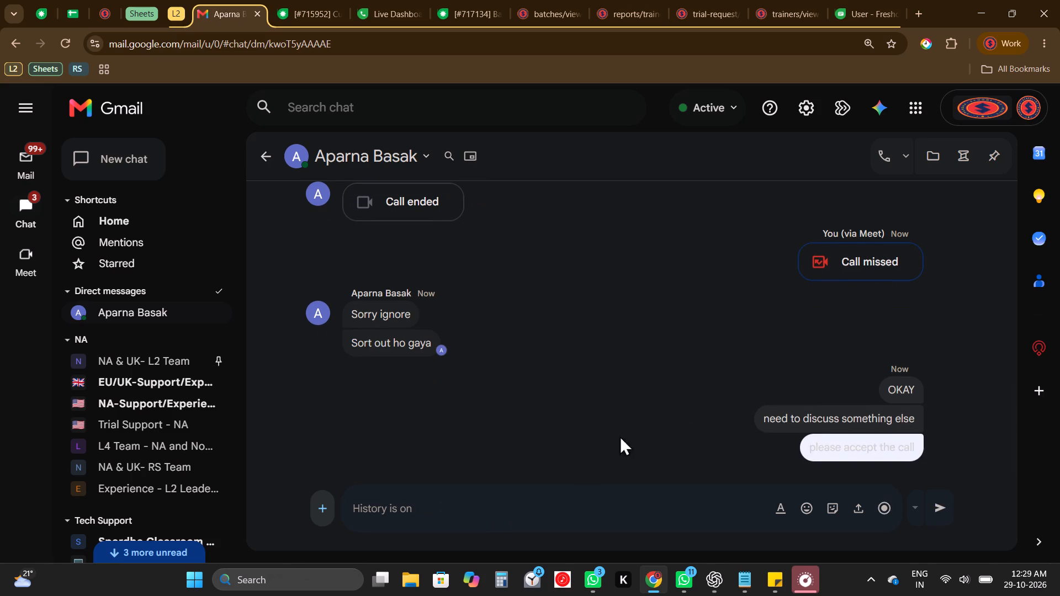
Call the colleague again from the direct chat.
click(886, 153)
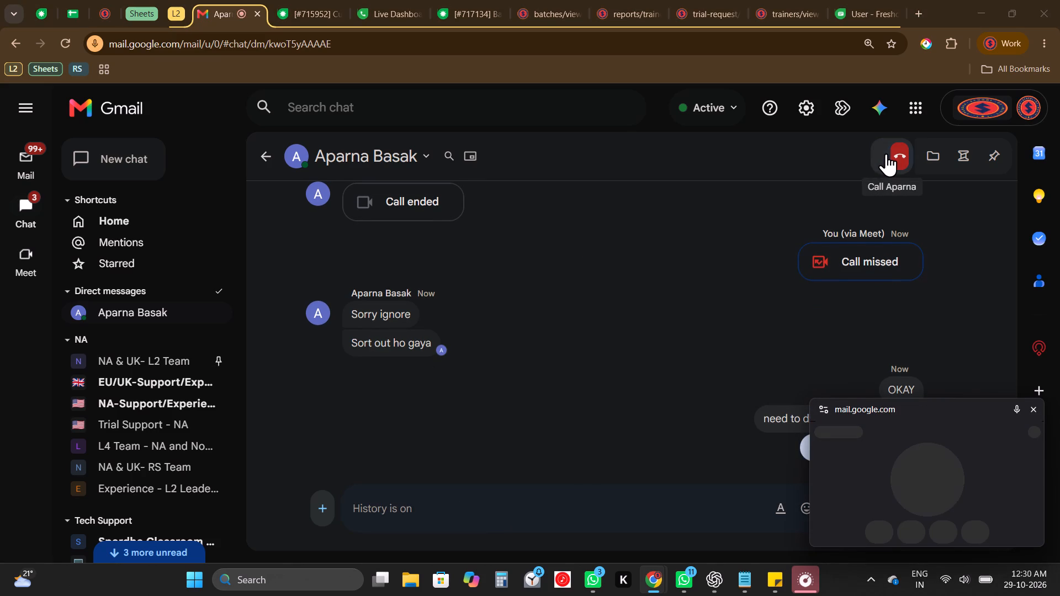
Return to the Indian Vocals batch for ticket #717134 and start a new message to its teacher.
click(489, 0)
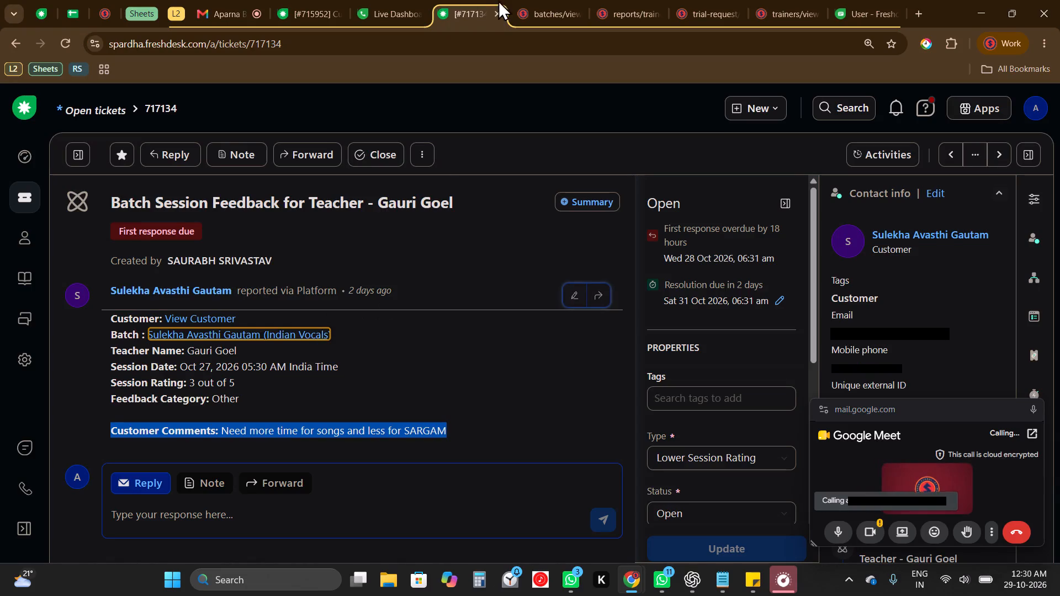
click(559, 0)
click(1003, 185)
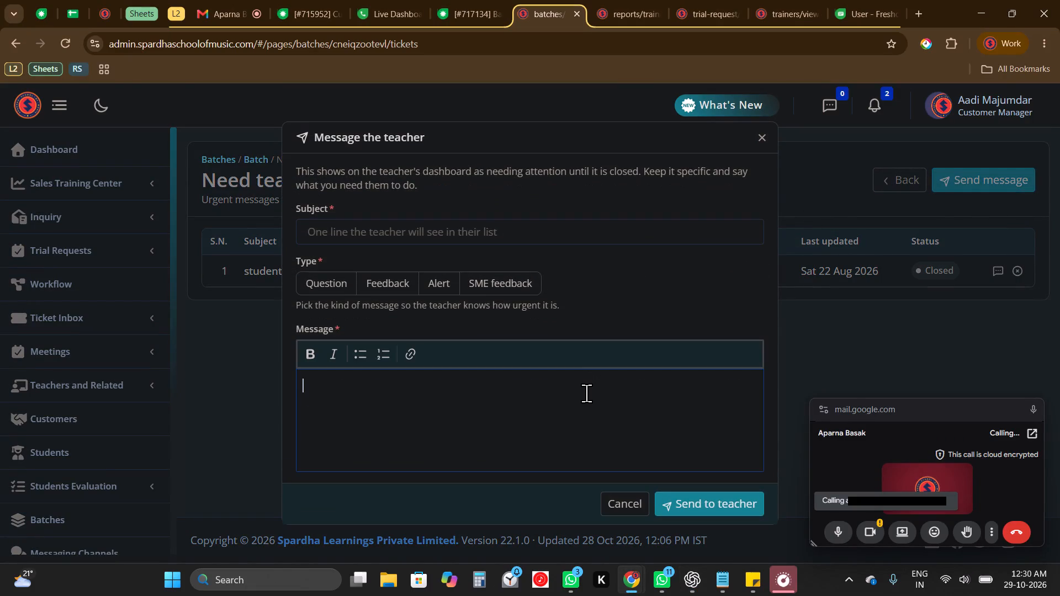
Insert the copied feedback text as the message, set the type to Feedback and the subject to FEEDBACK, and send it to the teacher.
key(ctrl+v)
double_click(461, 408)
drag(461, 408, 532, 393)
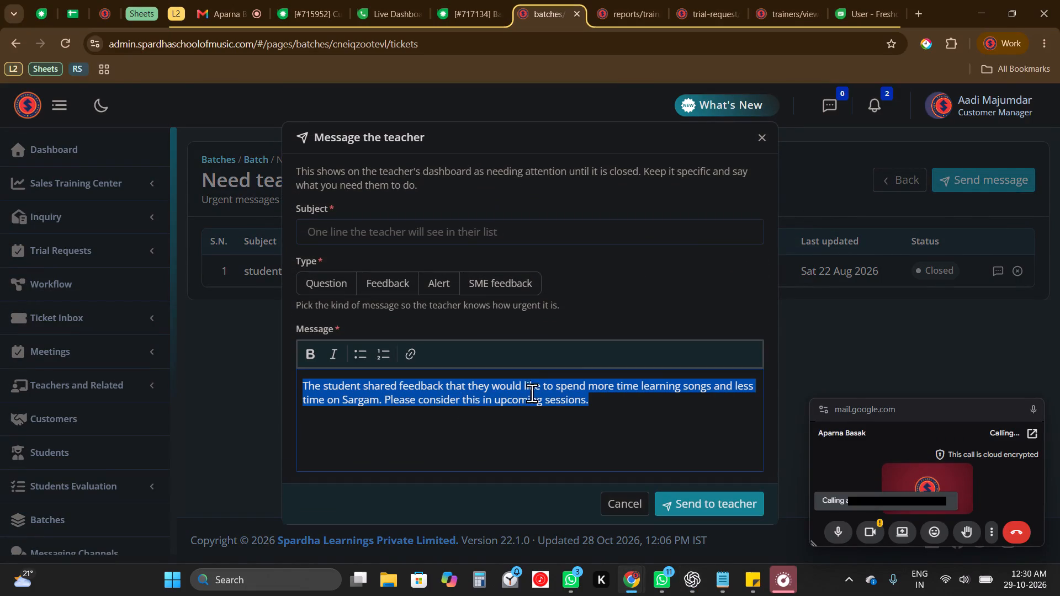
drag(532, 393, 618, 396)
double_click(618, 396)
drag(618, 396, 618, 423)
click(618, 423)
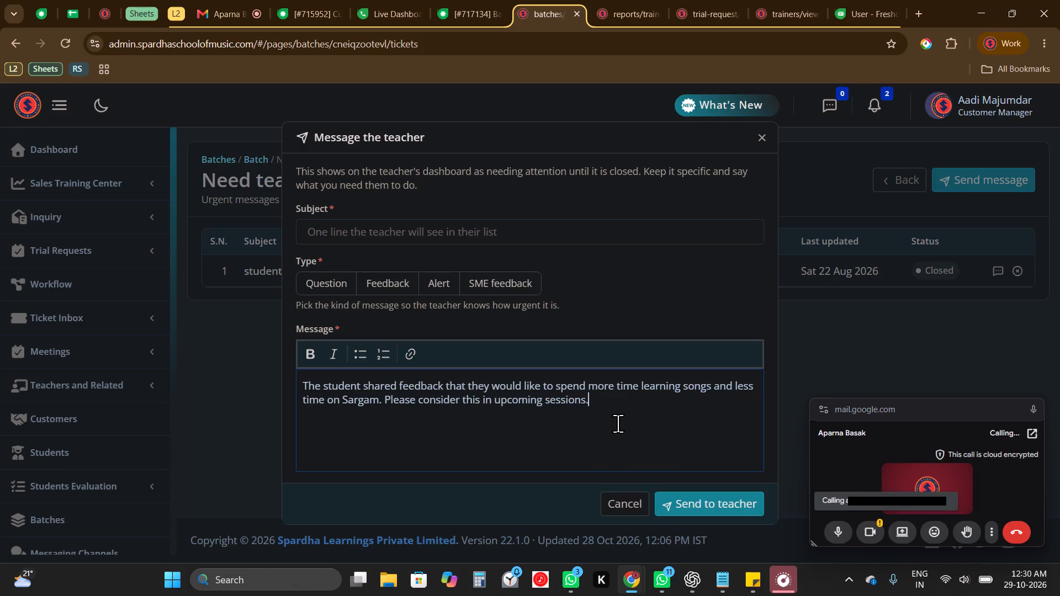
double_click(349, 402)
drag(349, 402, 565, 427)
click(565, 427)
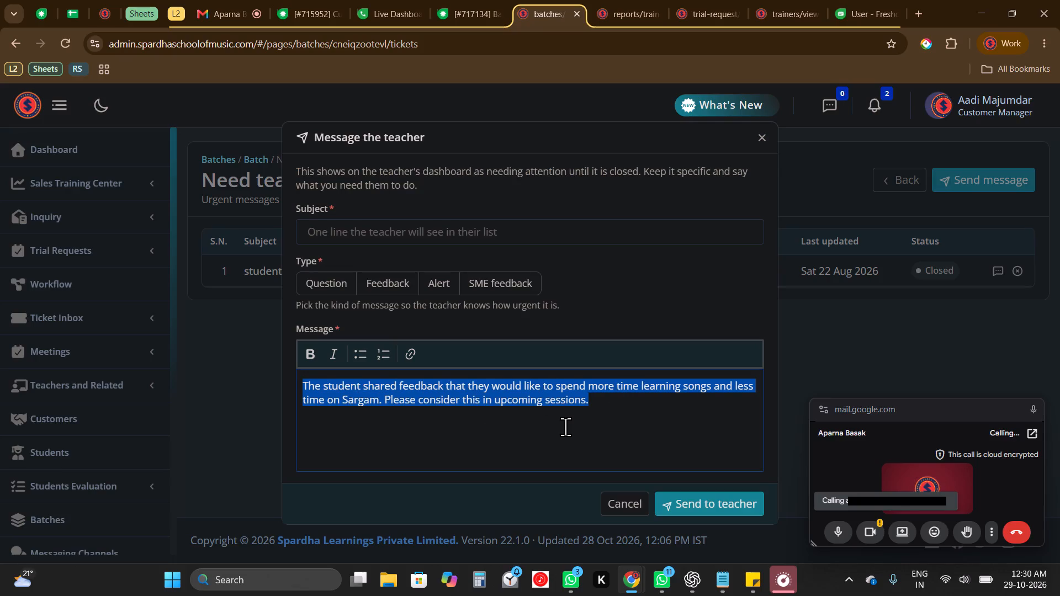
click(400, 284)
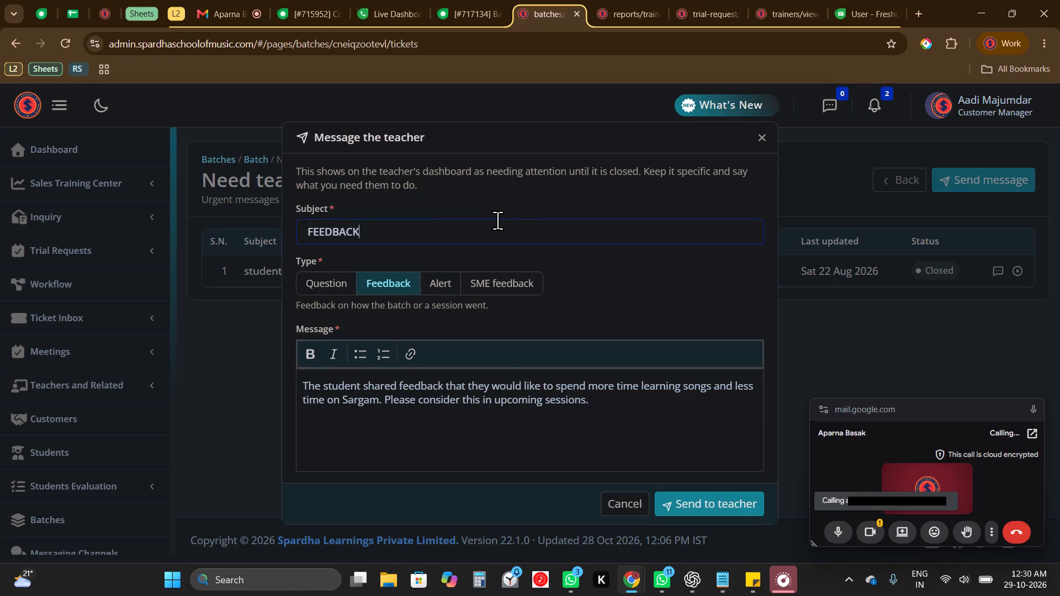
click(679, 498)
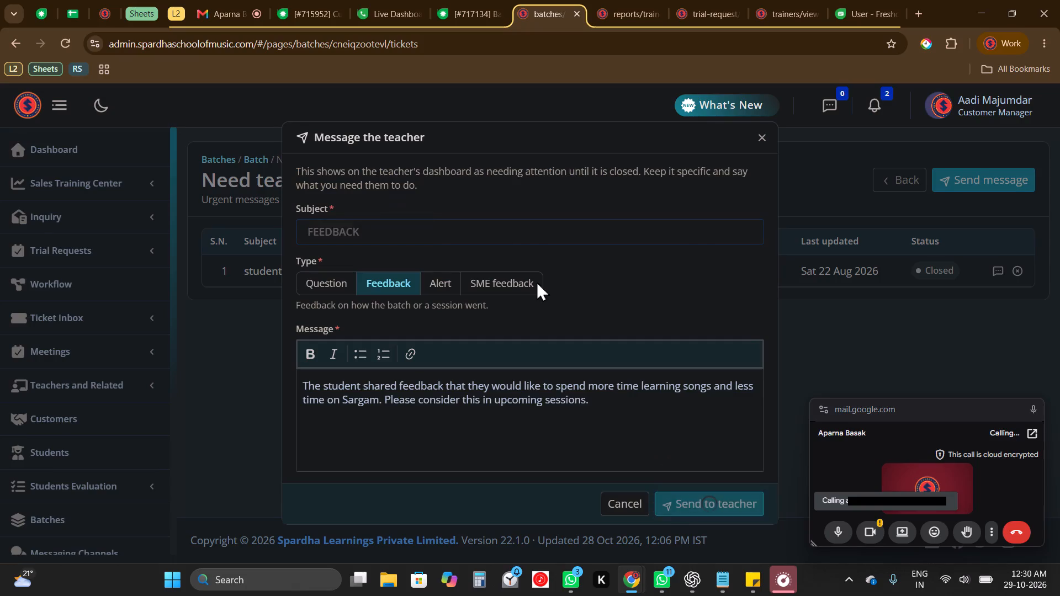
Return to the colleague's chat in Gmail and end the outgoing call.
click(251, 0)
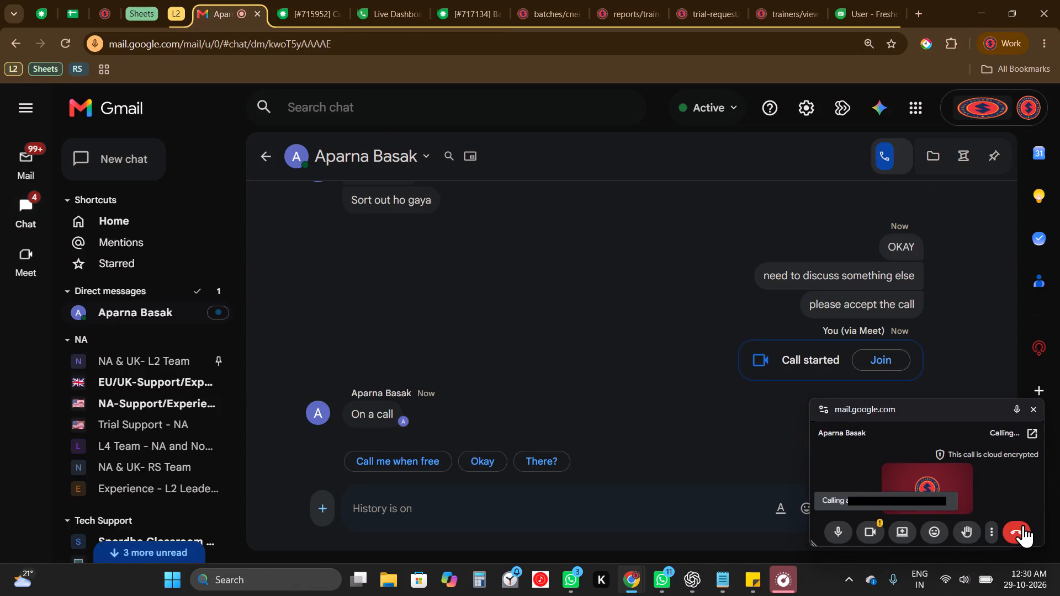
click(1022, 528)
React with a thumbs-up to the colleague's "On a call" message, reply "Call me when free", and return to the chat home.
click(364, 389)
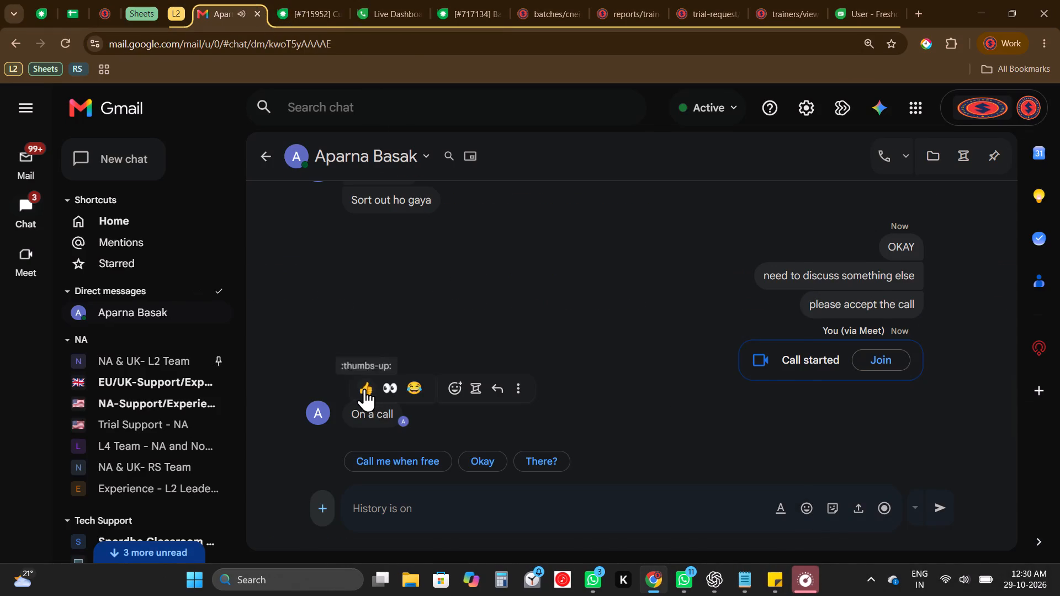
click(430, 468)
key(Return)
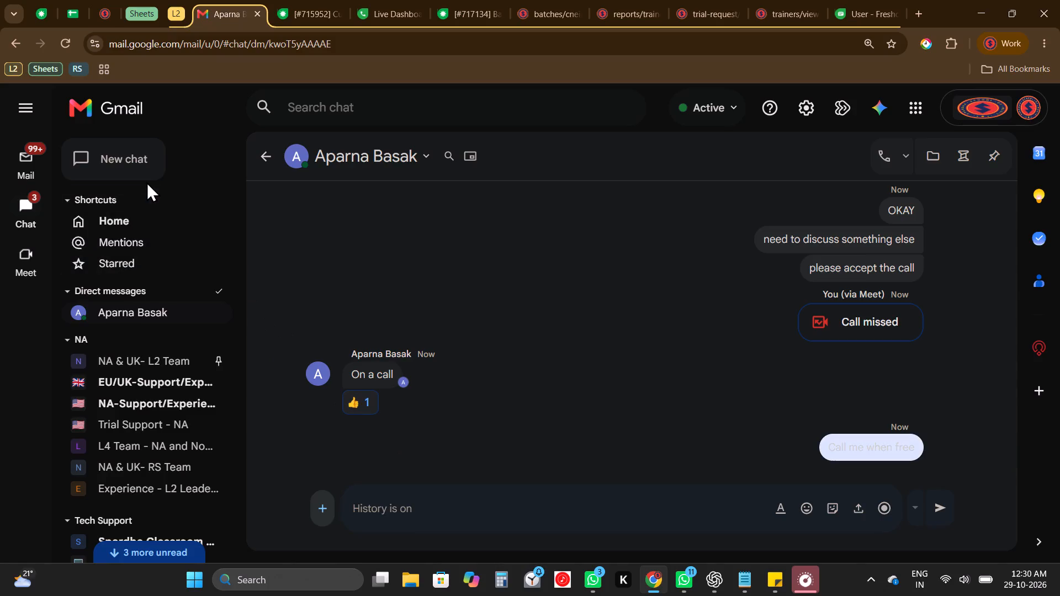
click(139, 217)
click(324, 0)
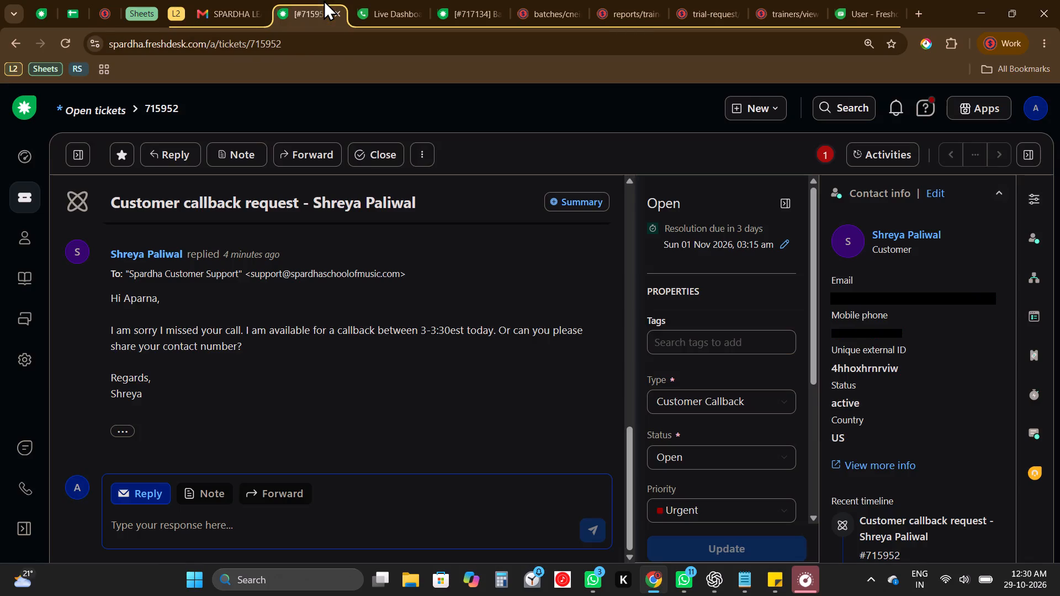
click(340, 14)
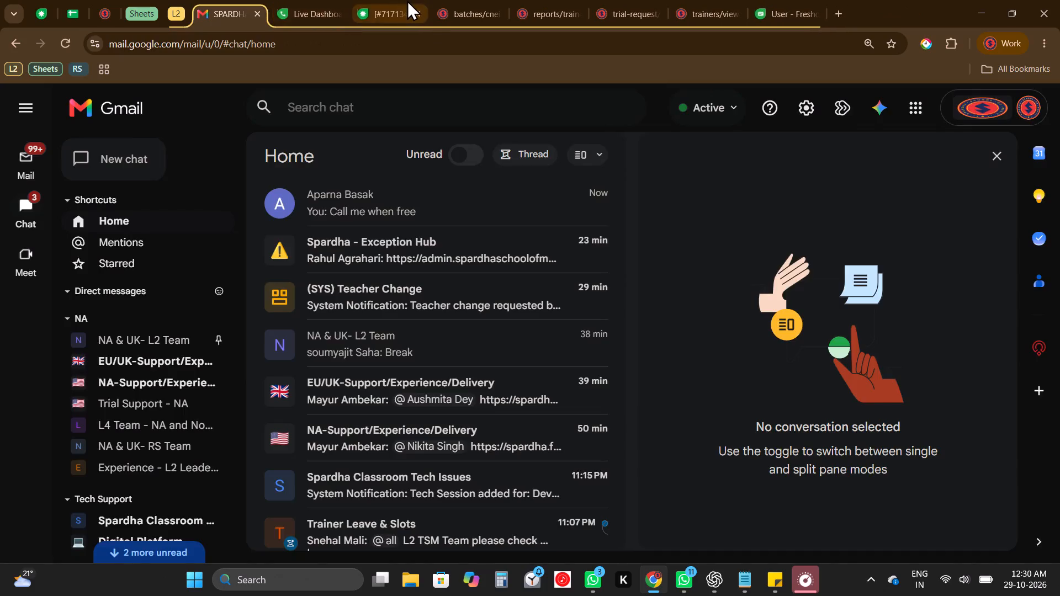
Open the new FEEDBACK message in the batch's teacher attention list, copy a screenshot of its header and text, and close the message.
click(407, 0)
click(502, 0)
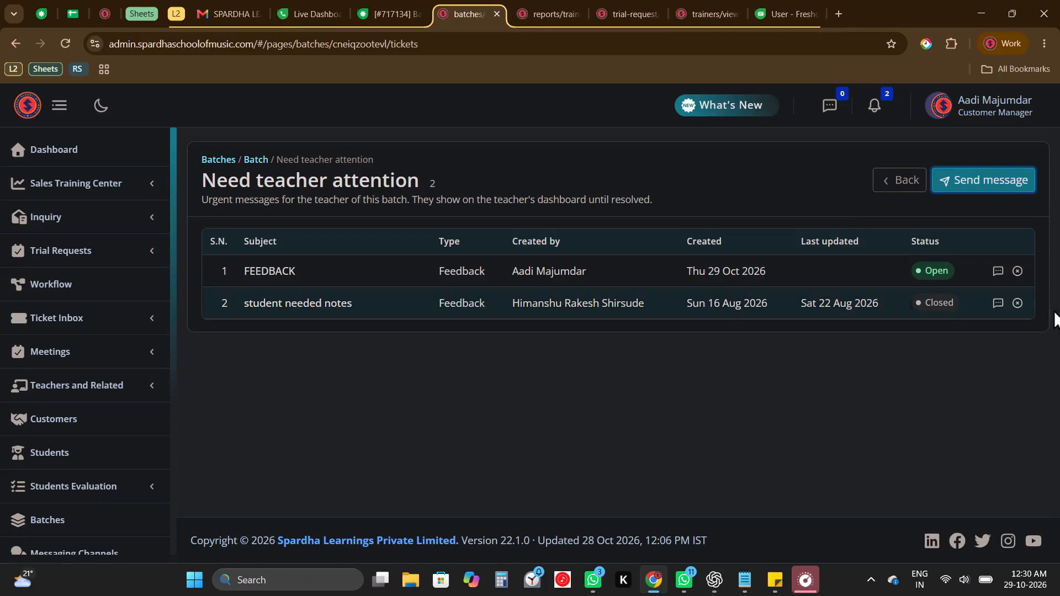
click(1004, 275)
key(Print)
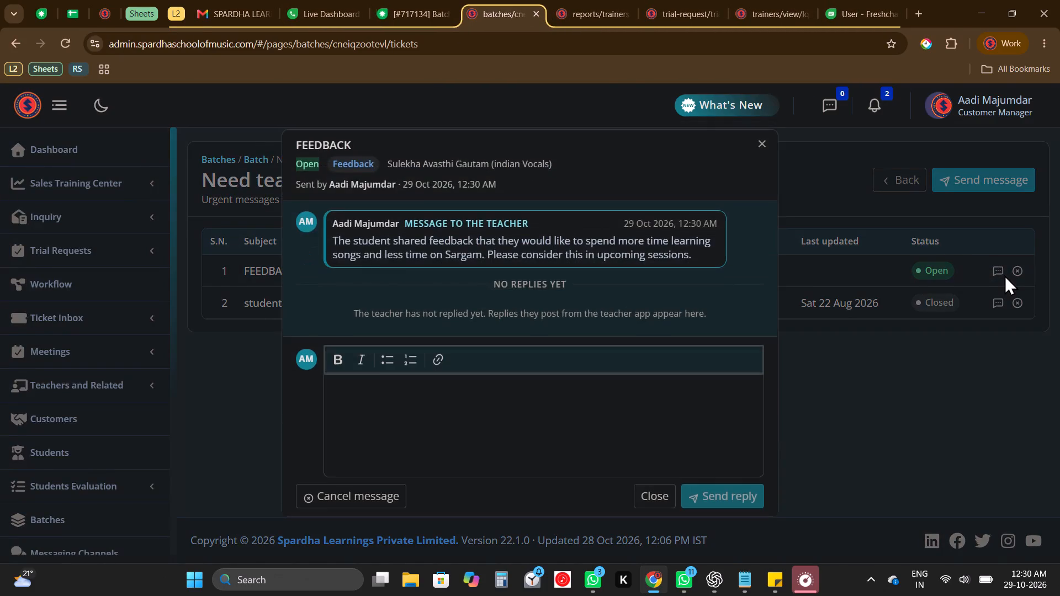
drag(293, 126, 808, 293)
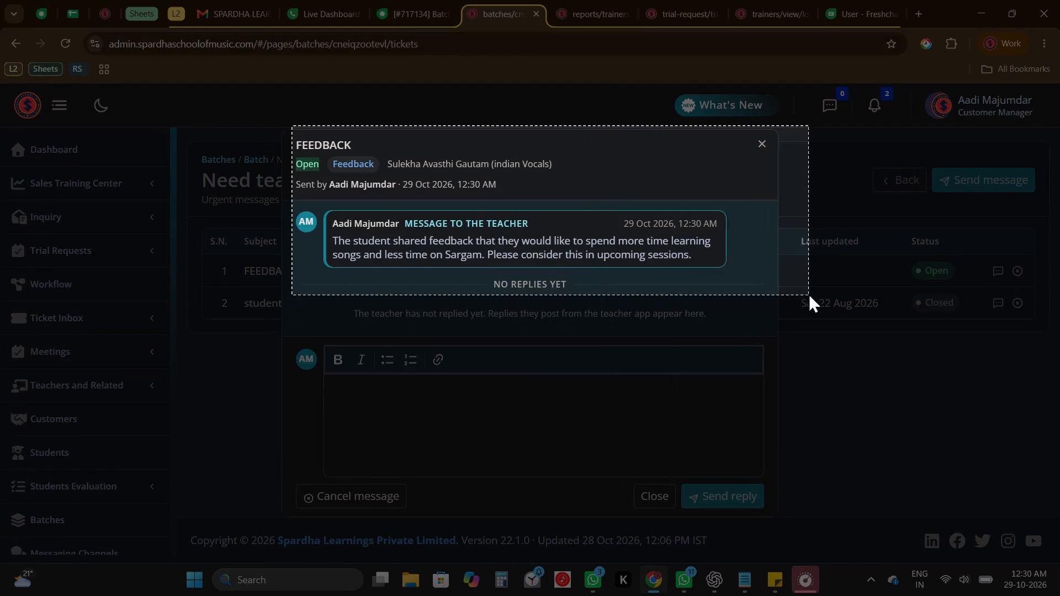
drag(808, 293, 773, 284)
key(ctrl+c)
click(755, 145)
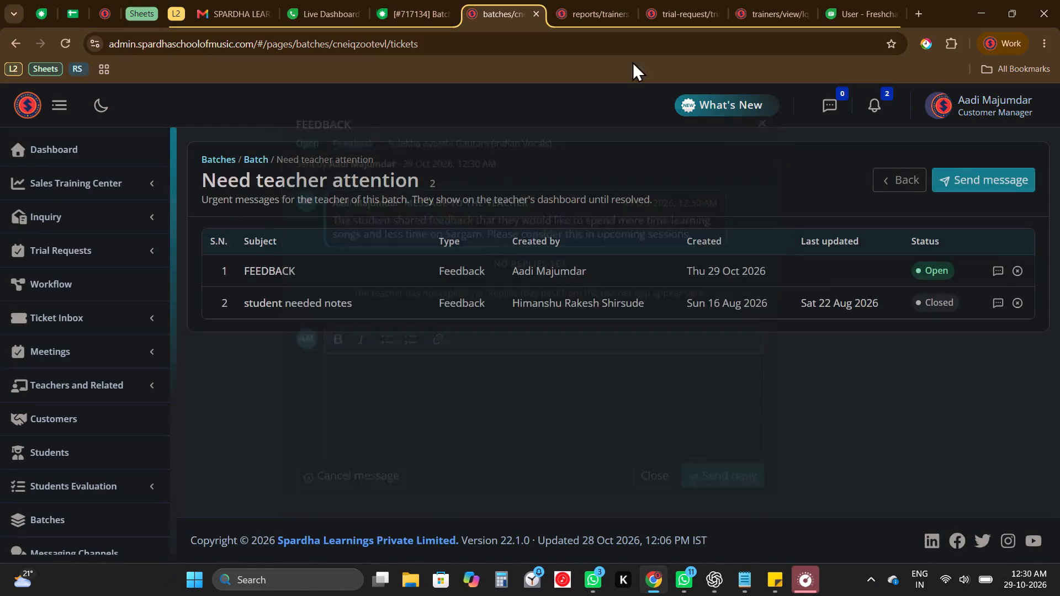
Write a note on ticket #717134 reading "Shared the feedback with trainer. Closing this ticket." with the captured screenshot below.
click(416, 0)
click(213, 491)
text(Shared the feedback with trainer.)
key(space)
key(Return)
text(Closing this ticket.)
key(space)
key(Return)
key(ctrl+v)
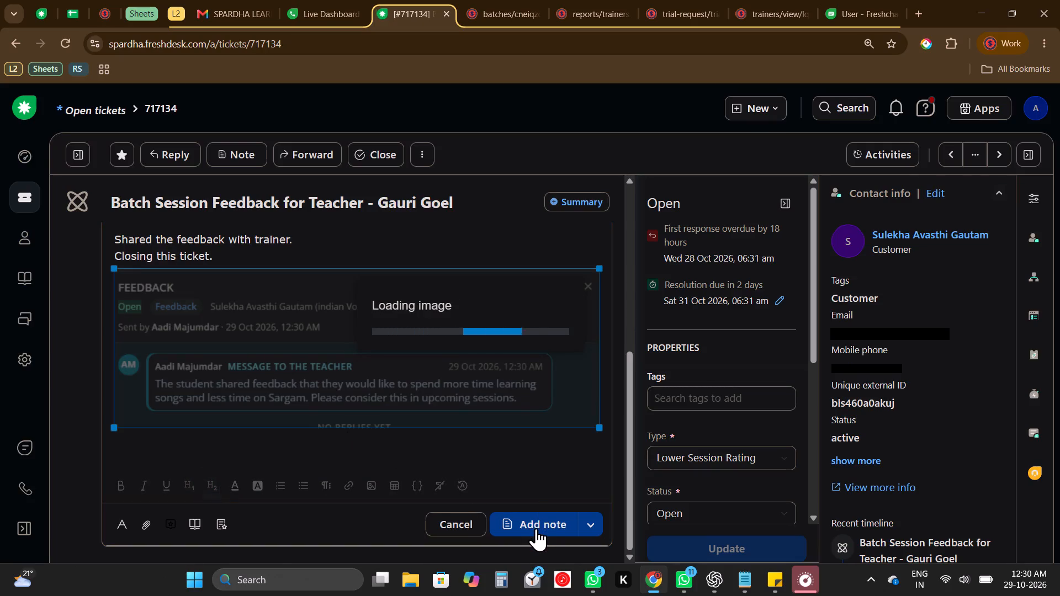
Add the note with the feedback screenshot to ticket #717134.
click(536, 528)
Set ticket #717134's type to Feature Request and its status to Closed, and save the updated properties.
click(711, 469)
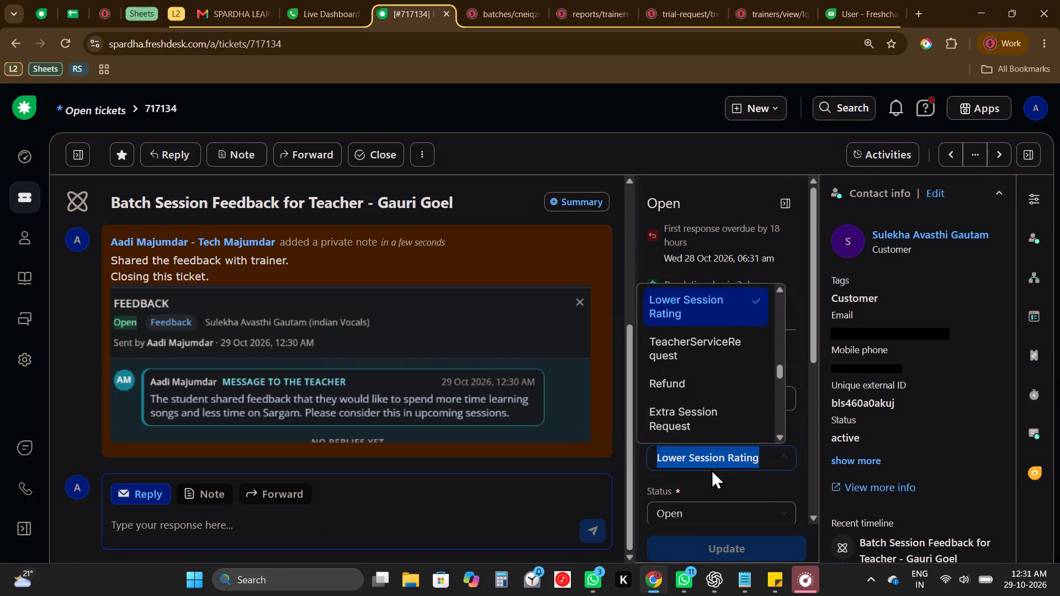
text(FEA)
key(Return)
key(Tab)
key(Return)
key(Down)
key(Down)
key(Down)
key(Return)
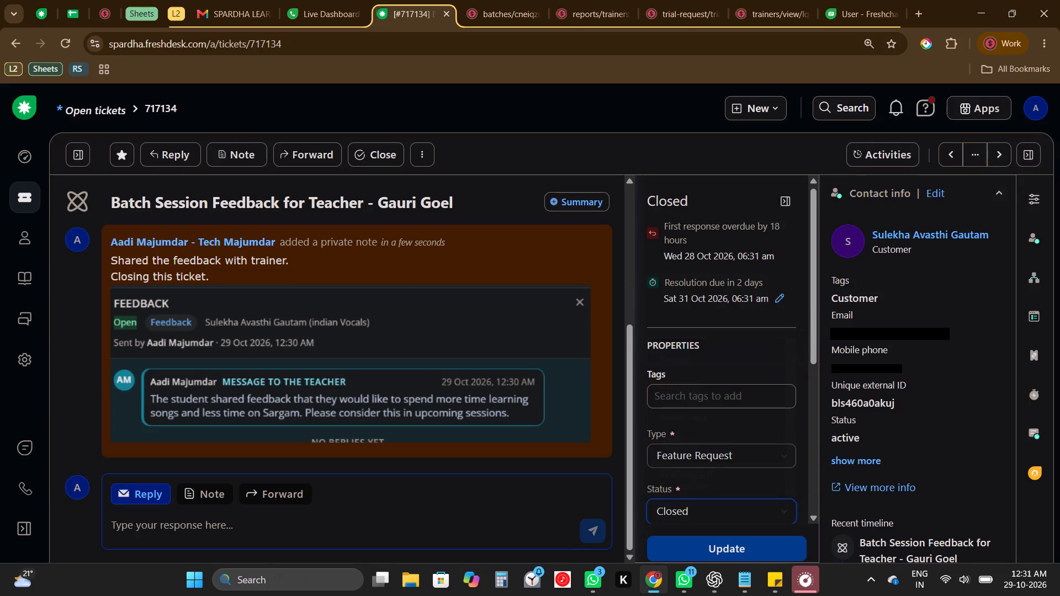
click(746, 538)
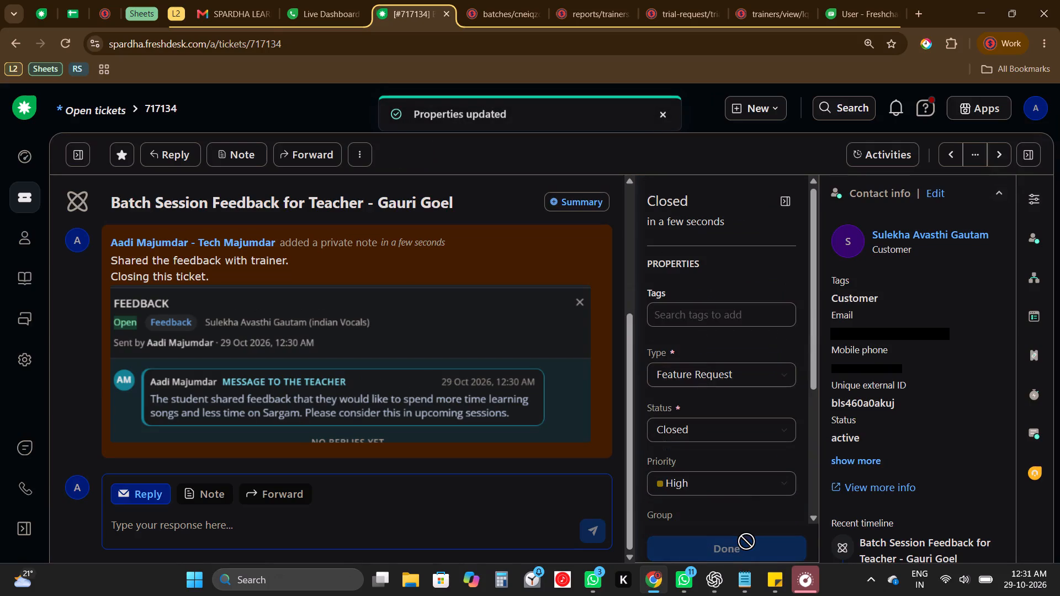
Move on to ticket #717143, open its linked Western Vocals batch, and close the previous batch page.
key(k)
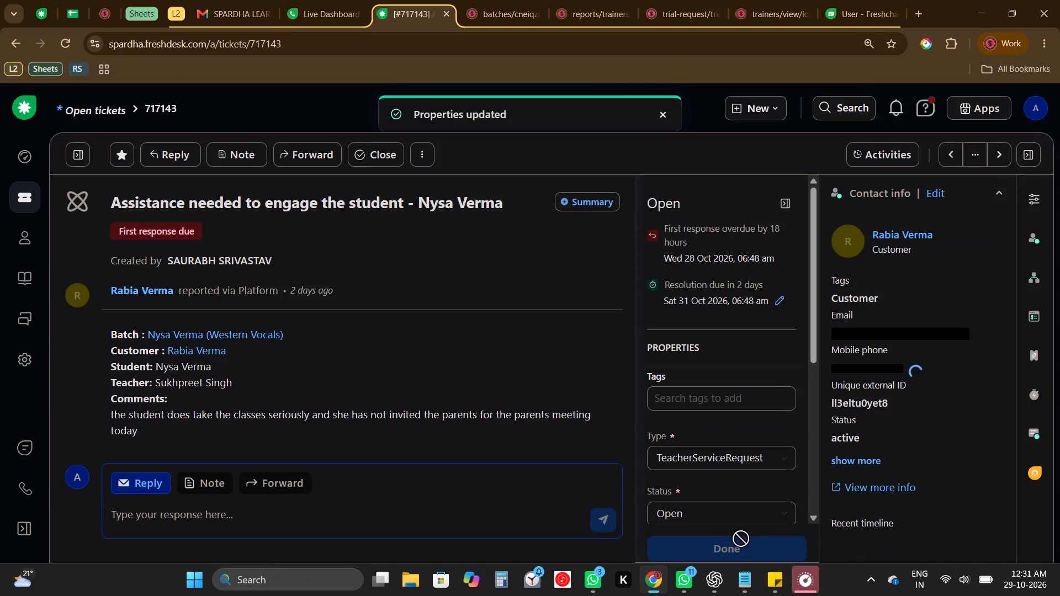
triple_click(341, 428)
click(341, 428)
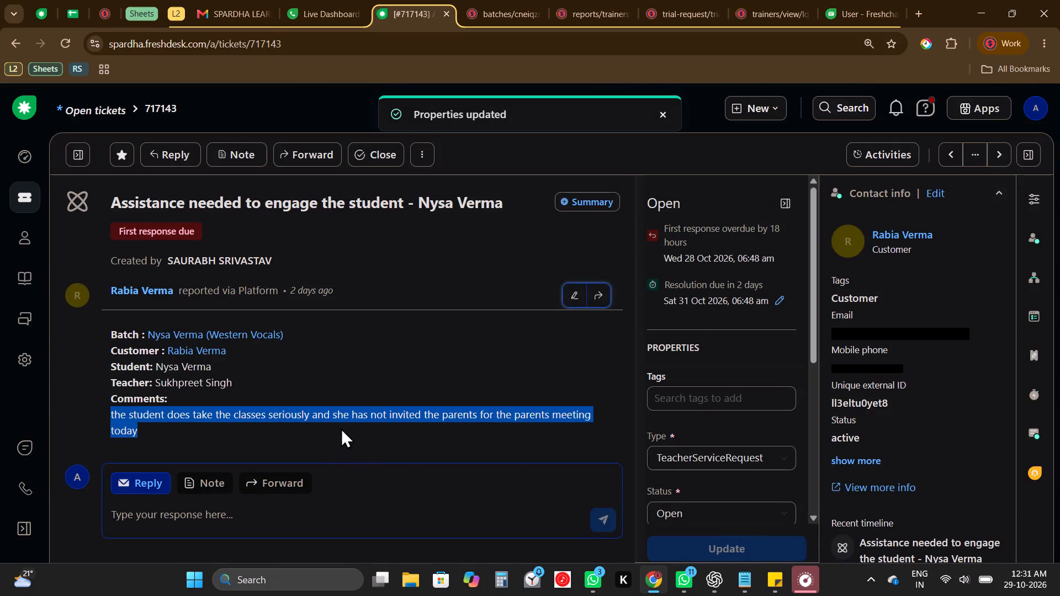
triple_click(341, 428)
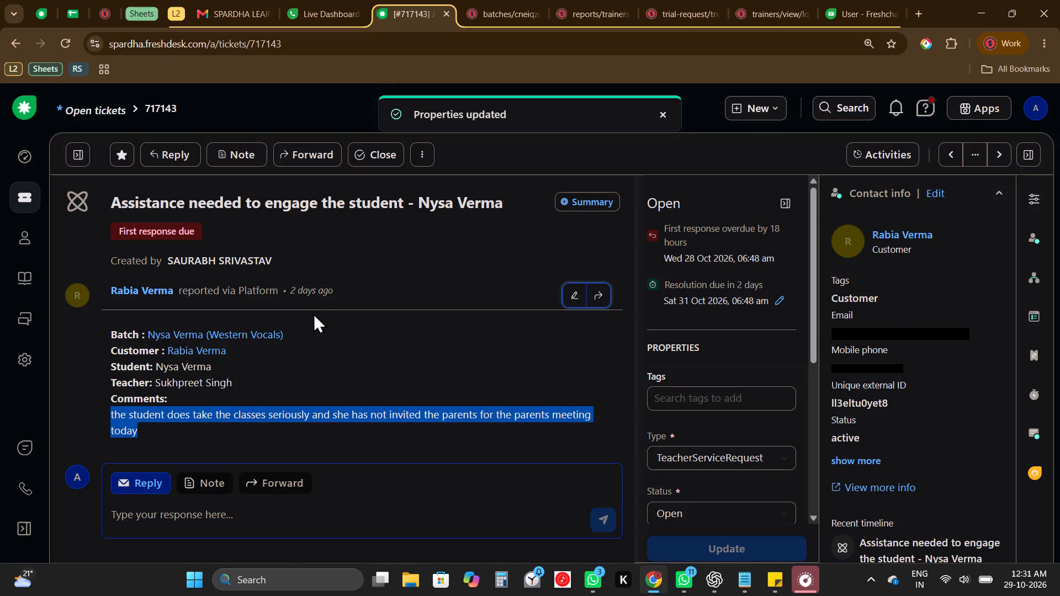
click(252, 340)
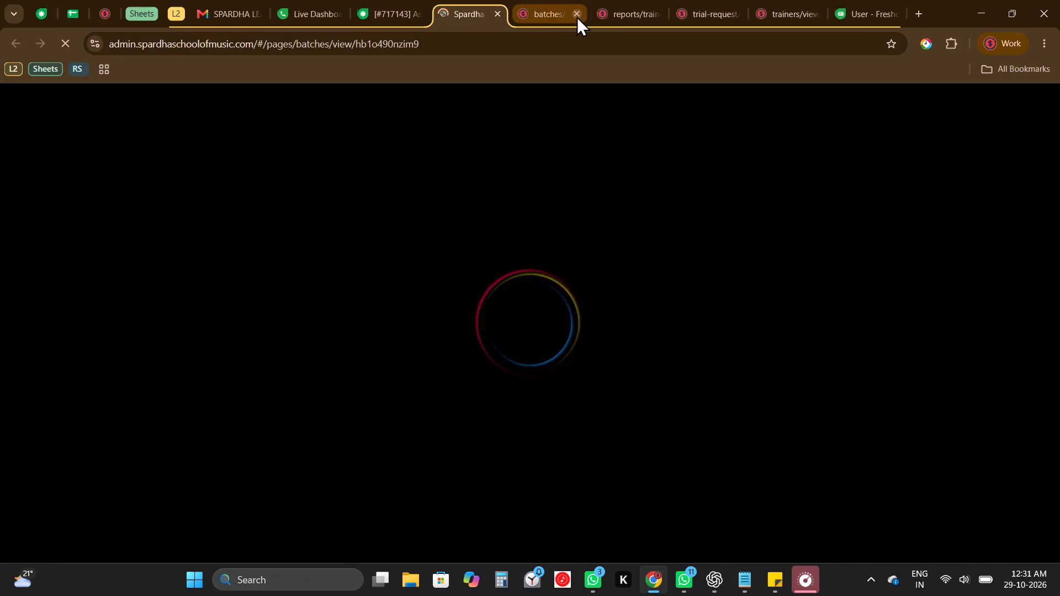
click(576, 16)
scroll(509, 274, down, 6)
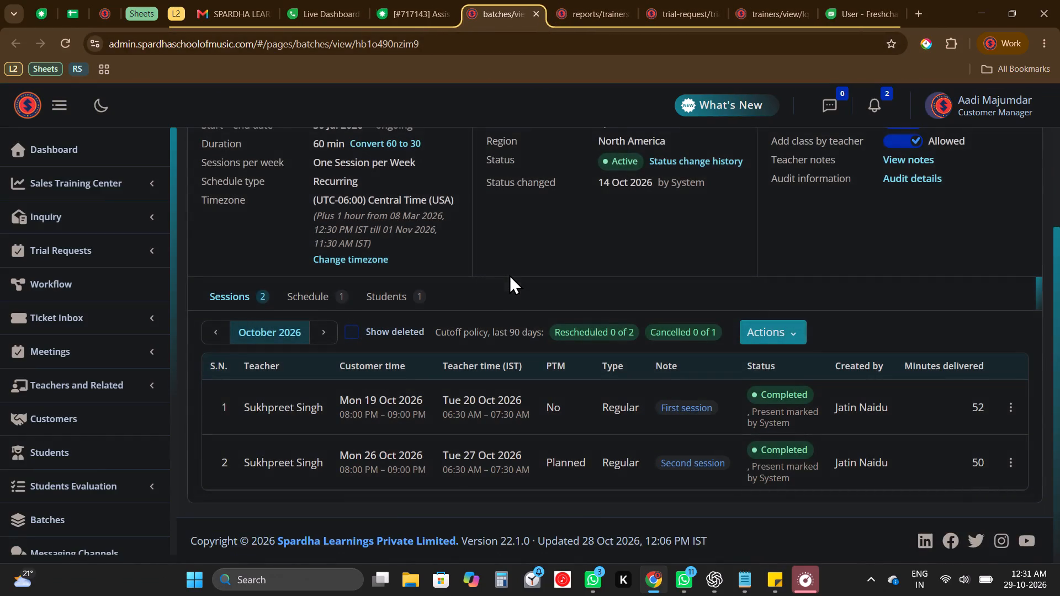
click(384, 0)
click(506, 0)
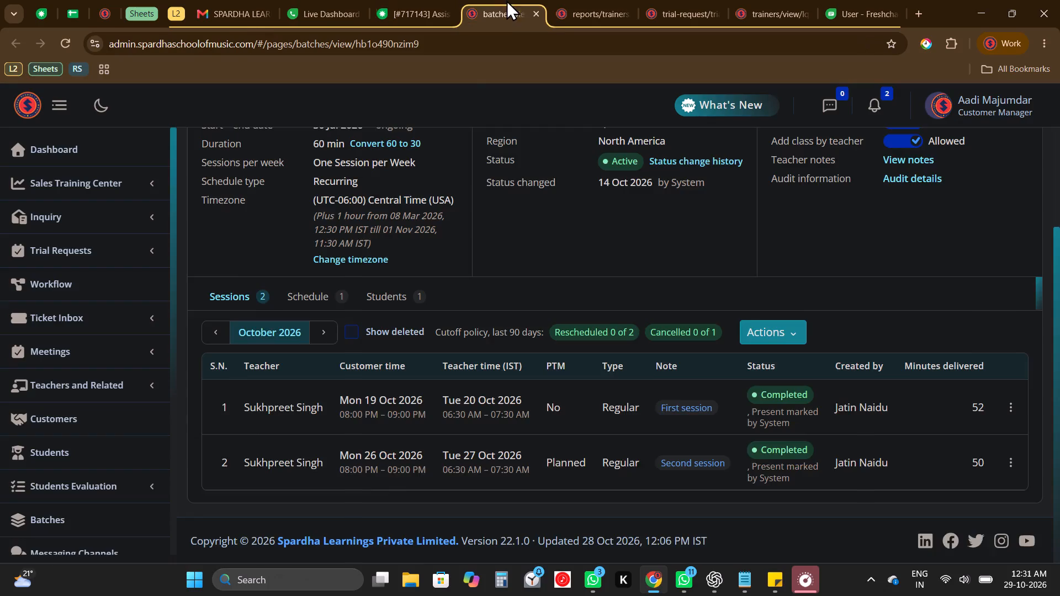
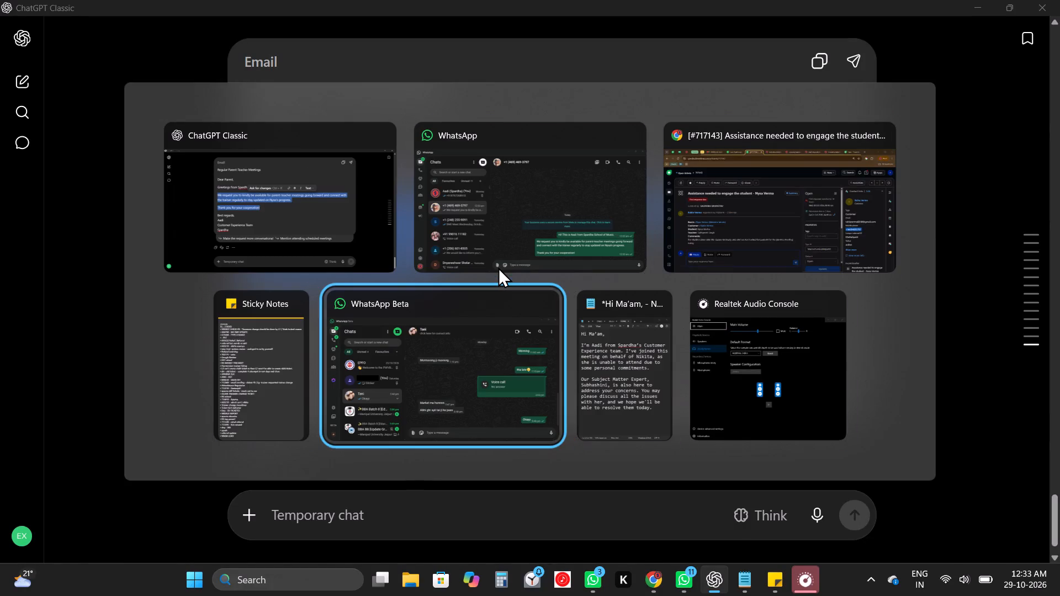
Switch to Notepad, maximize it, and close the "Hi Ma'am" note without saving its changes.
click(999, 6)
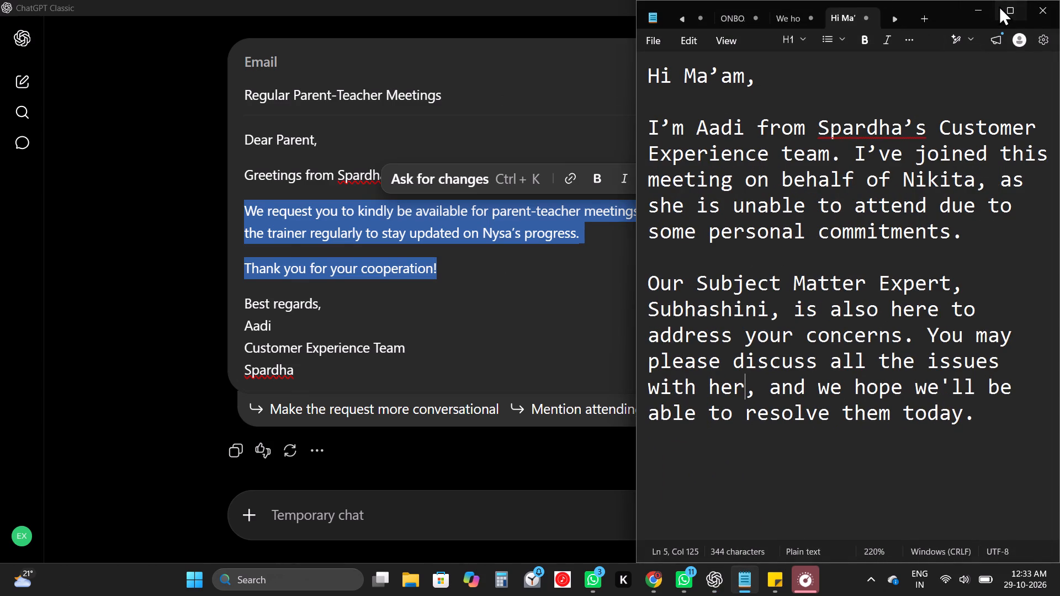
click(903, 8)
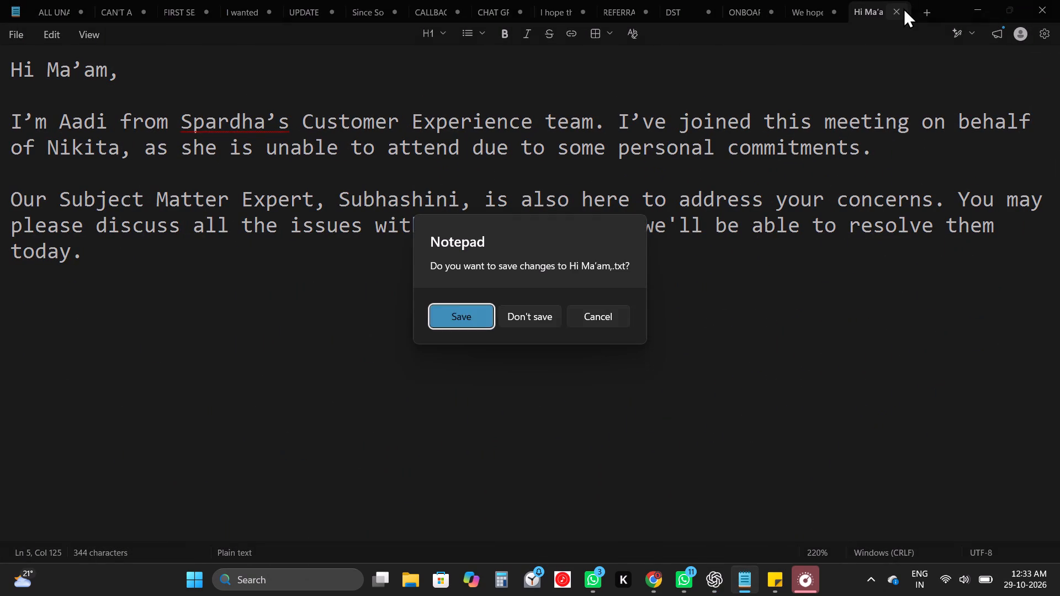
click(544, 313)
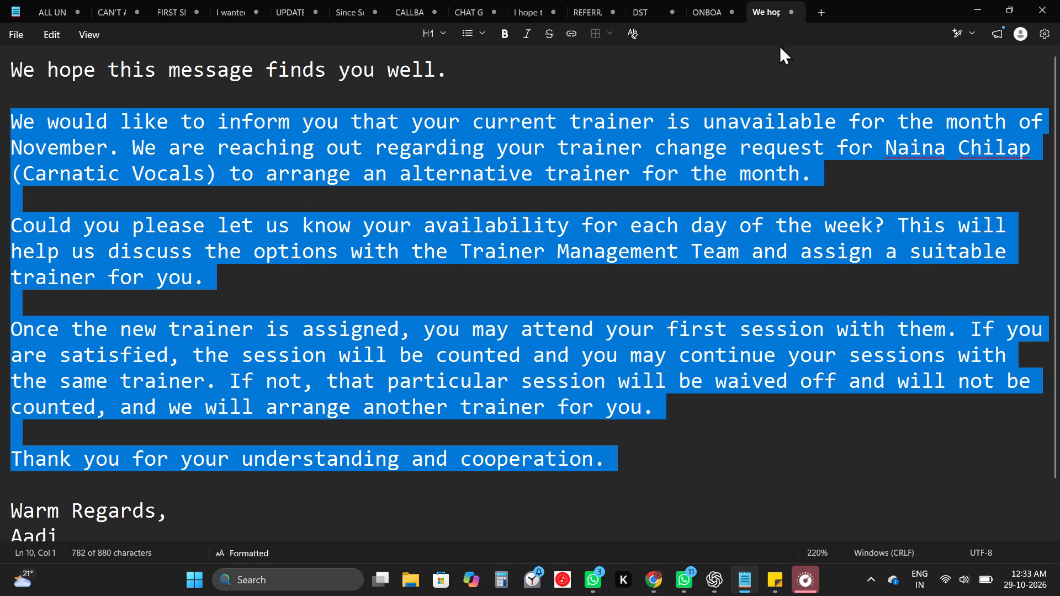
Replace the trainer-change body in the "We hope this message finds you well" note with the copied text, separate the signature, and copy the whole note.
ctrl+scroll(460, 263, down, 4)
key(ctrl+v)
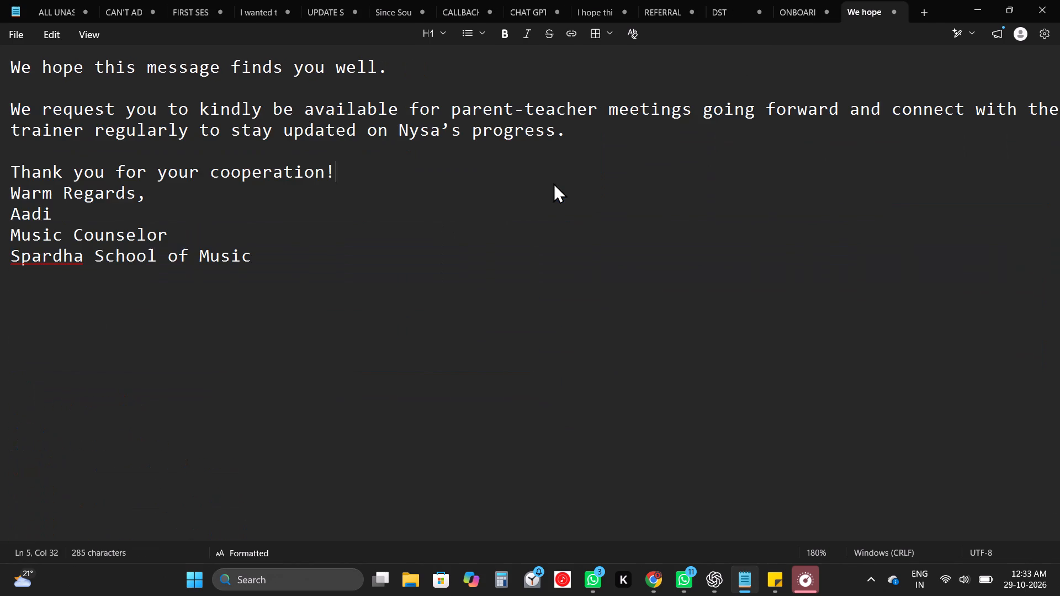
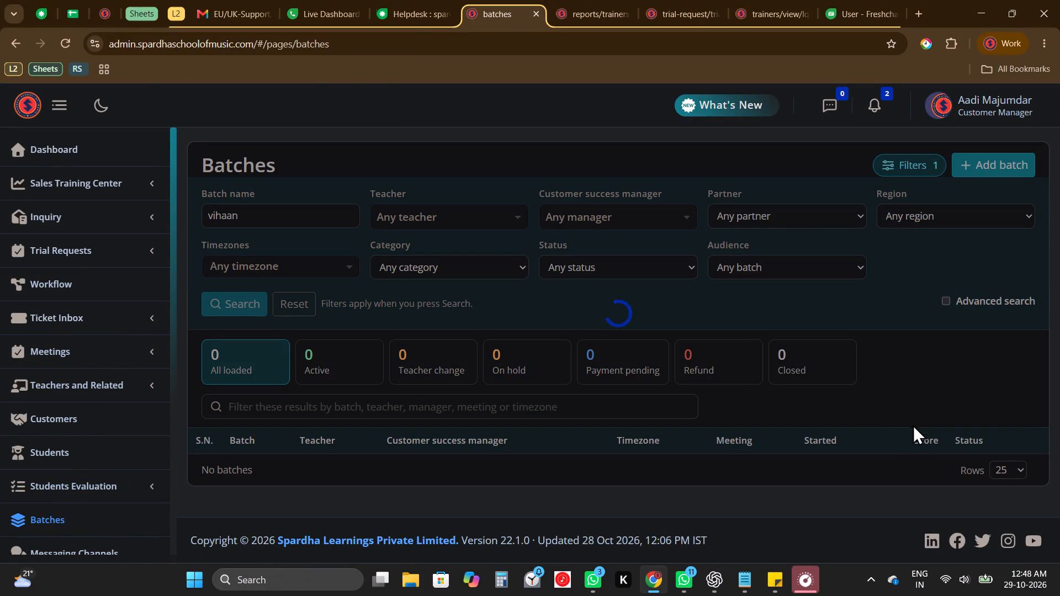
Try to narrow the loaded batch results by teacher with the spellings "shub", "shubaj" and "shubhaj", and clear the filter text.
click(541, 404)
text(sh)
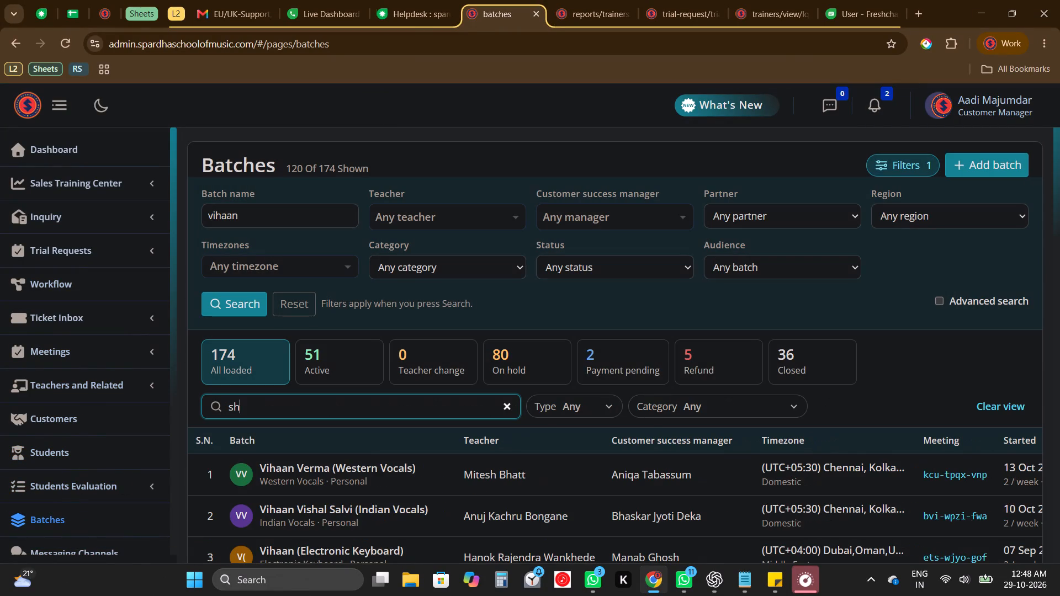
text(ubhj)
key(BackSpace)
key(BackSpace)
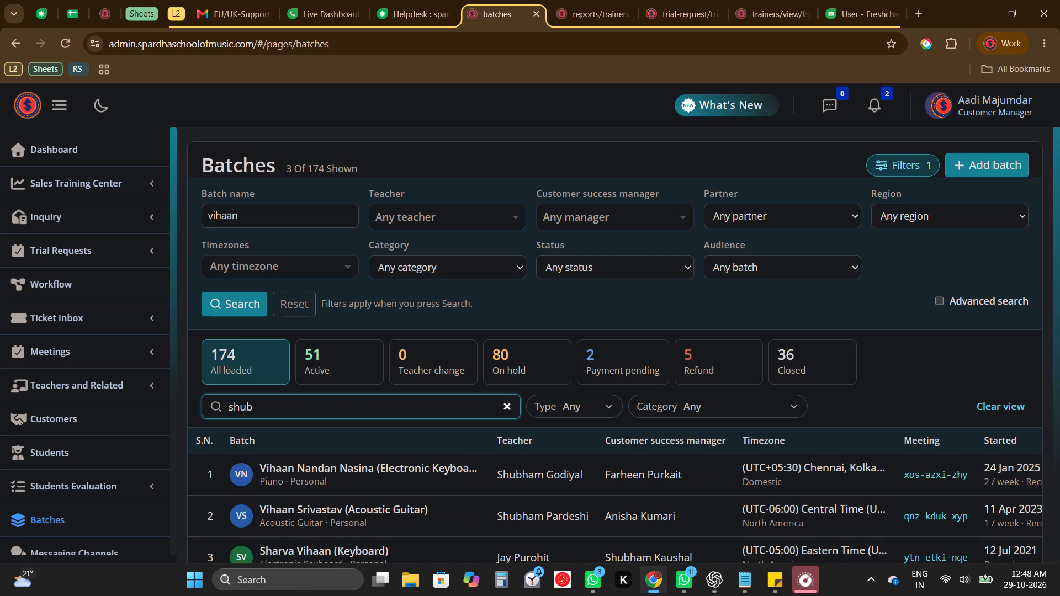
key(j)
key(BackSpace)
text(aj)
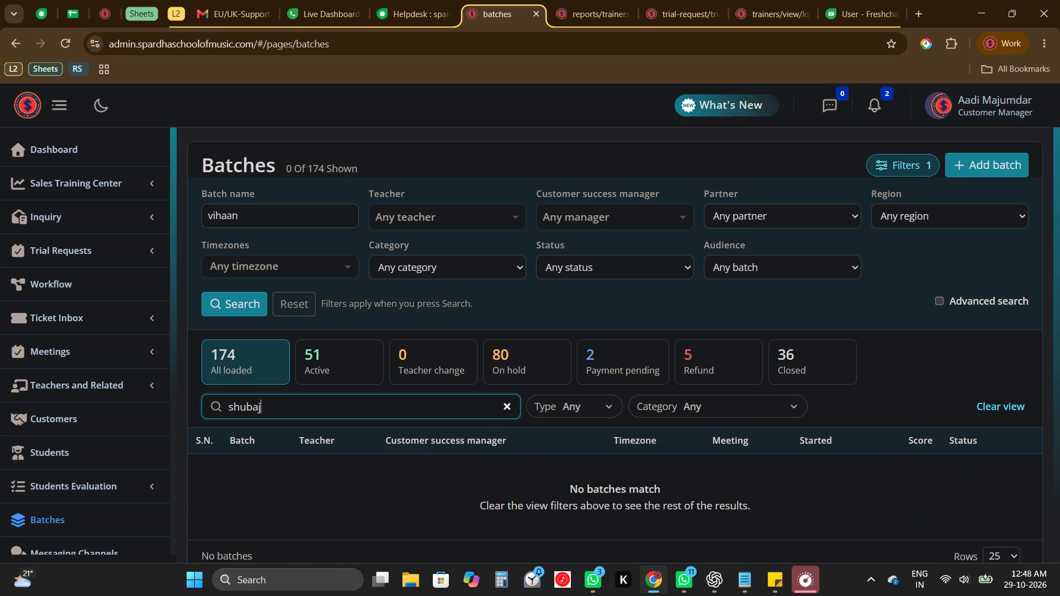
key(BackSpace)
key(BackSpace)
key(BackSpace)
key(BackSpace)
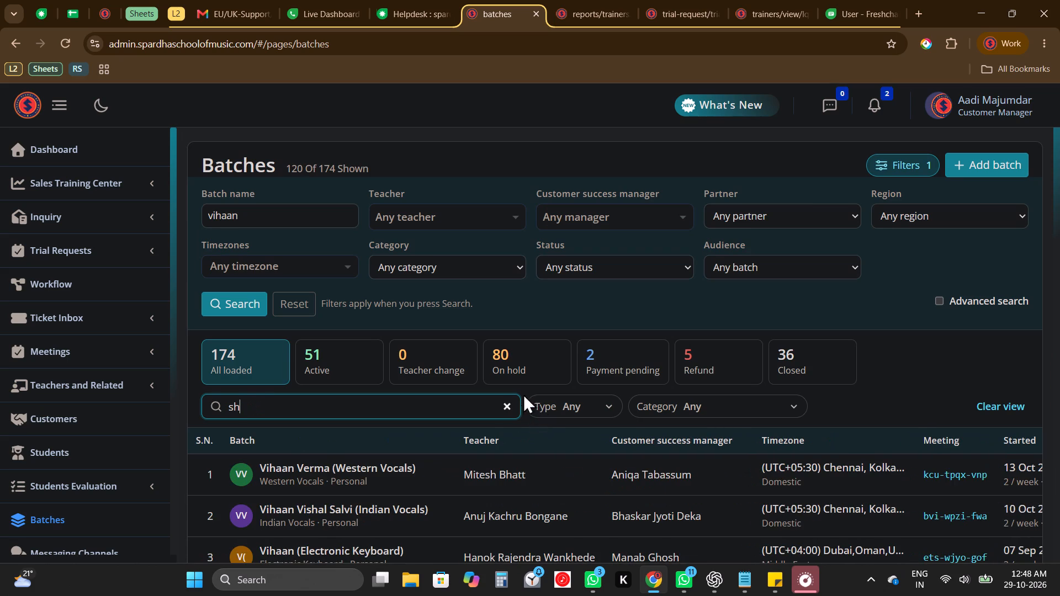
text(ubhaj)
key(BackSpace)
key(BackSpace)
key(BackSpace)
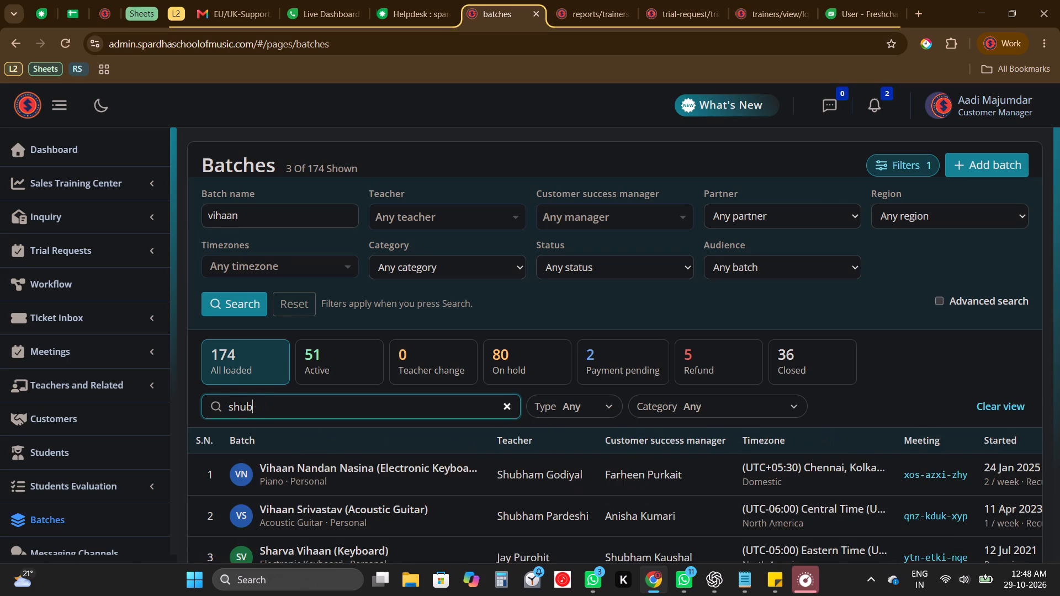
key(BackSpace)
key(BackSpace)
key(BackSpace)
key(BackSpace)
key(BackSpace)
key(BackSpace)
Set the teacher filter to the active teacher matching "subhaji" and rerun the vihaan batch search.
click(463, 209)
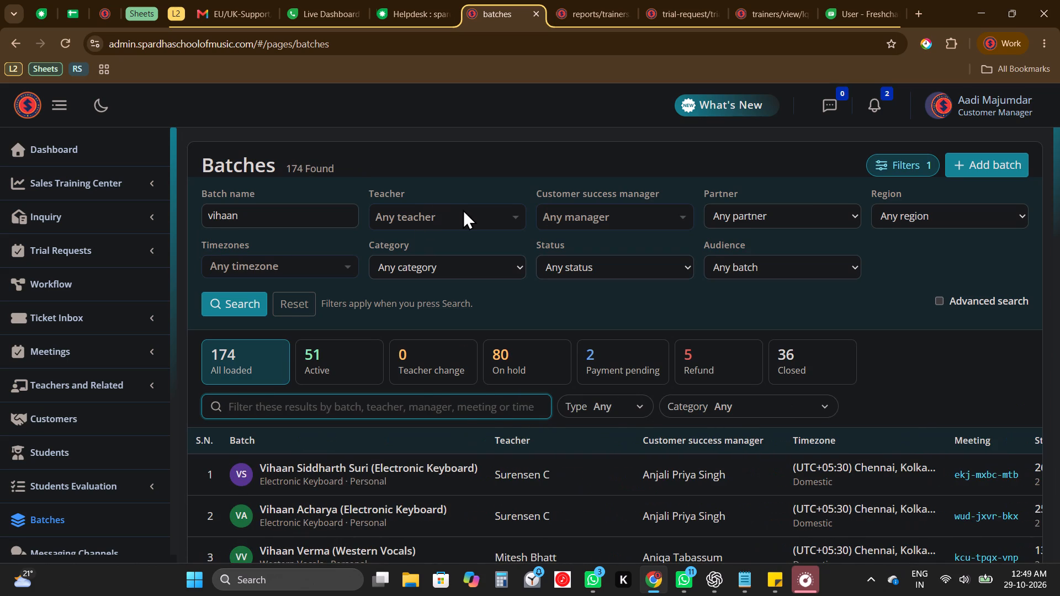
text(su)
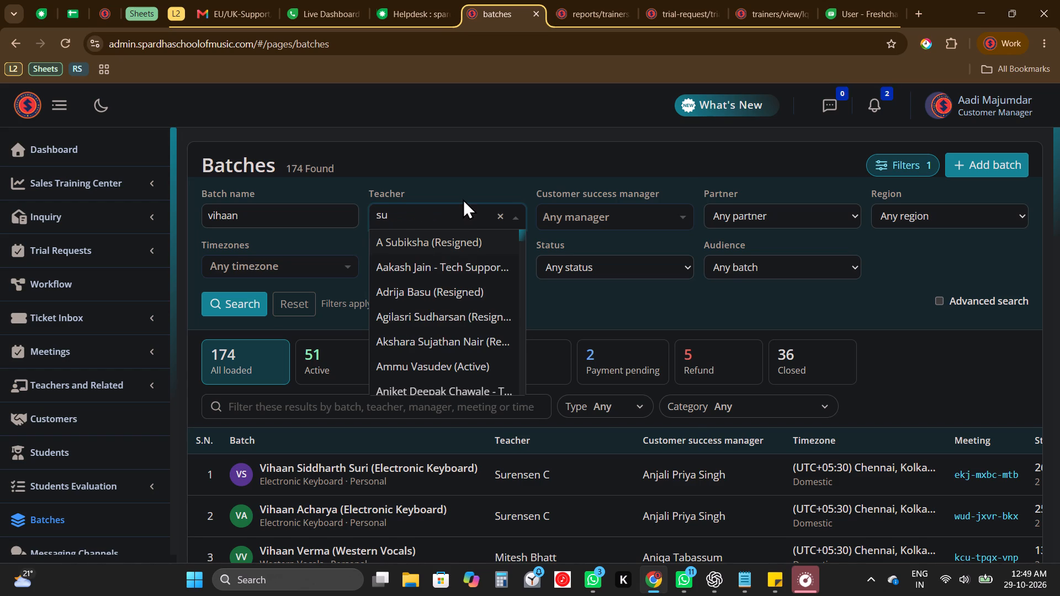
key(BackSpace)
text(hu)
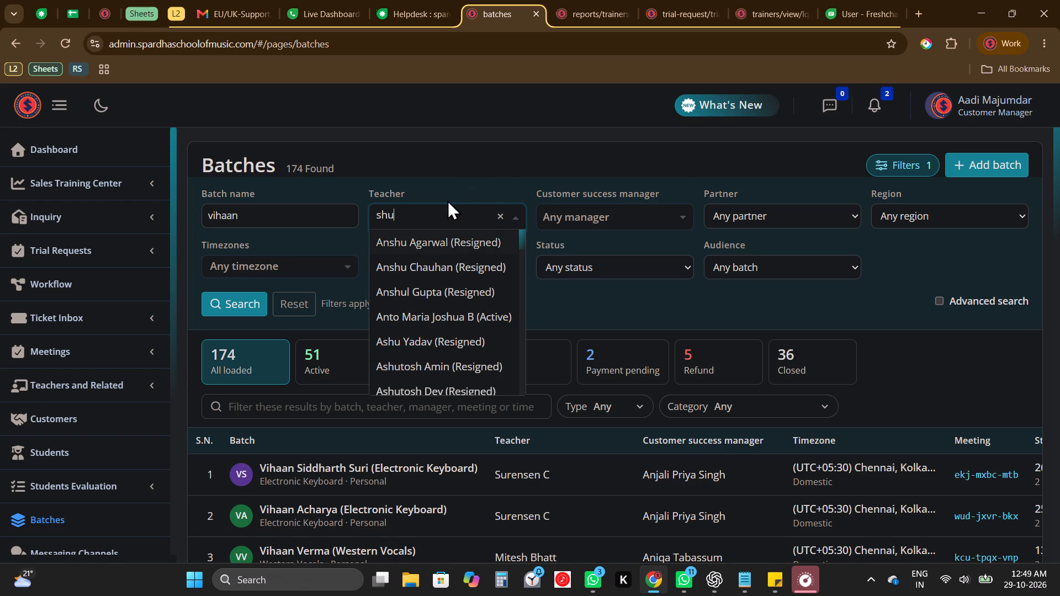
key(b)
text(ja)
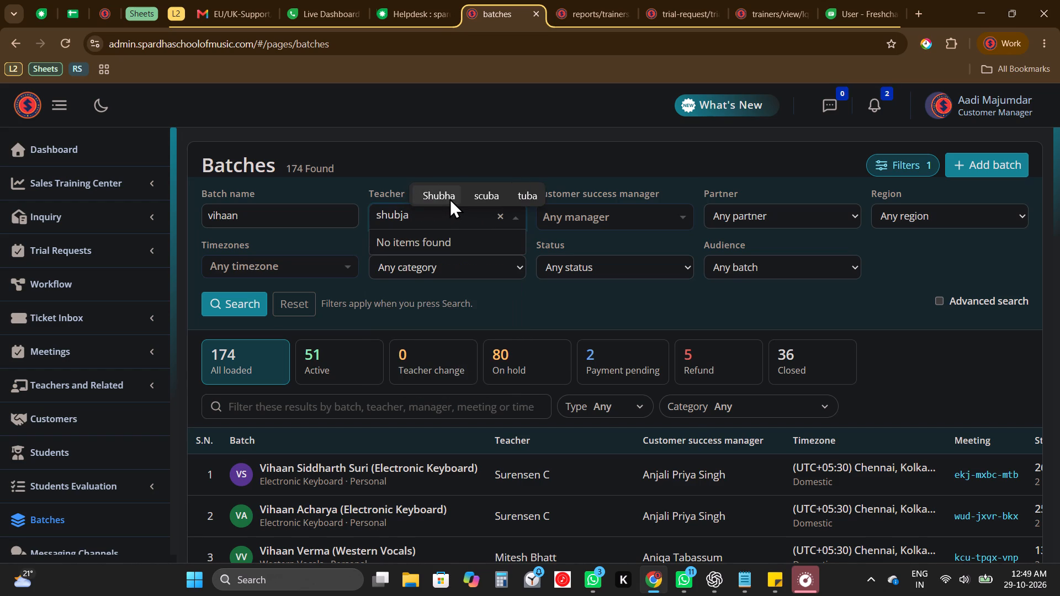
key(BackSpace)
key(BackSpace)
key(BackSpace)
key(BackSpace)
key(BackSpace)
key(BackSpace)
text(subhaji)
key(Return)
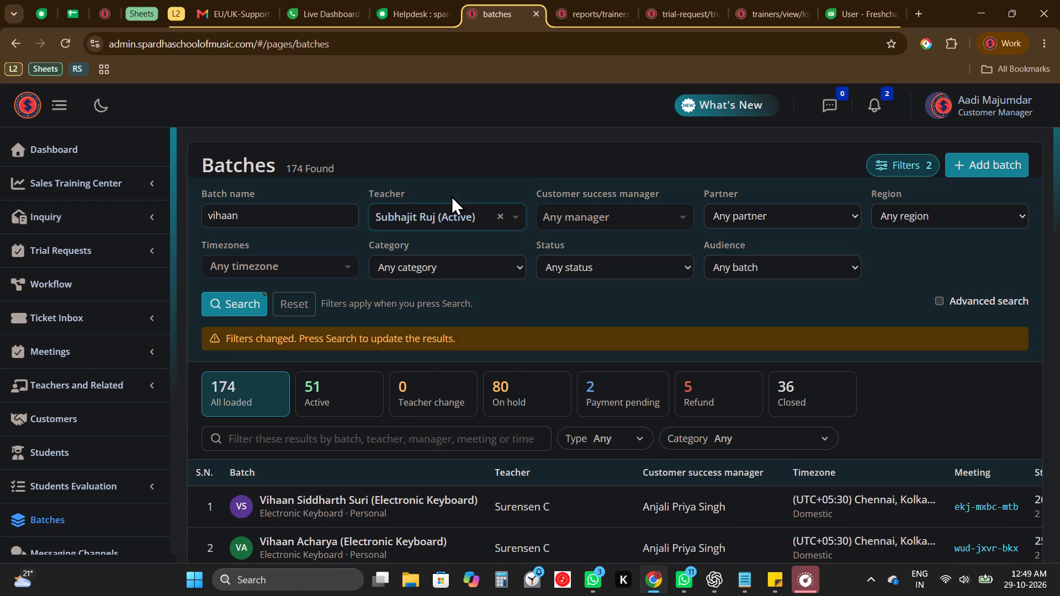
click(259, 302)
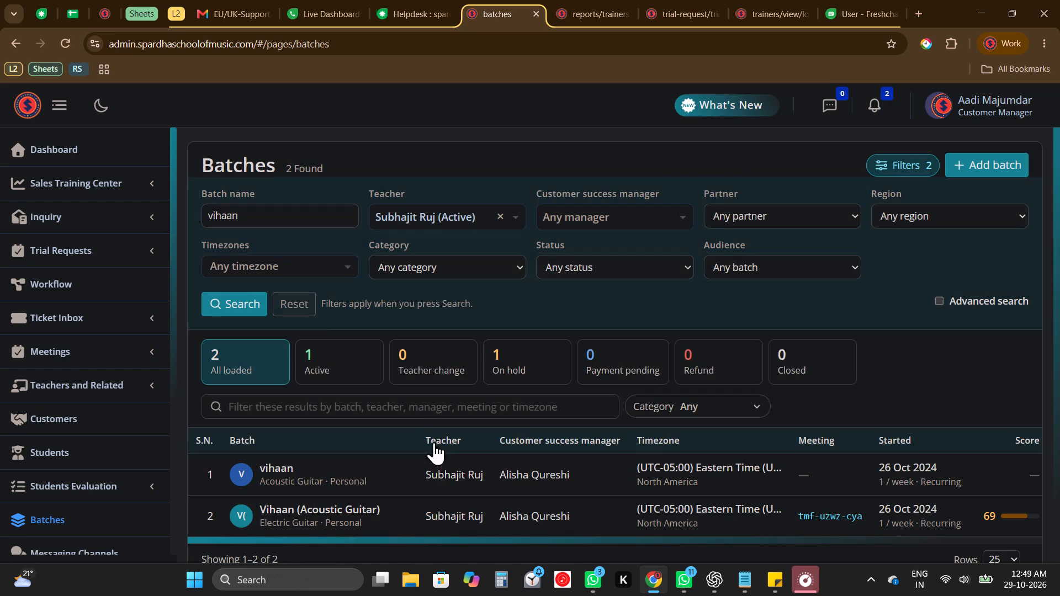
Open the Vihaan (Acoustic Guitar) batch and review its October 2026 sessions and batch details.
click(437, 514)
scroll(476, 445, down, 4)
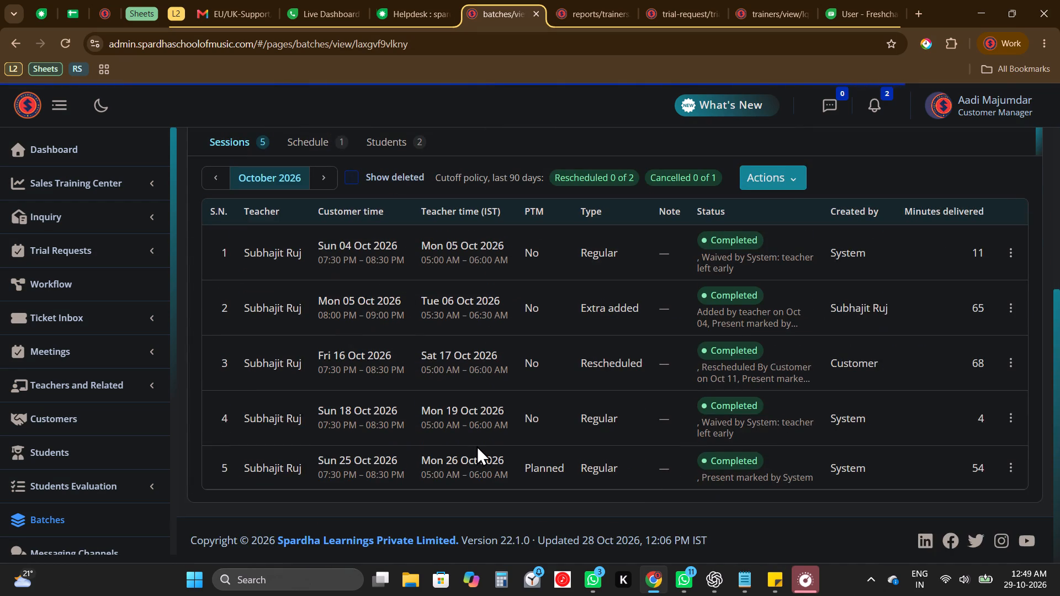
scroll(421, 348, up, 2)
scroll(388, 389, up, 2)
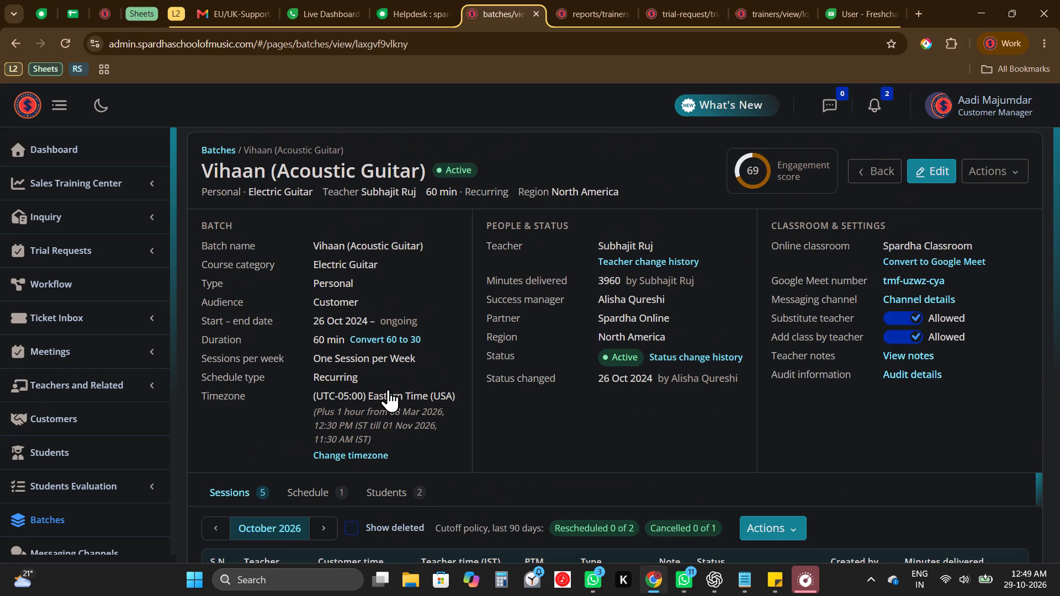
scroll(388, 389, down, 1)
click(390, 437)
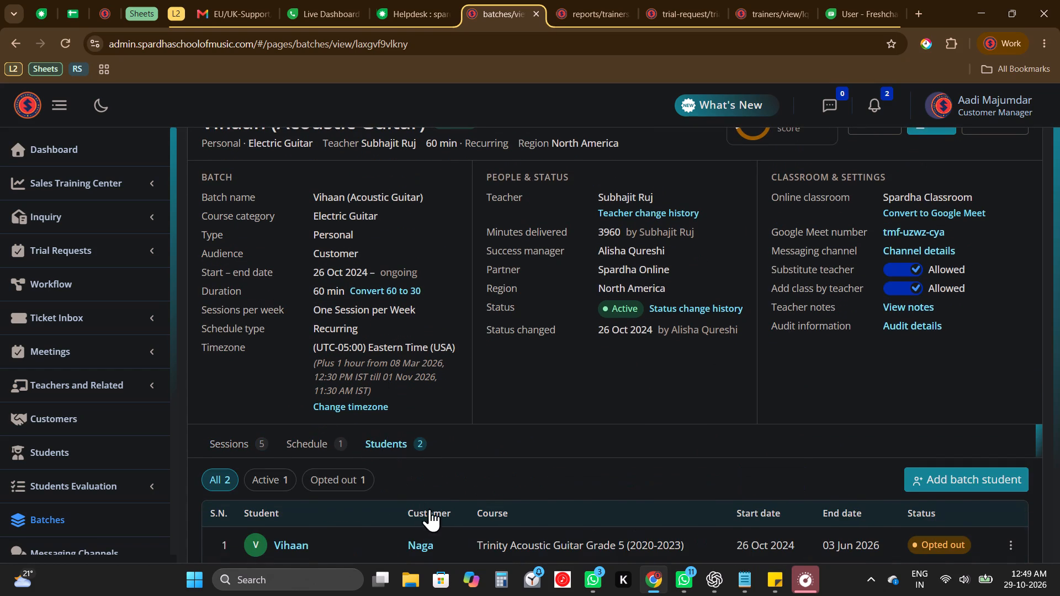
Open the customer record linked to the Vihaan batch and impersonate that customer in the student portal.
click(425, 544)
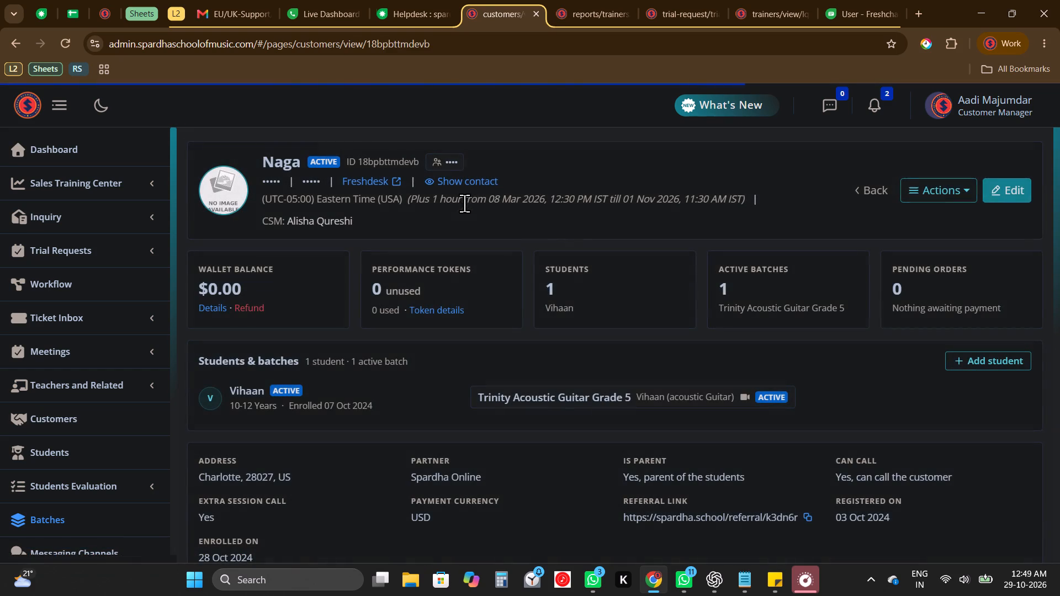
click(947, 184)
click(862, 258)
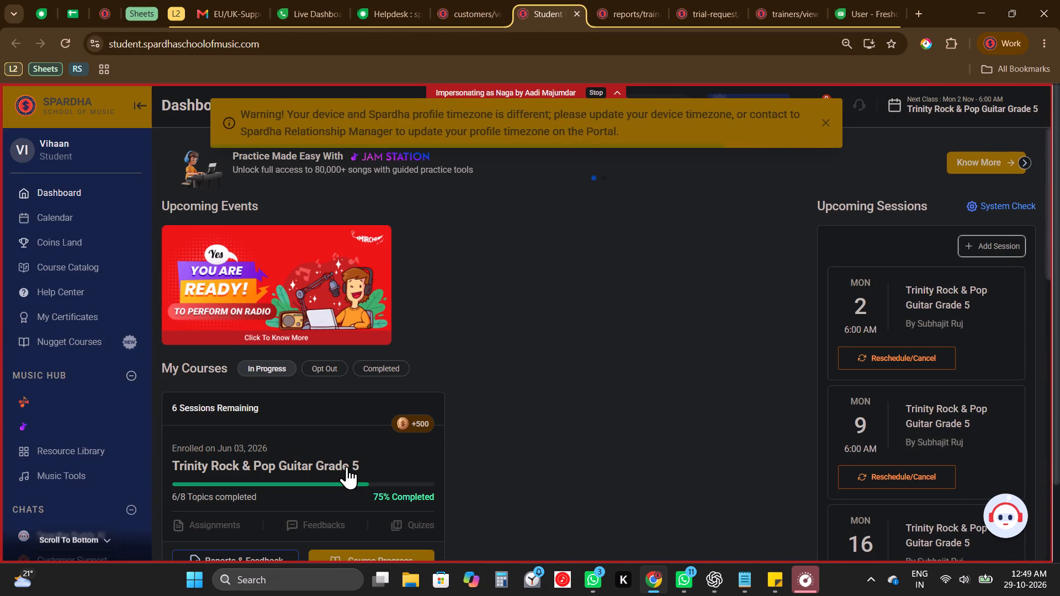
Open the Trinity Rock & Pop Guitar Grade 5 course's Skill & Performance evaluation and review the exam video submission status.
scroll(347, 466, down, 2)
click(401, 436)
click(406, 431)
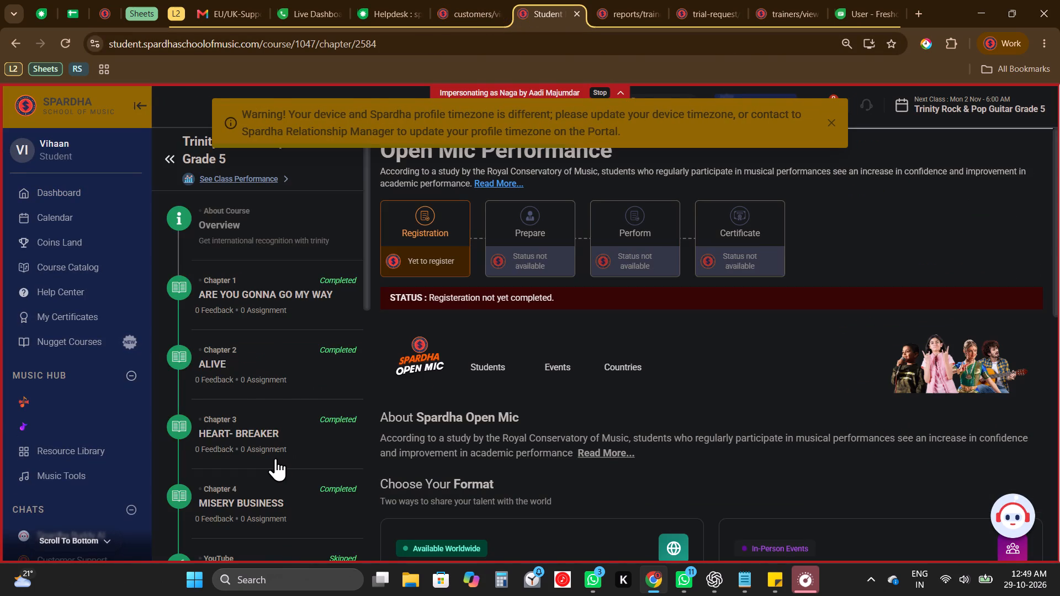
scroll(275, 458, down, 6)
click(285, 461)
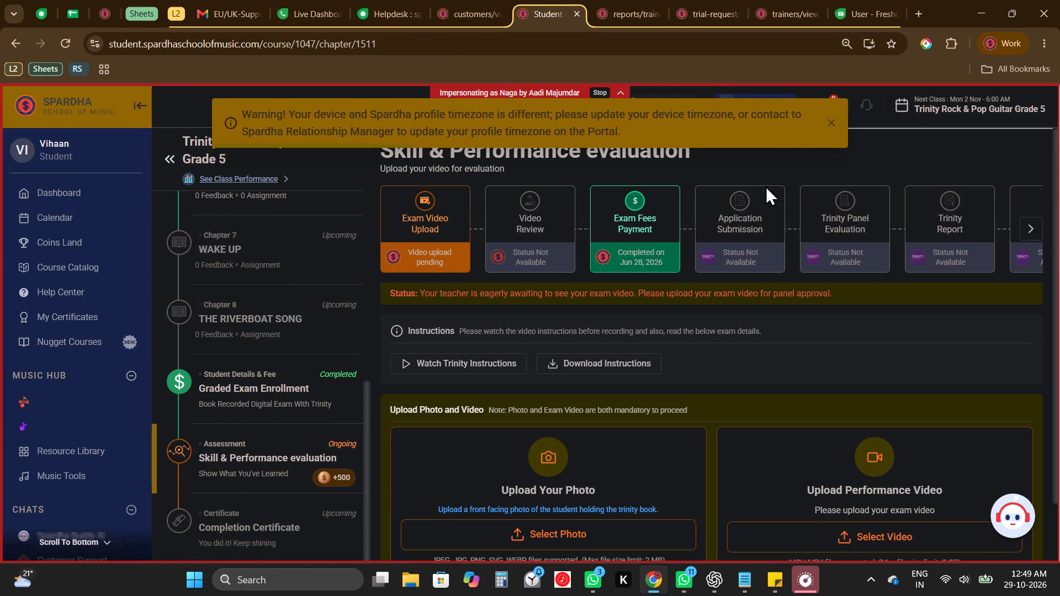
click(830, 127)
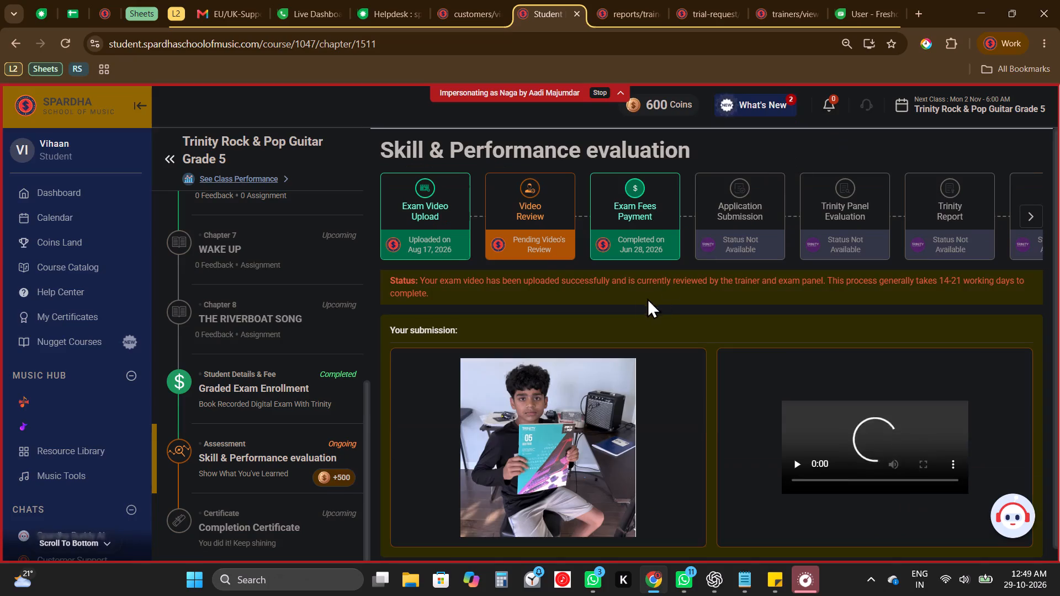
double_click(554, 284)
drag(554, 284, 590, 304)
click(590, 304)
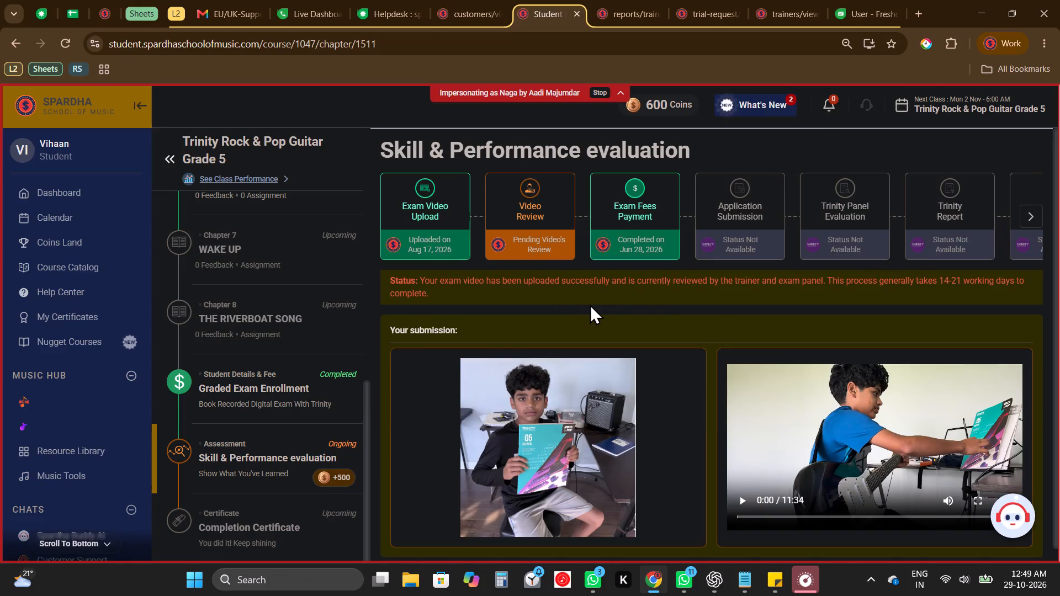
click(291, 0)
click(251, 0)
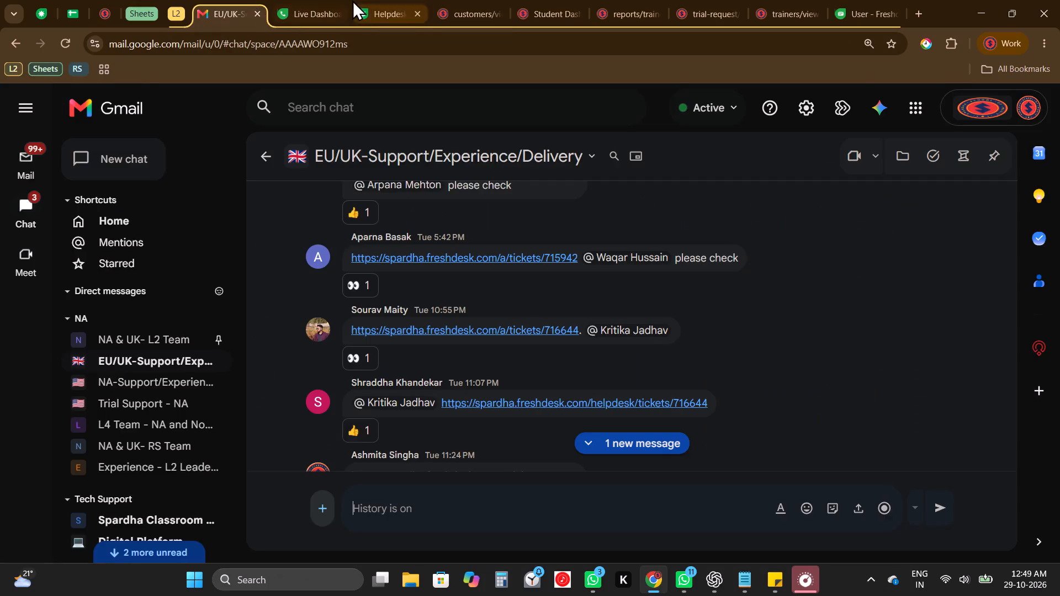
click(352, 0)
click(314, 0)
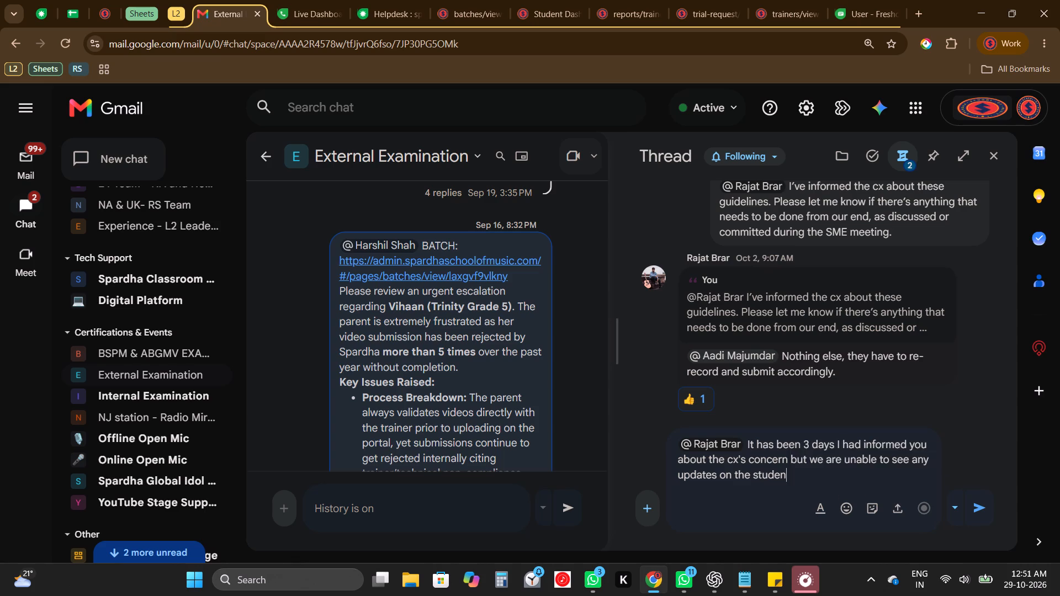
In the External Examination chat thread in Gmail, complete the draft reply's last sentence with "student portal.".
key(space)
key(BackSpace)
text(t portal.)
key(space)
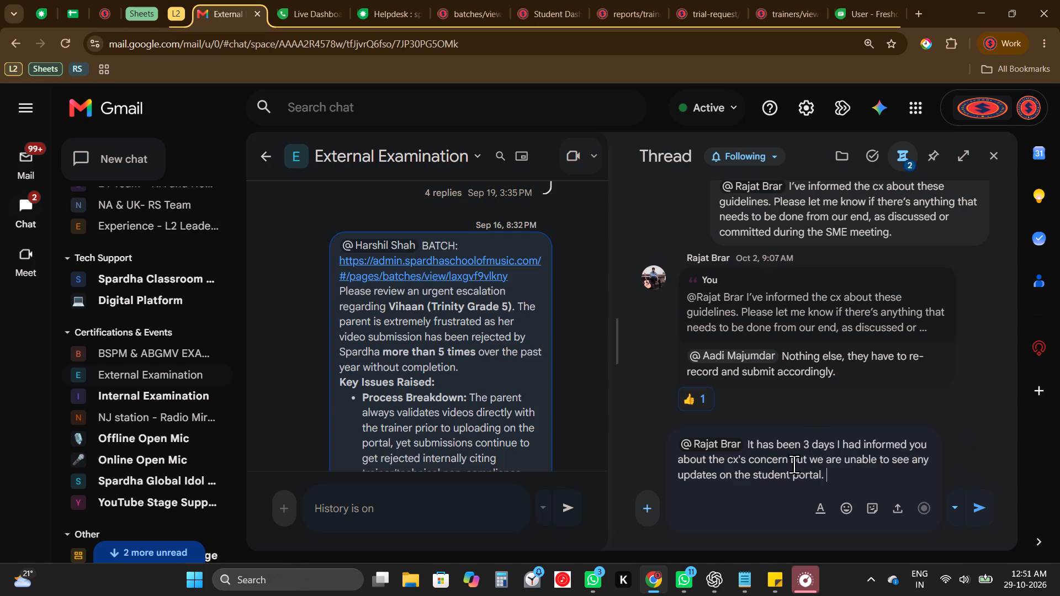
triple_click(789, 472)
click(804, 469)
click(842, 476)
click(858, 475)
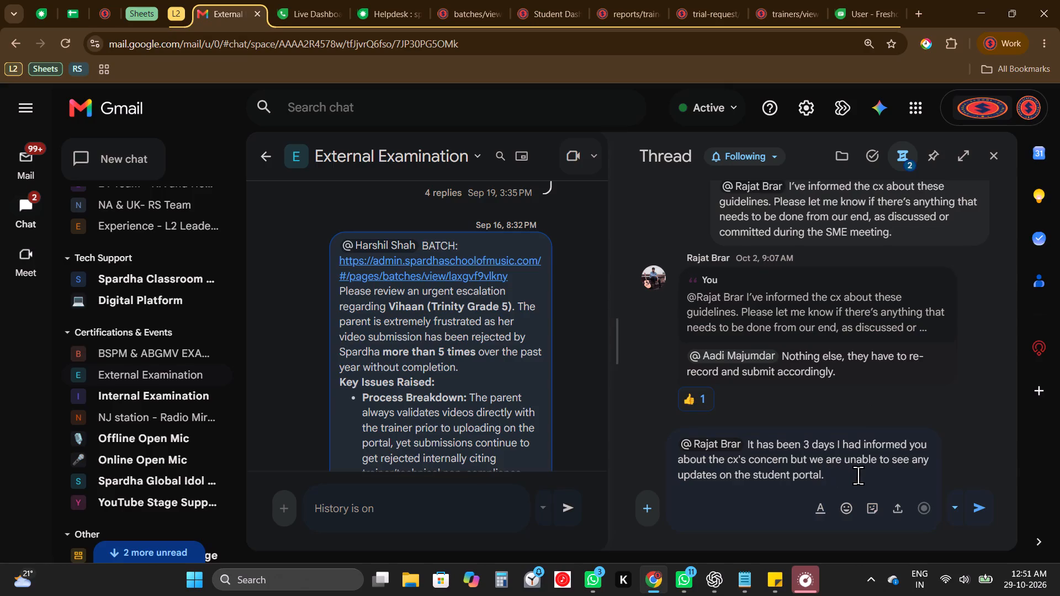
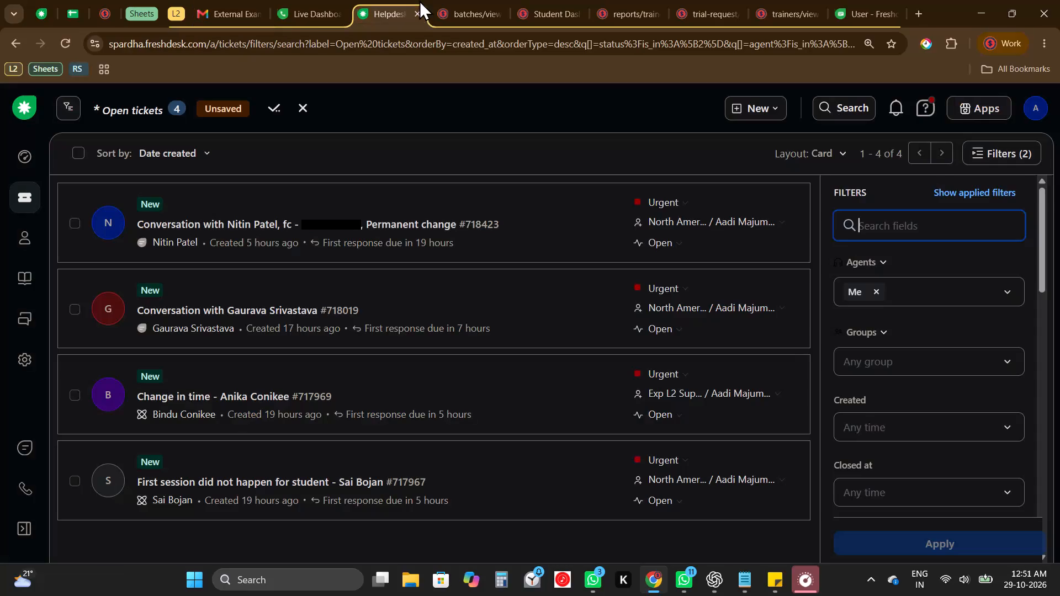
click(526, 0)
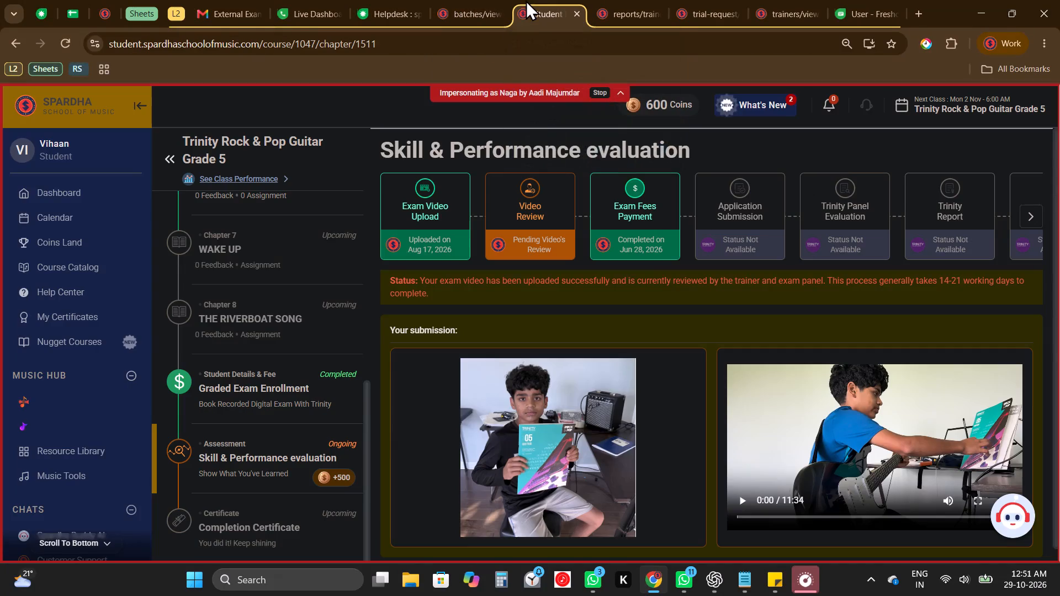
key(Print)
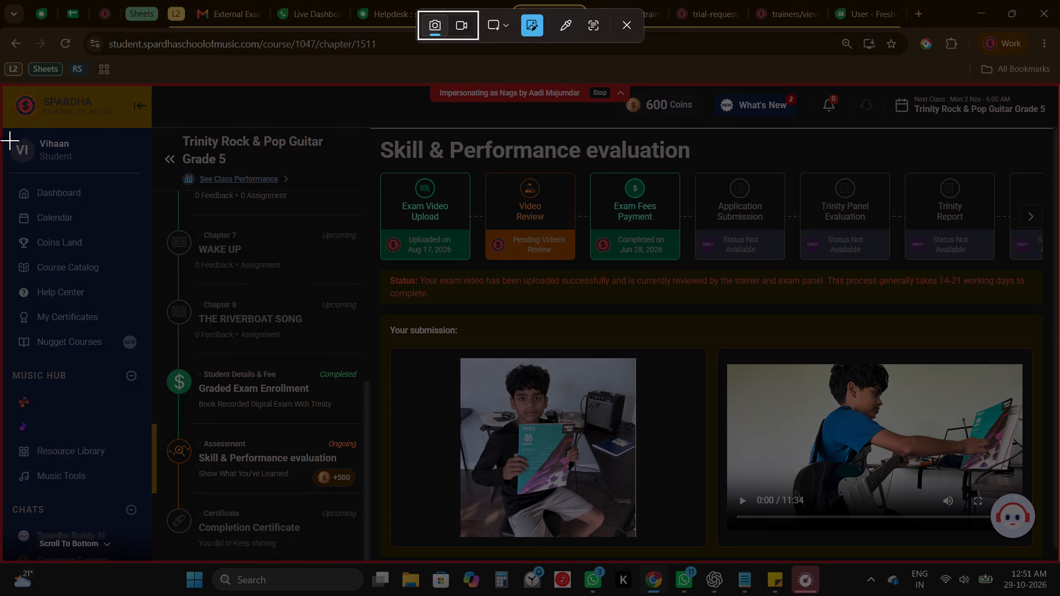
drag(4, 131, 1057, 558)
key(ctrl+c)
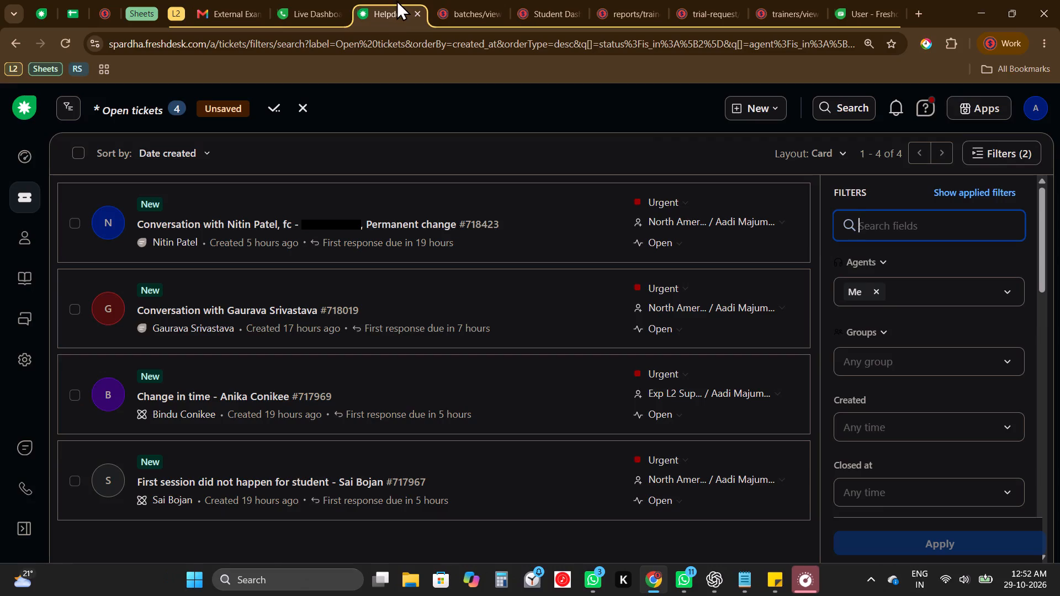
click(477, 7)
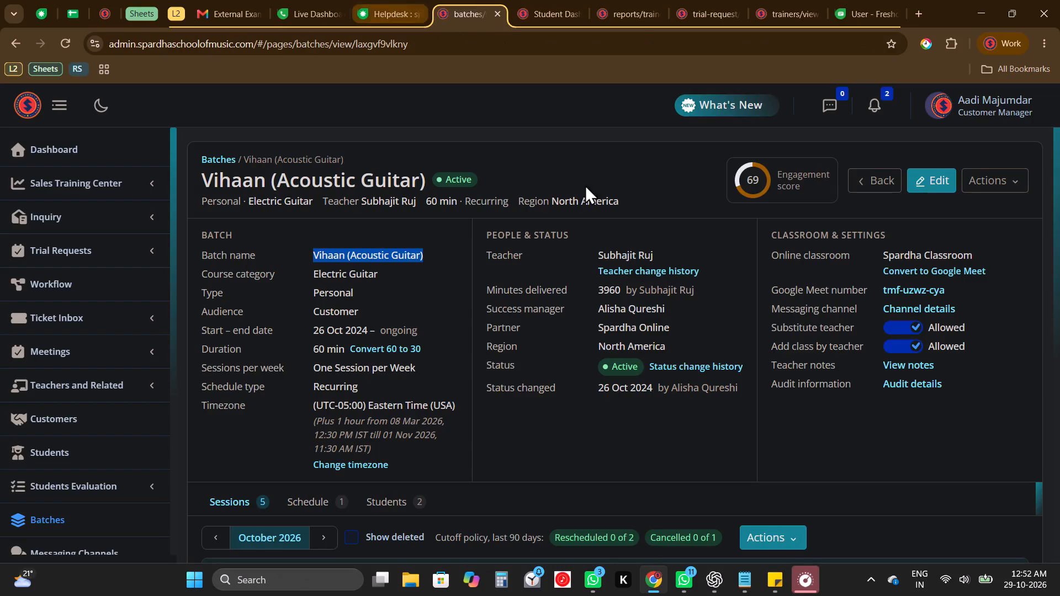
scroll(607, 485, down, 1)
click(415, 494)
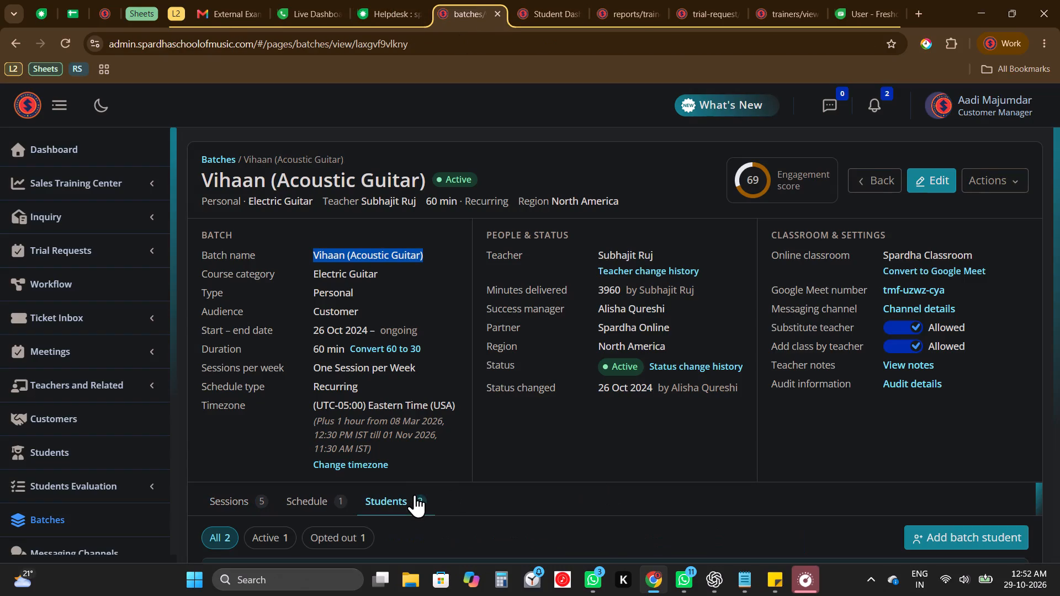
scroll(524, 488, down, 1)
key(Escape)
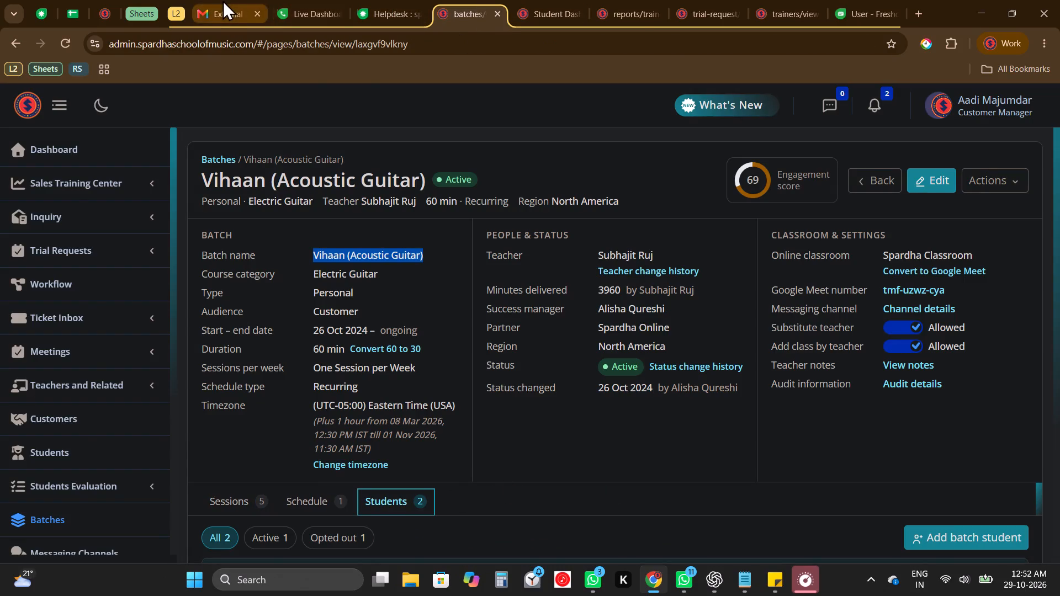
click(222, 0)
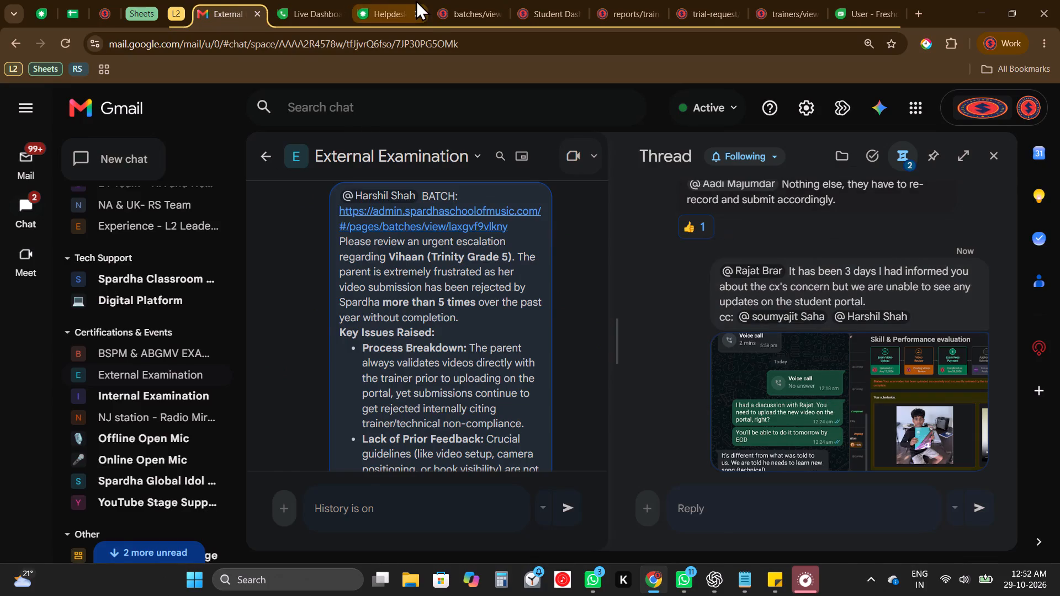
click(416, 0)
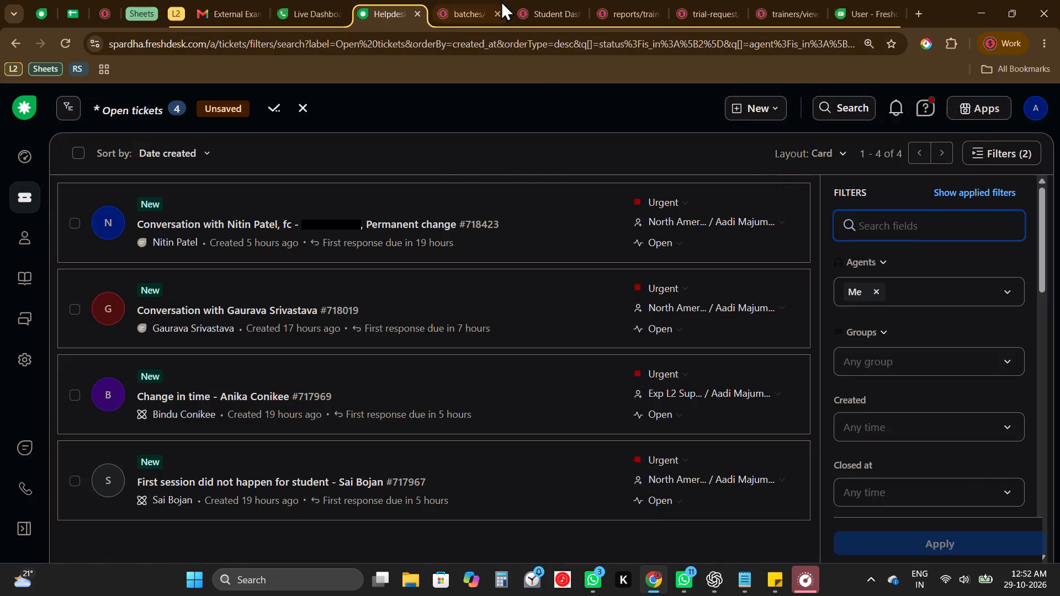
click(765, 112)
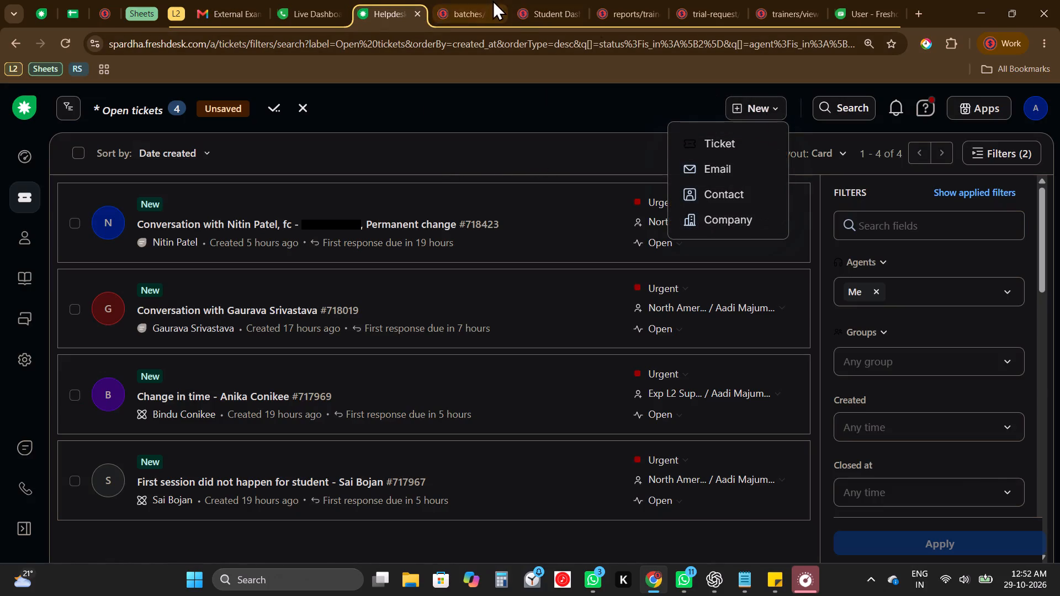
click(492, 0)
scroll(327, 504, down, 2)
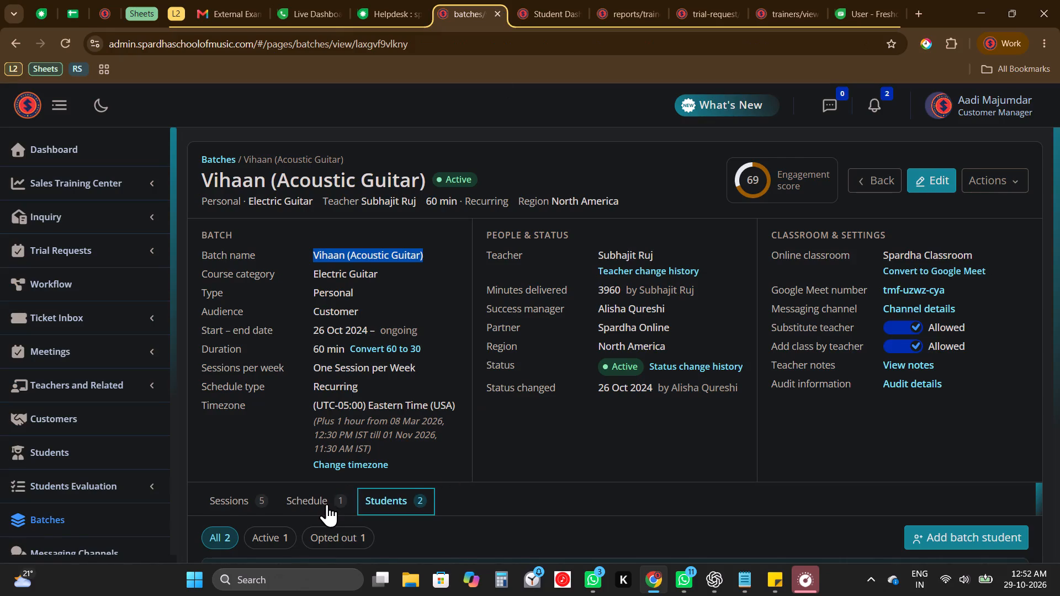
scroll(477, 441, down, 2)
click(422, 416)
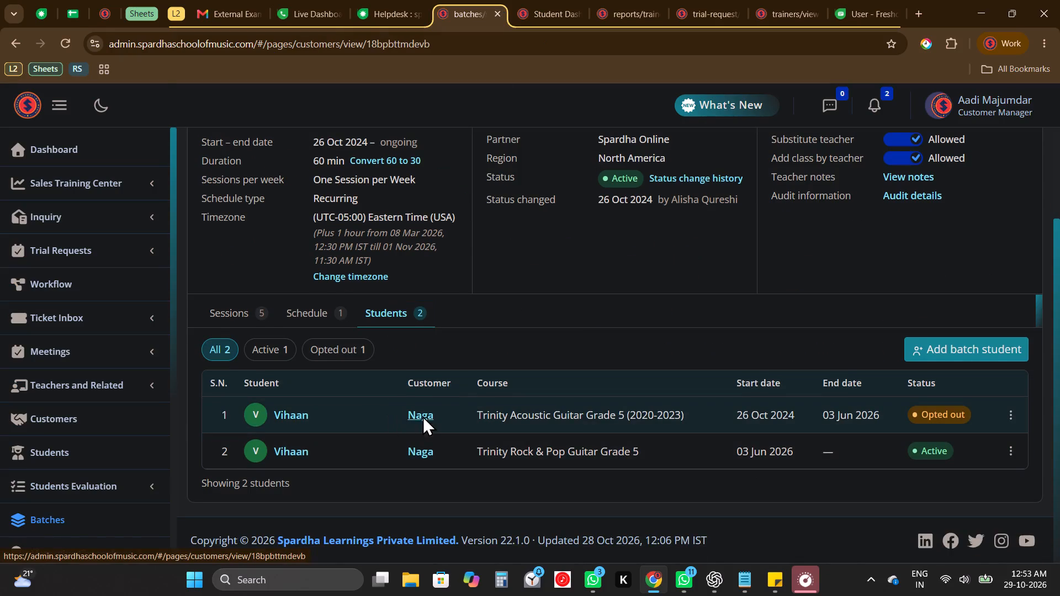
click(399, 179)
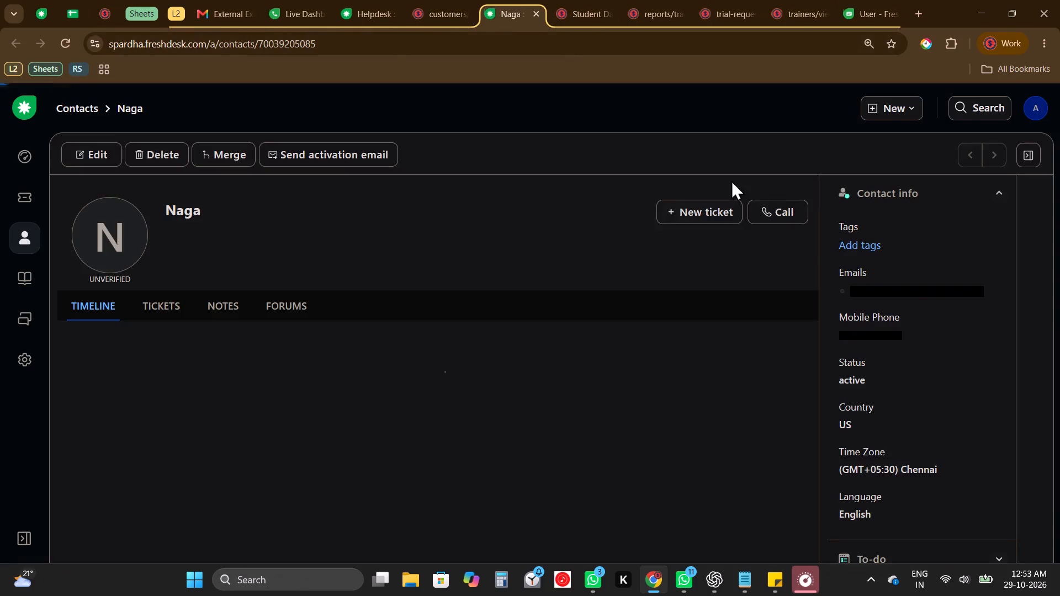
Start a new ticket from the customer's Freshdesk contact with the subject "Trinity Grade 5 Evaluation".
click(666, 214)
click(324, 273)
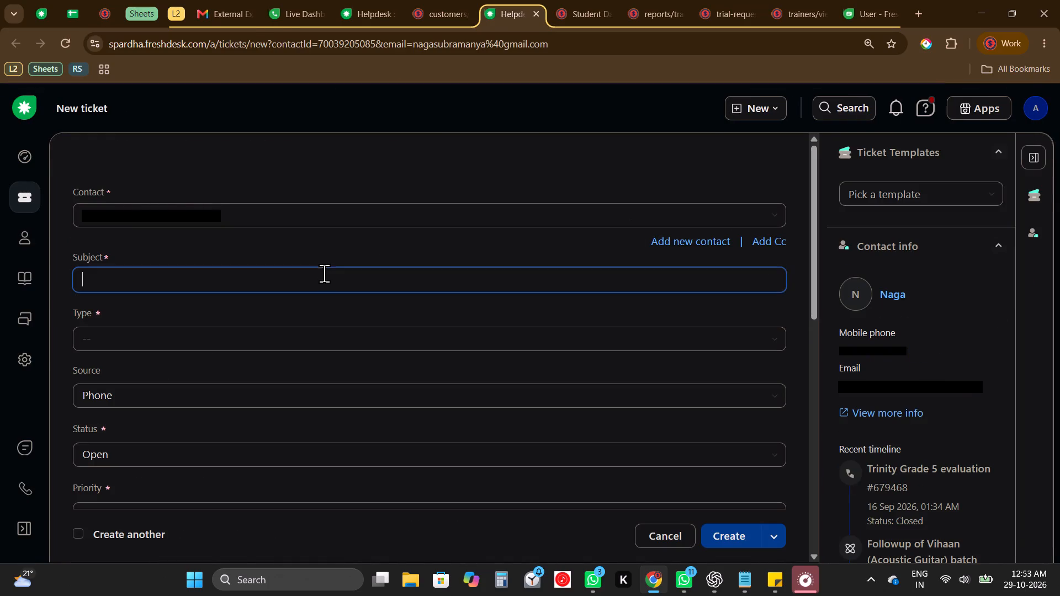
text(Trinity Grade)
key(space)
text(4)
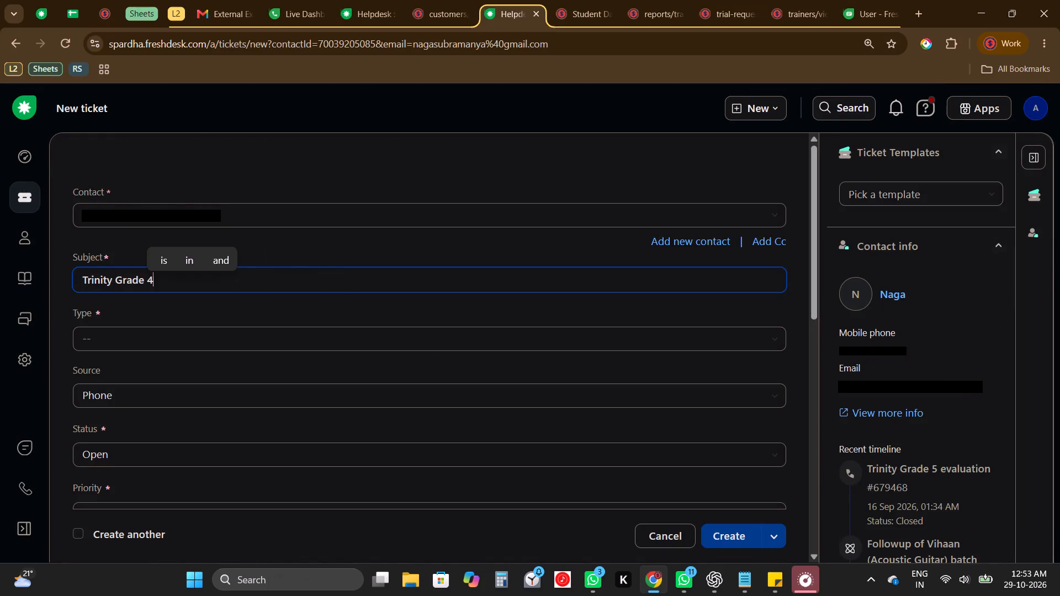
key(space)
key(BackSpace)
key(BackSpace)
text(5 Evaluation)
key(Tab)
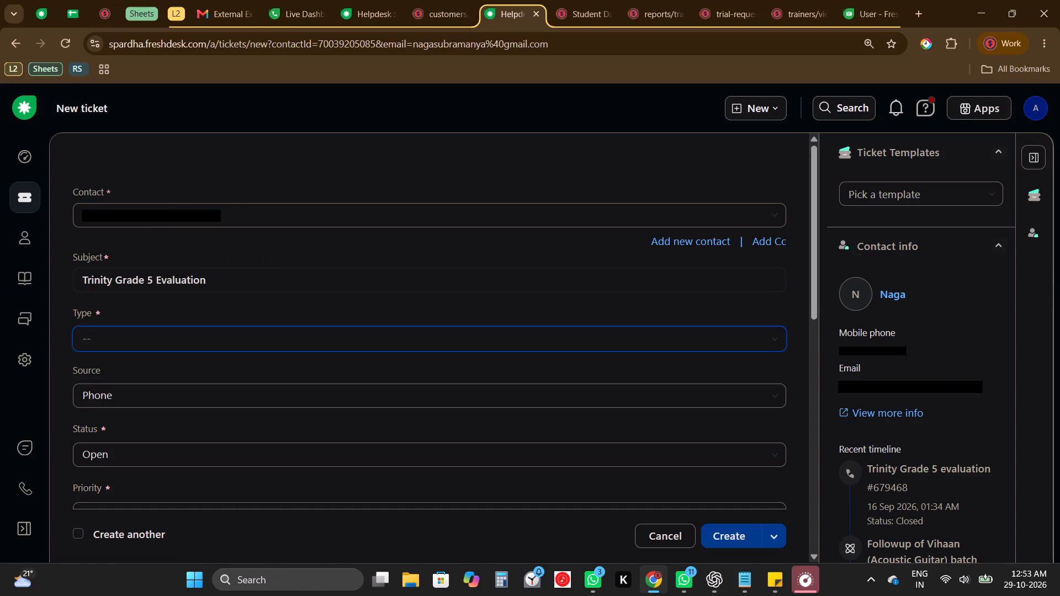
Set the new ticket's type to Feature Request and its source to Platform.
key(Return)
key(Down)
key(Return)
key(Tab)
key(Return)
key(Down)
key(Down)
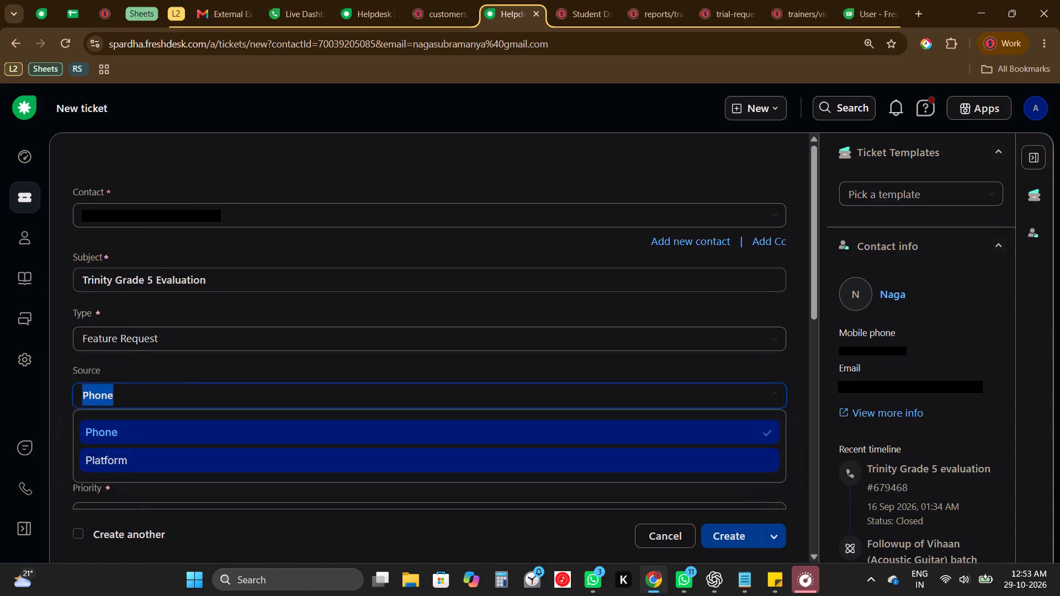
key(Return)
key(Tab)
Set the new ticket's status to Waiting on Customer.
key(Return)
key(Down)
key(Down)
key(Down)
key(Return)
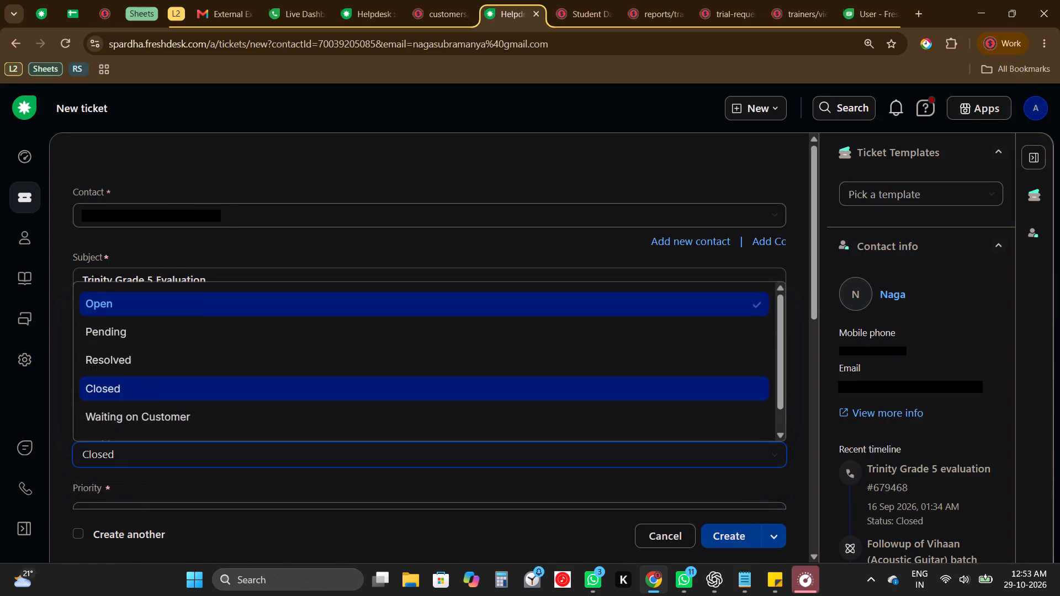
key(Return)
key(Down)
key(Return)
key(Tab)
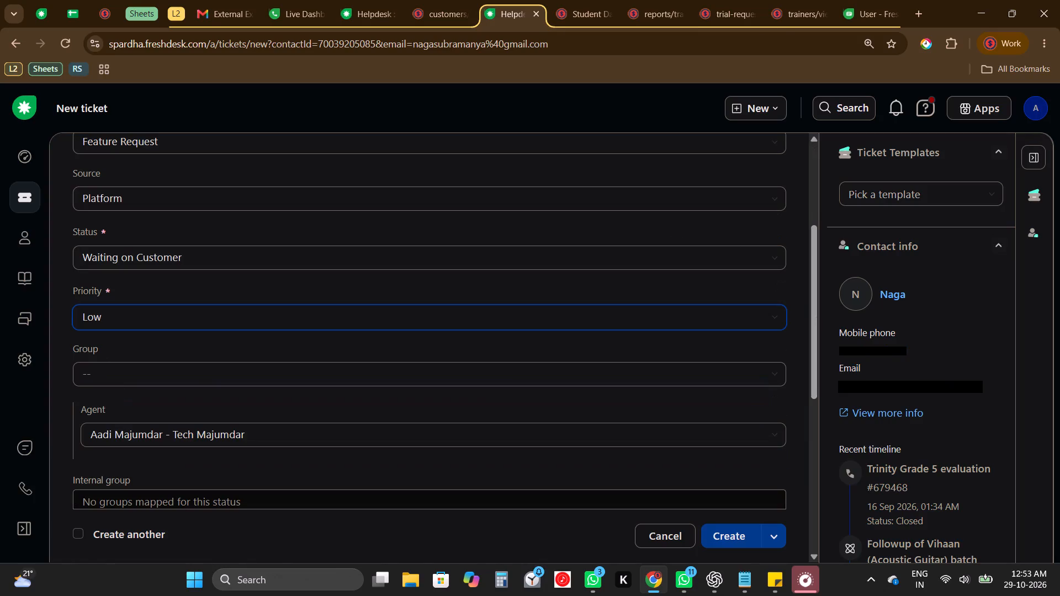
Set the ticket's priority to Urgent and its group to North America.
key(Return)
key(Down)
key(Down)
key(Down)
key(Return)
key(Tab)
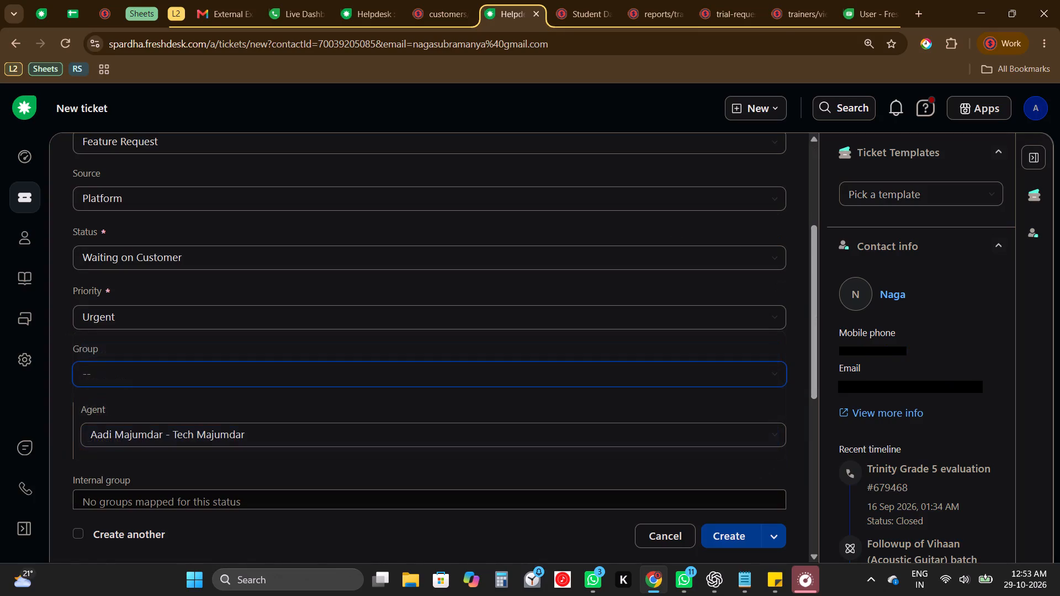
text(no)
key(Tab)
key(Tab)
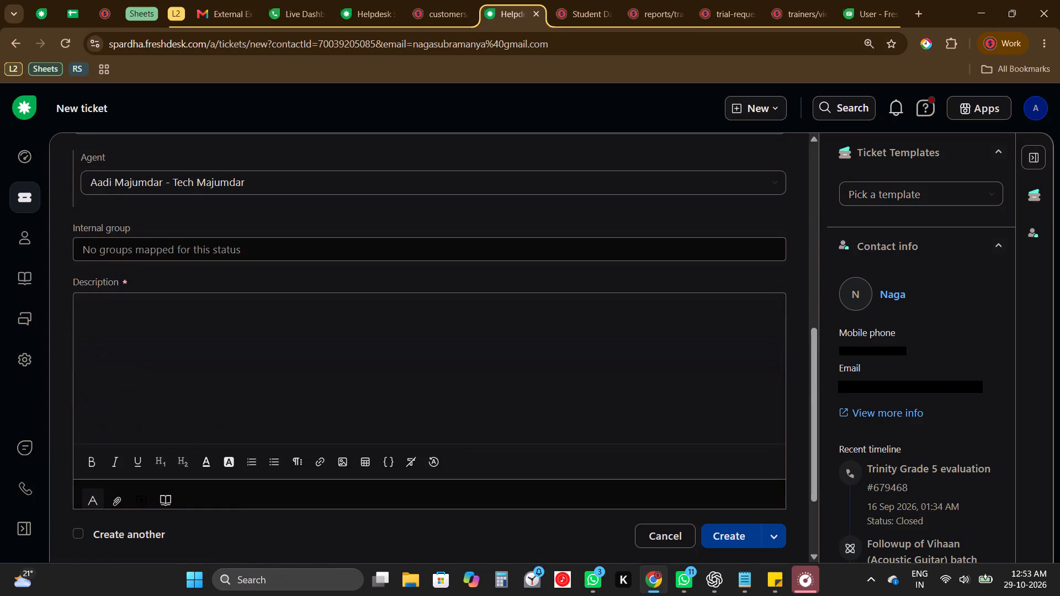
Paste the copied External Examination chat screenshot into the description and create the ticket.
key(ctrl+v)
scroll(505, 306, down, 2)
scroll(597, 359, down, 3)
click(731, 527)
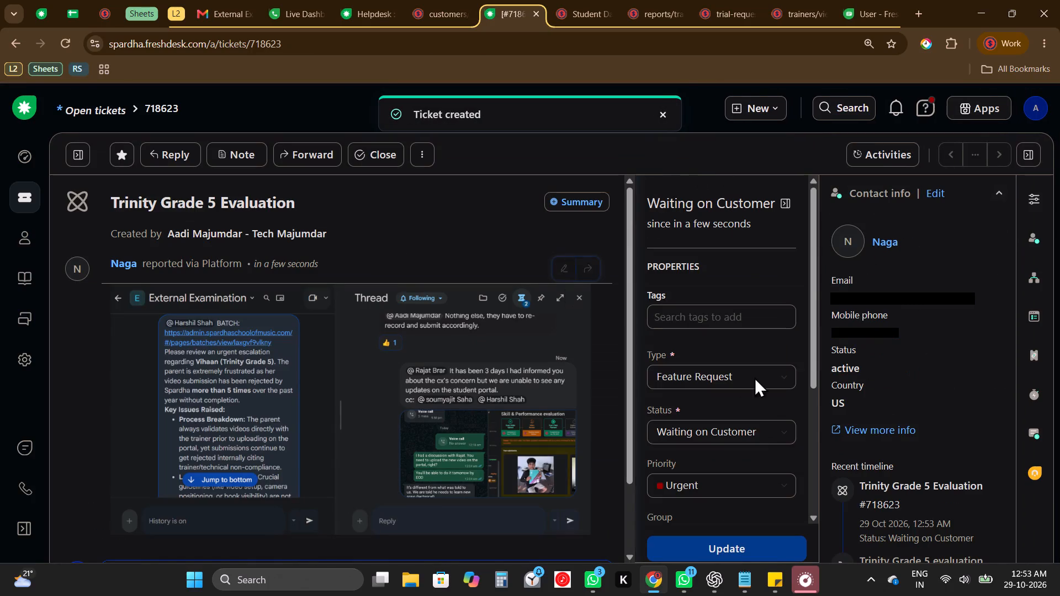
Look over the created ticket's properties, then close the ticket page and the student details page.
scroll(723, 445, down, 3)
click(26, 99)
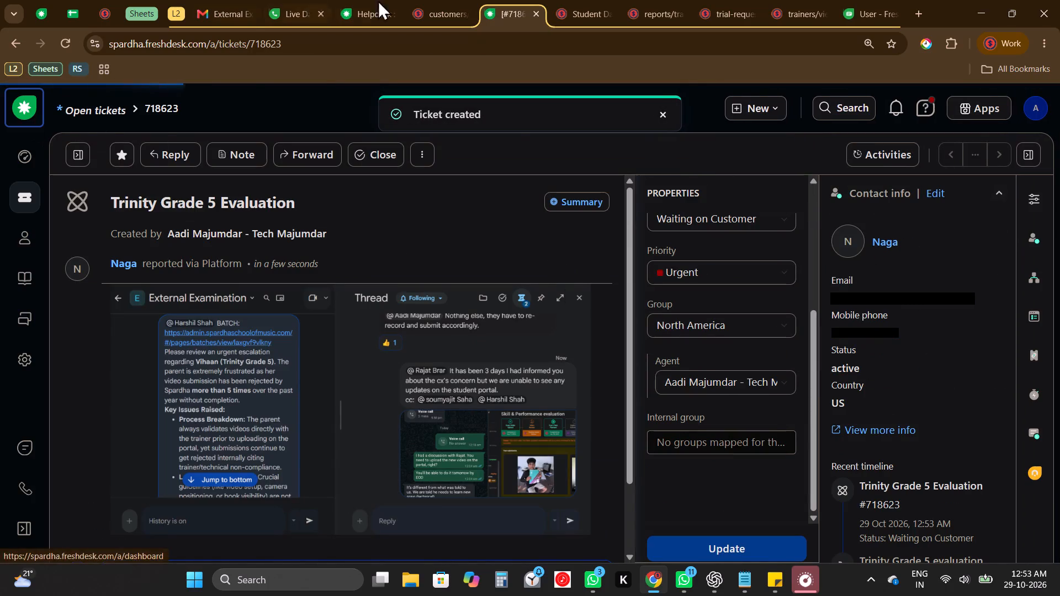
click(536, 10)
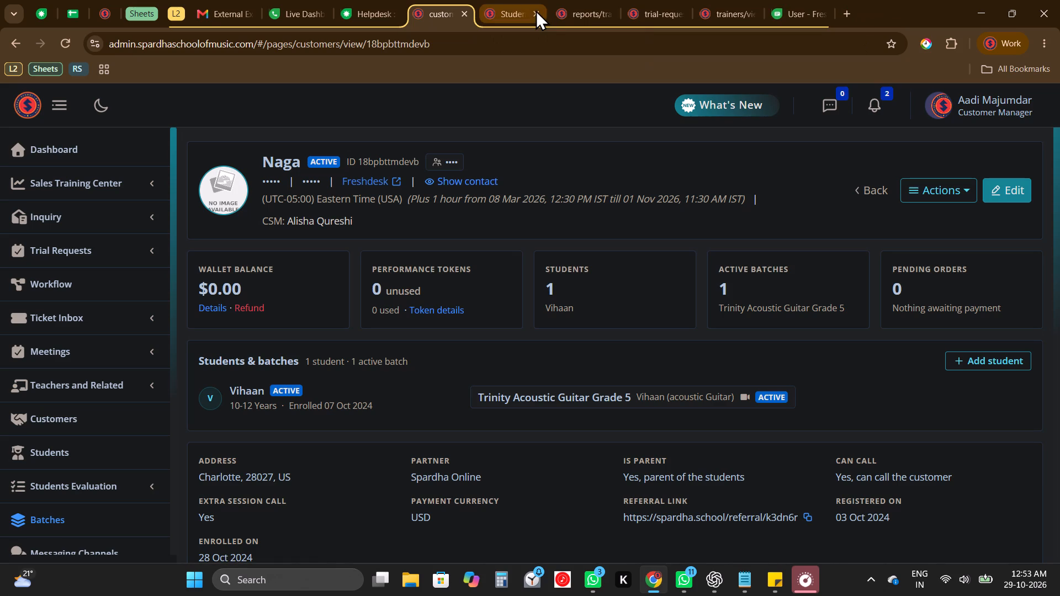
click(536, 10)
Return to the External Examination chat in Gmail and check the sent follow-up in the thread.
click(234, 0)
scroll(763, 300, down, 1)
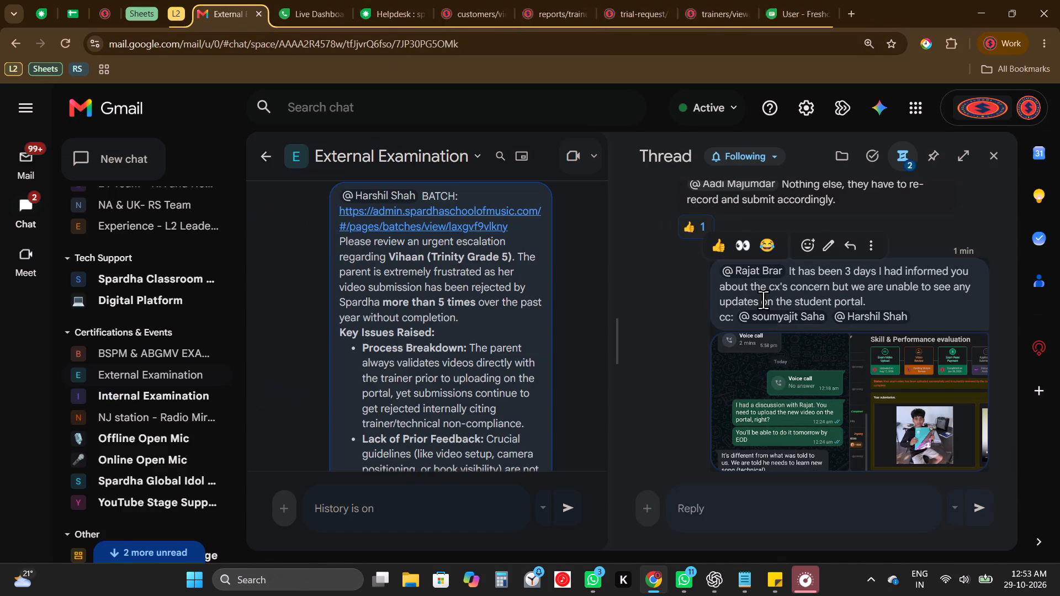
scroll(763, 300, down, 1)
click(900, 282)
drag(900, 282, 909, 295)
click(909, 295)
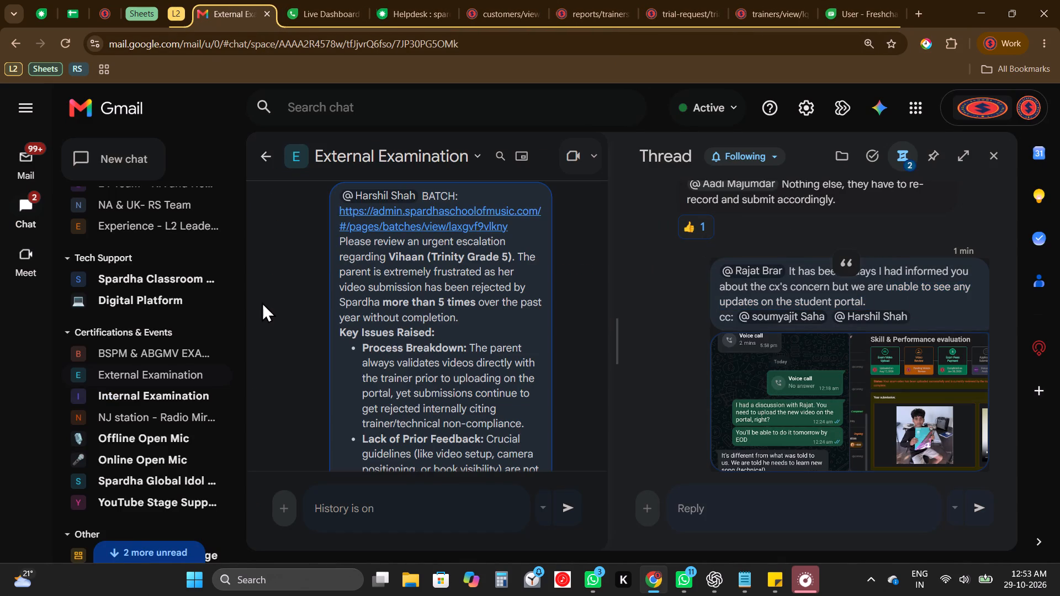
Open the EU/UK-Support/Experience/Delivery chat and add a thumbs-up reaction to today's message linking ticket 718621.
scroll(262, 302, up, 4)
scroll(157, 290, up, 5)
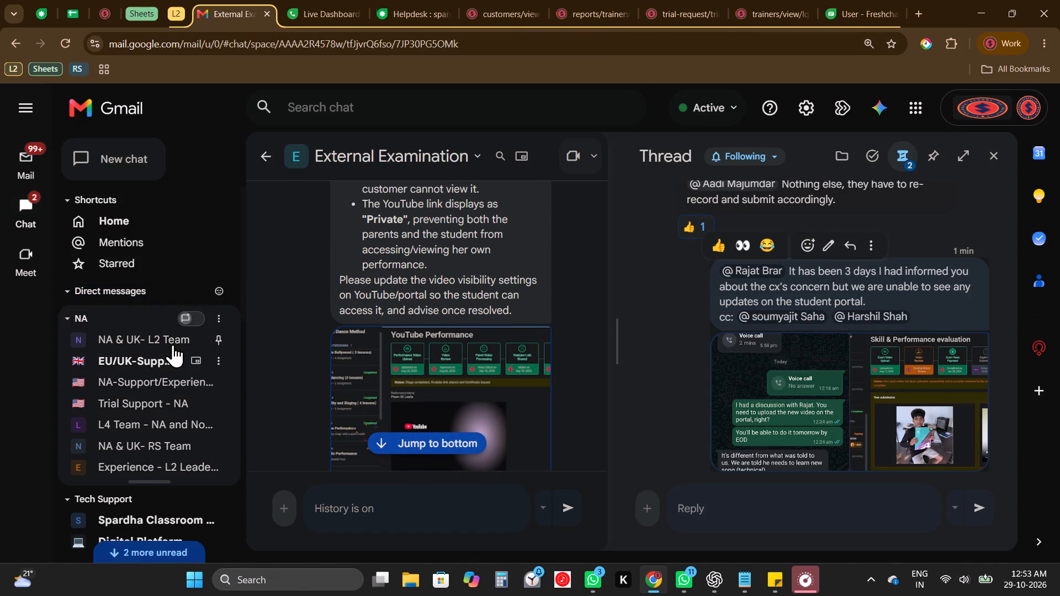
click(173, 344)
click(152, 355)
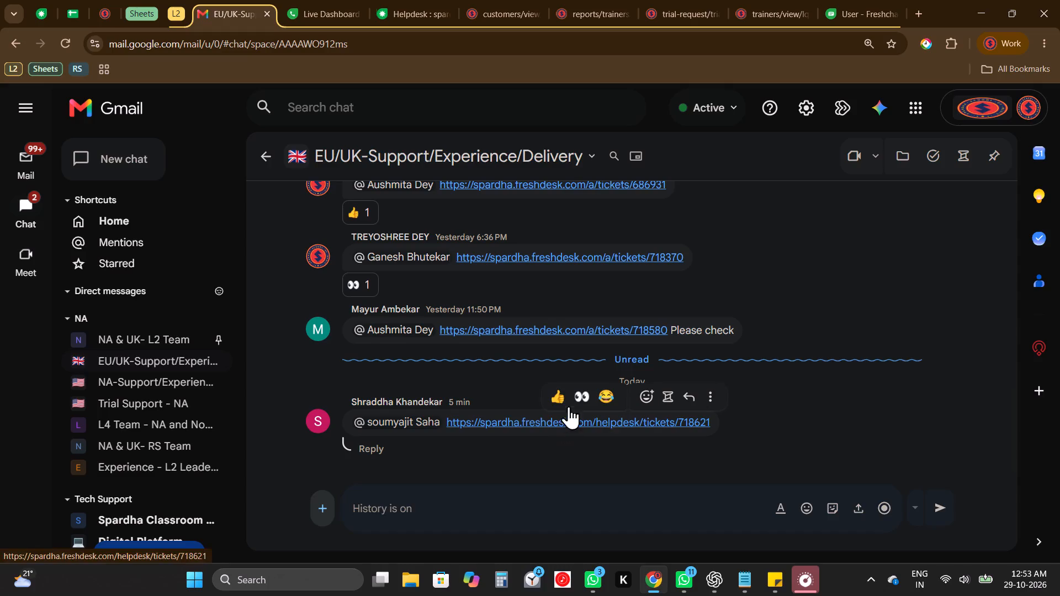
click(559, 400)
click(558, 400)
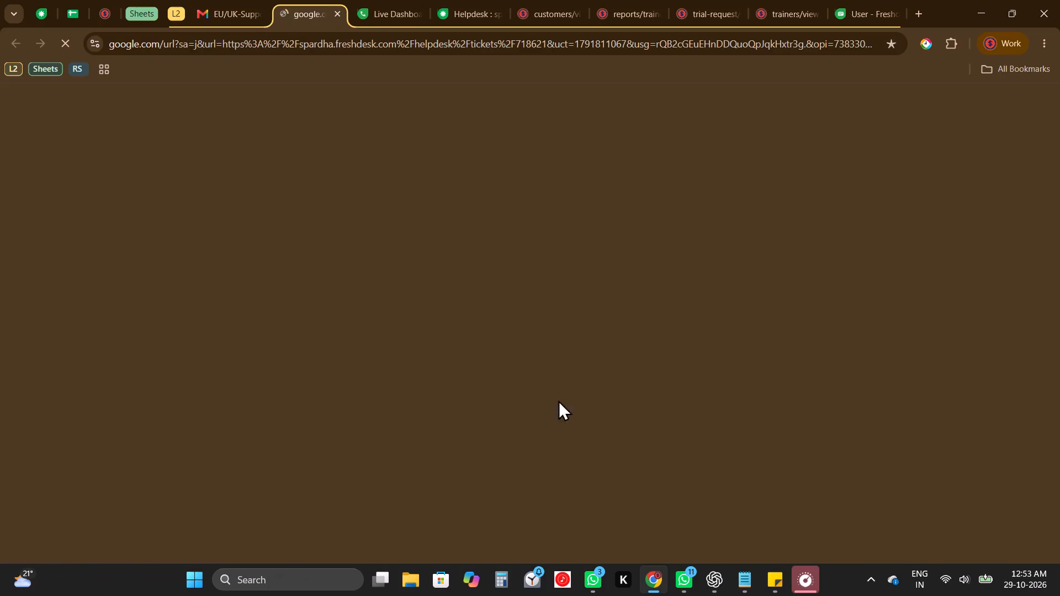
drag(385, 152, 494, 256)
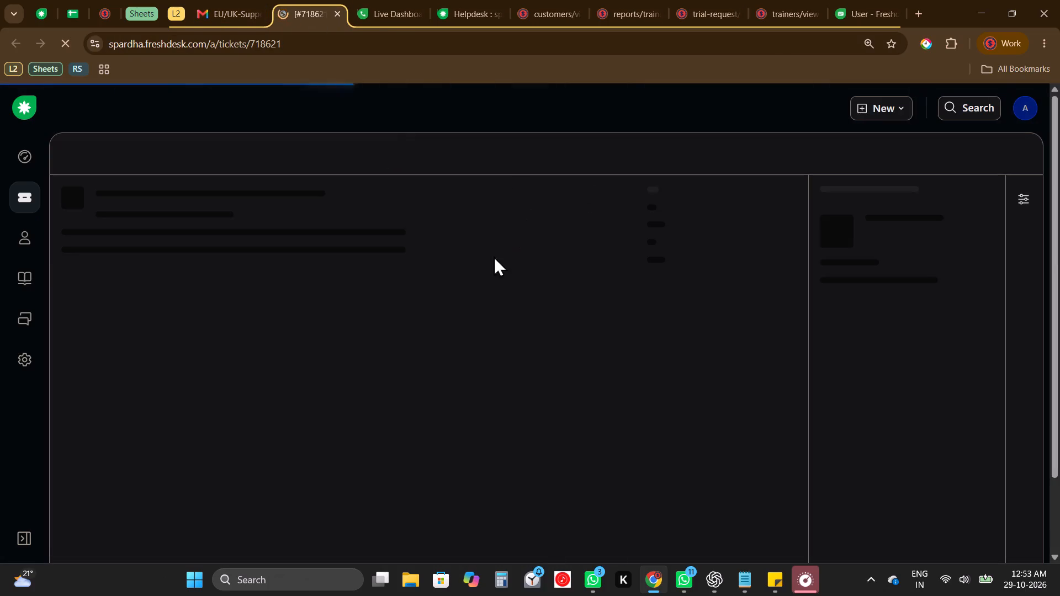
drag(494, 256, 374, 327)
click(374, 327)
scroll(629, 426, down, 7)
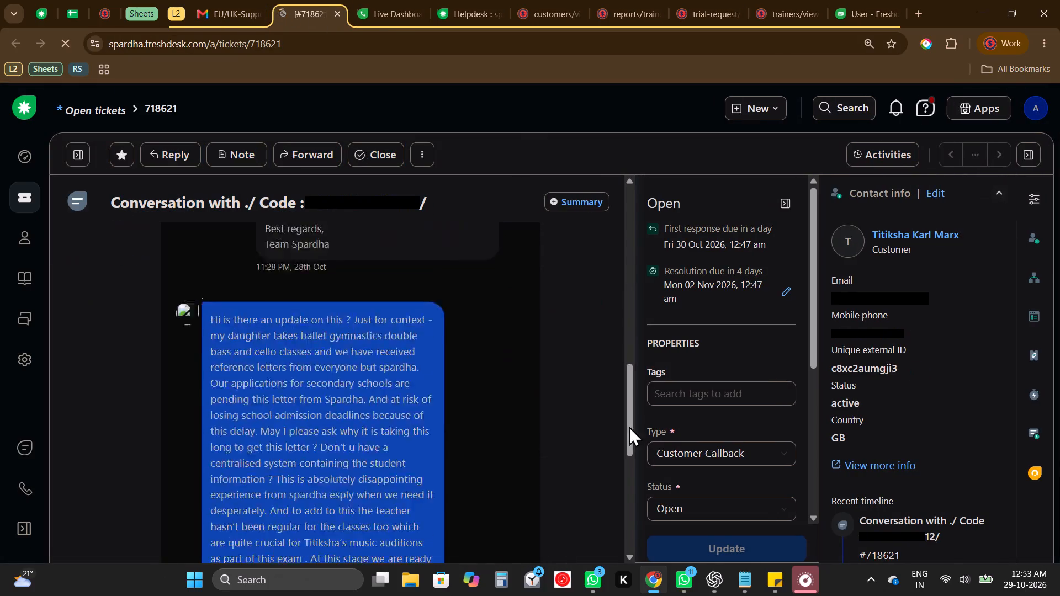
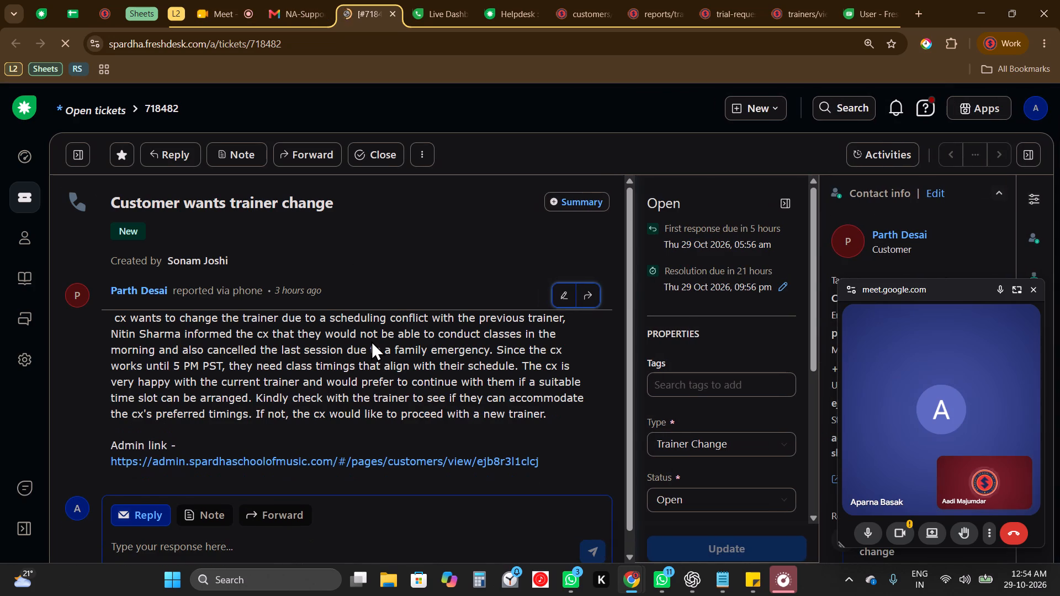
drag(371, 340, 523, 462)
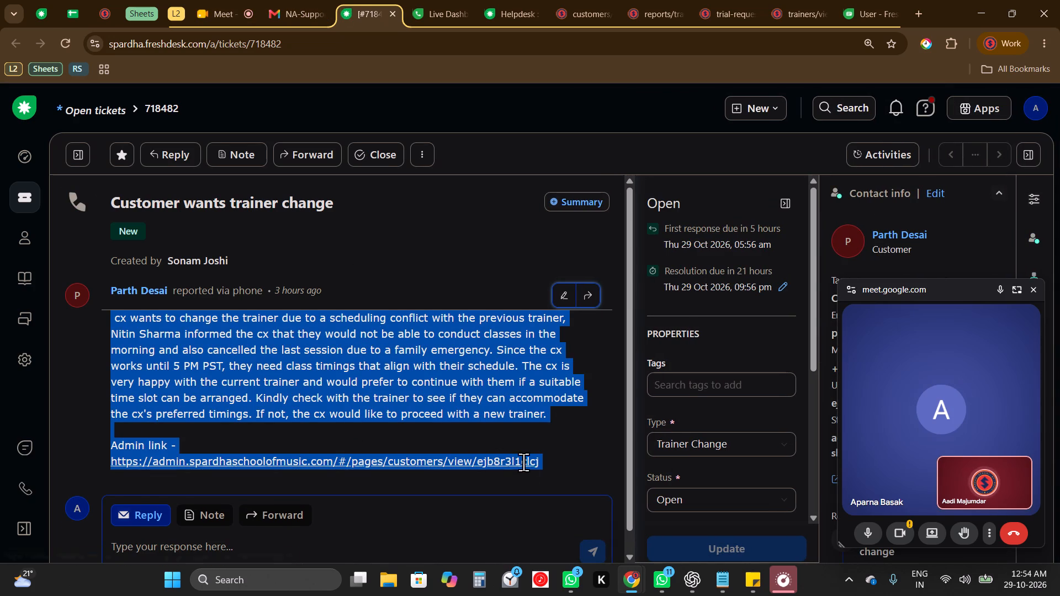
drag(523, 462, 549, 466)
click(549, 466)
drag(549, 466, 114, 320)
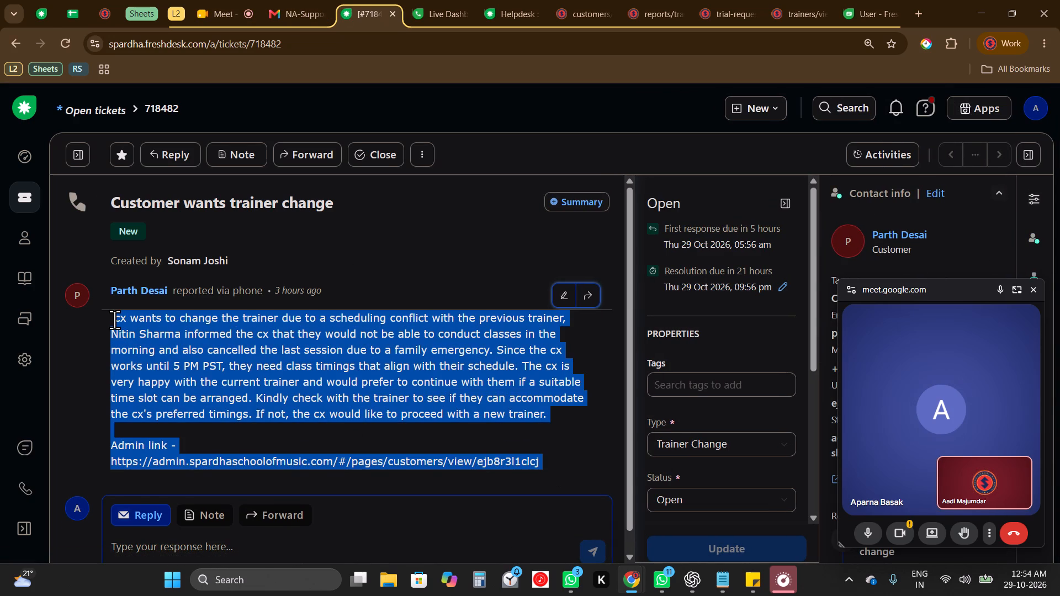
click(114, 320)
drag(114, 320, 569, 473)
click(569, 473)
drag(569, 473, 99, 309)
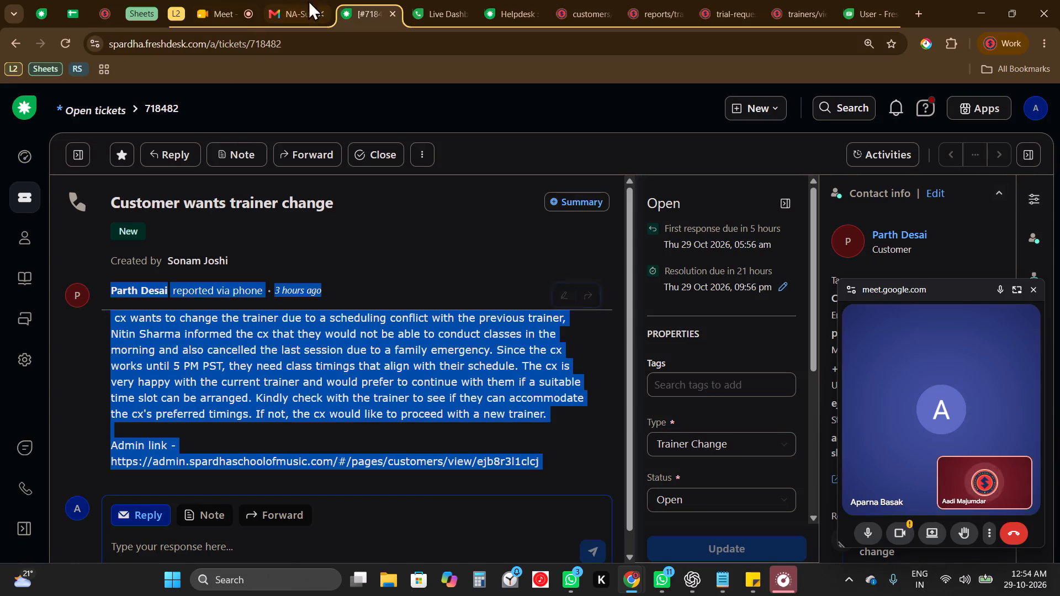
click(319, 2)
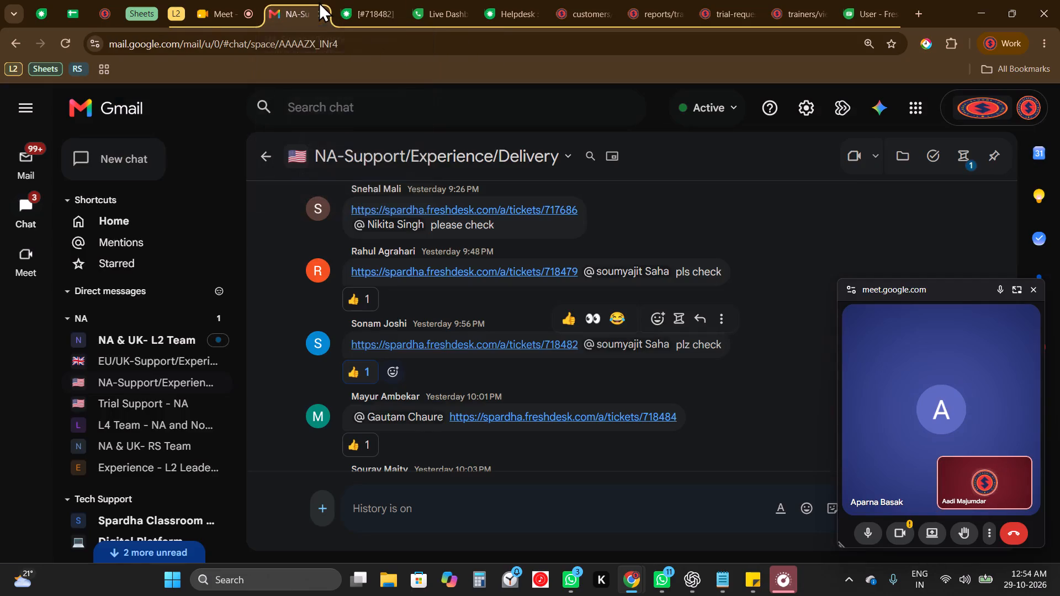
click(393, 0)
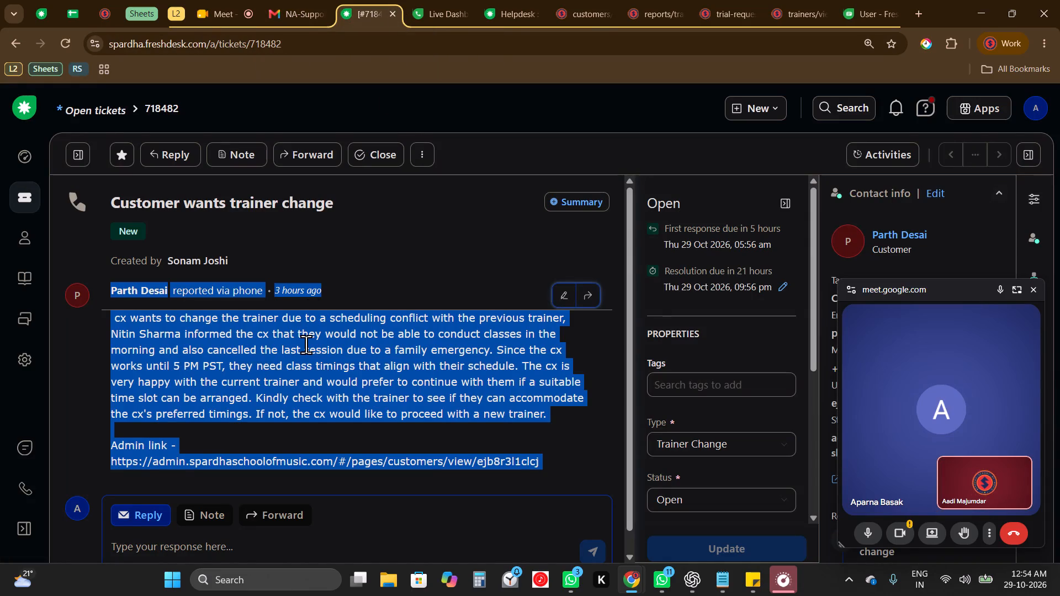
click(287, 0)
scroll(136, 349, down, 2)
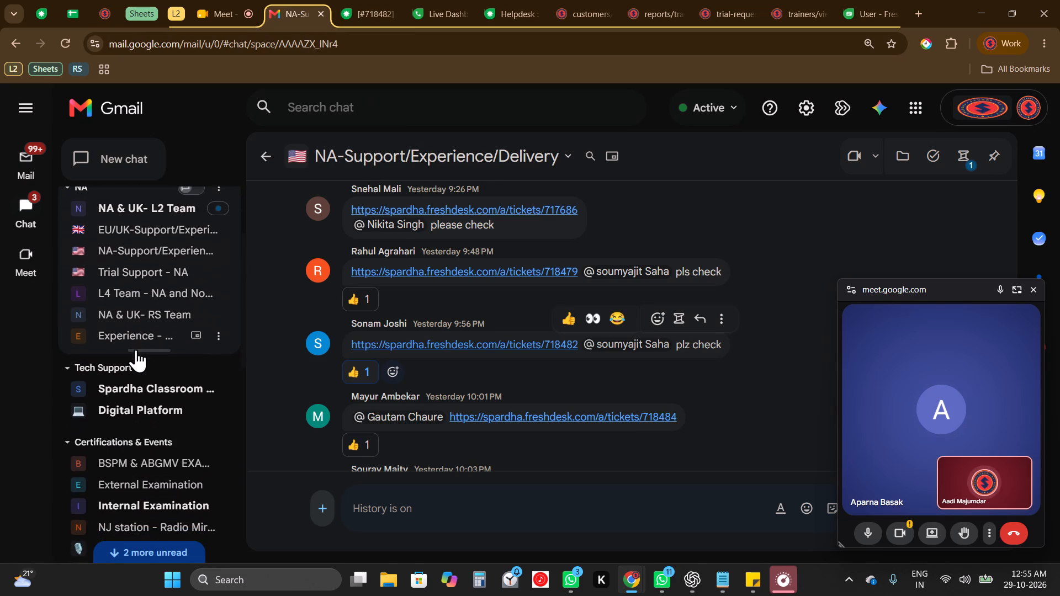
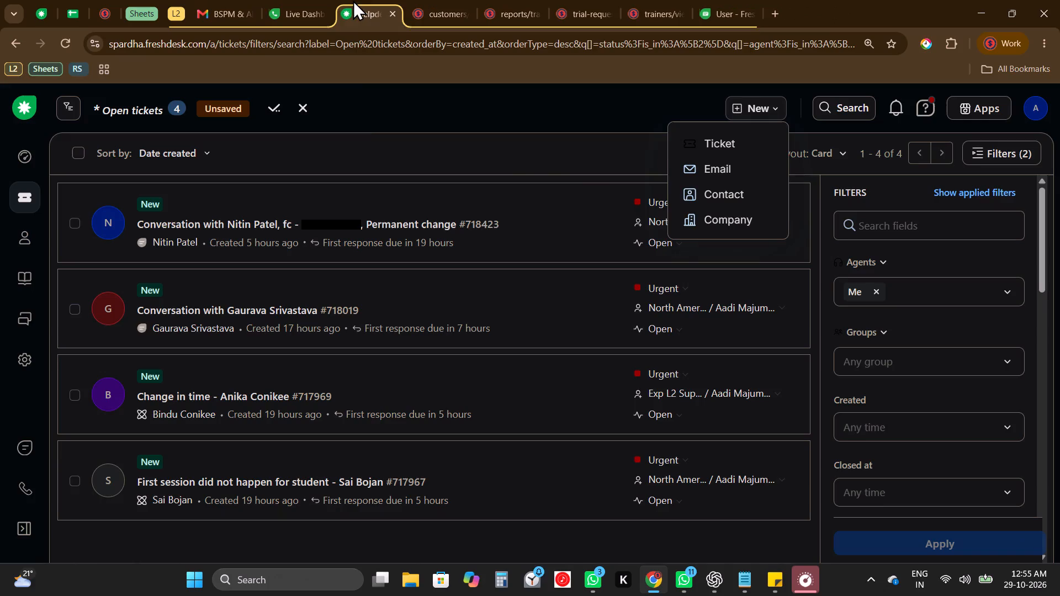
click(239, 0)
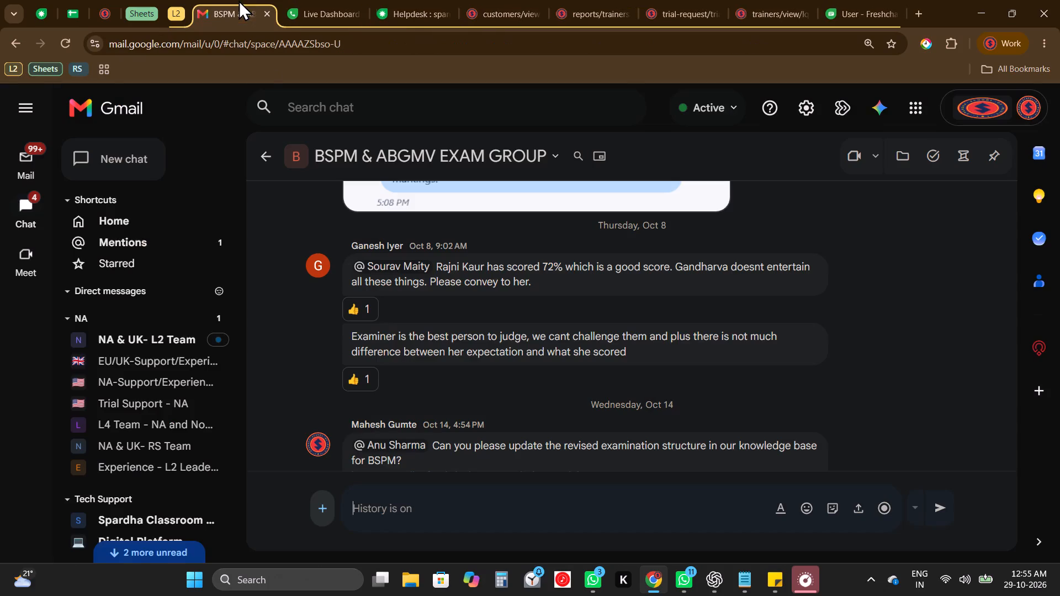
click(136, 249)
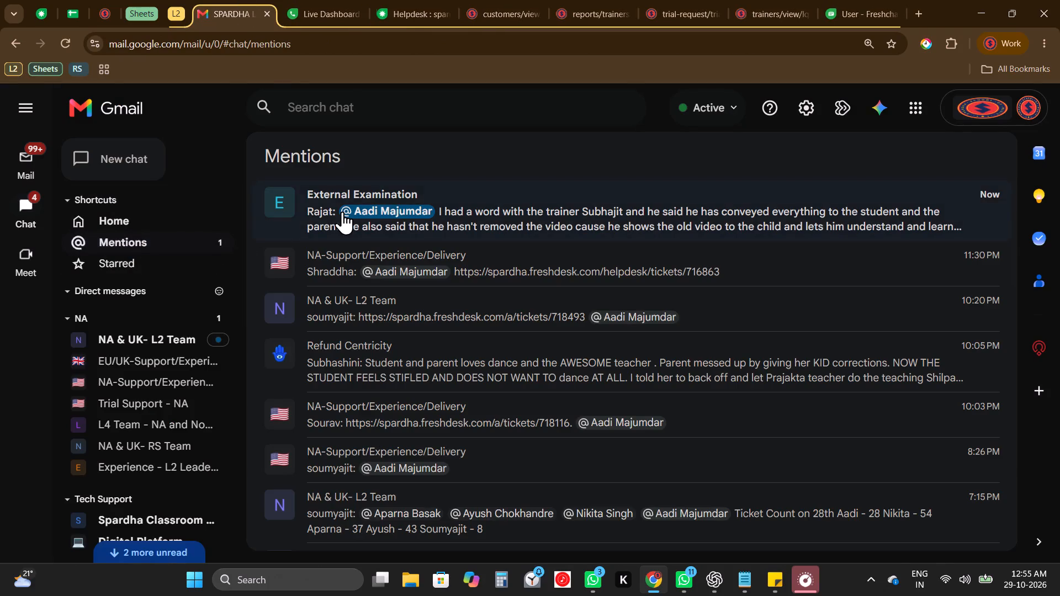
scroll(543, 243, left, 2)
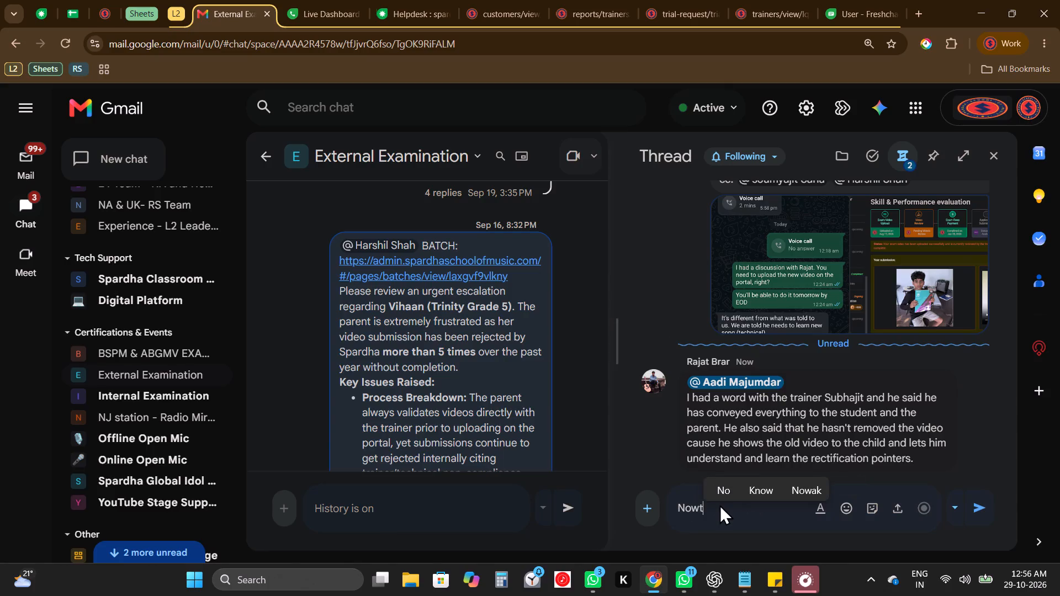
Draft the thread reply "Noted. And did they had a discussion about the song selection?".
key(BackSpace)
key(BackSpace)
text(ted)
text(. @)
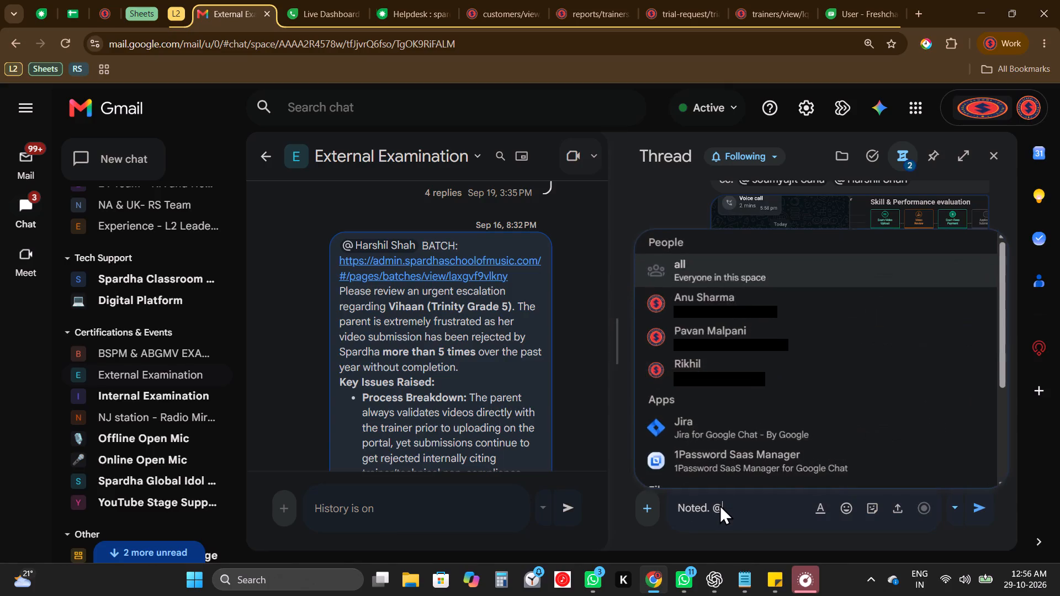
key(BackSpace)
text(And)
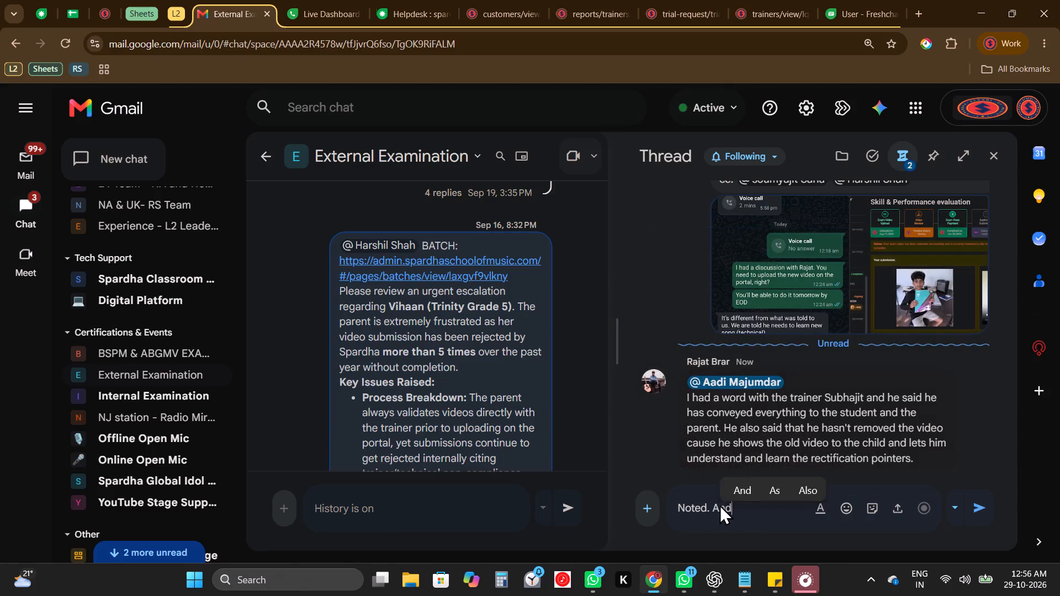
key(space)
text(did they had a discussion about the song)
key(space)
text(selection as we)
key(BackSpace)
key(BackSpace)
key(BackSpace)
key(BackSpace)
key(BackSpace)
key(BackSpace)
key(shift+question)
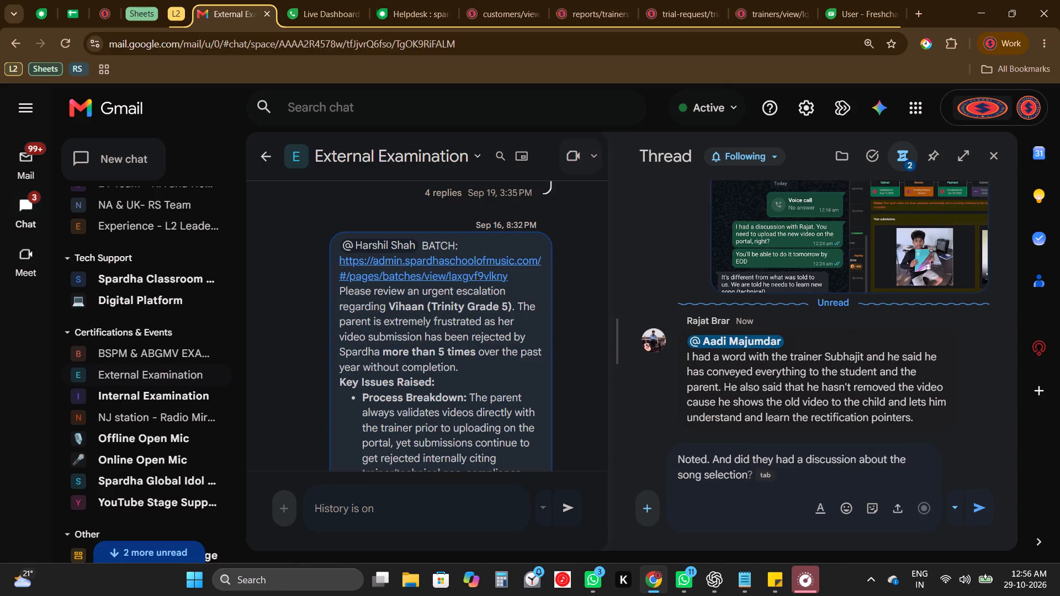
Mention Rajat at the start of the drafted reply and change "And did" to "Did".
key(Up)
key(Up)
text(@raja)
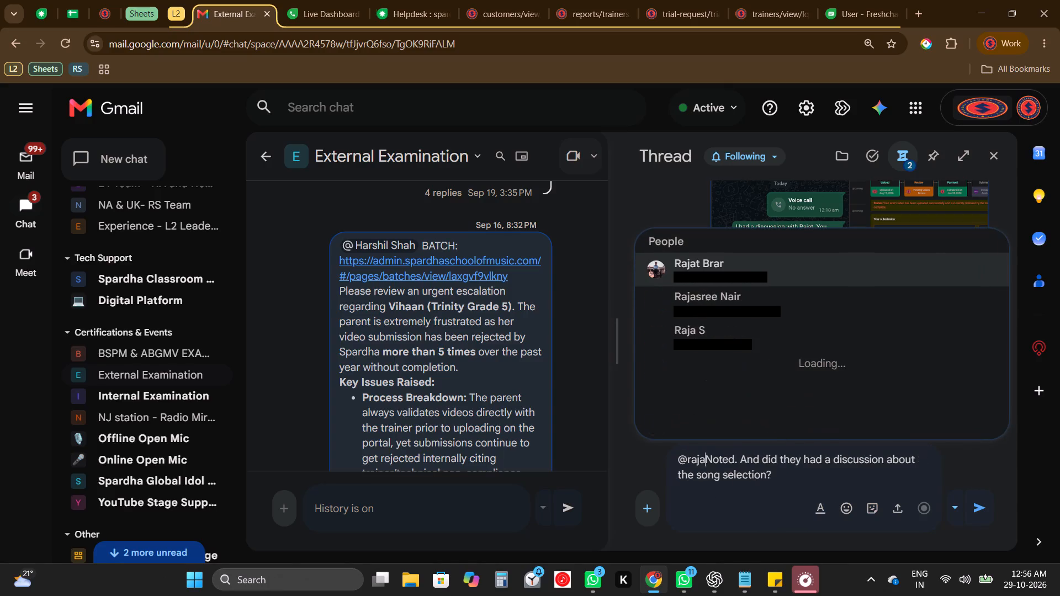
key(Return)
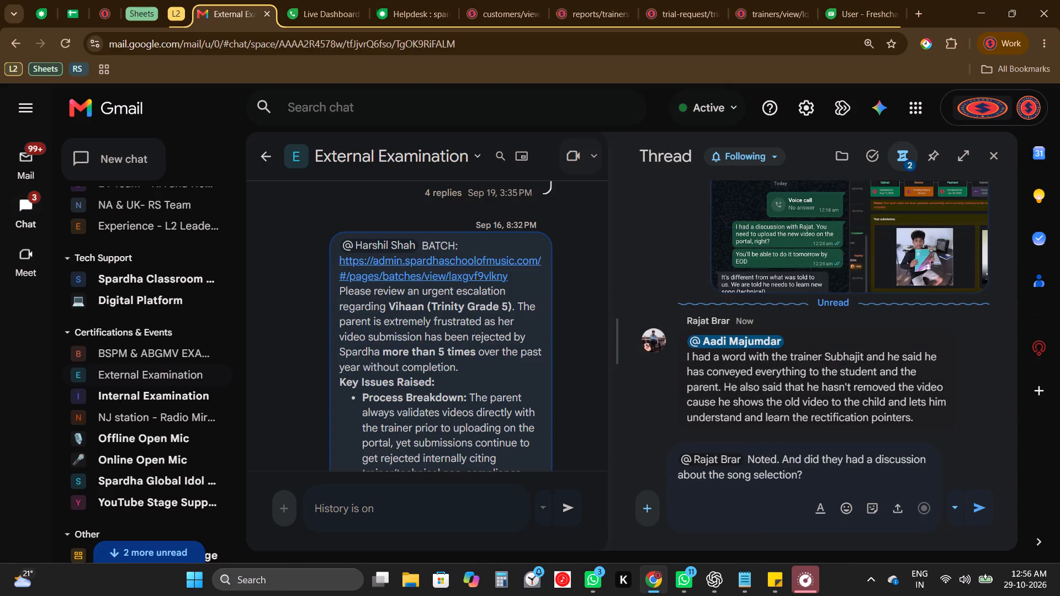
click(795, 454)
drag(795, 454, 805, 454)
text(Did)
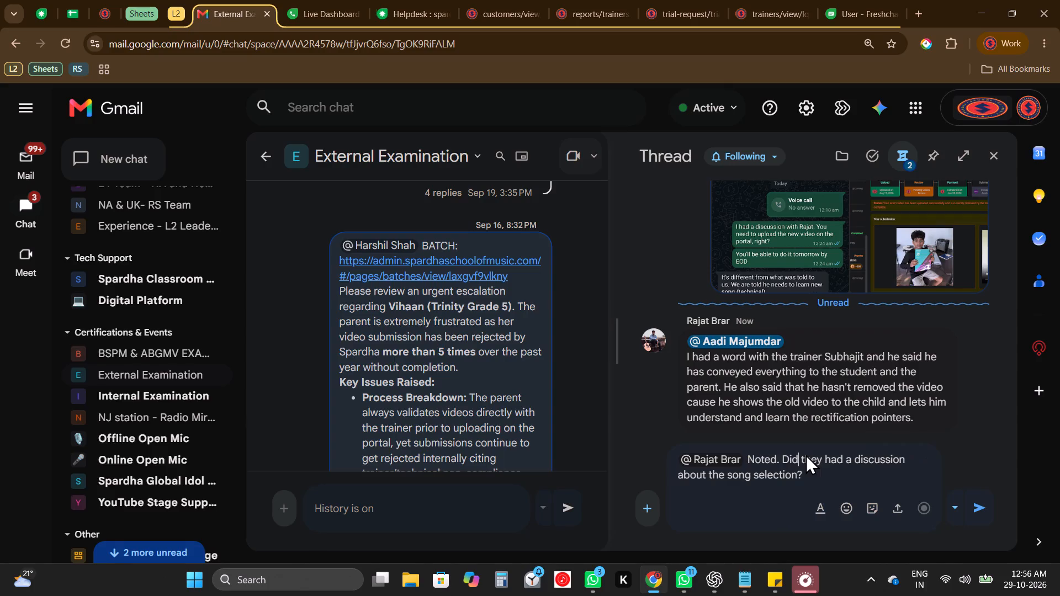
click(786, 457)
drag(786, 457, 804, 467)
key(ctrl+c)
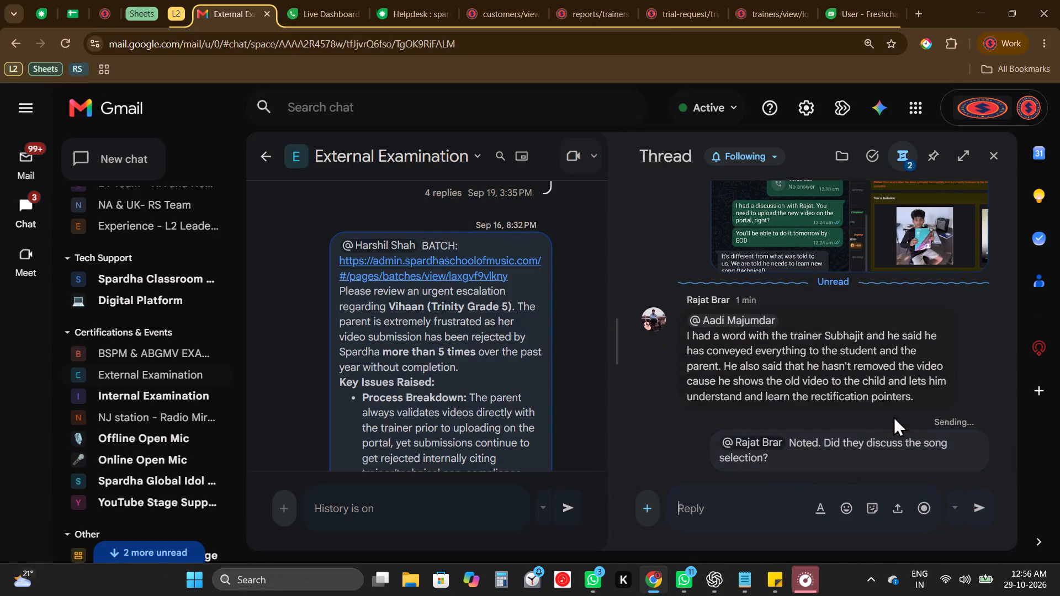
click(998, 152)
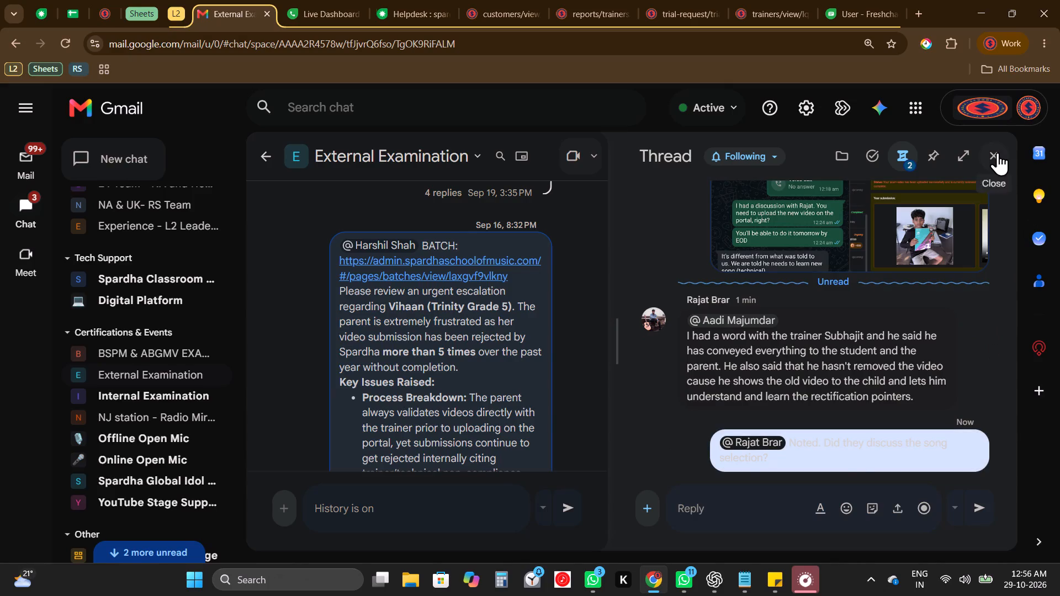
Switch to the Freshdesk helpdesk page and open its dashboard.
click(370, 0)
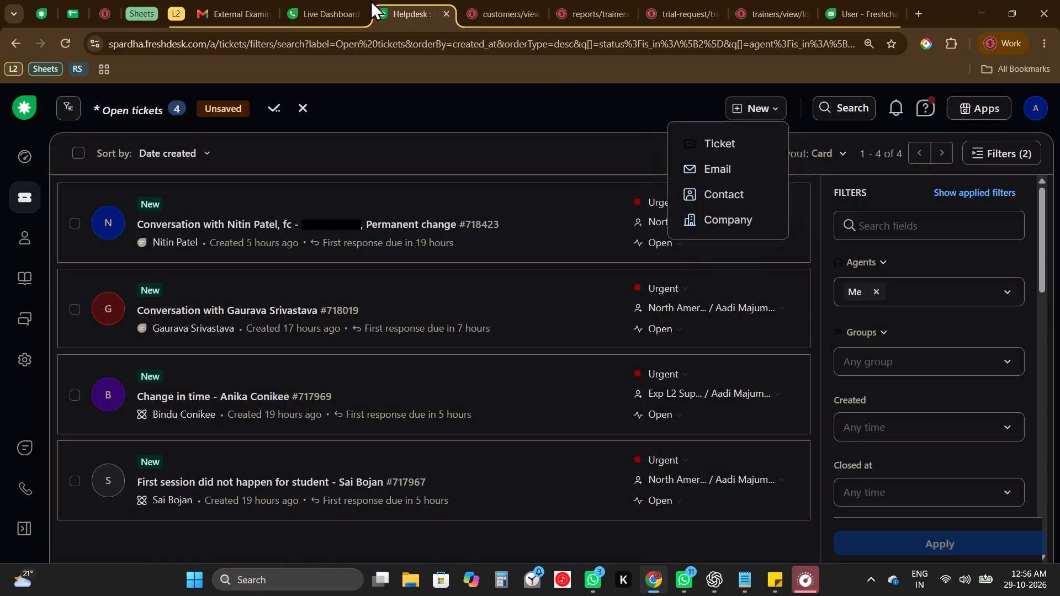
click(28, 119)
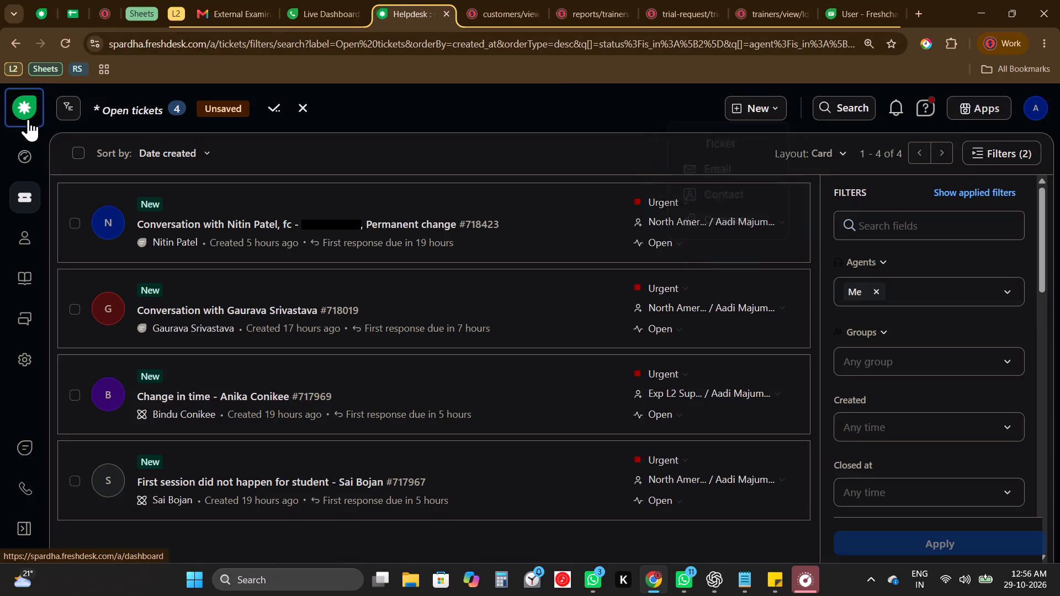
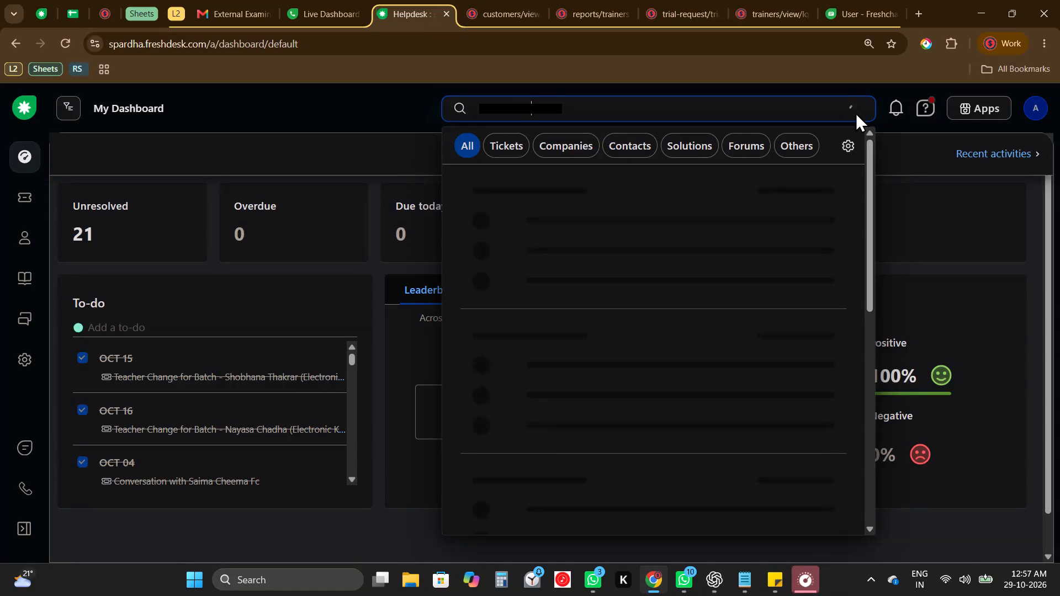
Remove the extra characters from the number in the helpdesk search and copy the cleaned number.
key(BackSpace)
key(ctrl+Left)
key(BackSpace)
key(ctrl+a)
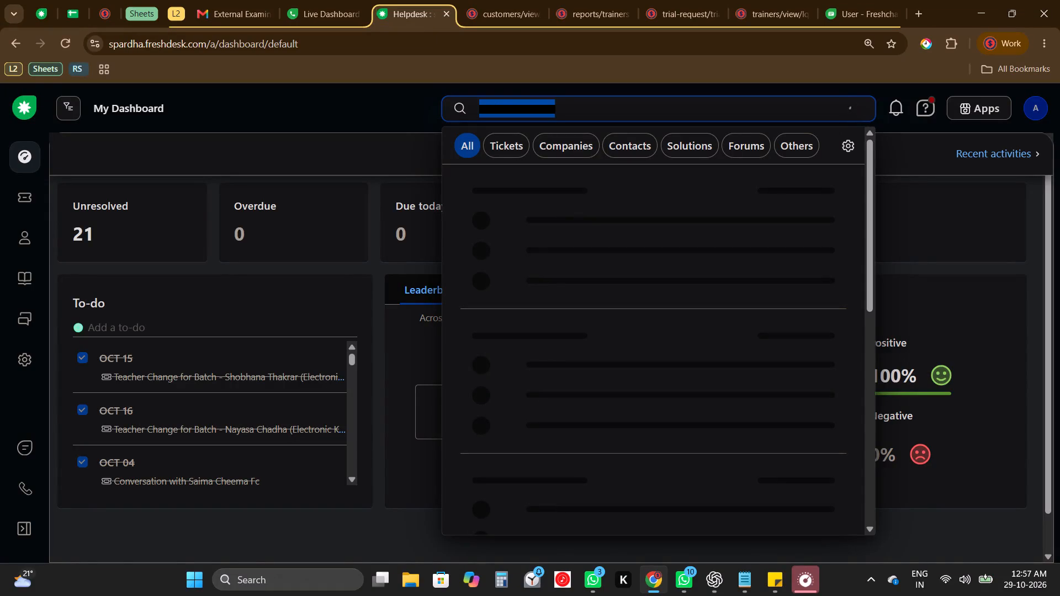
key(ctrl+c)
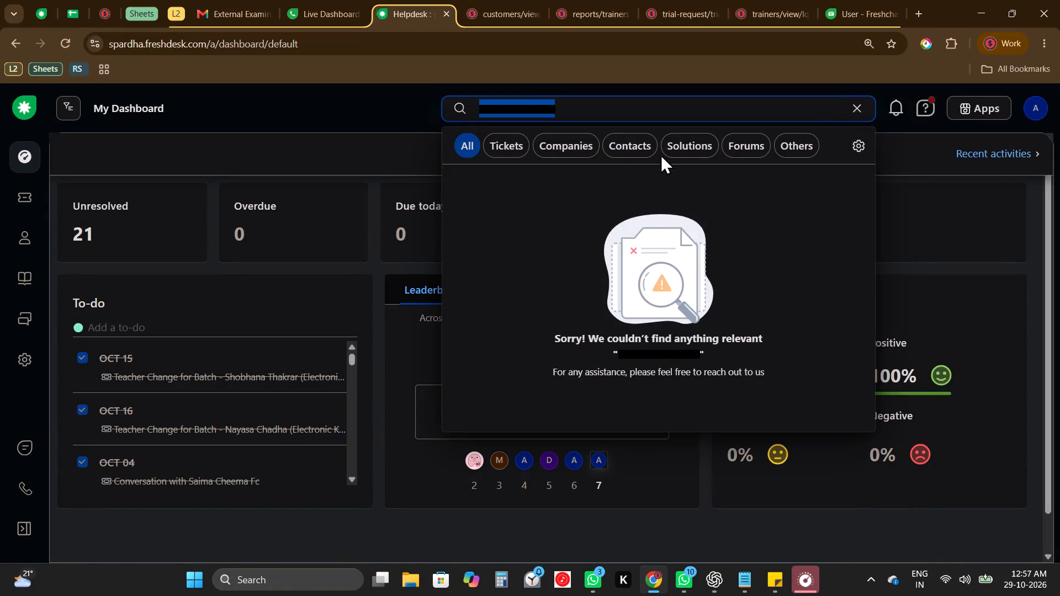
key(ctrl+c)
In the admin portal's Students list, search active students by the copied number as family unique number, without its leading characters.
click(504, 0)
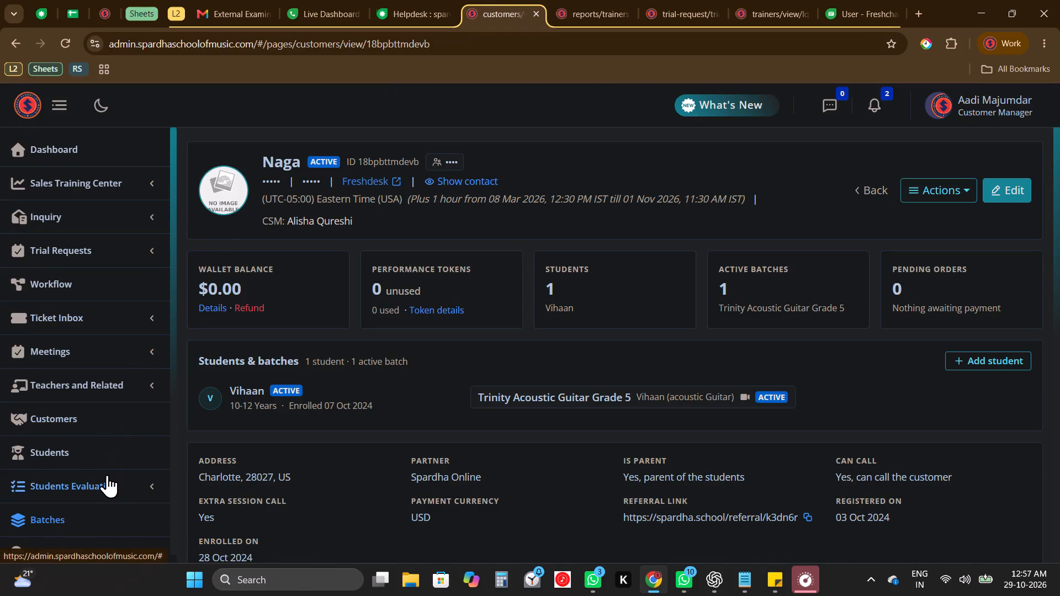
click(141, 457)
triple_click(469, 214)
double_click(469, 214)
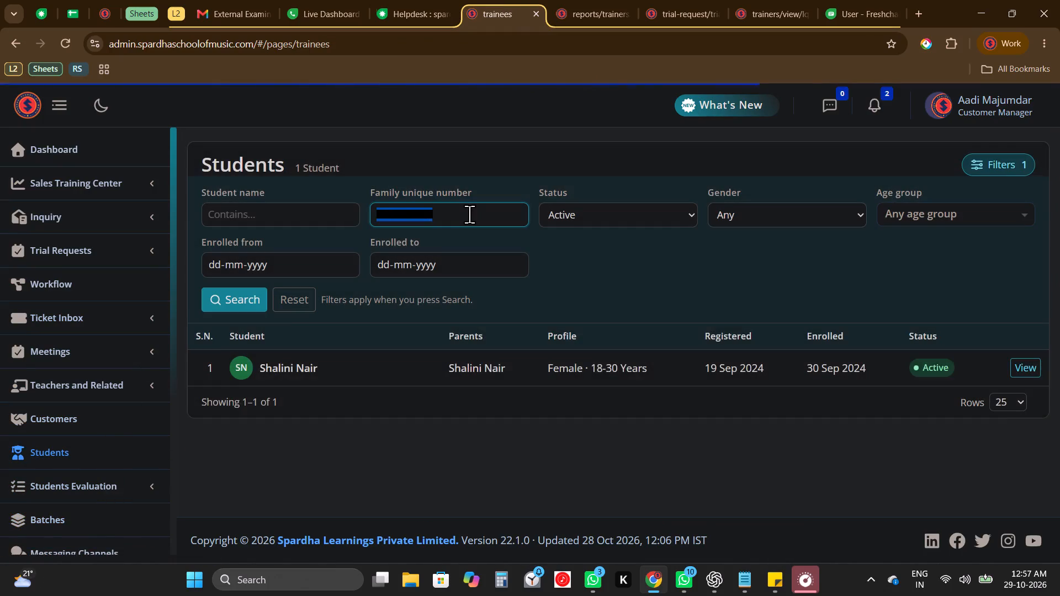
key(ctrl+v)
key(ctrl+Left)
key(Right)
key(Right)
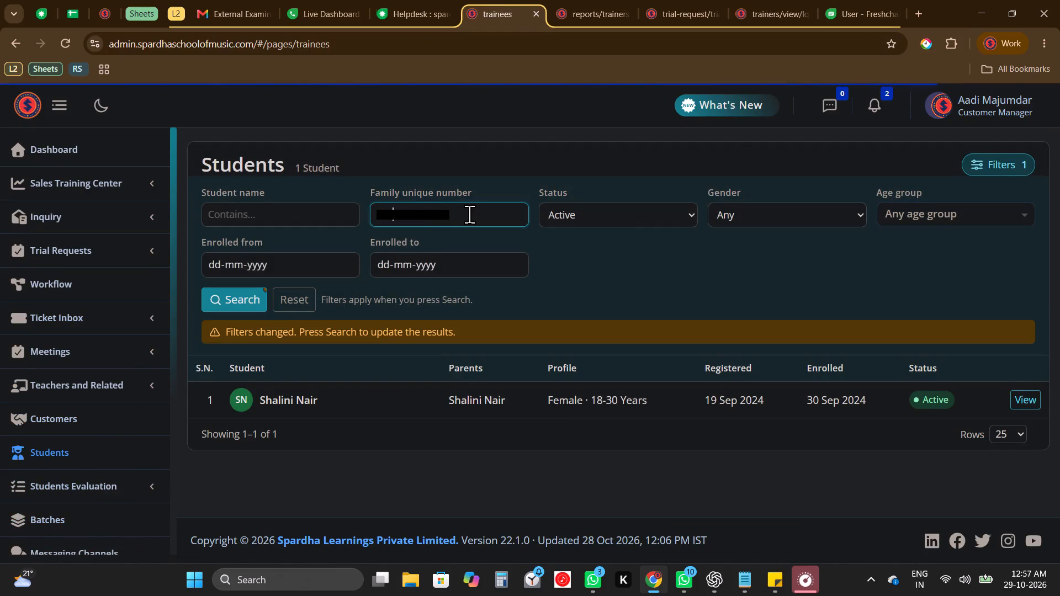
key(BackSpace)
key(BackSpace)
click(469, 214)
key(BackSpace)
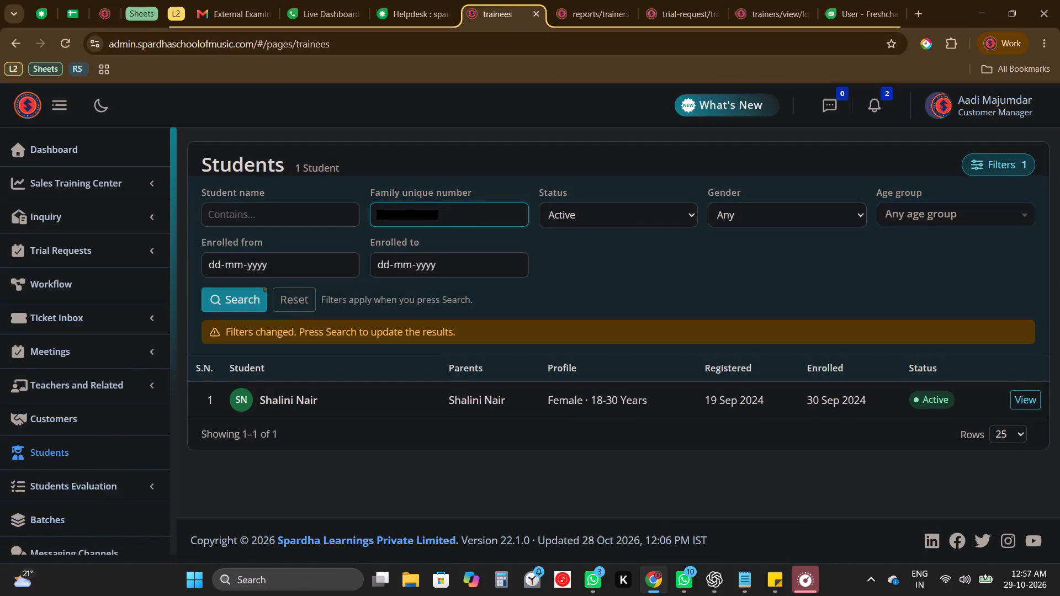
key(ctrl+z)
key(Up)
key(Right)
key(BackSpace)
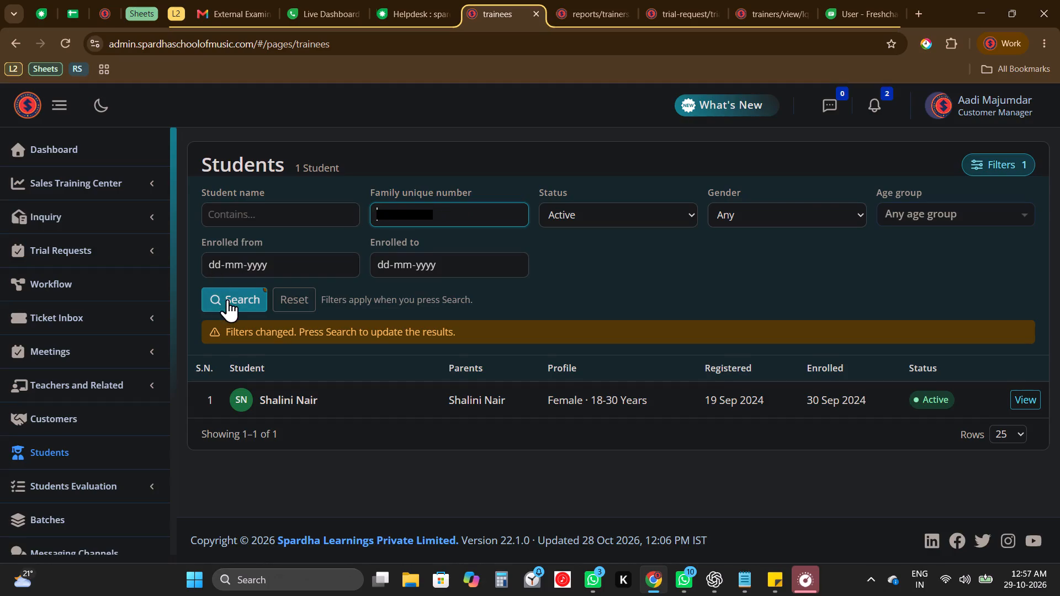
click(227, 299)
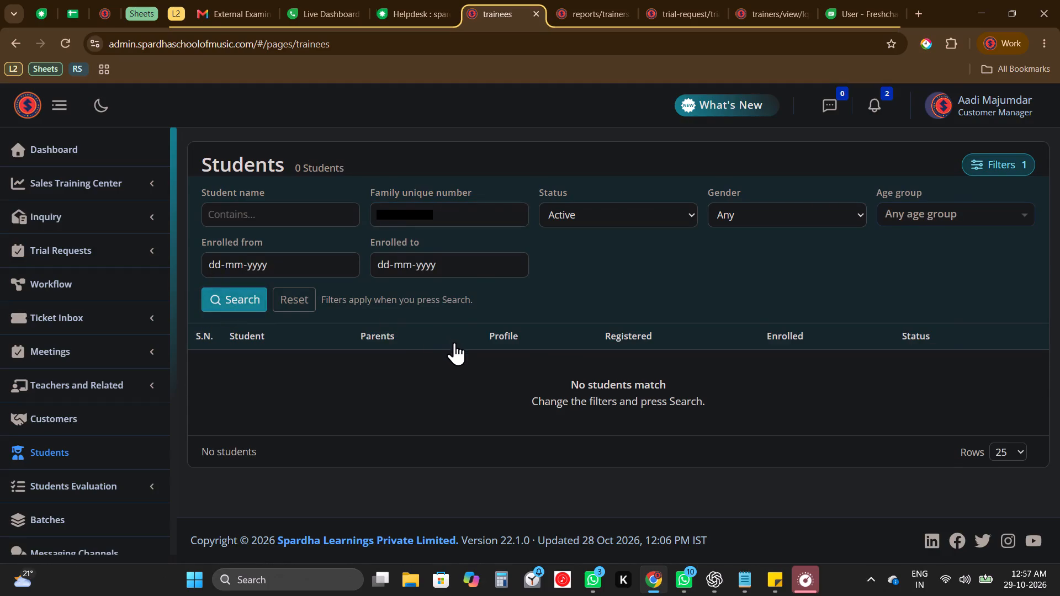
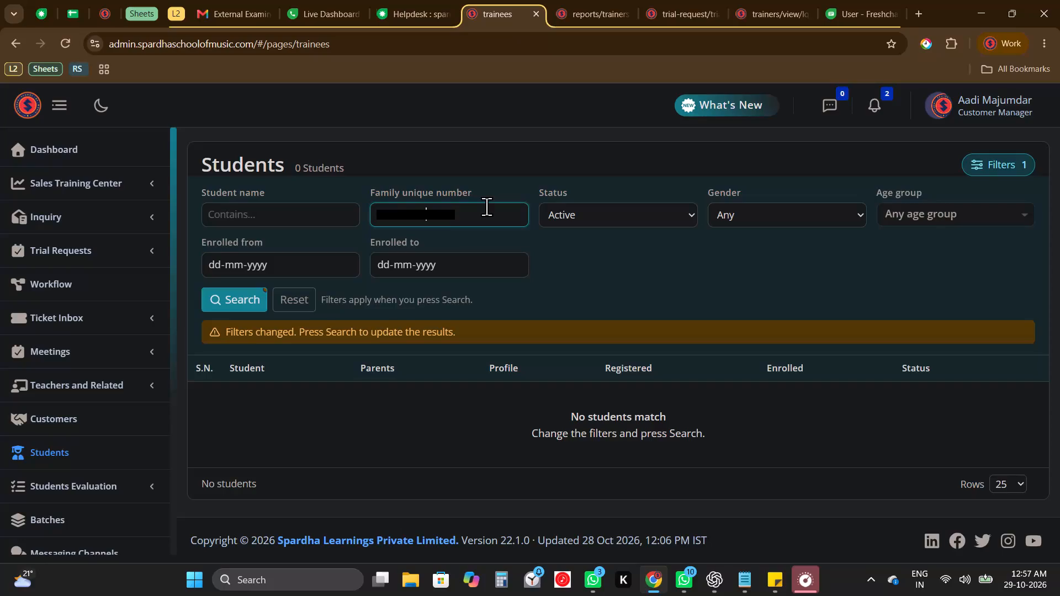
Remove the leading characters from the family unique number filter and search the students by the shortened number.
key(BackSpace)
key(ctrl+Left)
key(BackSpace)
key(BackSpace)
key(BackSpace)
key(BackSpace)
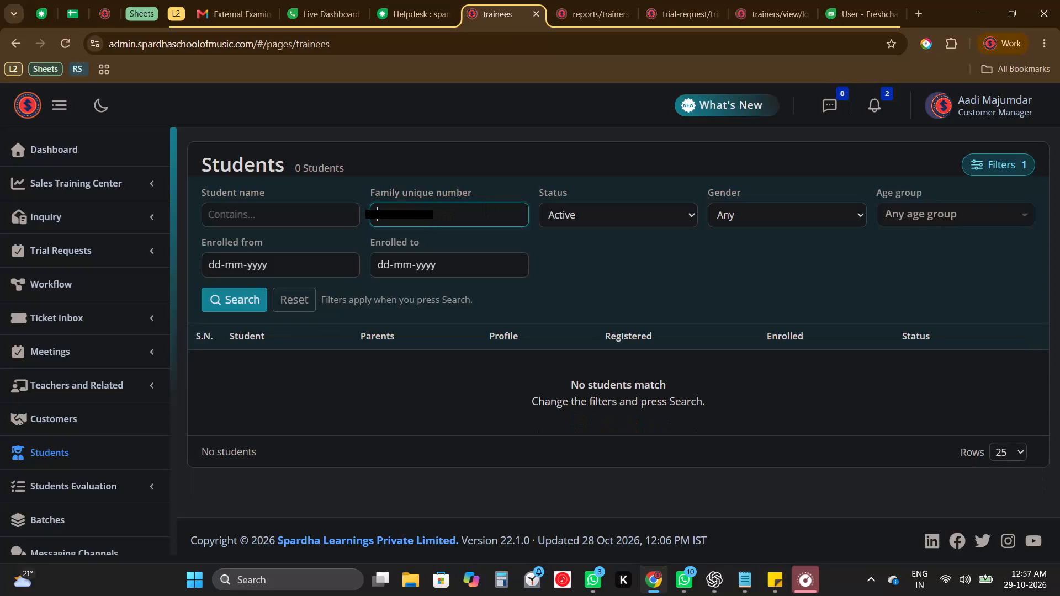
click(231, 311)
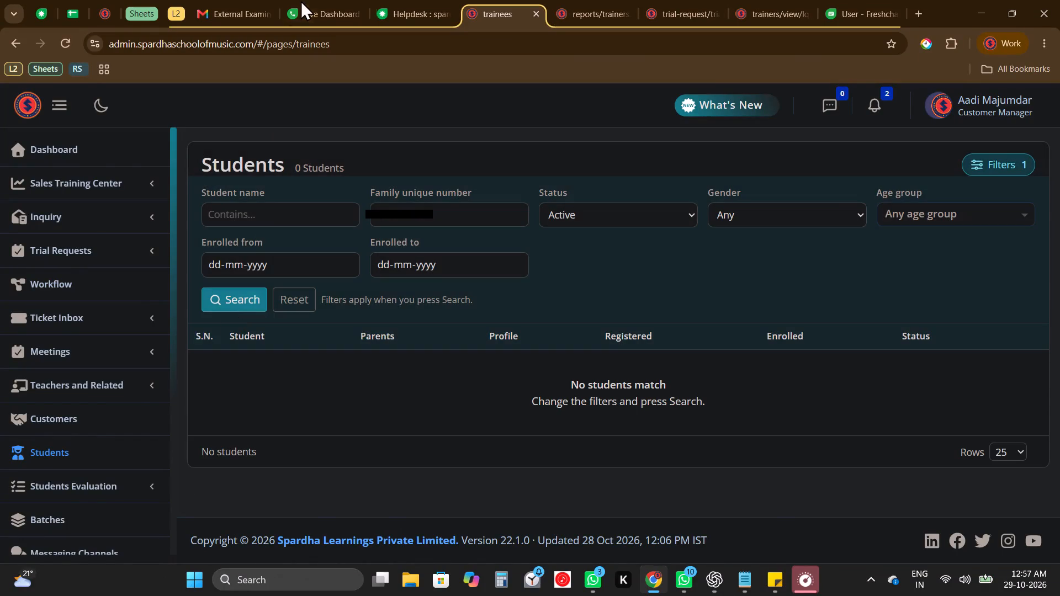
Switch to Gmail chat and open Rajat's newest message in the External Examination thread from the mentions list.
click(237, 0)
scroll(732, 356, down, 10)
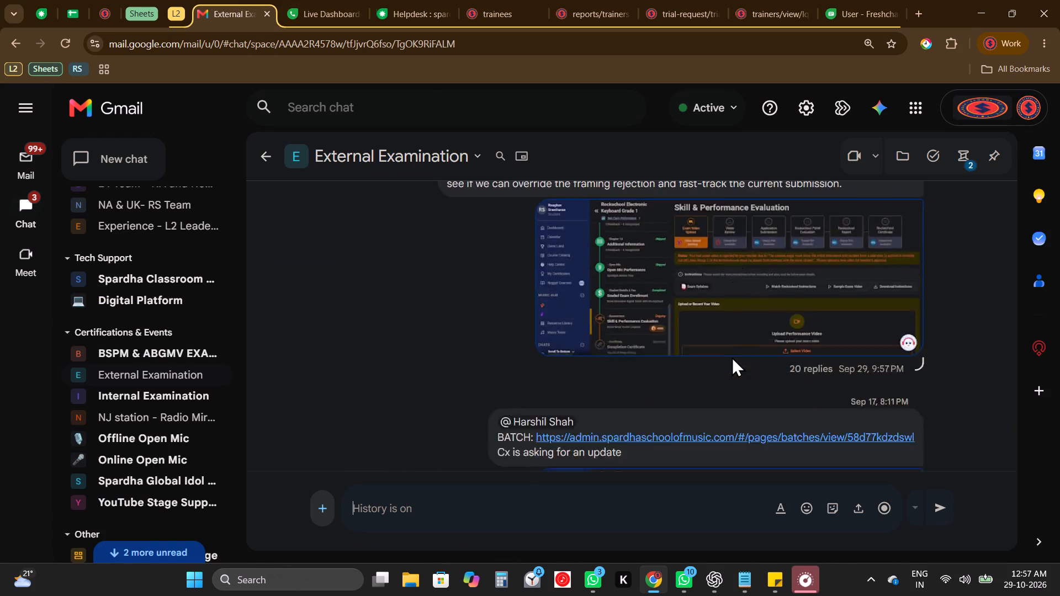
scroll(732, 356, down, 2)
scroll(165, 300, up, 5)
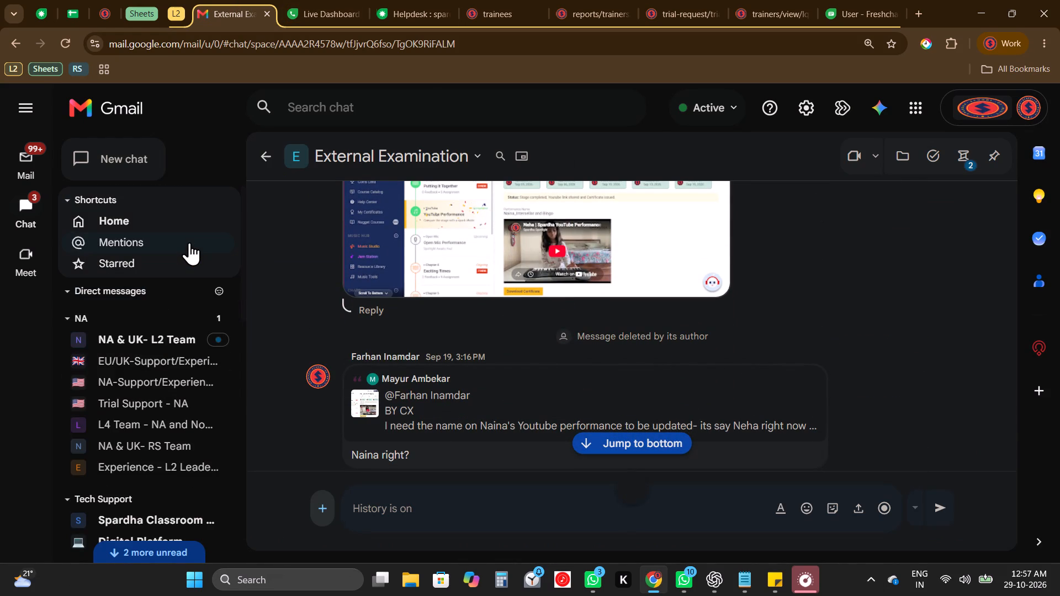
click(189, 242)
click(399, 194)
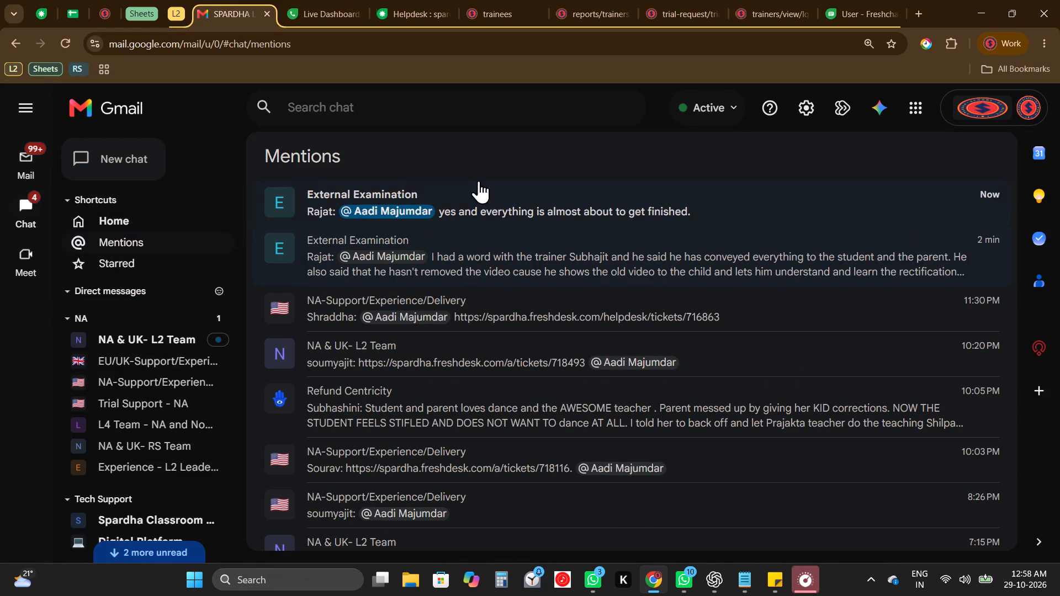
click(523, 204)
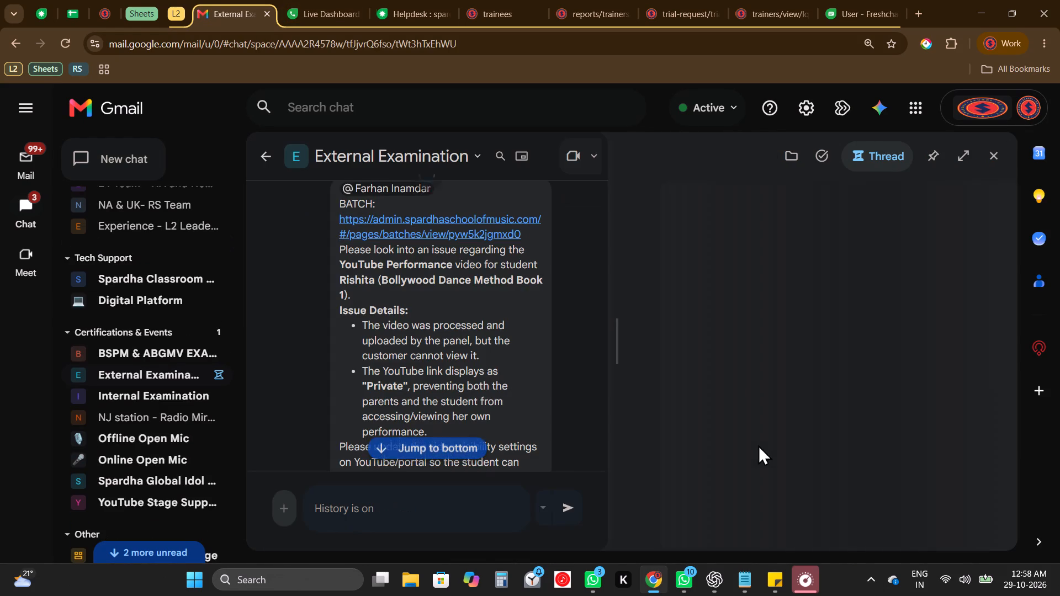
Draft a reply to Rajat in the External Examination thread, starting with "Okay, thank".
click(773, 494)
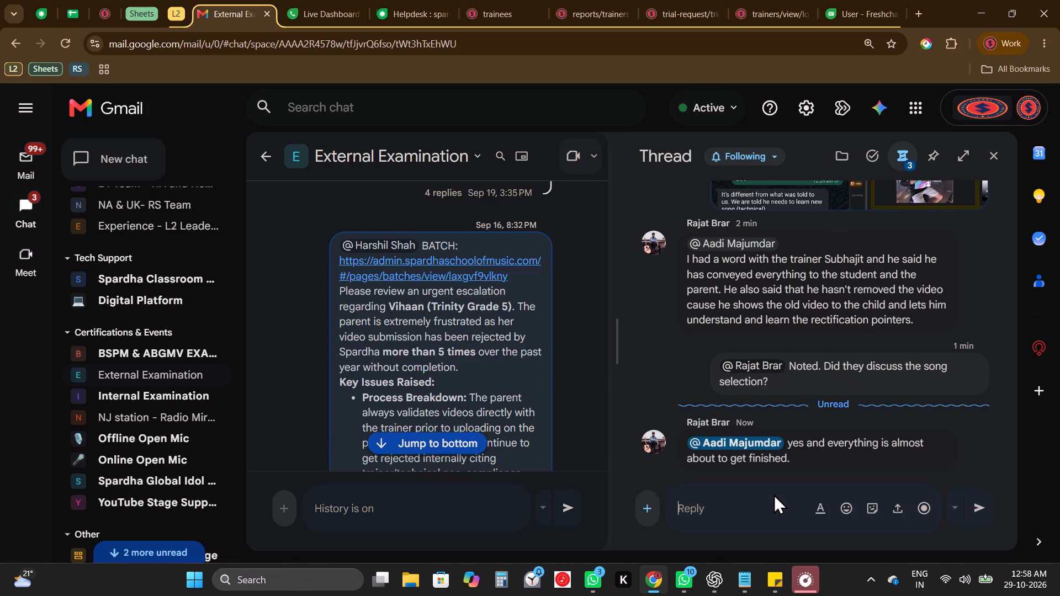
click(736, 513)
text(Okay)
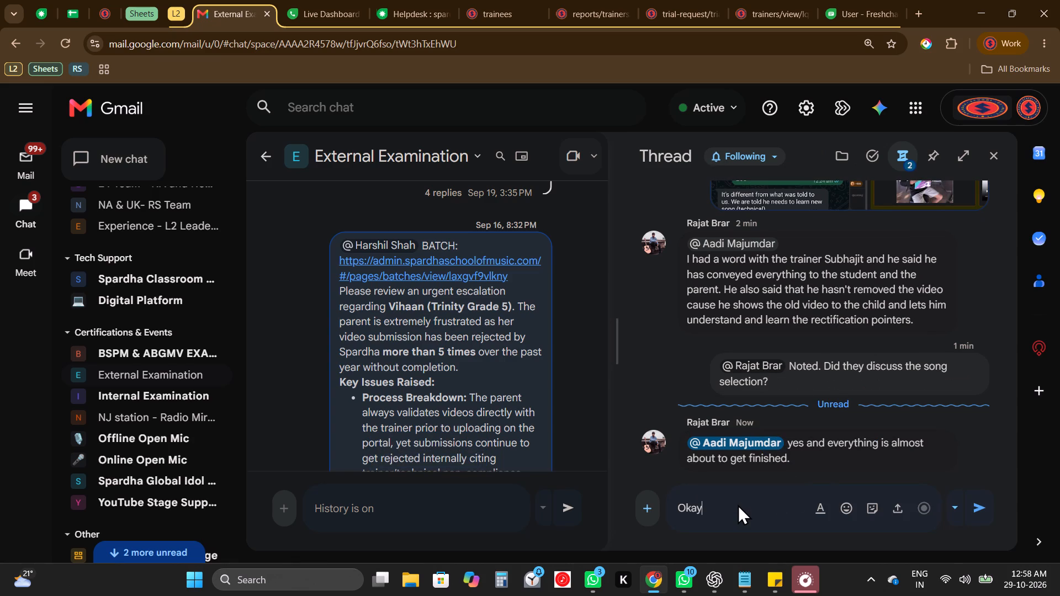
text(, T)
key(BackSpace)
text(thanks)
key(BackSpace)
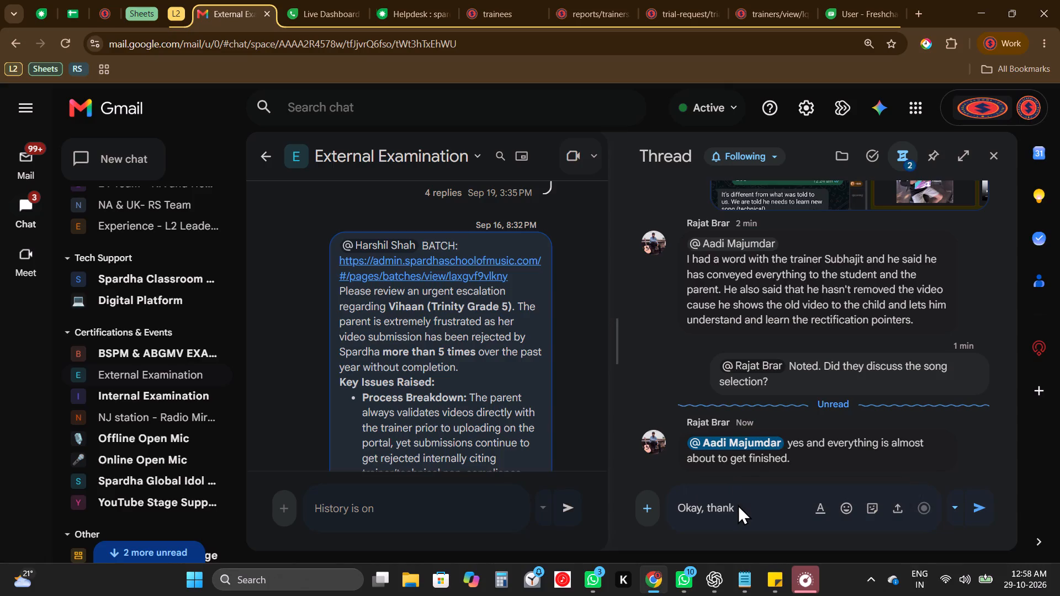
Complete the thread reply as "Okay, thanks!" with a mention of Rajat, send it and return to the chat home.
text(s! @raj)
key(Return)
key(Return)
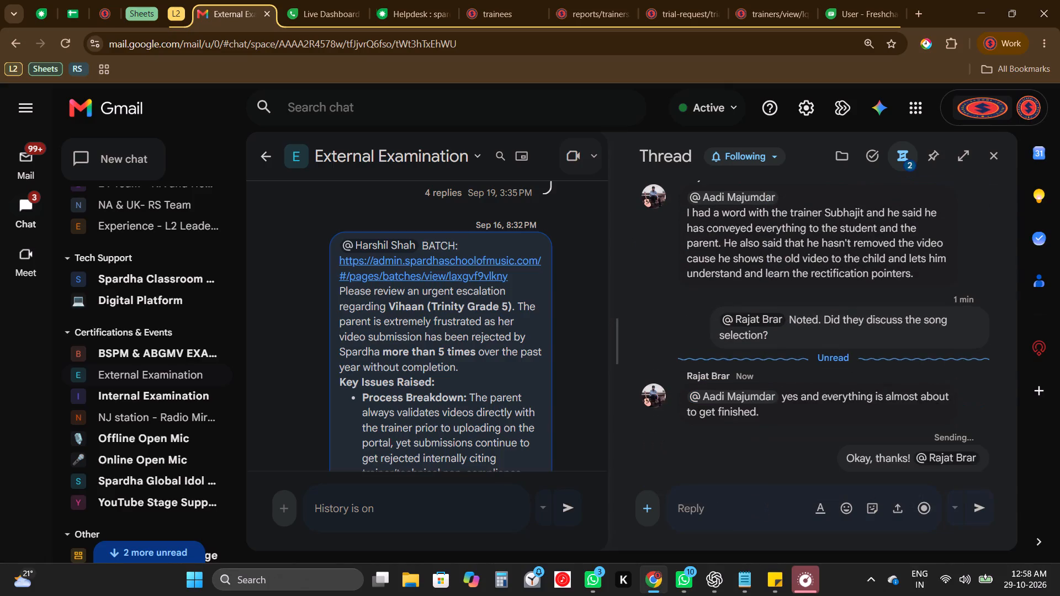
click(963, 157)
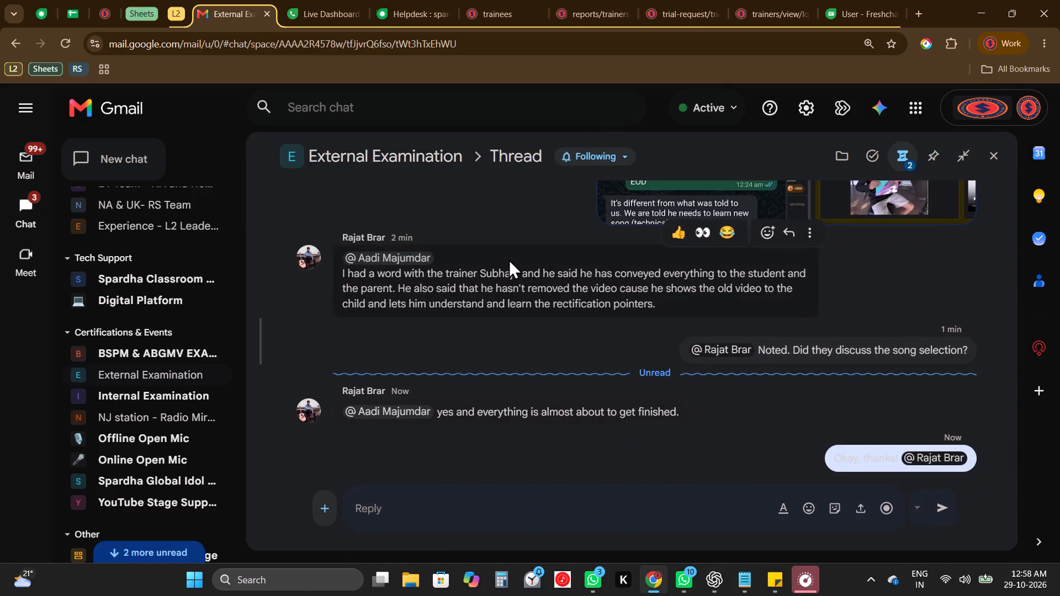
scroll(197, 200, up, 5)
click(150, 223)
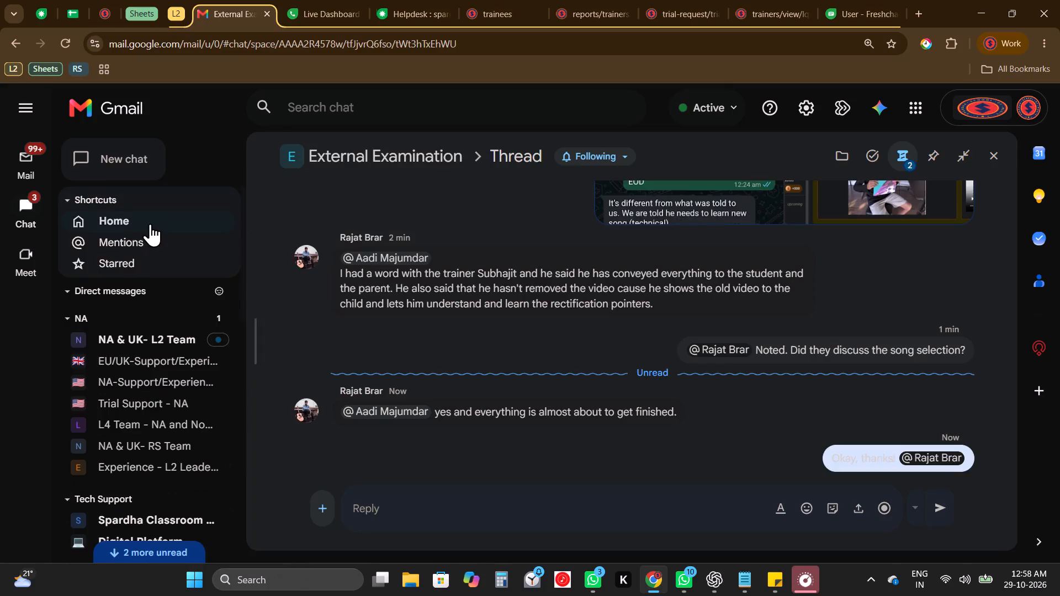
Switch from the chat to the Freshdesk helpdesk dashboard.
click(326, 0)
click(416, 0)
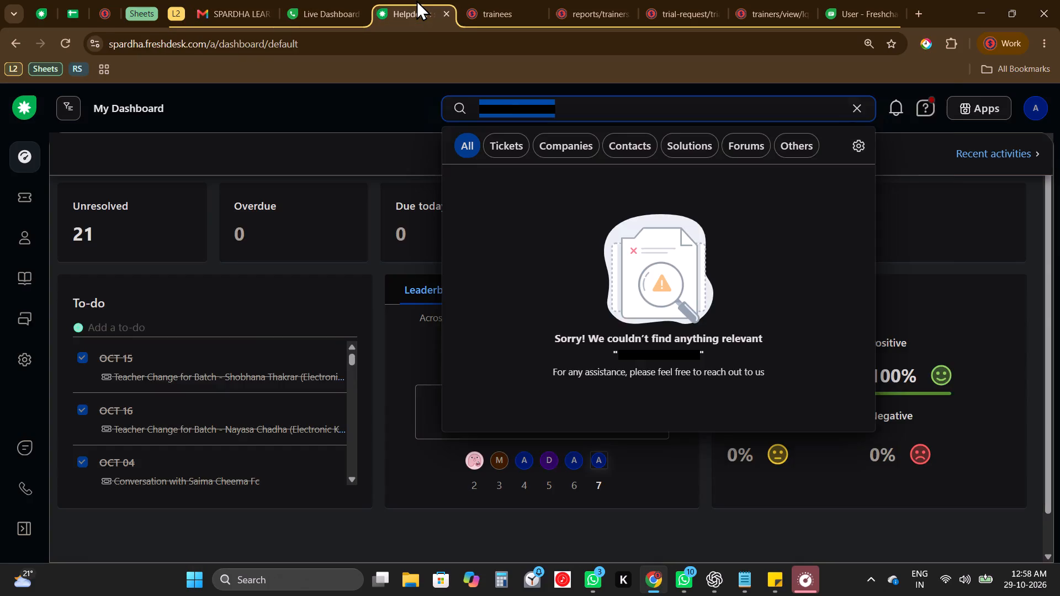
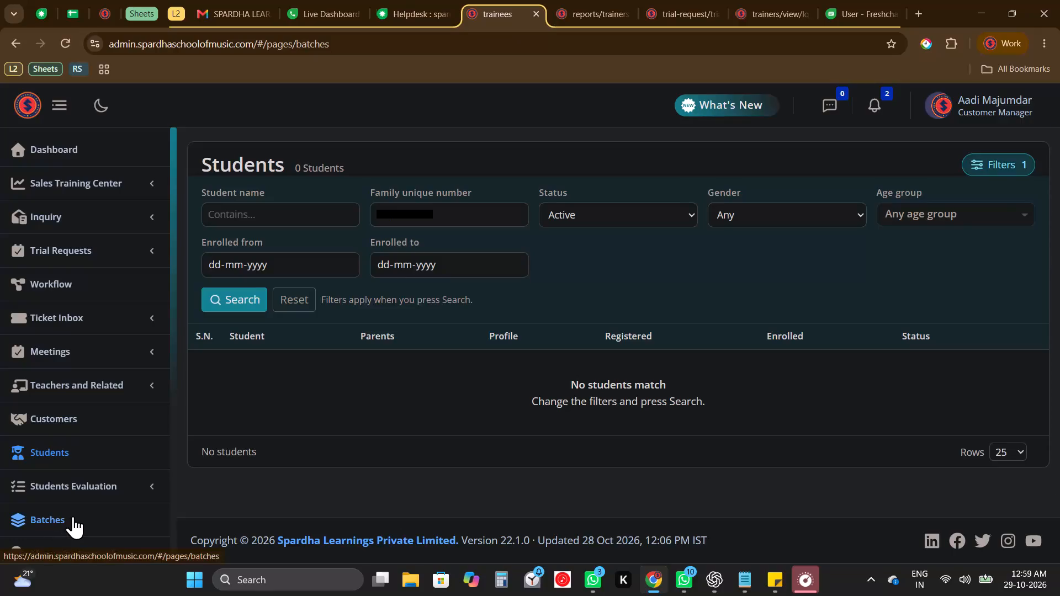
Search the batches with the batch name Anay and the region set to North America.
triple_click(325, 211)
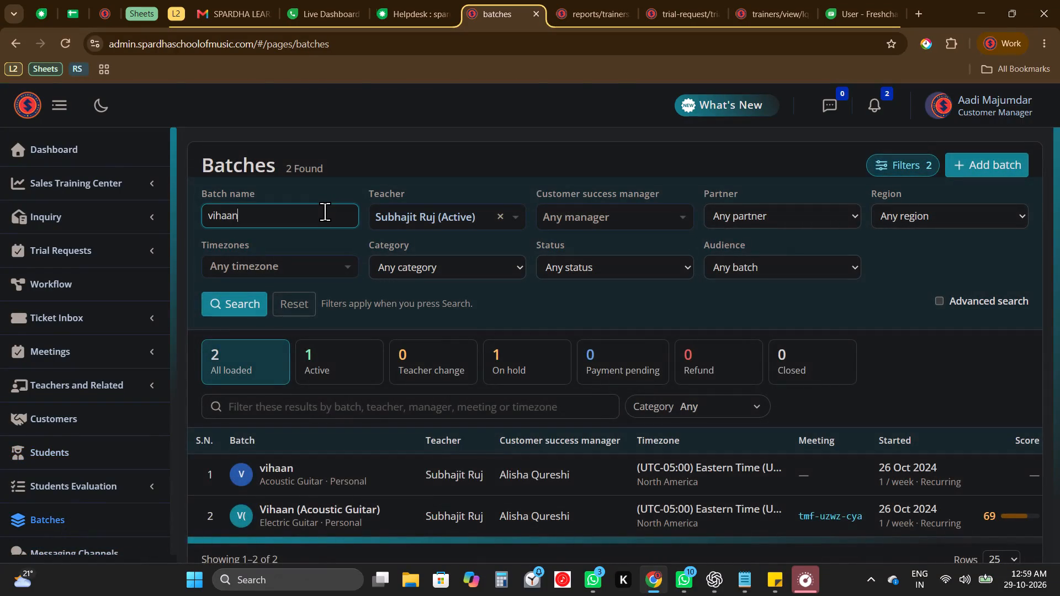
key(ctrl+v)
key(Tab)
key(backslash)
key(BackSpace)
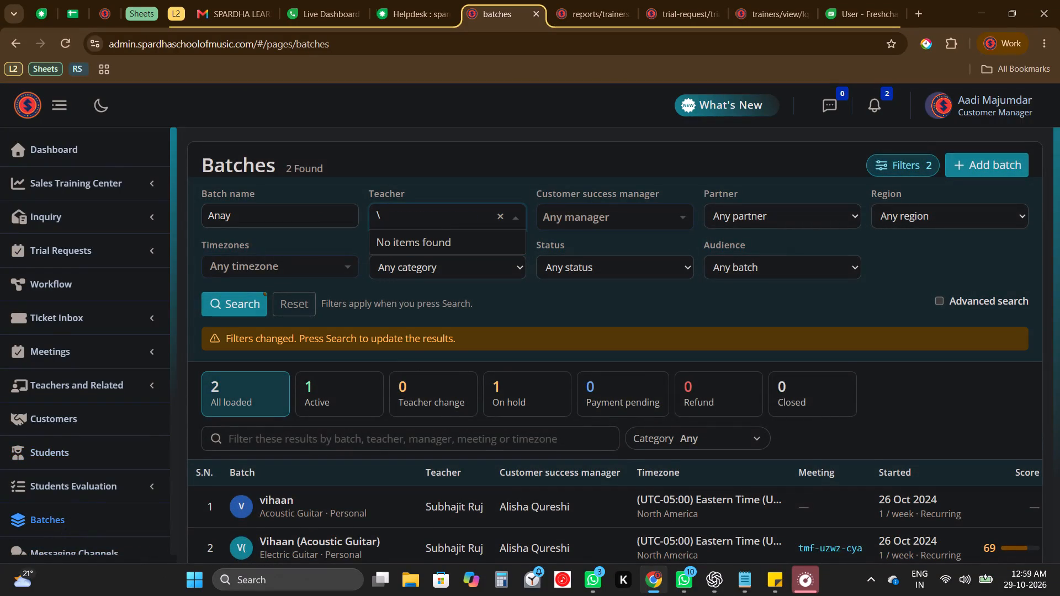
click(681, 339)
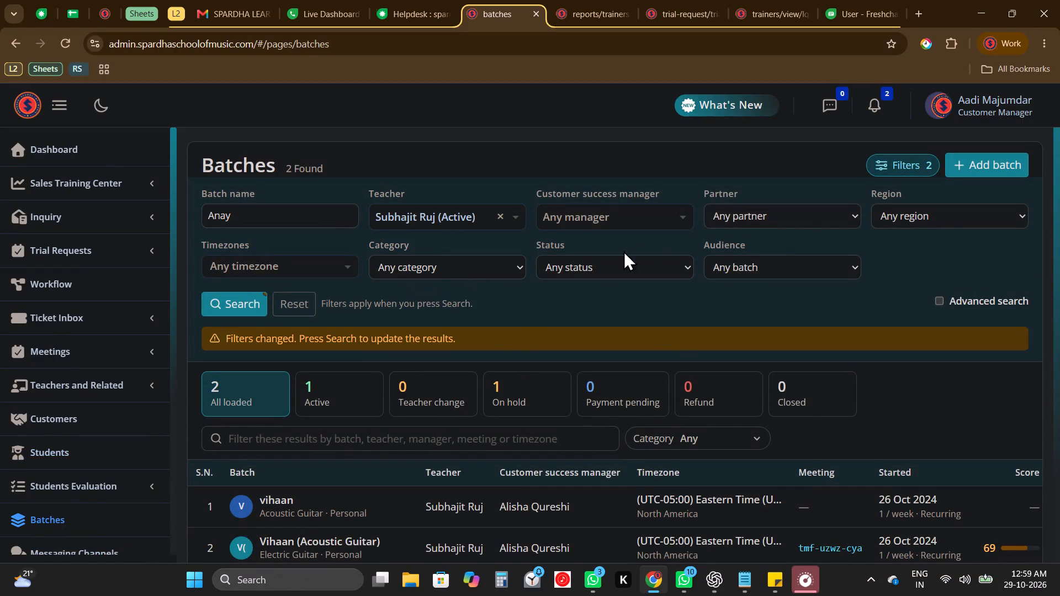
click(941, 216)
text(no)
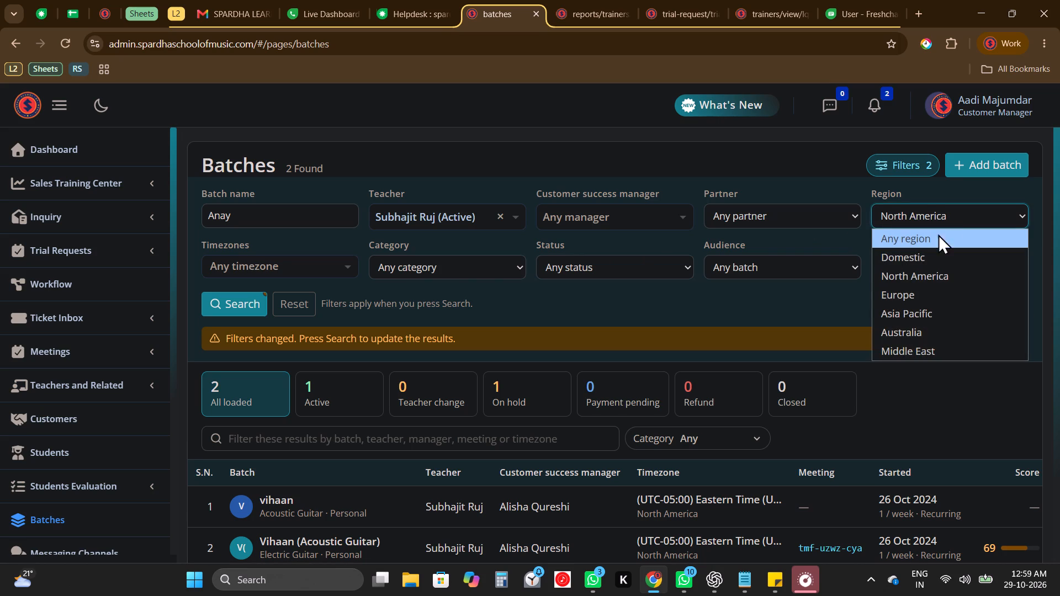
click(947, 273)
click(235, 315)
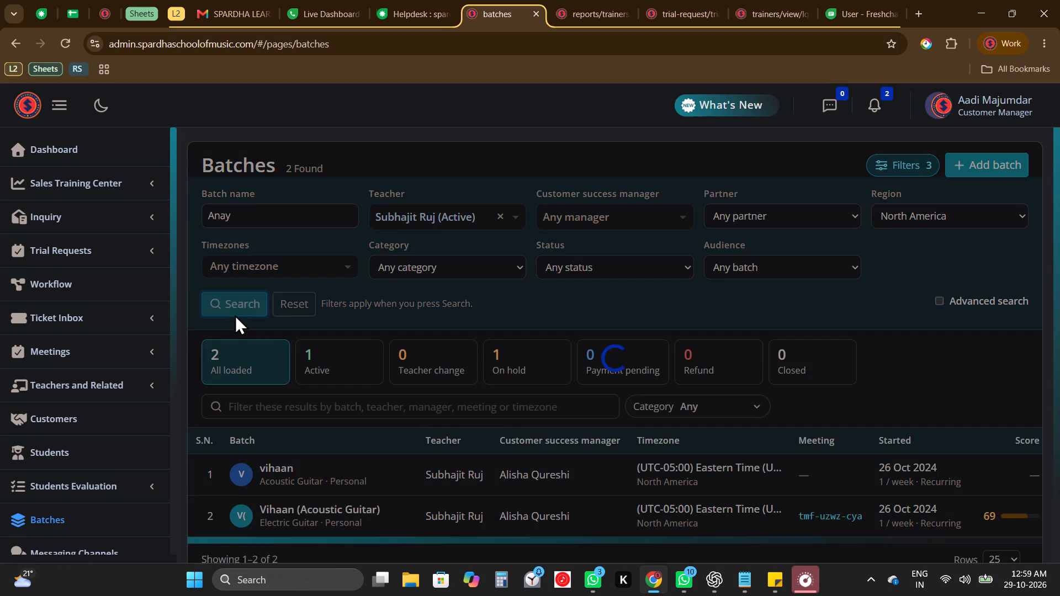
Open the batch name filter for editing.
click(262, 214)
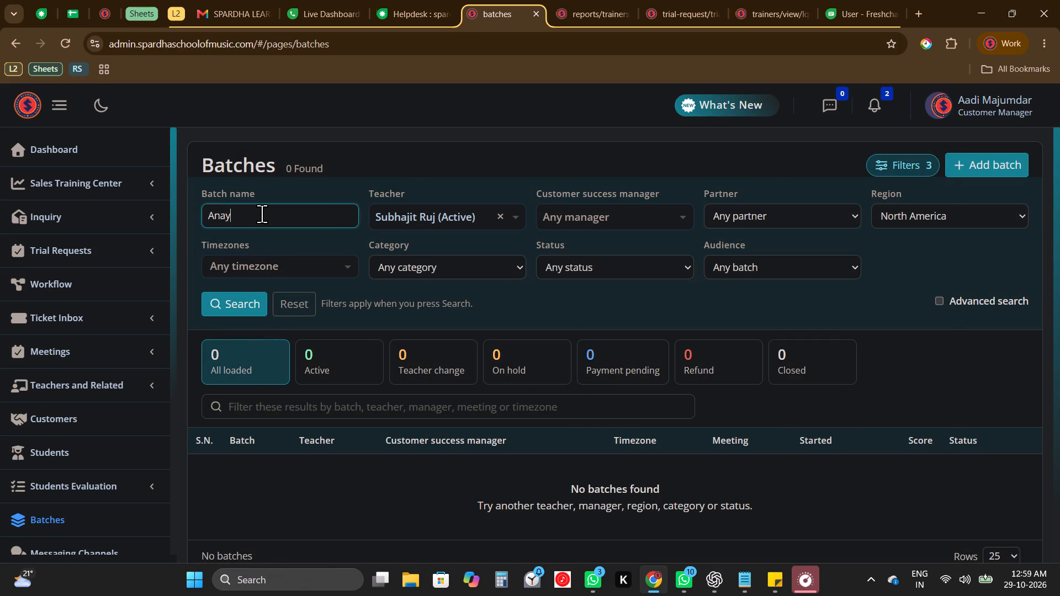
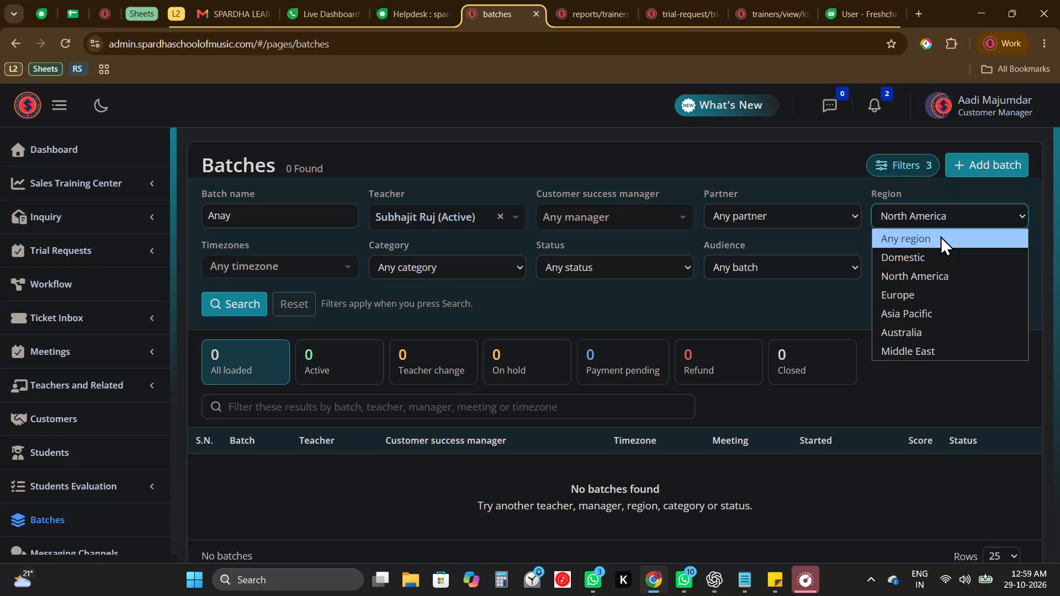
Clear the teacher filter, set the region to North America, and search the batches named Anay.
click(228, 321)
click(504, 216)
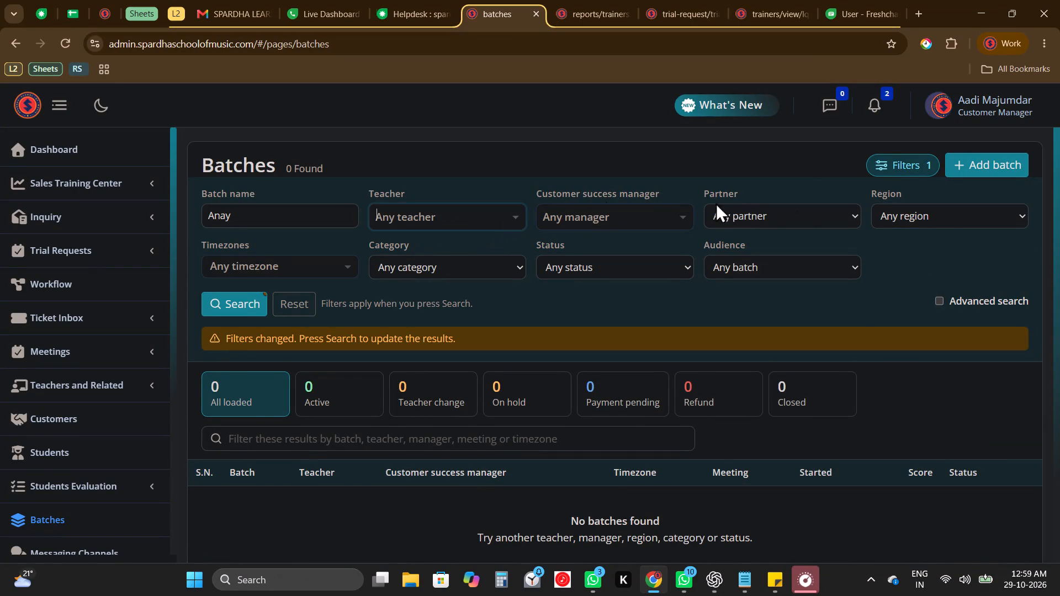
click(941, 210)
text(nor)
key(Return)
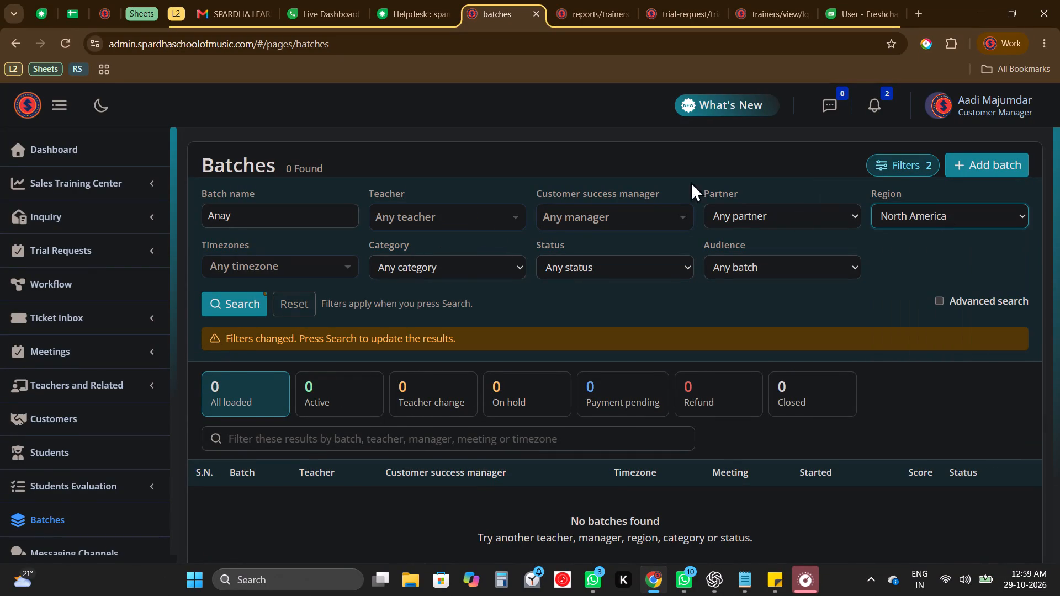
click(224, 303)
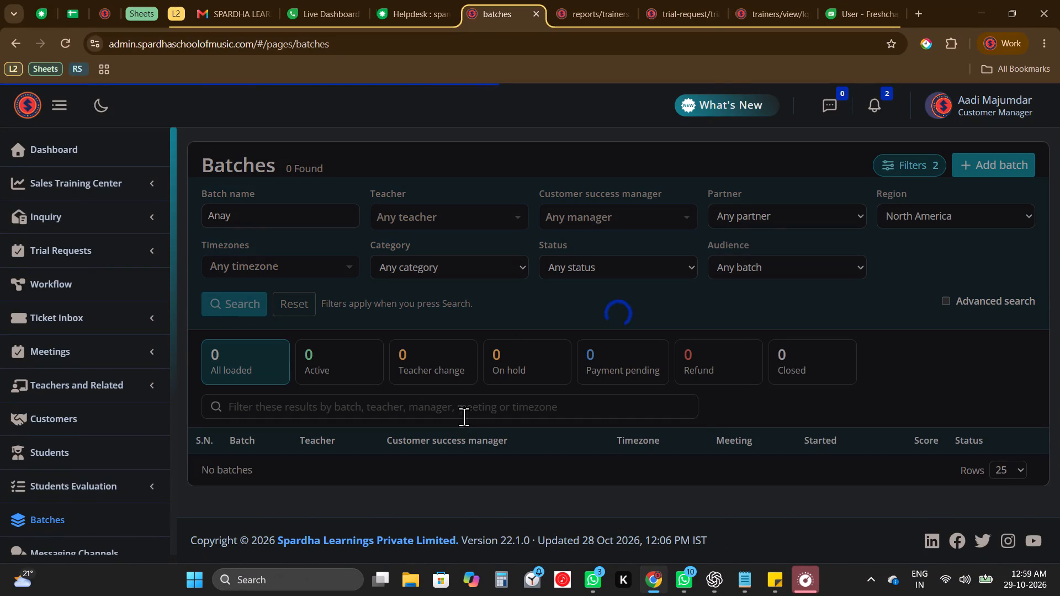
Open the text filter for the loaded batch results for editing.
click(483, 413)
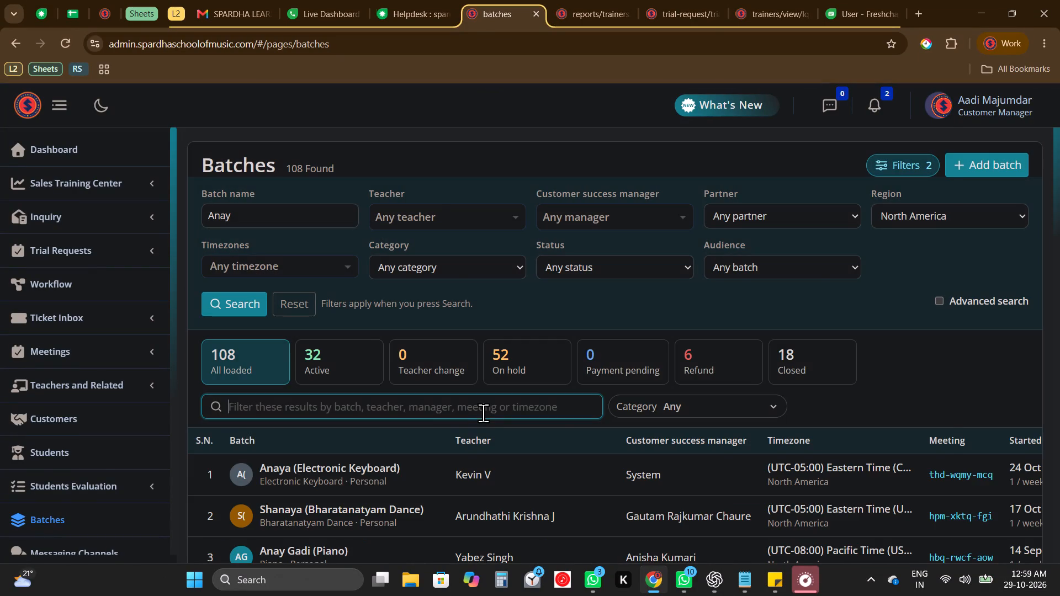
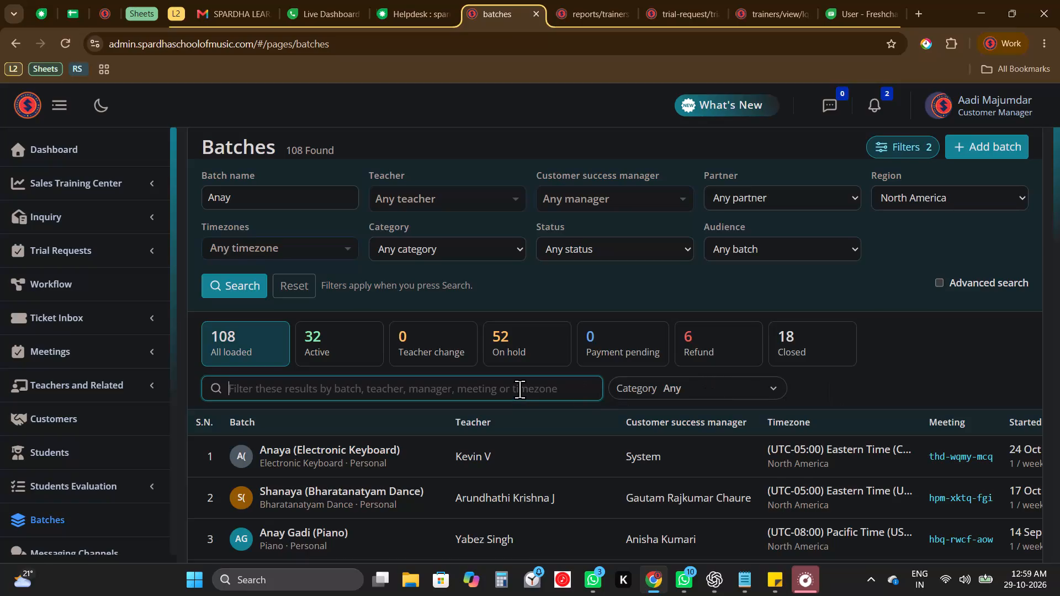
Filter the loaded North America batch results by the text keyboard.
click(520, 389)
text(key)
text(oar)
key(BackSpace)
key(BackSpace)
key(BackSpace)
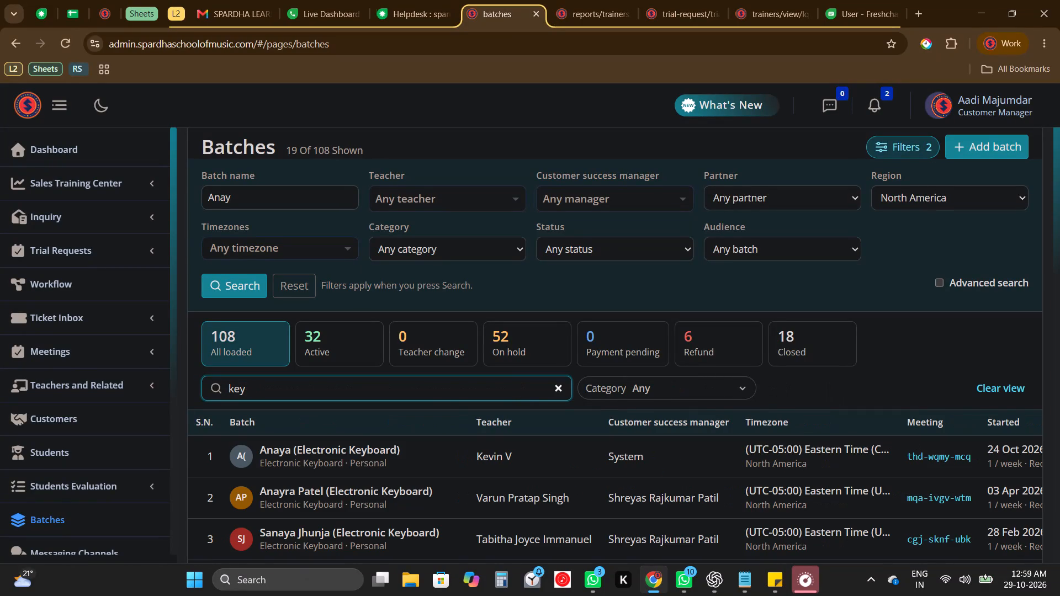
text(board)
Look through the keyboard batches, open Anaya (Electronic Keyboard), and open the customer profile linked from its students.
scroll(707, 343, down, 1)
scroll(611, 472, down, 2)
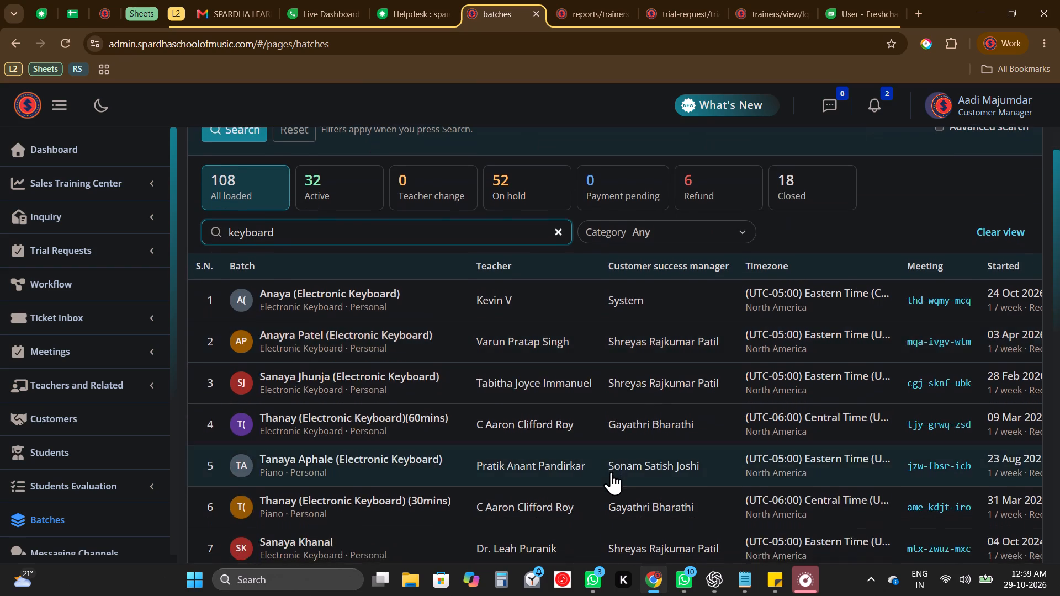
scroll(611, 472, down, 2)
scroll(611, 472, up, 3)
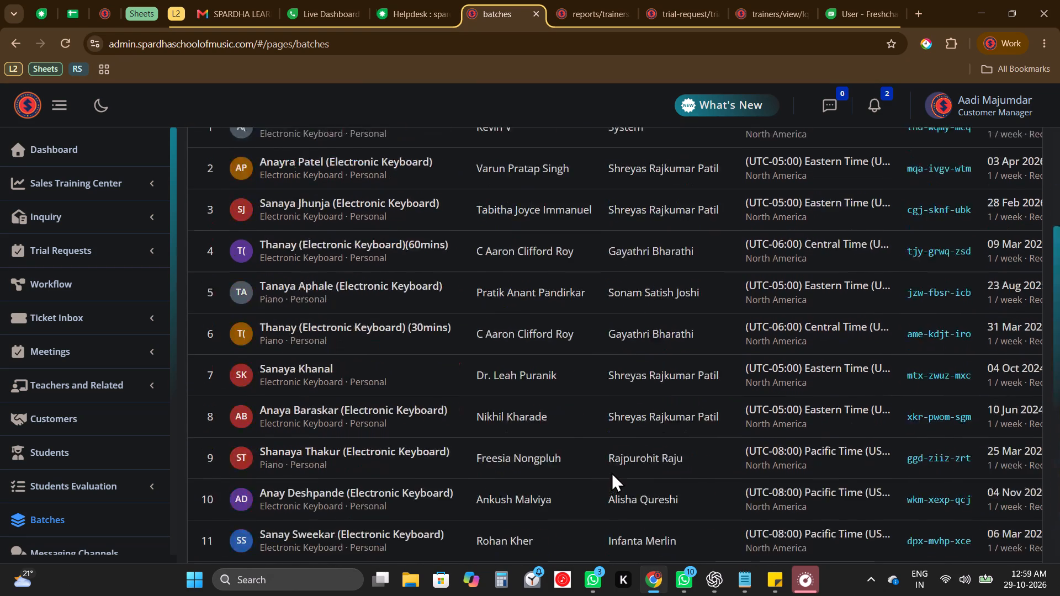
click(443, 485)
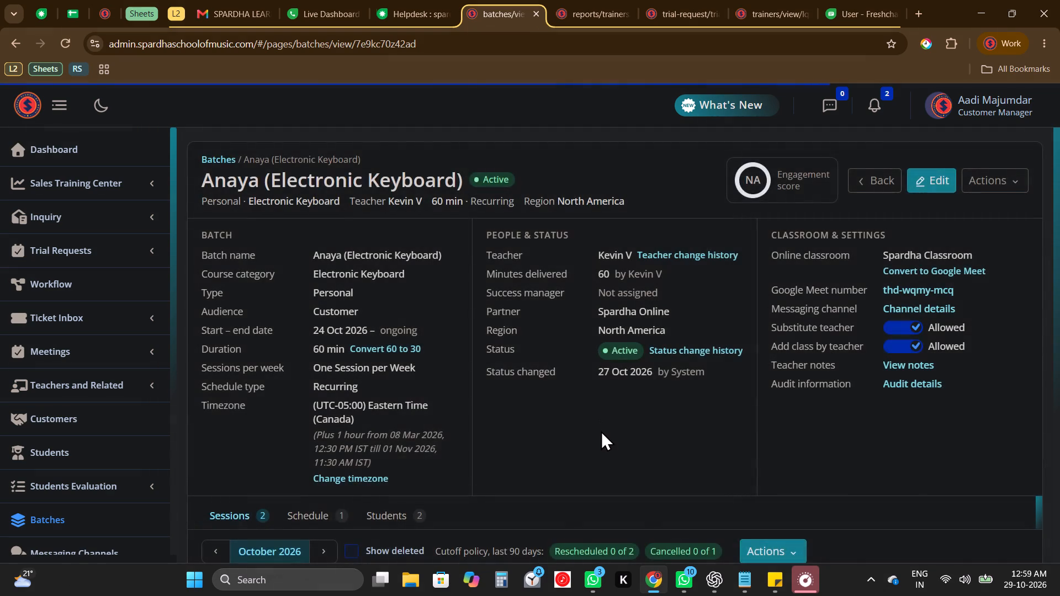
scroll(601, 430, down, 1)
click(394, 439)
scroll(429, 451, down, 1)
click(444, 478)
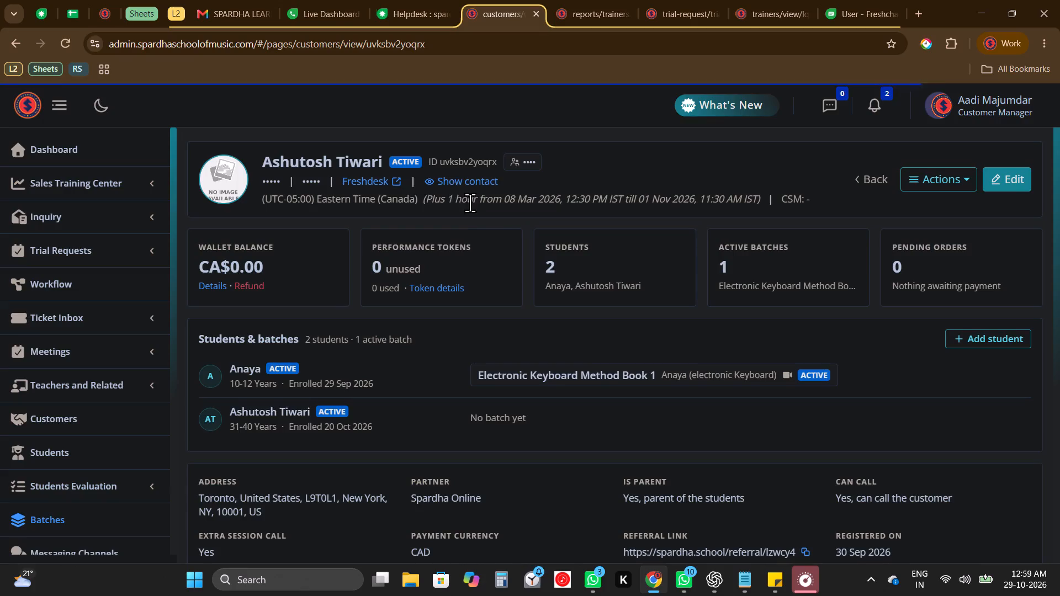
Open the customer's Freshdesk contact, put its tab in place of the old Helpdesk tab, and examine the contact's timeline.
click(388, 174)
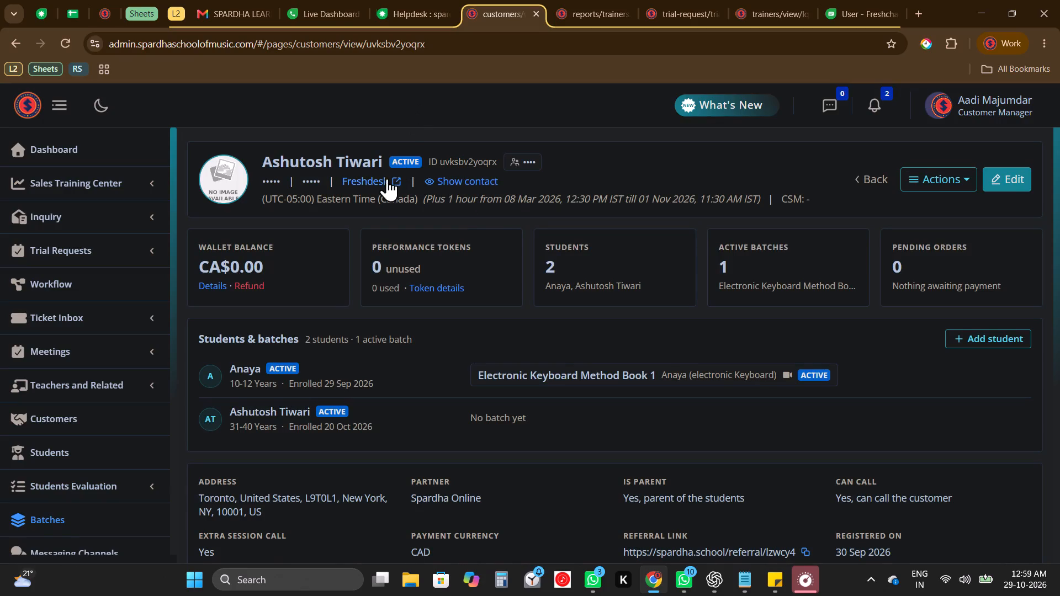
click(394, 179)
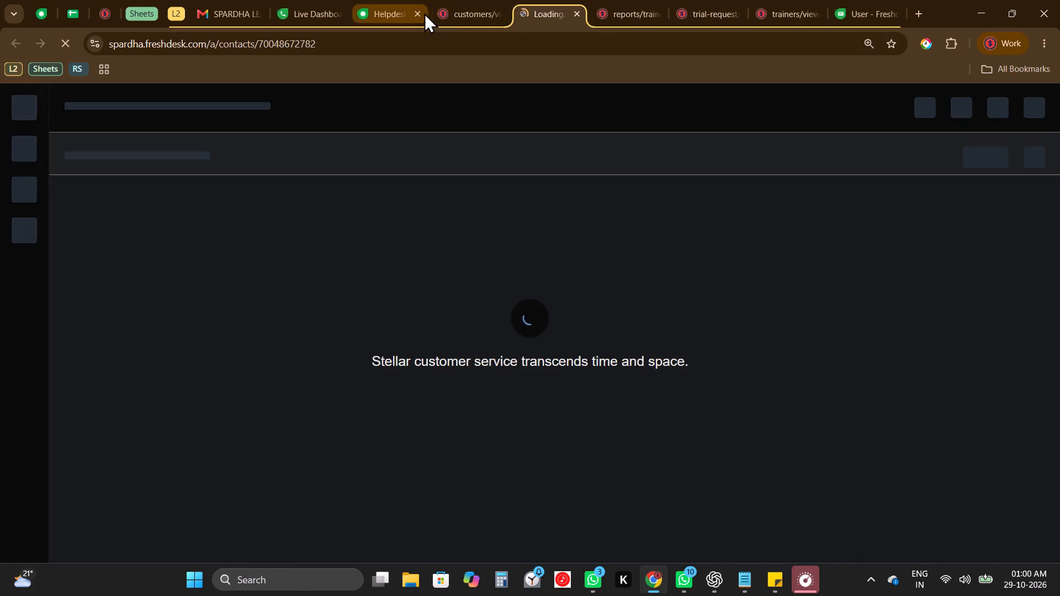
click(417, 13)
drag(464, 0, 384, 0)
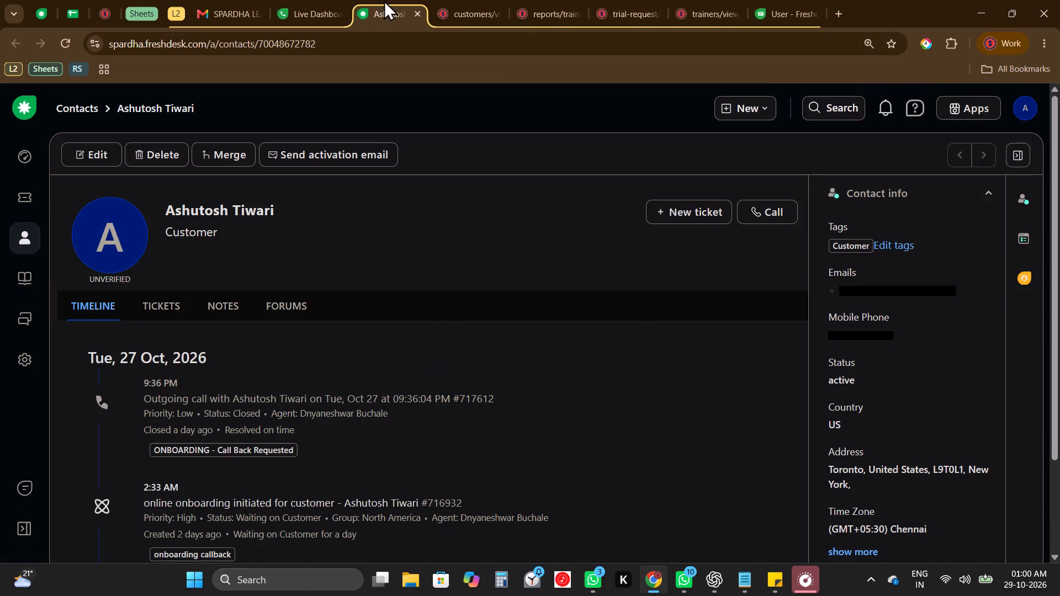
click(449, 301)
scroll(436, 445, down, 4)
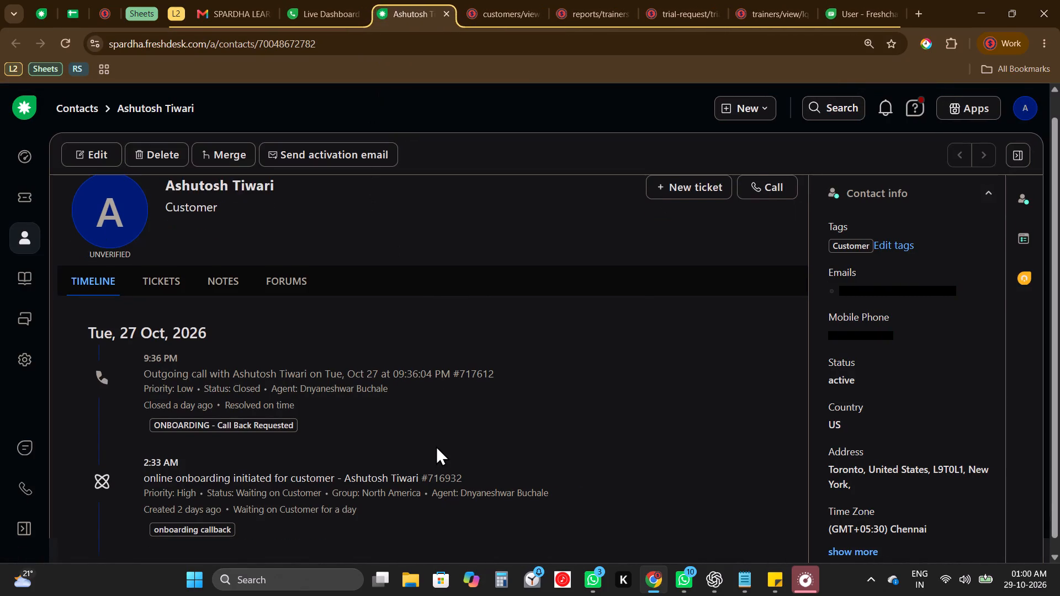
Return to the keyboard batch list, view the Anay batch that started on 14 Jul 2022, and go back to the list.
click(498, 22)
scroll(348, 384, right, 5)
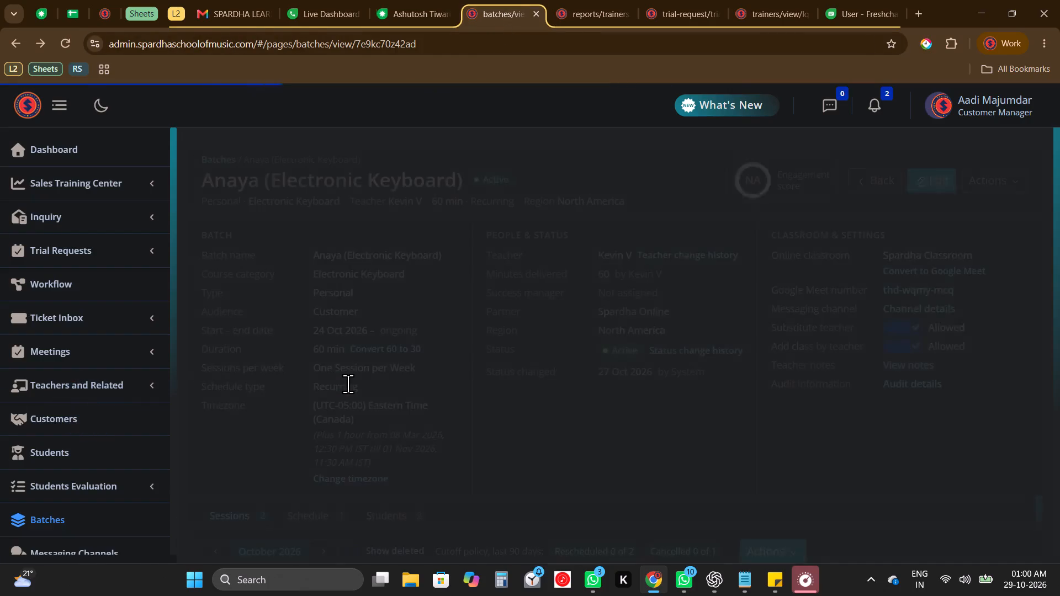
scroll(348, 384, right, 4)
scroll(522, 453, down, 2)
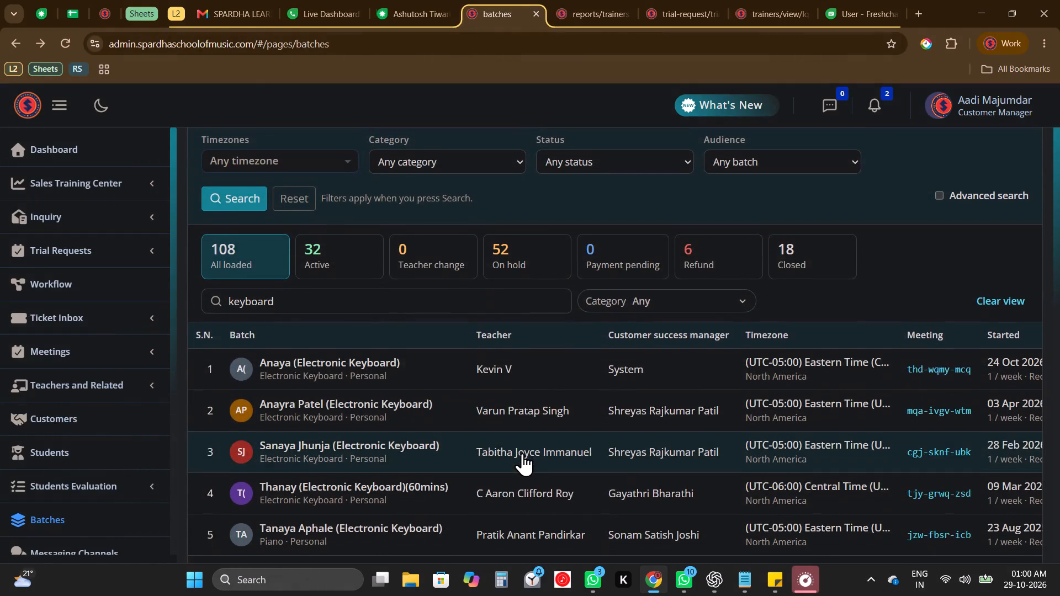
scroll(522, 453, down, 1)
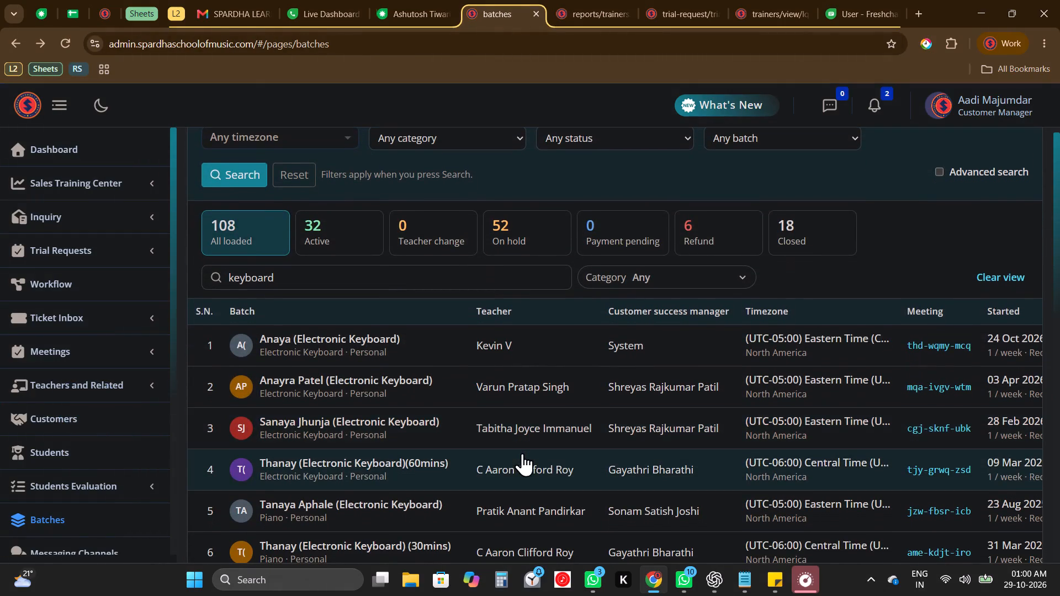
scroll(522, 453, down, 5)
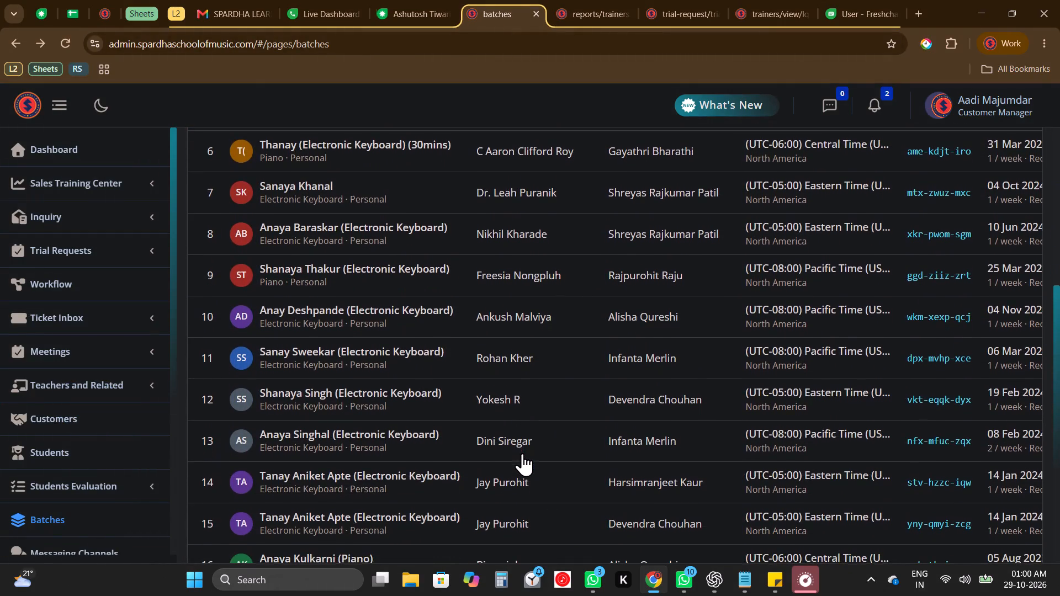
scroll(522, 453, down, 5)
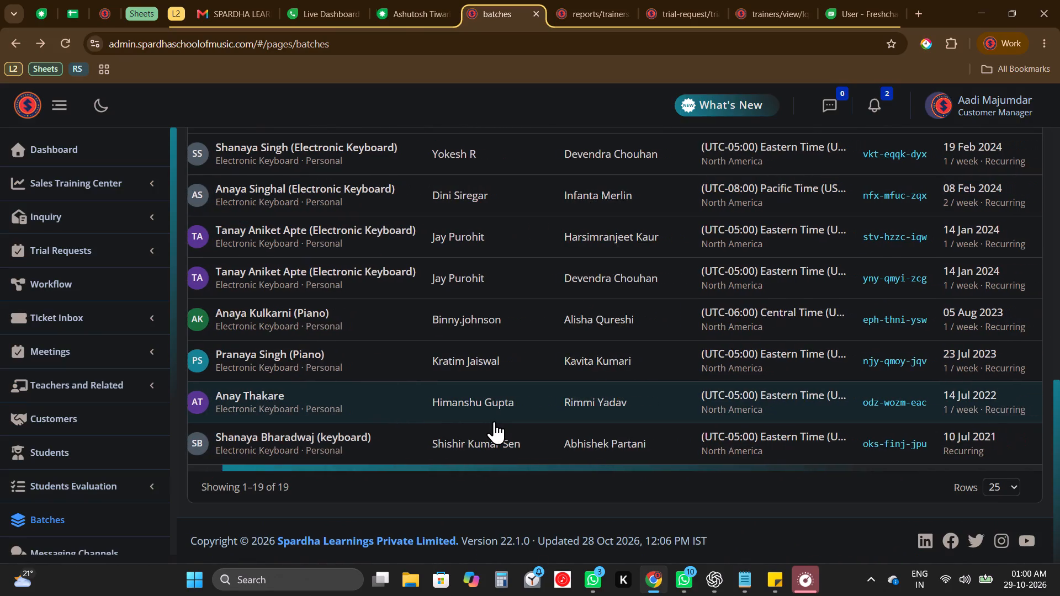
click(448, 415)
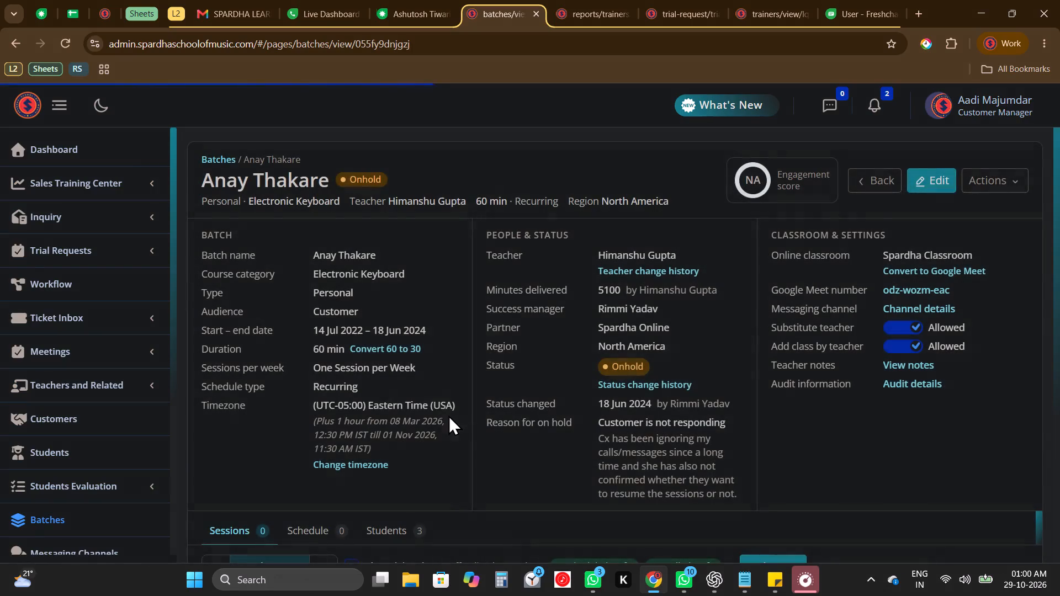
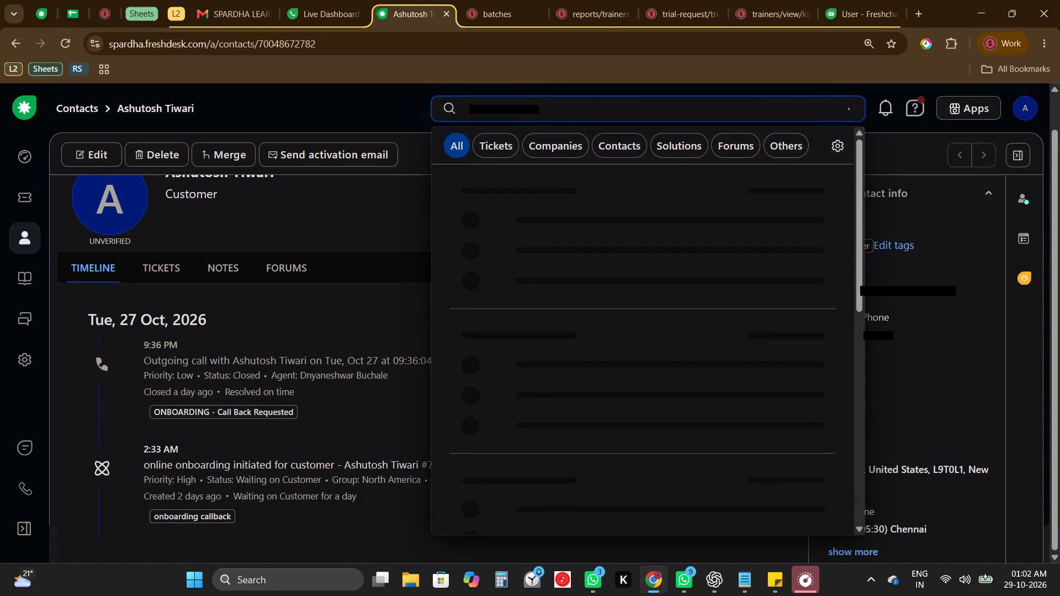
key(ctrl+a)
key(ctrl+c)
key(ctrl+c)
click(545, 356)
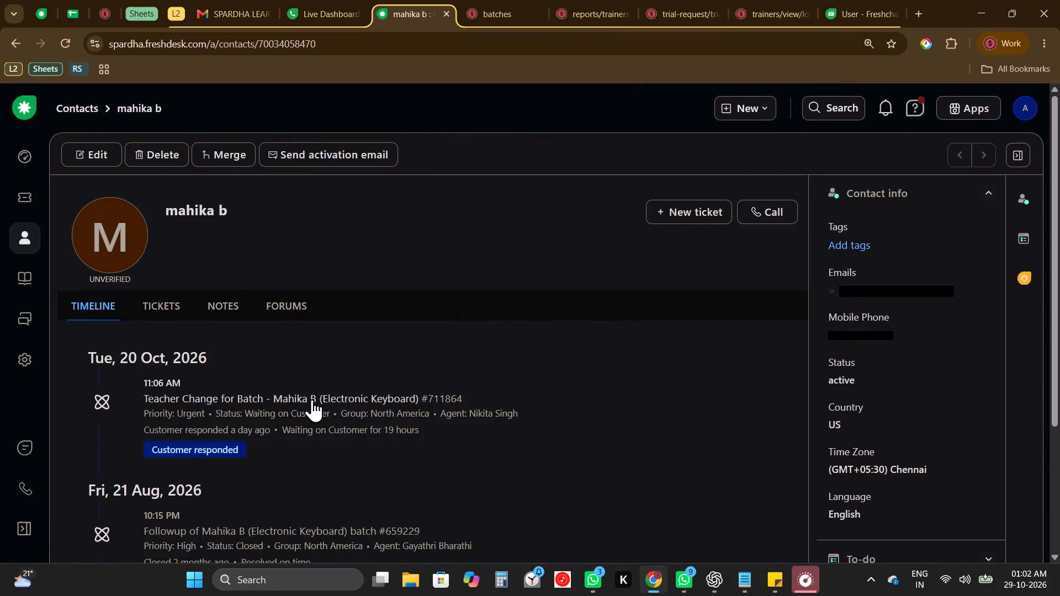
click(306, 397)
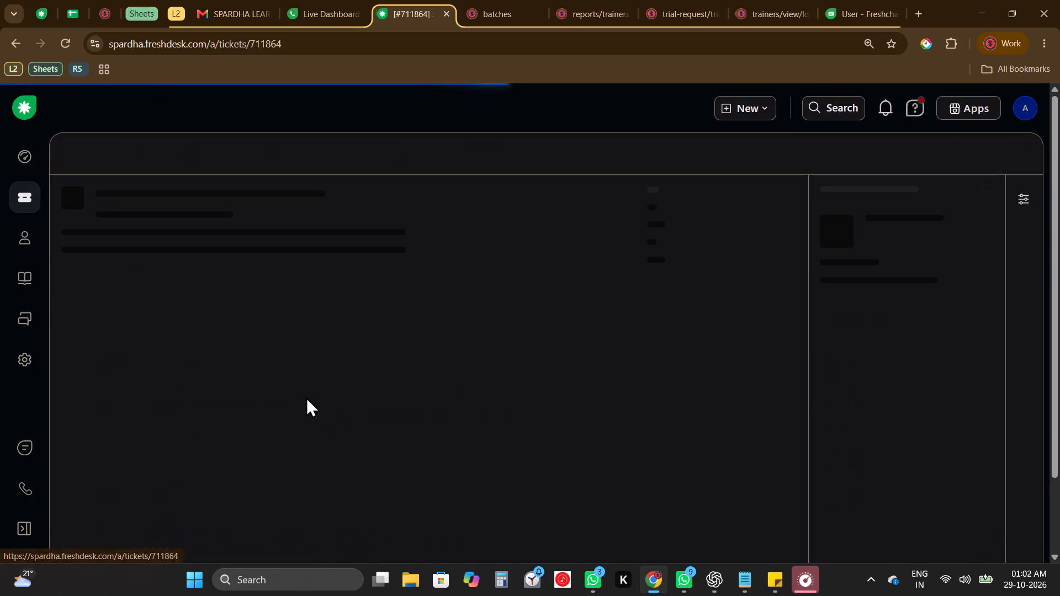
scroll(306, 397, down, 9)
scroll(306, 397, up, 1)
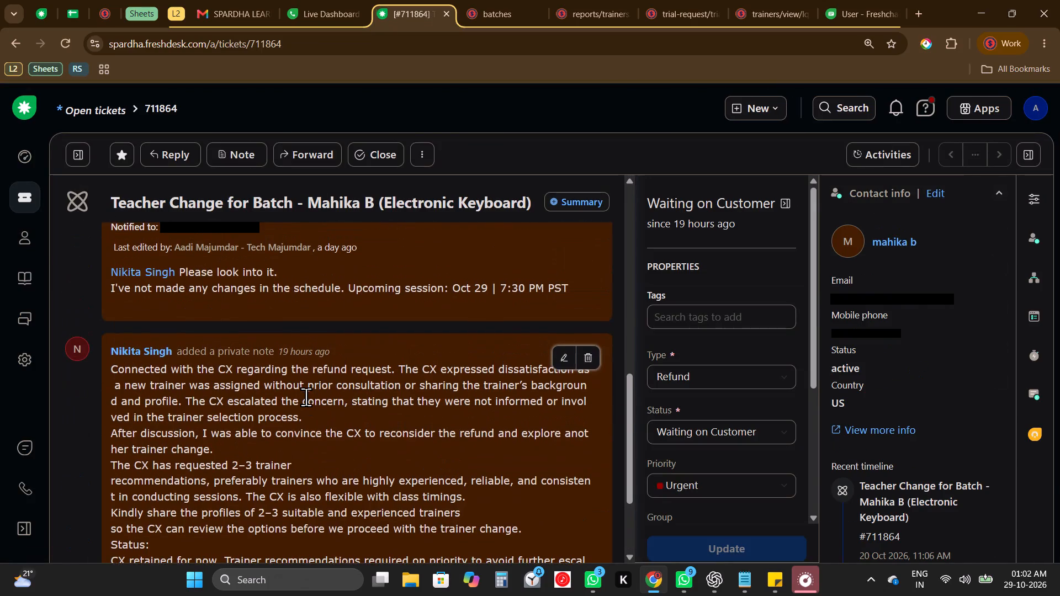
scroll(306, 397, up, 1)
scroll(306, 397, down, 8)
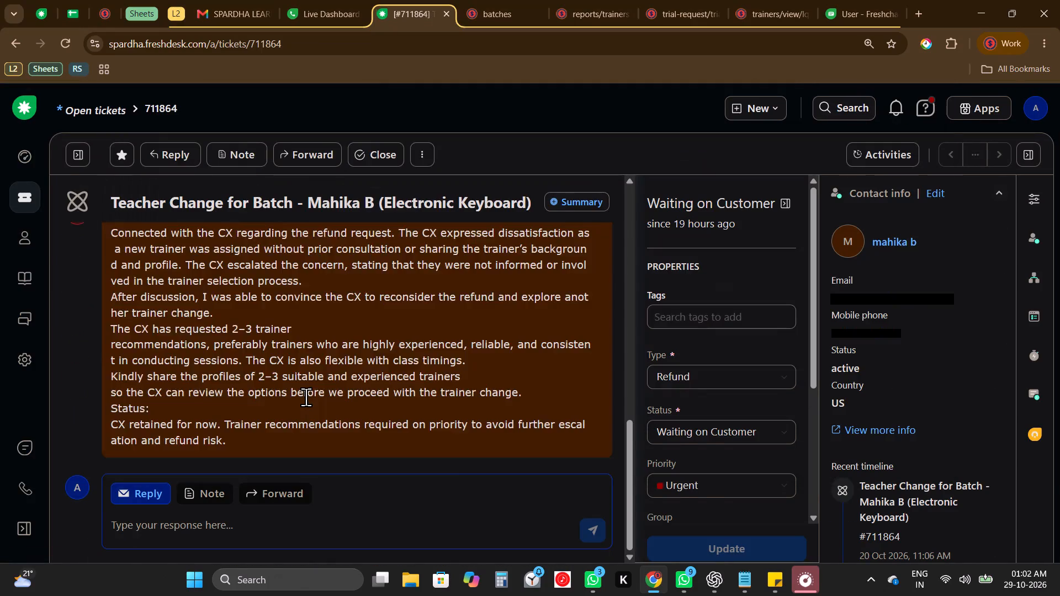
scroll(306, 397, up, 2)
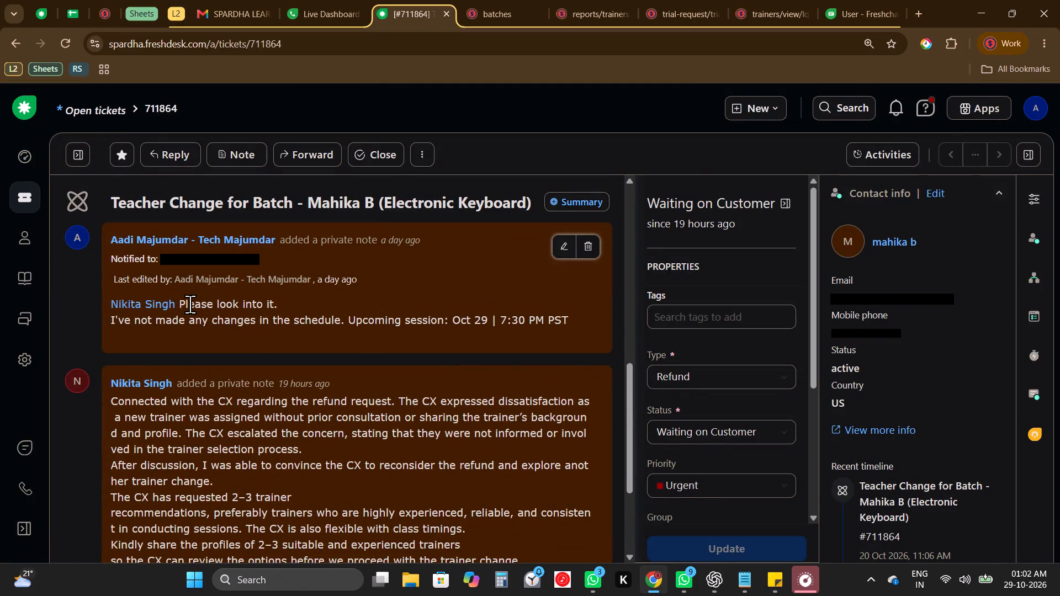
click(190, 304)
drag(190, 304, 591, 329)
click(591, 329)
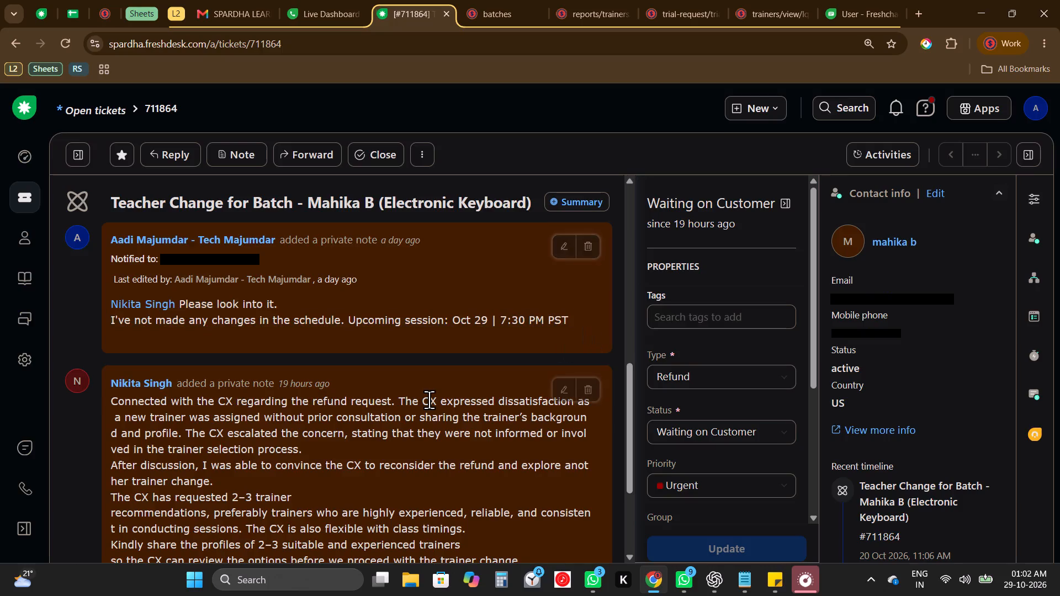
scroll(429, 400, up, 7)
Open the batch linked in the ticket, close the old batch list page, and view the batch's October 2026 sessions.
click(274, 324)
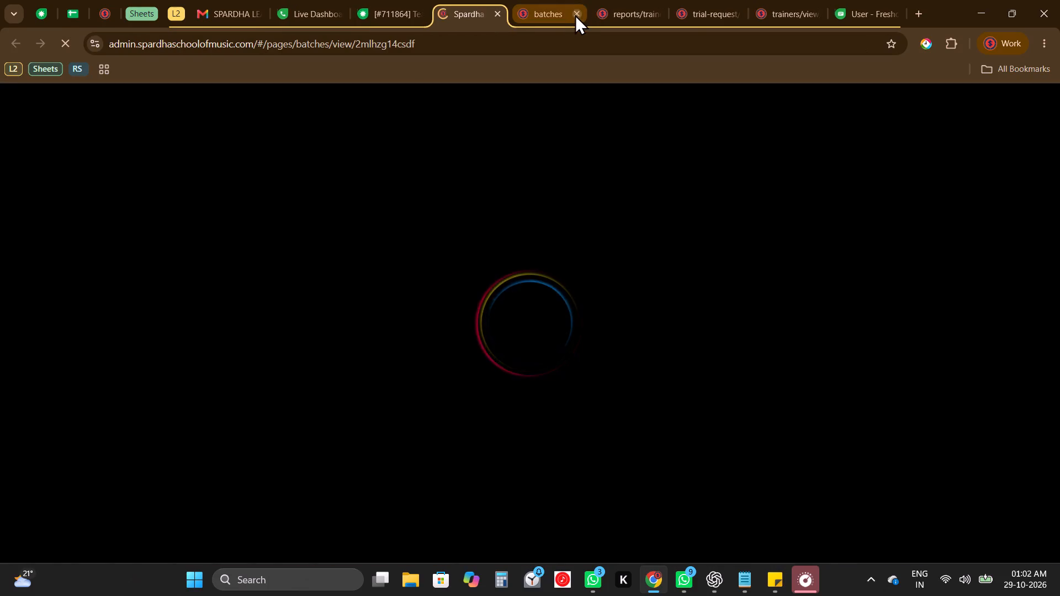
click(576, 14)
scroll(496, 328, down, 8)
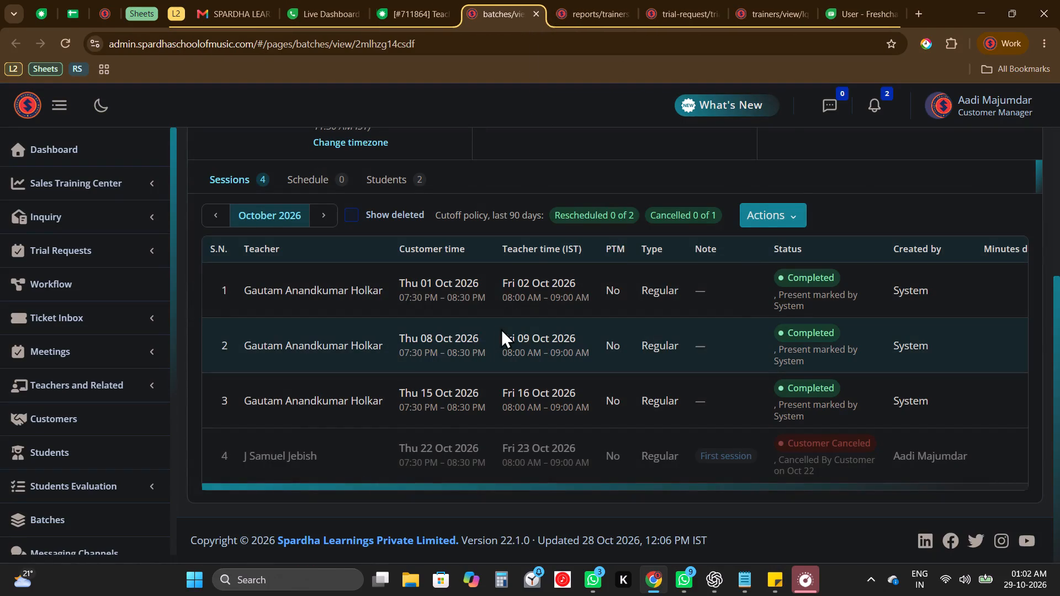
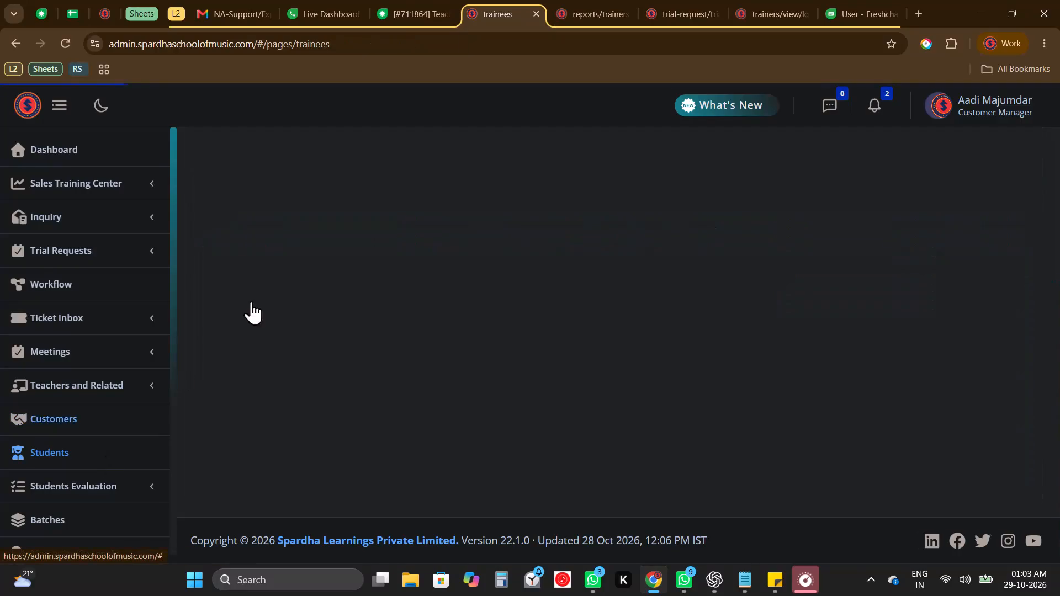
Search the Students list for the copied contact number as the family unique number, without its leading extra character.
click(448, 214)
key(ctrl+v)
key(ctrl+Left)
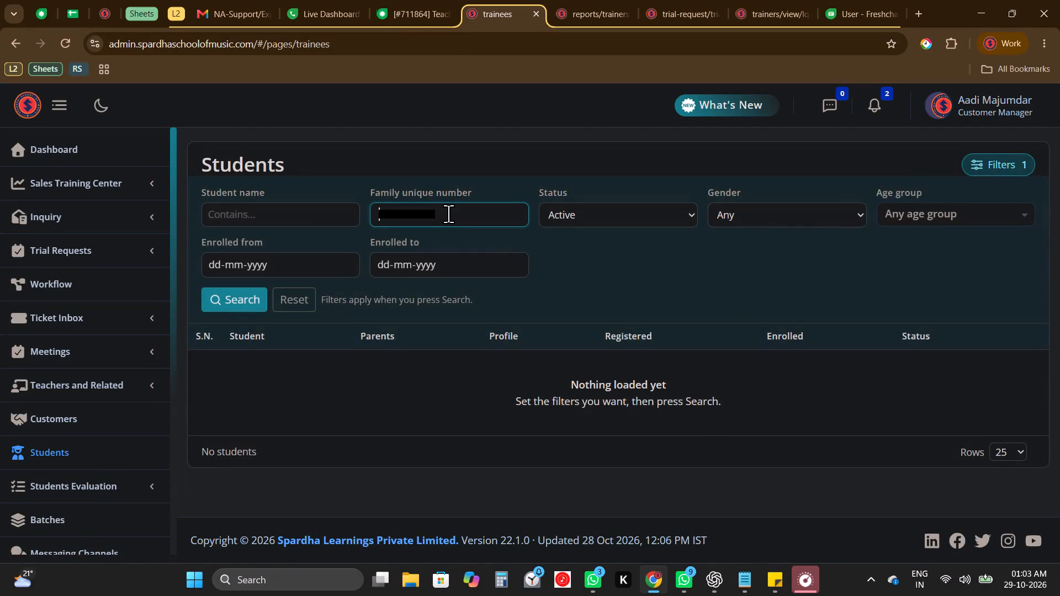
key(BackSpace)
click(232, 291)
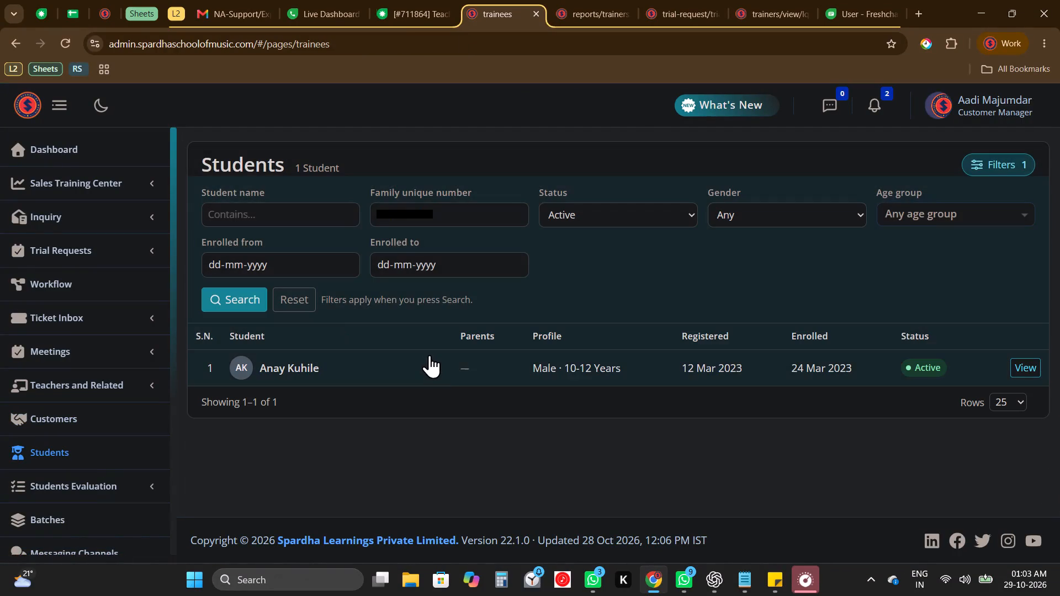
Expand the matching student's record and open the student's batch details.
click(433, 360)
click(285, 376)
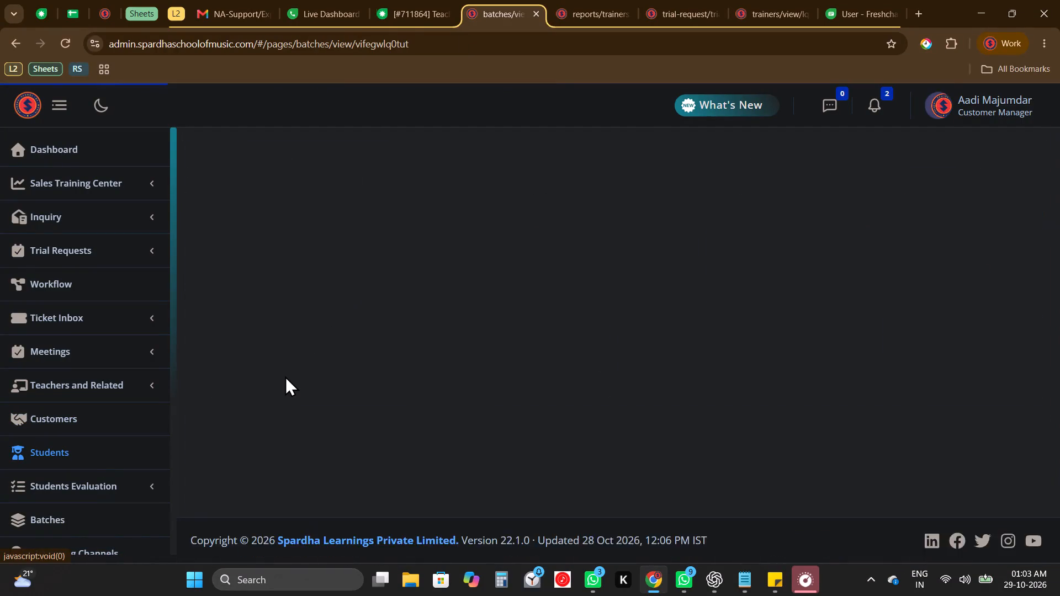
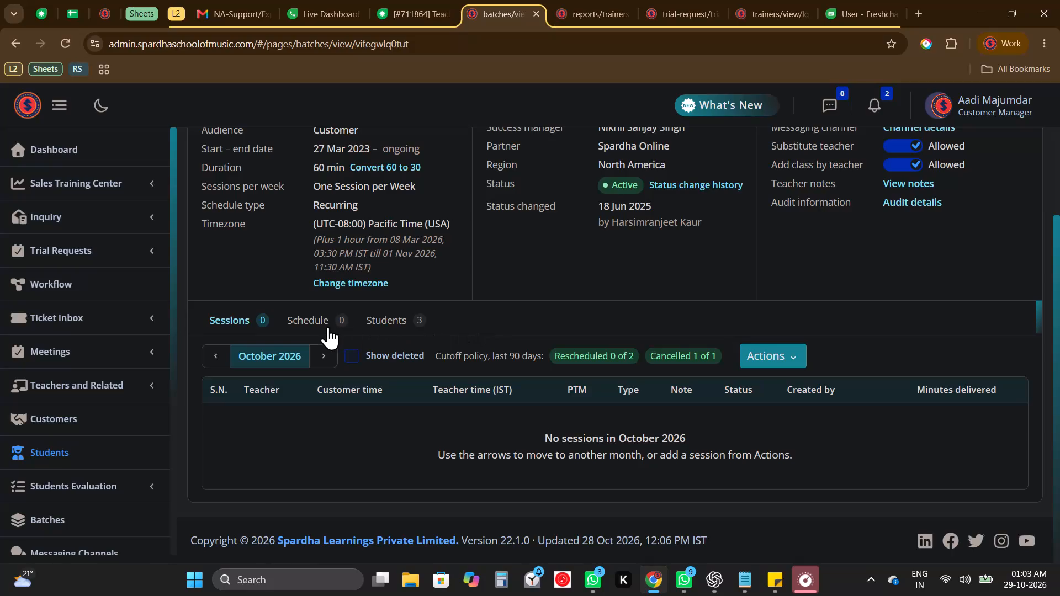
Check the Piano batch's schedule and its October 2026 sessions.
click(314, 320)
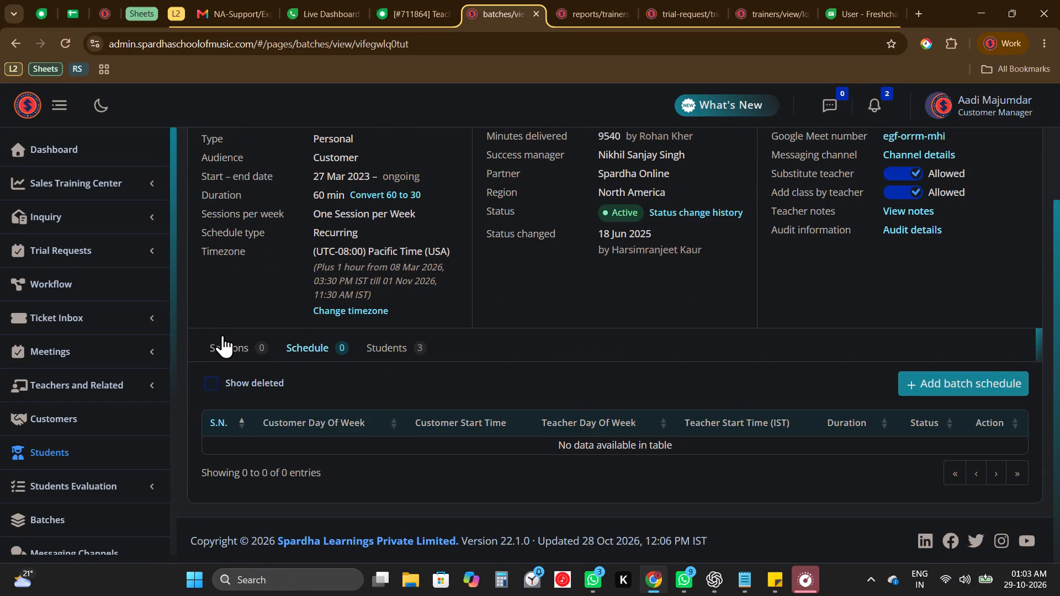
click(222, 335)
scroll(548, 214, up, 1)
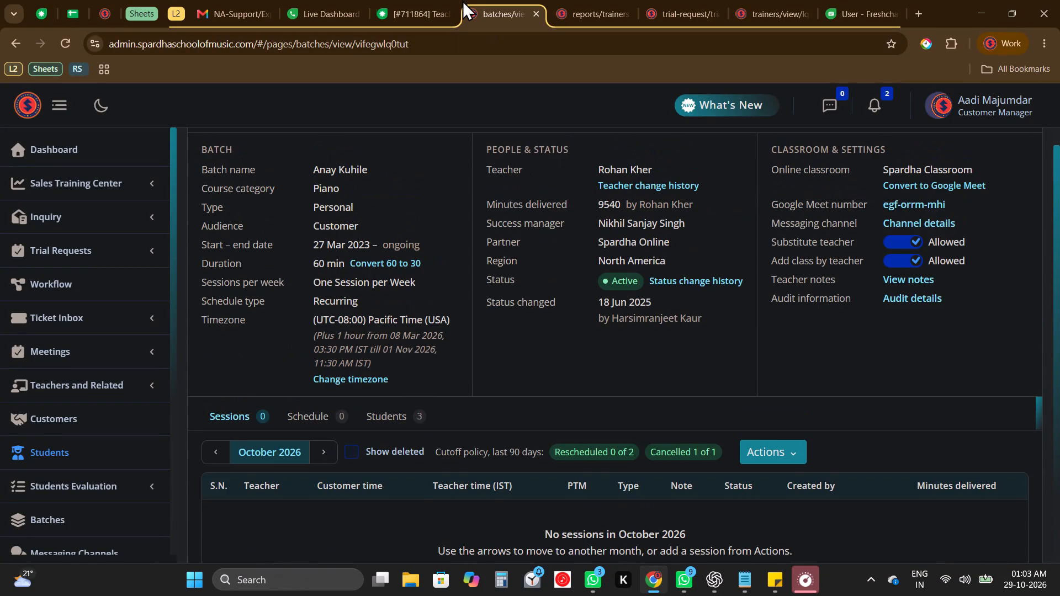
Open the customer profile linked to the active Trinity Piano Grade 1 (2023) enrolment in the batch's student list.
click(399, 418)
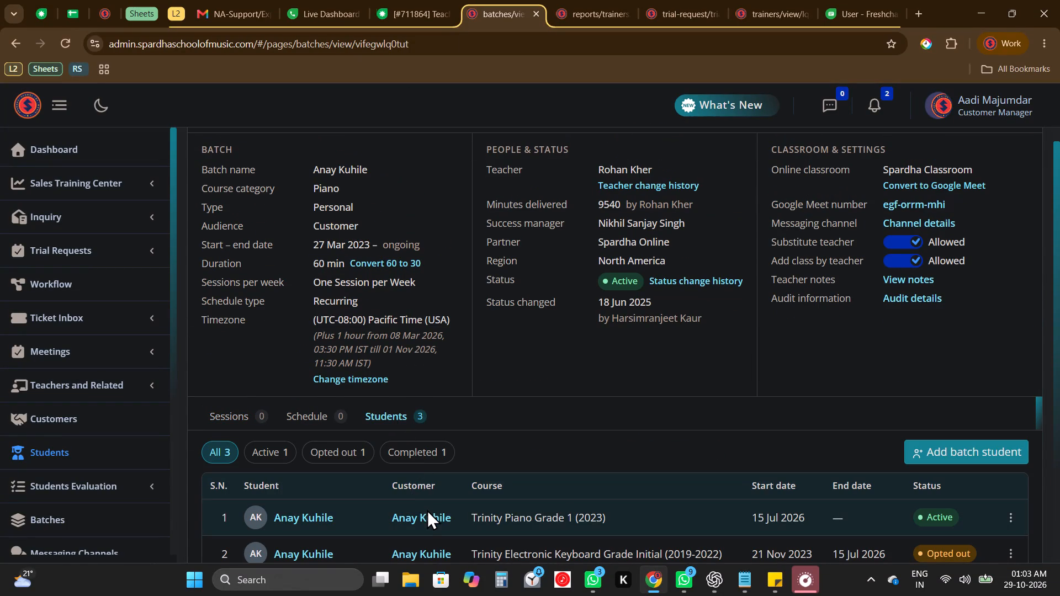
click(427, 509)
click(427, 509)
drag(427, 509, 428, 515)
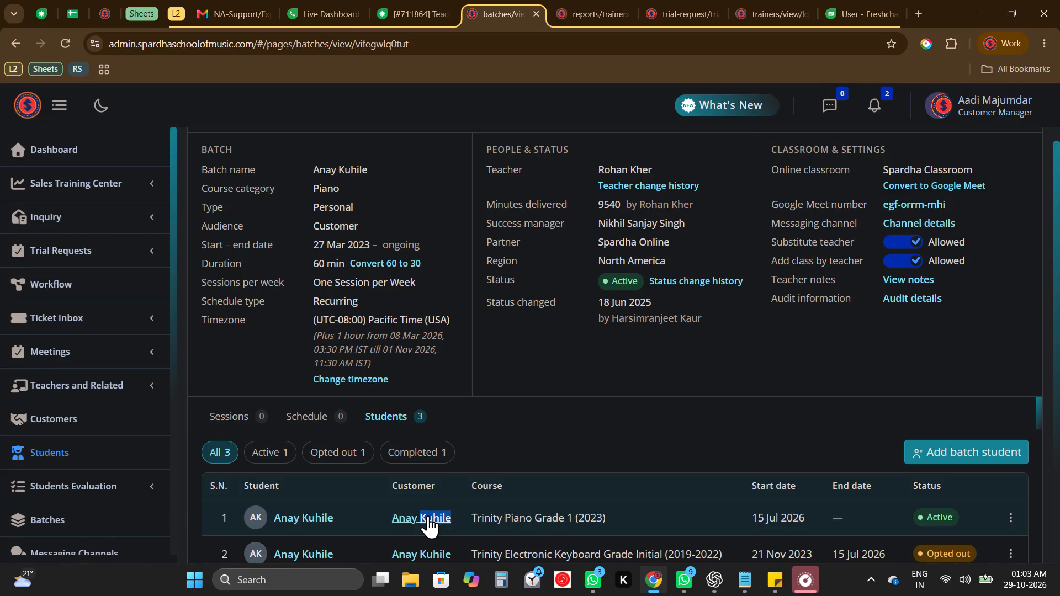
click(428, 515)
Open the customer's linked Freshdesk contact and examine the ticket timeline.
click(381, 177)
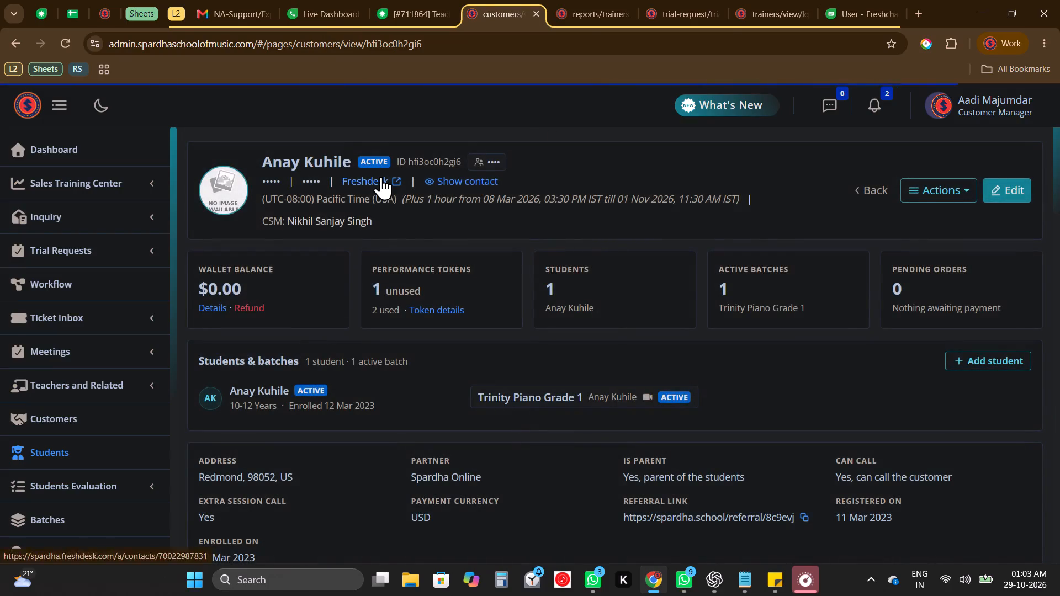
drag(532, 0, 423, 4)
click(422, 15)
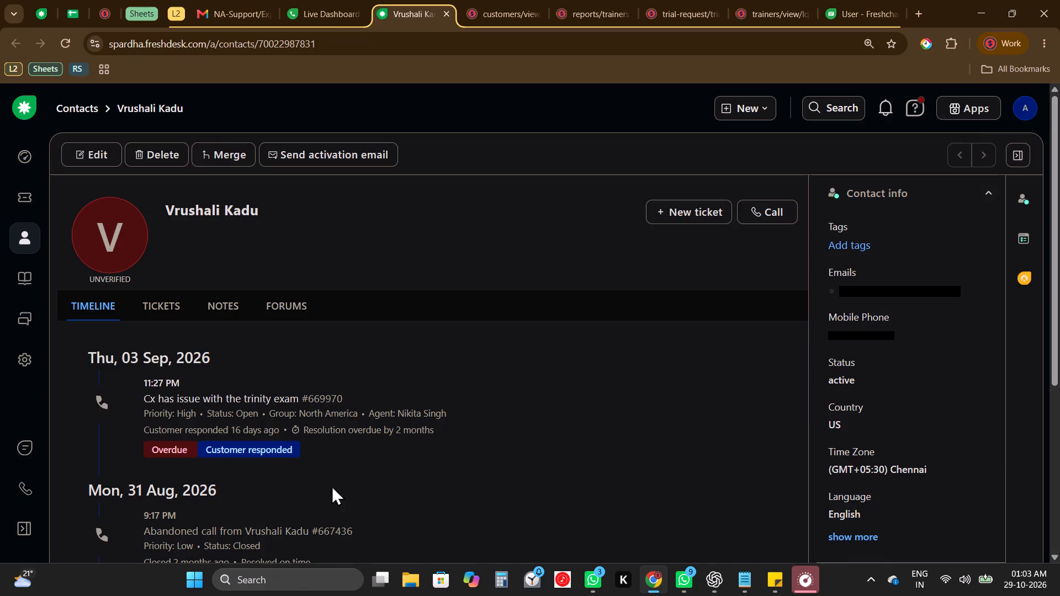
scroll(339, 464, down, 1)
Open the ticket "Cx has issue with the trinity exam" from the contact's timeline and read the customer's latest reply.
scroll(339, 464, down, 1)
click(267, 393)
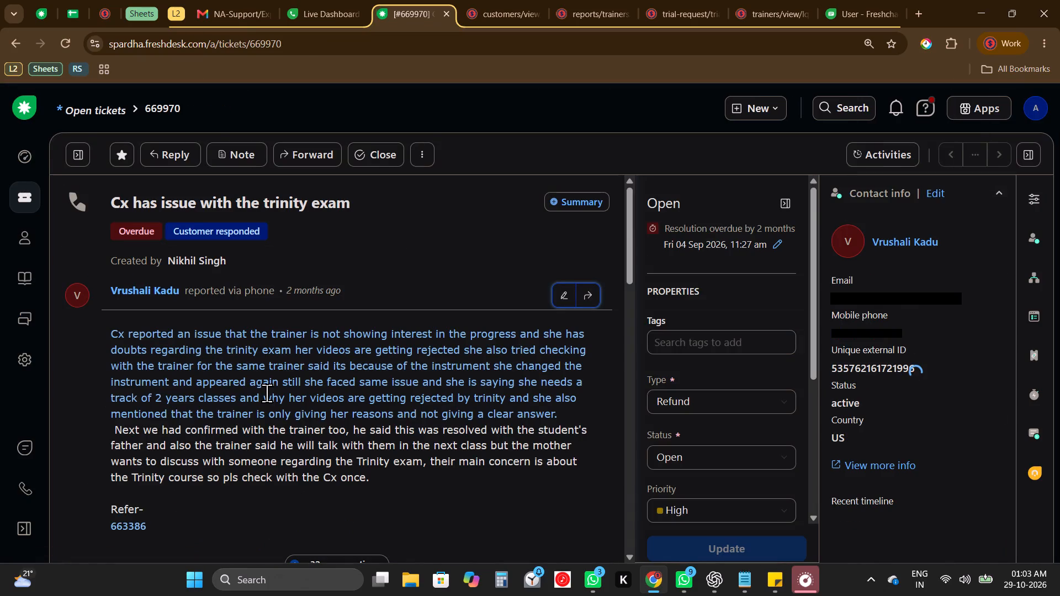
scroll(267, 393, down, 5)
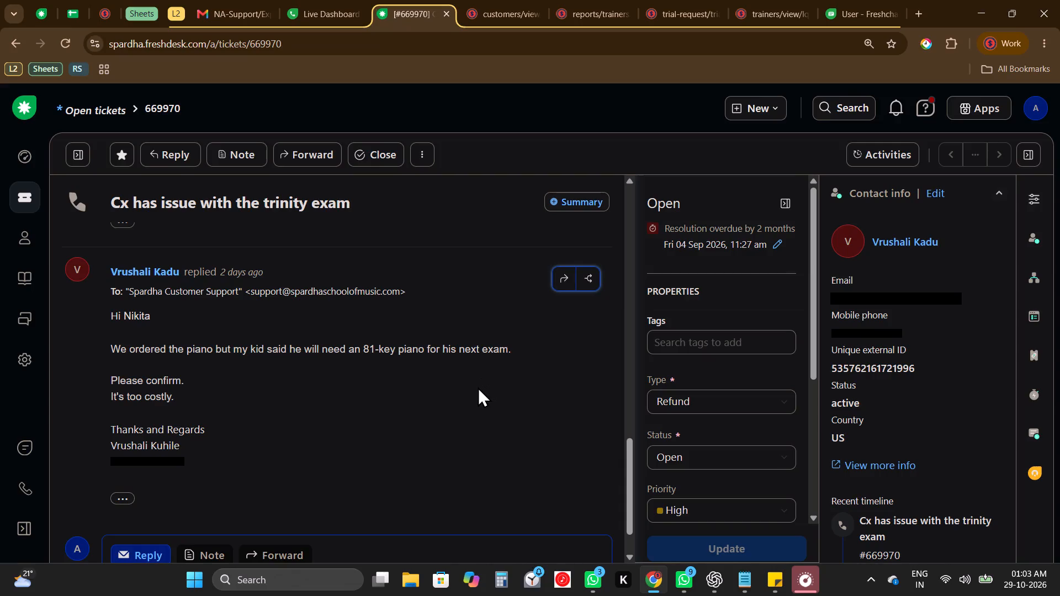
click(478, 387)
scroll(478, 387, up, 1)
scroll(678, 444, down, 1)
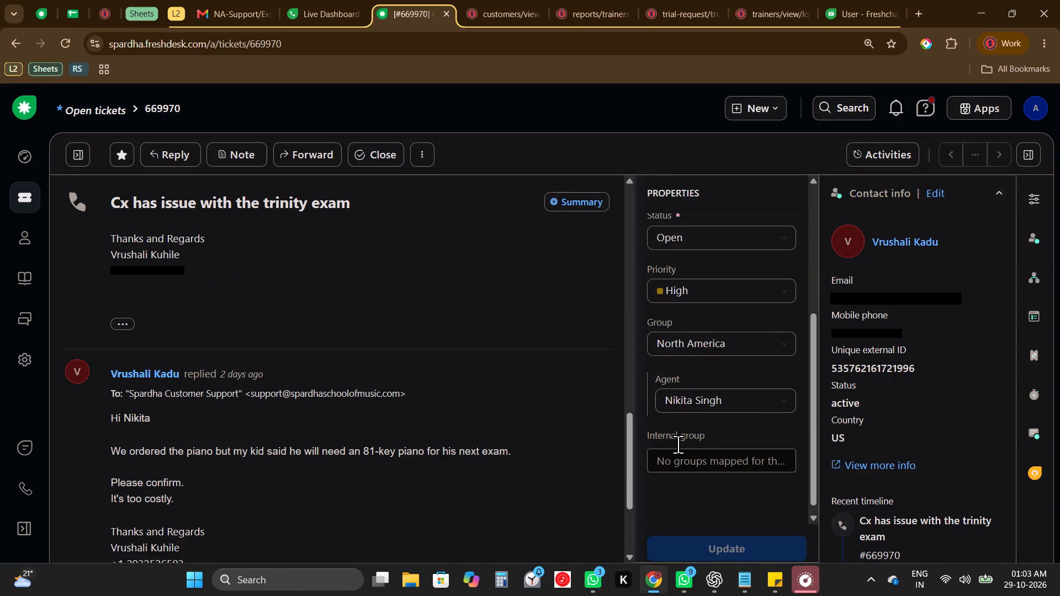
click(388, 435)
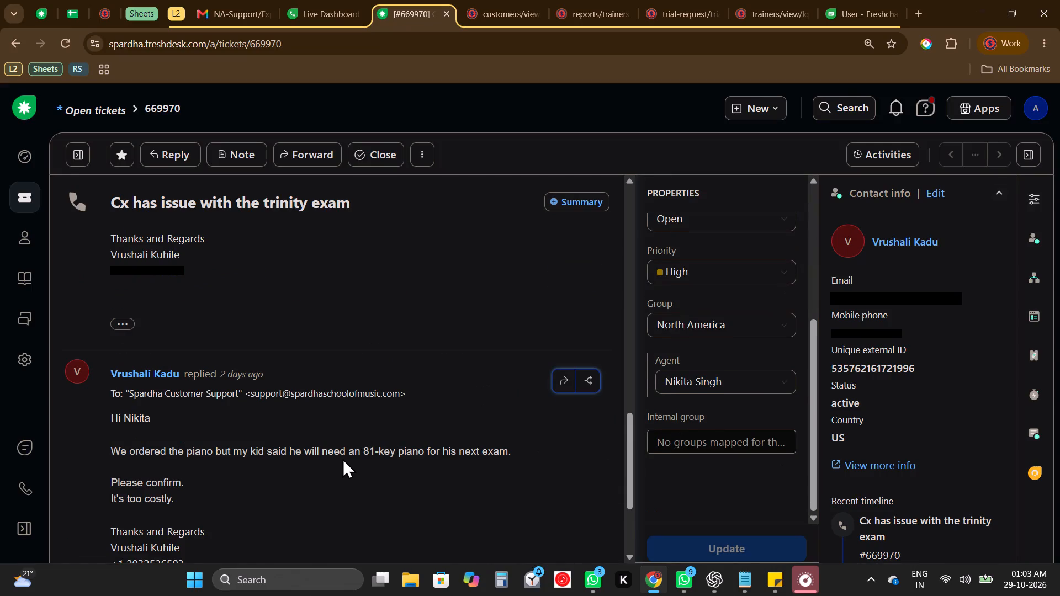
double_click(342, 458)
drag(342, 458, 347, 495)
click(347, 495)
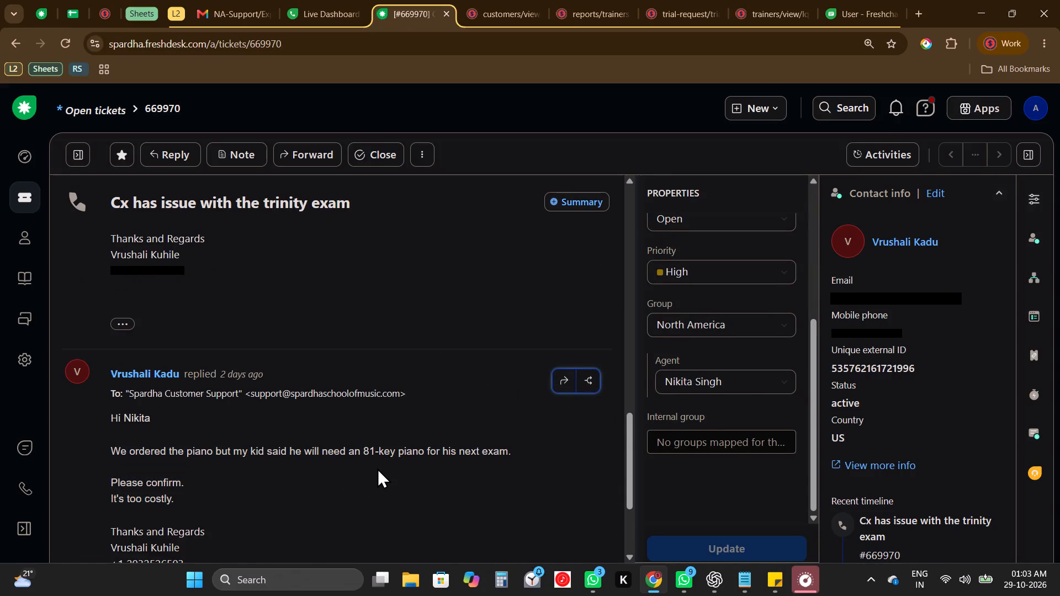
double_click(377, 468)
drag(377, 468, 402, 453)
double_click(402, 453)
drag(402, 453, 386, 519)
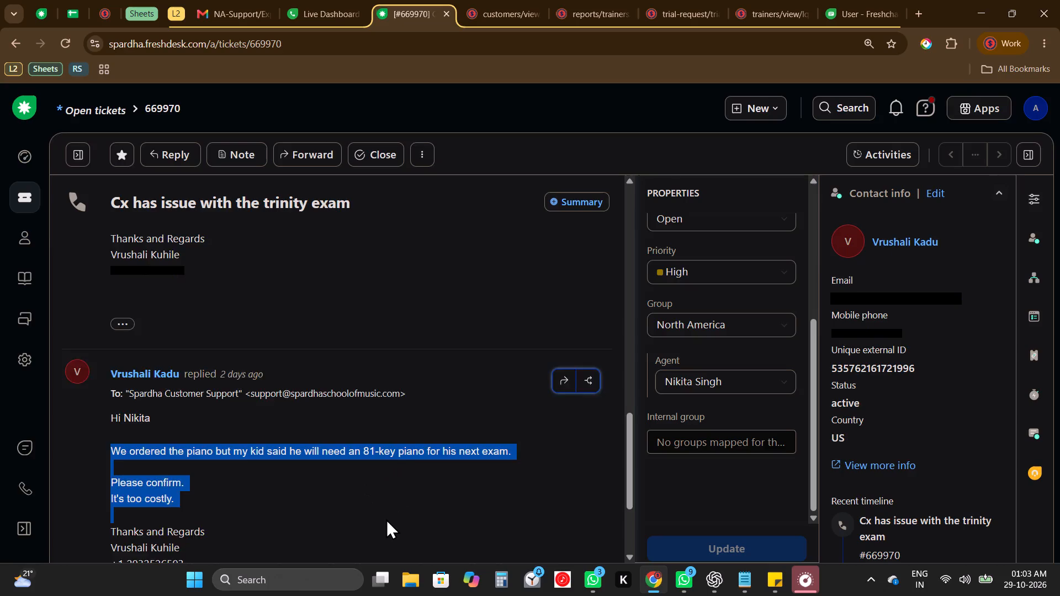
Examine the earlier customer and agent replies in the Trinity exam ticket's conversation.
scroll(386, 519, up, 1)
scroll(386, 519, down, 1)
scroll(386, 519, up, 2)
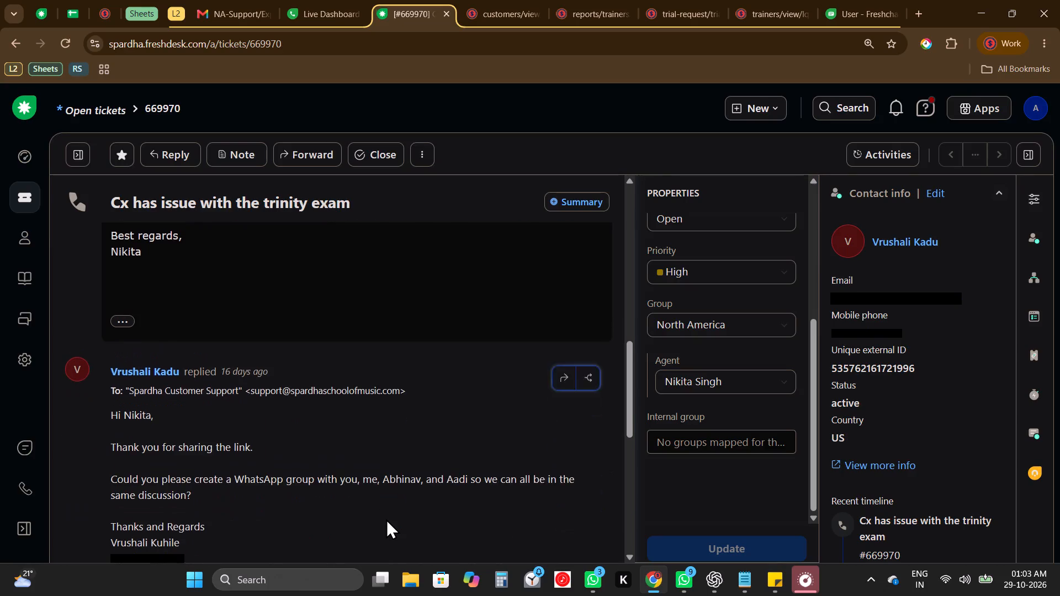
scroll(386, 519, up, 1)
double_click(275, 487)
drag(275, 487, 274, 544)
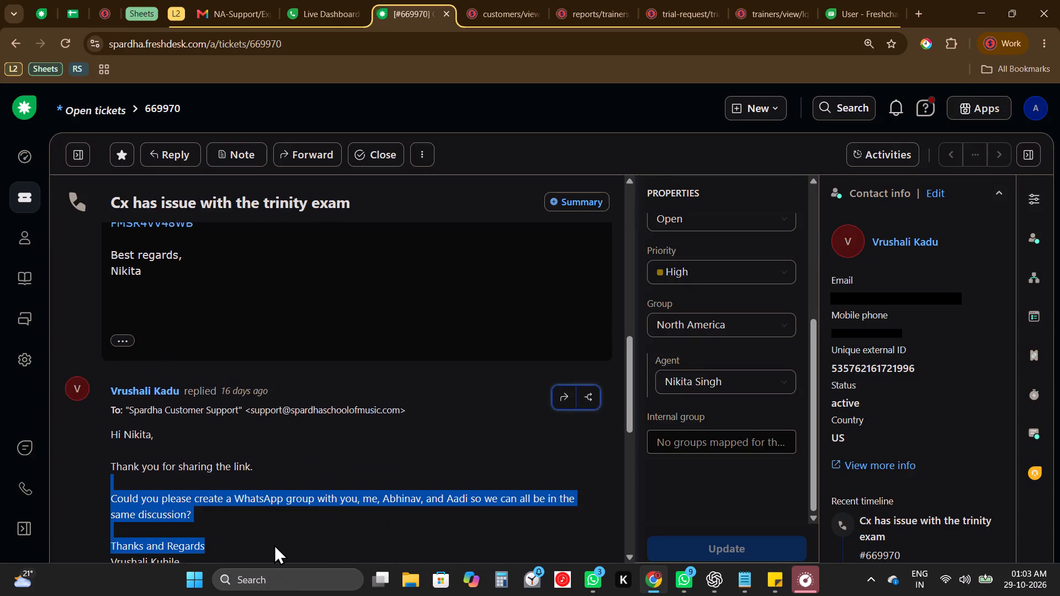
scroll(274, 544, up, 1)
scroll(308, 454, up, 1)
scroll(308, 454, down, 6)
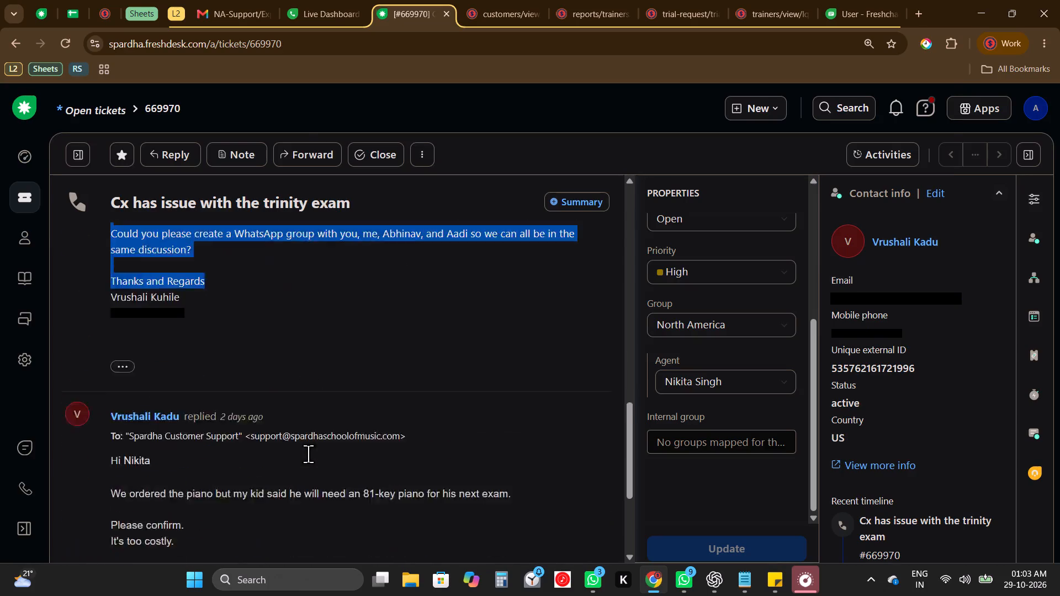
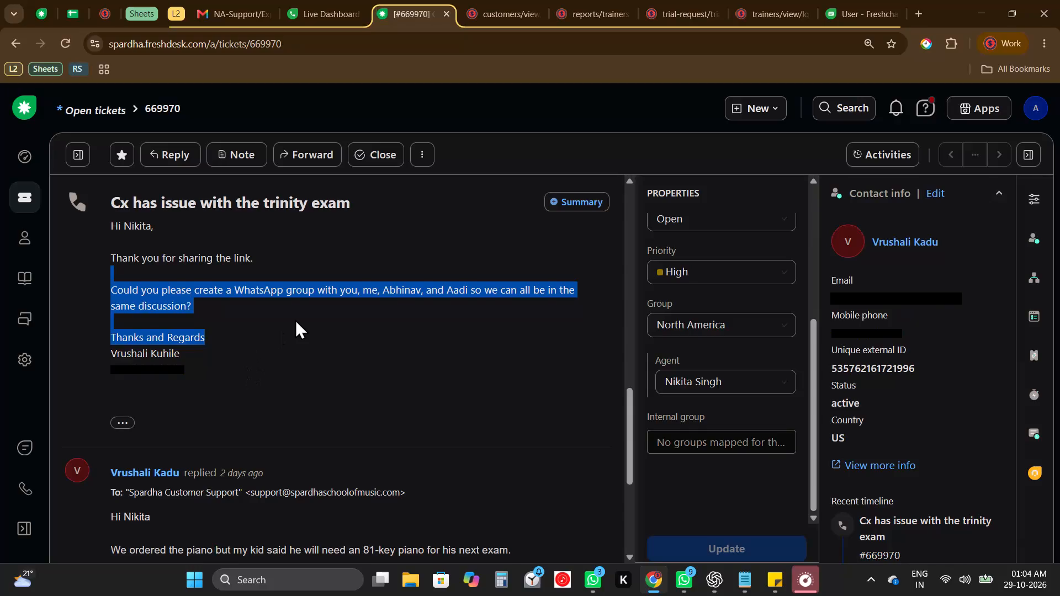
triple_click(455, 44)
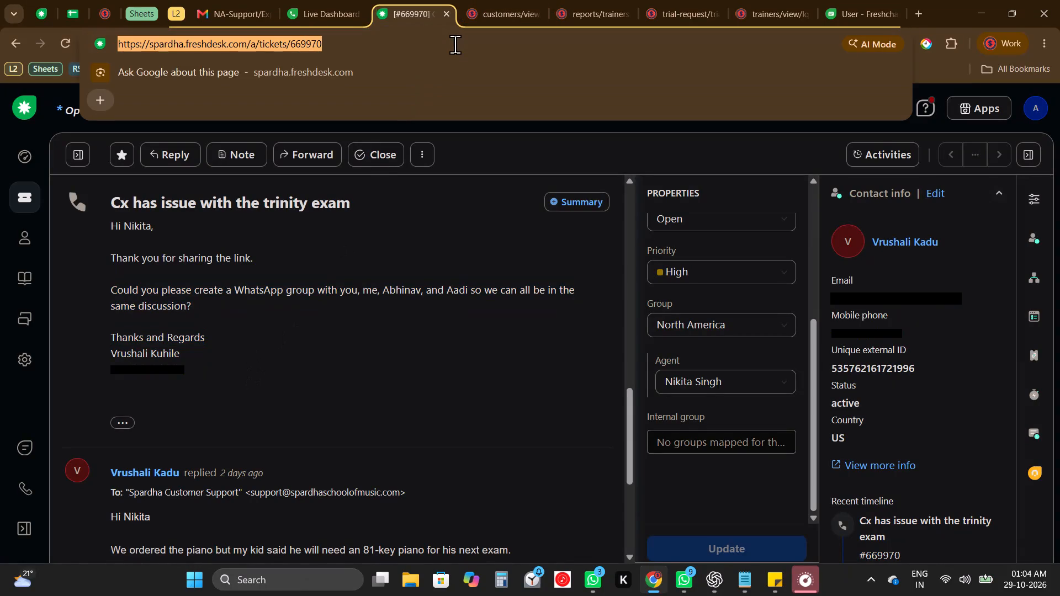
key(ctrl+c)
key(ctrl+c)
scroll(343, 454, up, 1)
key(ctrl+c)
key(ctrl+c)
key(ctrl+c)
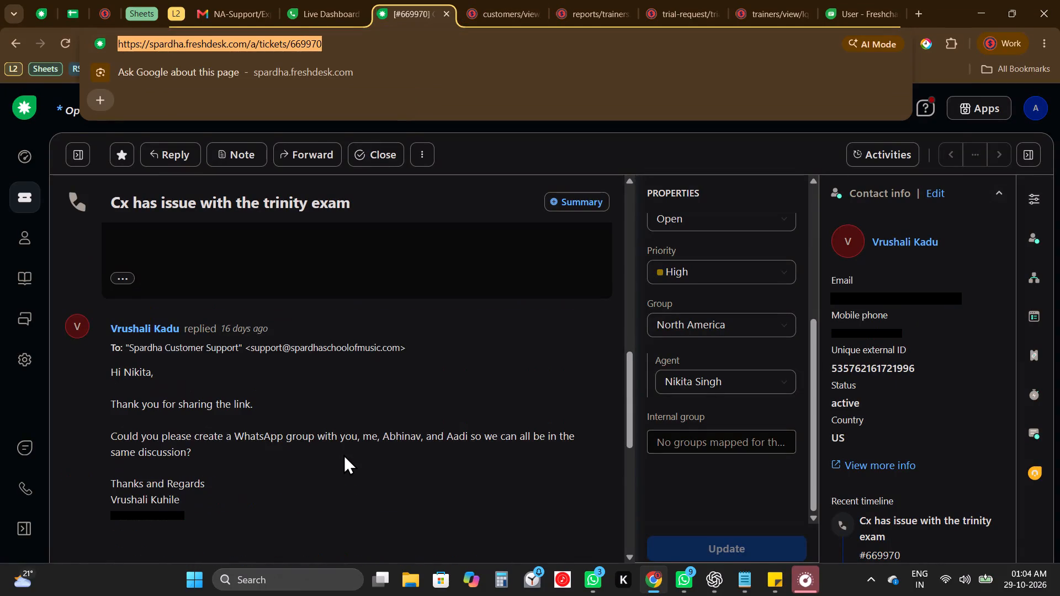
key(ctrl+c)
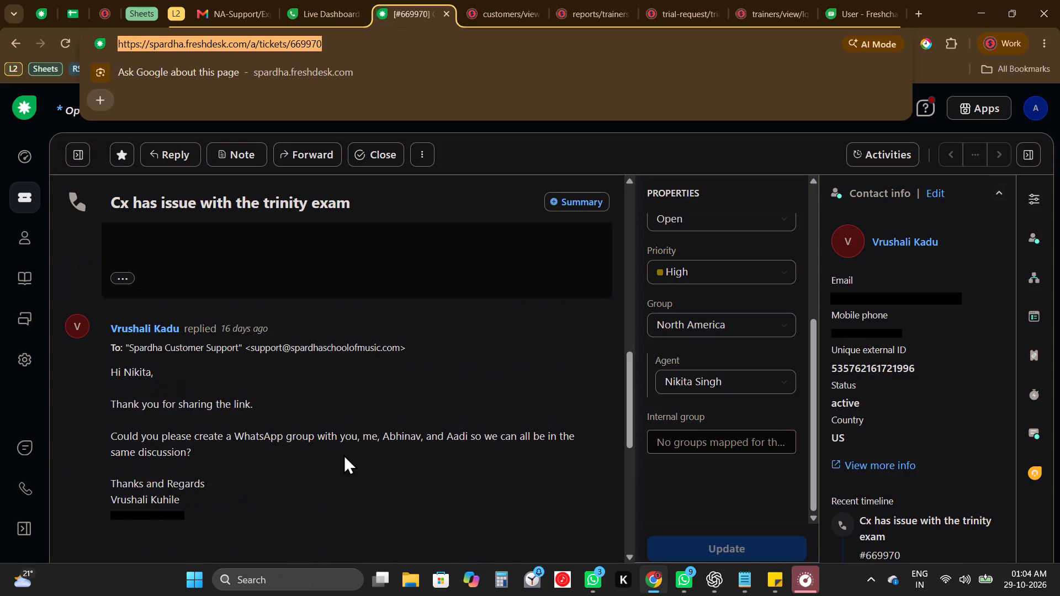
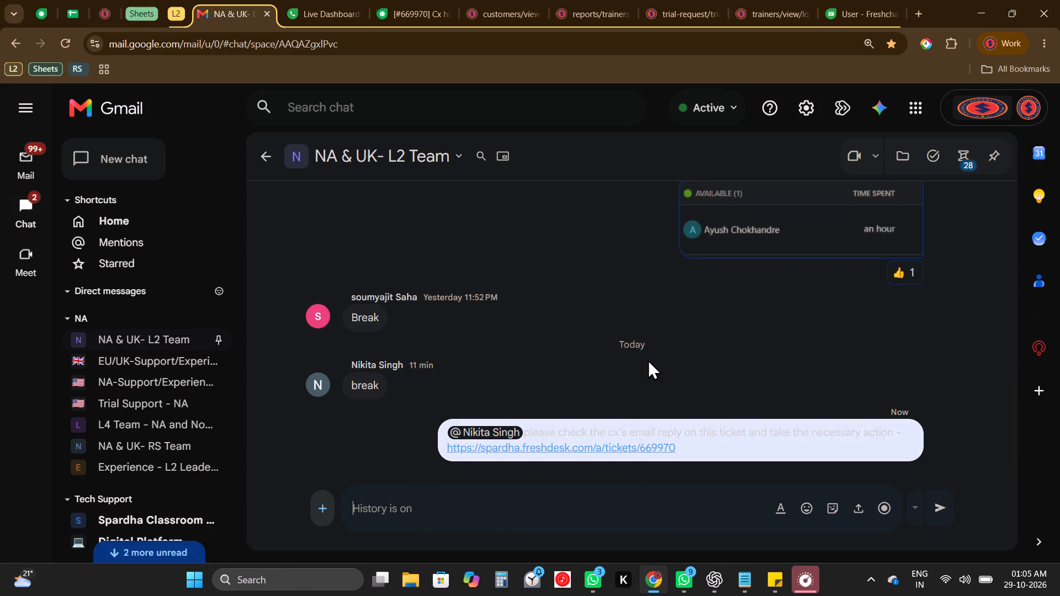
Open the EU/UK-Support/Experience/Delivery chat space.
click(132, 366)
click(154, 348)
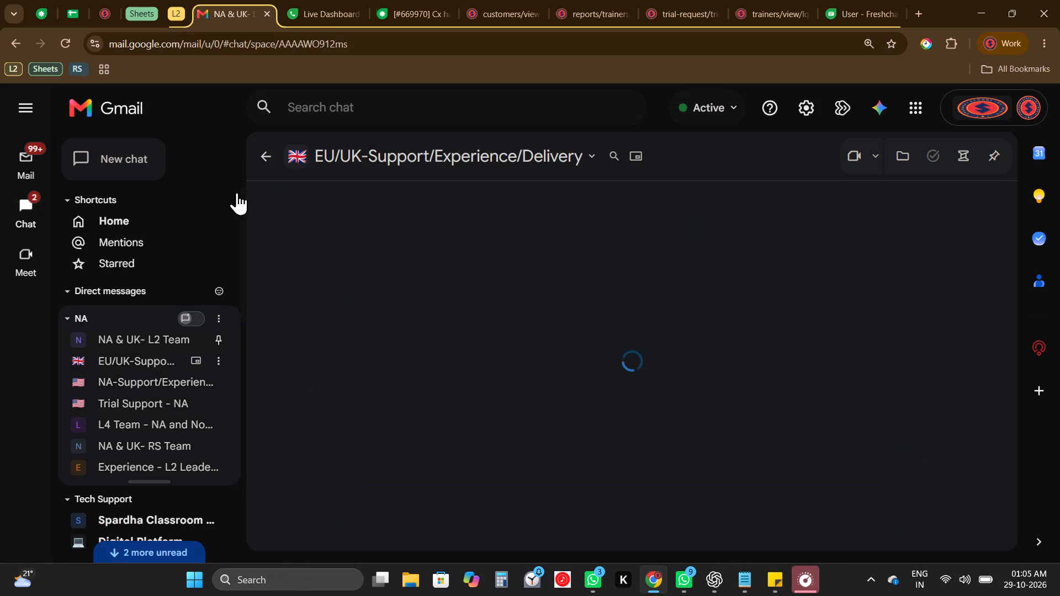
In Freshdesk, open the unresolved tickets from the dashboard and filter them by agent Saha instead of Me.
click(429, 0)
double_click(37, 107)
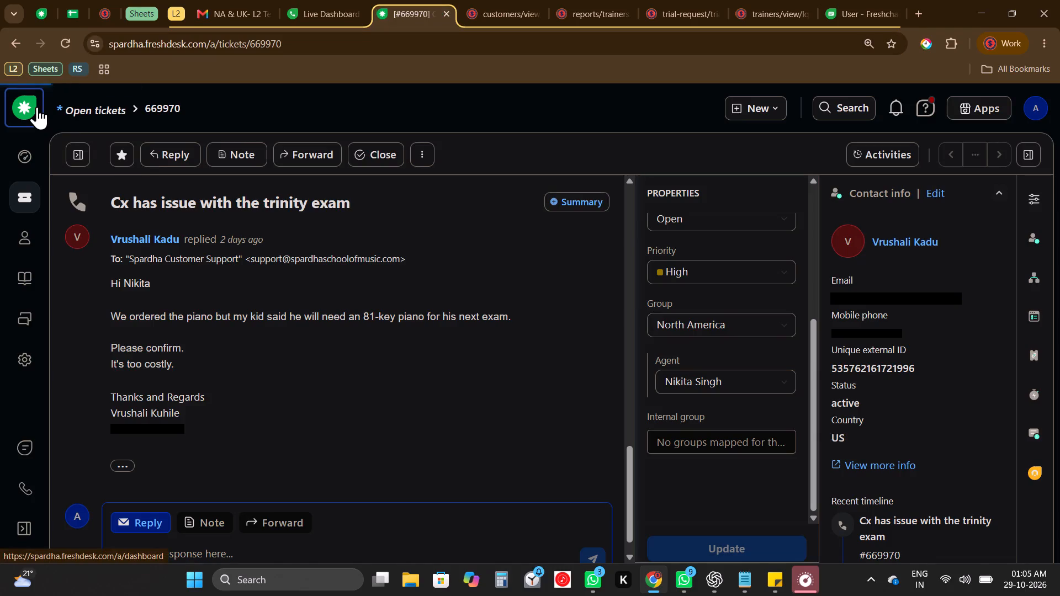
click(110, 221)
click(110, 221)
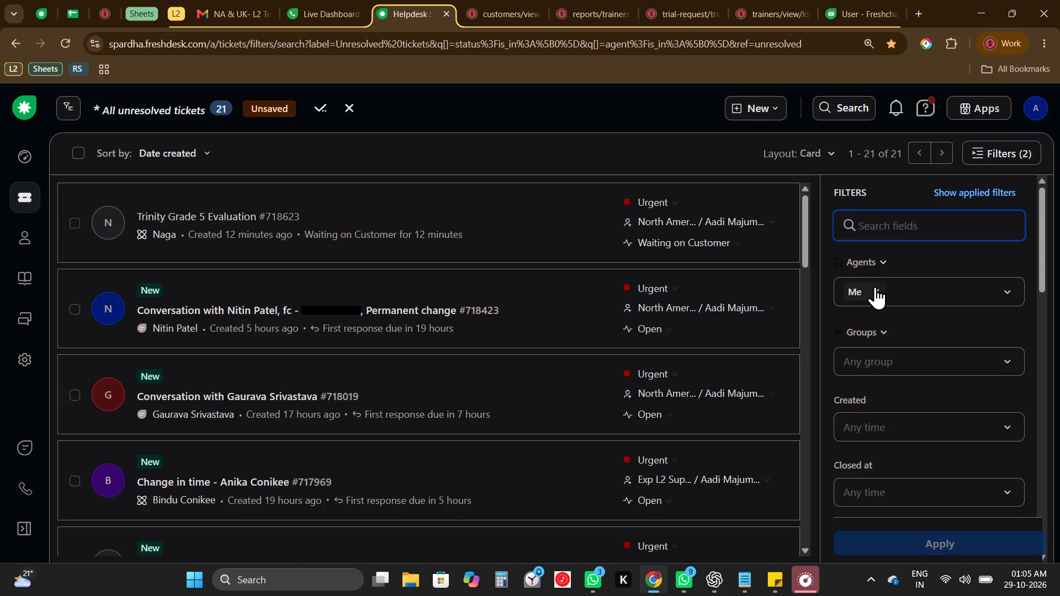
click(872, 290)
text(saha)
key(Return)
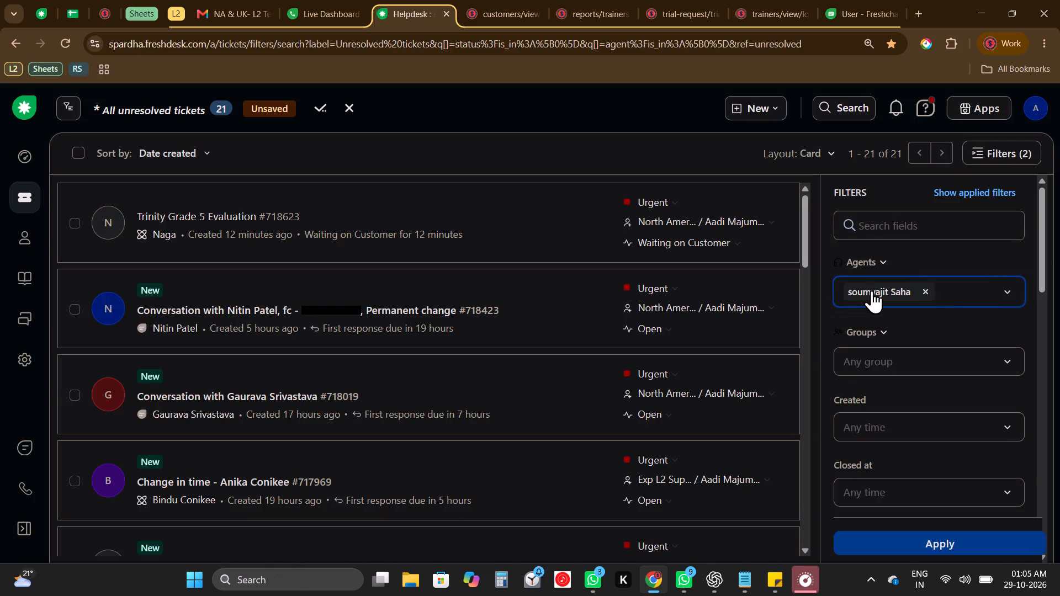
click(939, 544)
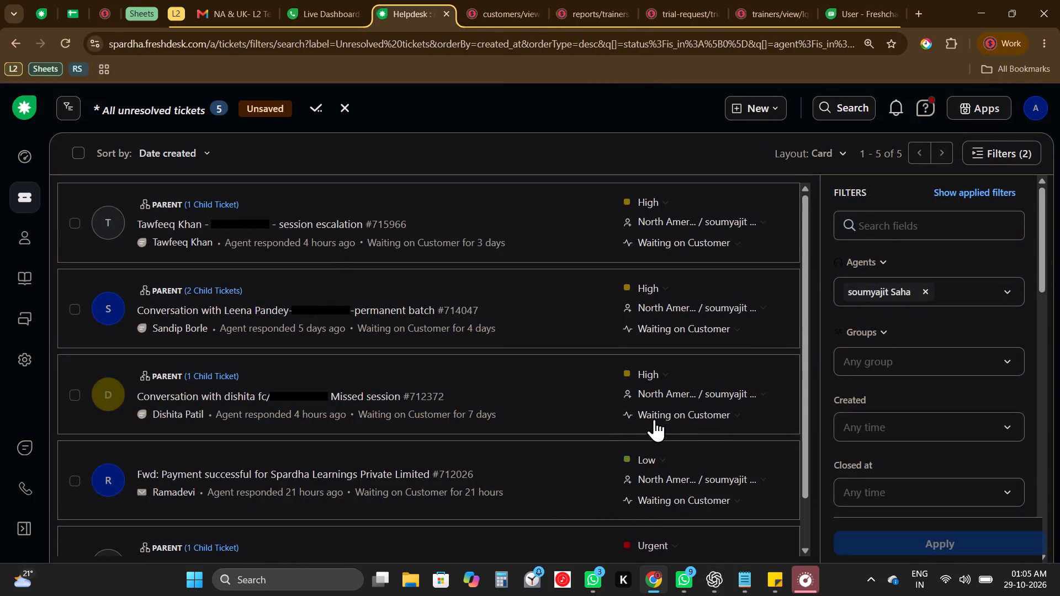
scroll(591, 366, up, 8)
Copy the filter link under ALL UNASSIGNED TICKTES in the Notepad notes and load it in the first Freshdesk browser tab.
click(754, 589)
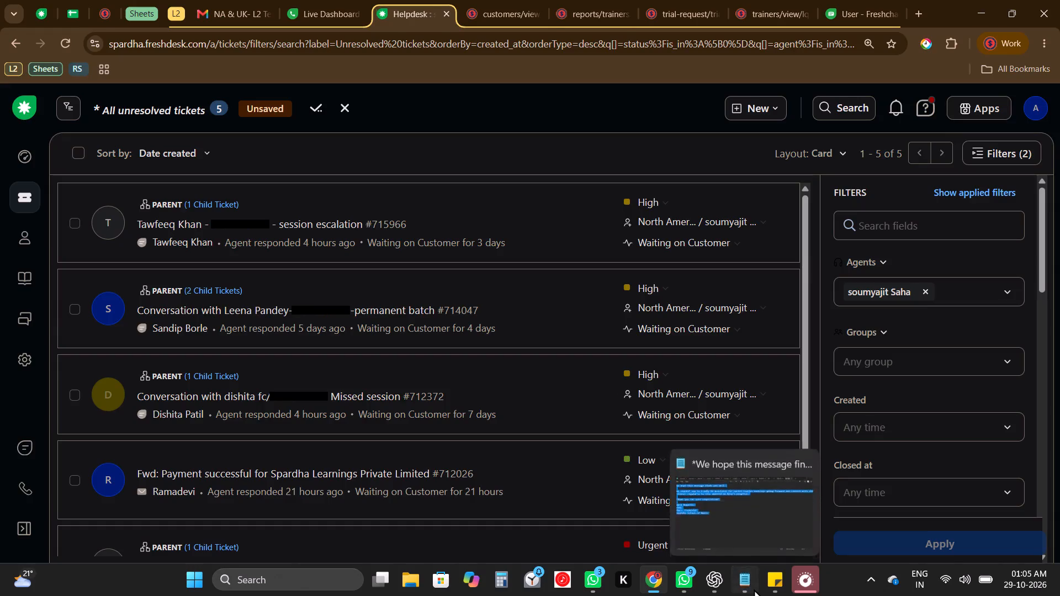
click(54, 15)
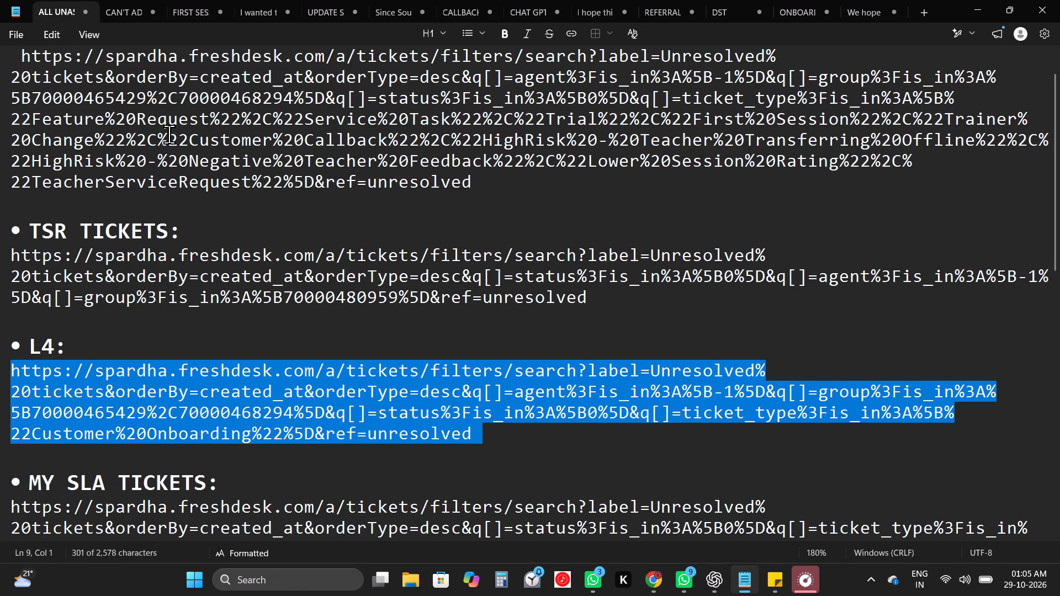
click(169, 134)
scroll(169, 134, up, 4)
triple_click(169, 169)
key(ctrl+c)
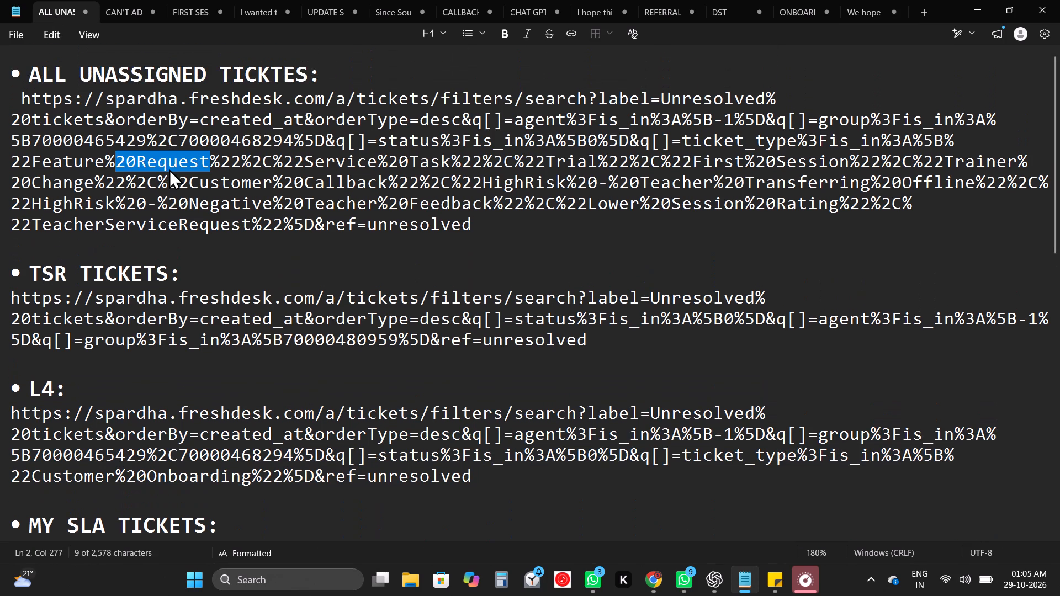
ctrl+scroll(169, 169, down, 2)
click(62, 1)
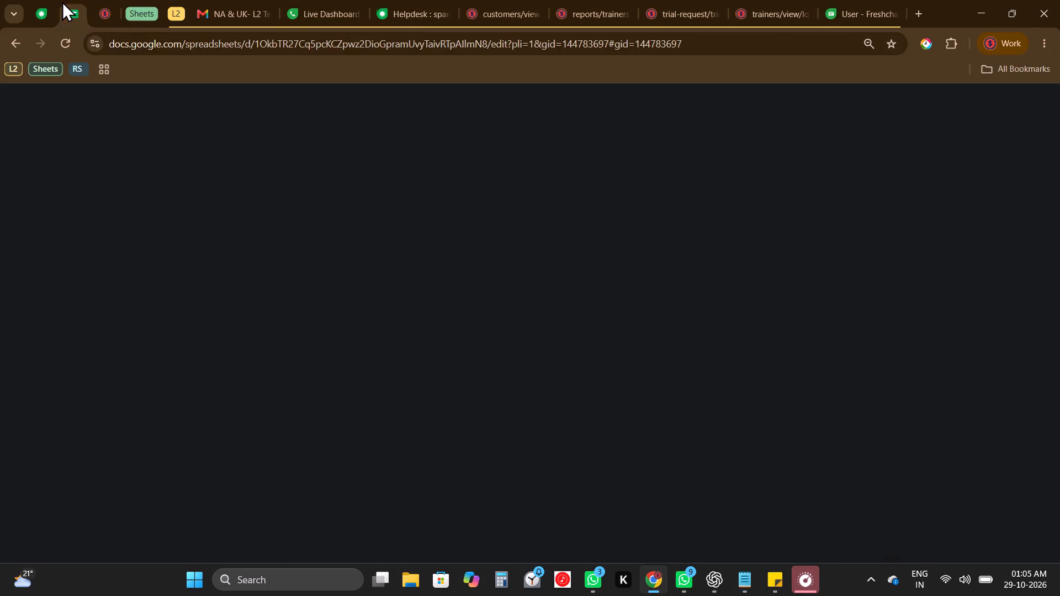
click(51, 4)
click(176, 44)
key(ctrl+v)
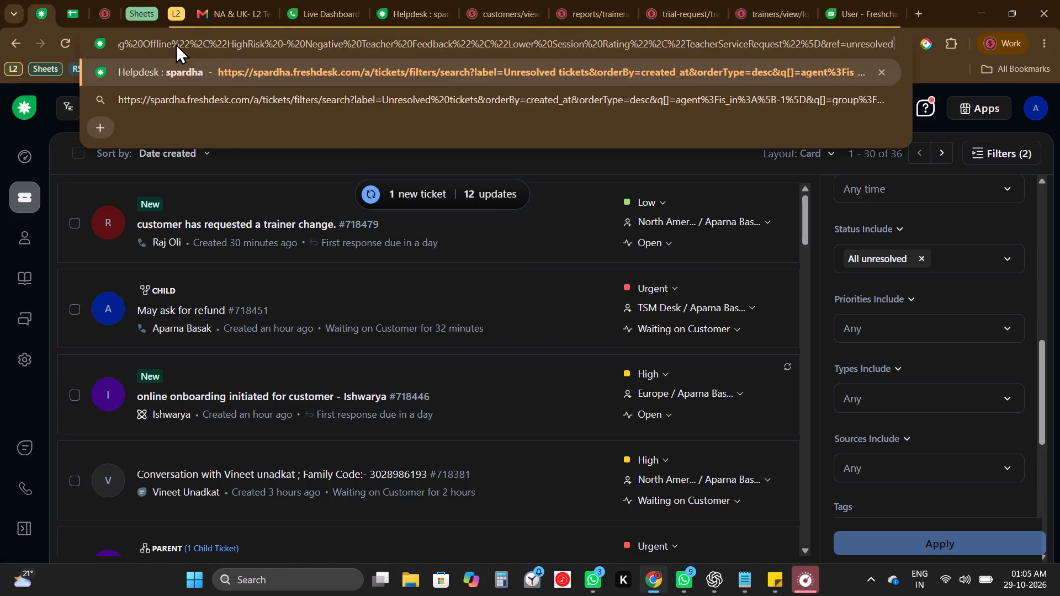
key(Return)
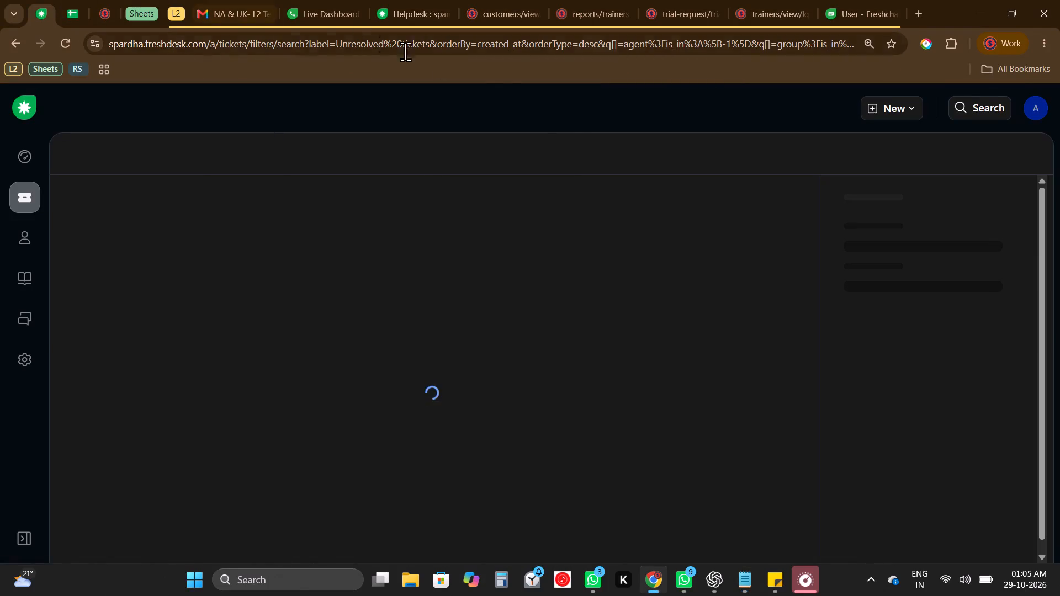
click(526, 141)
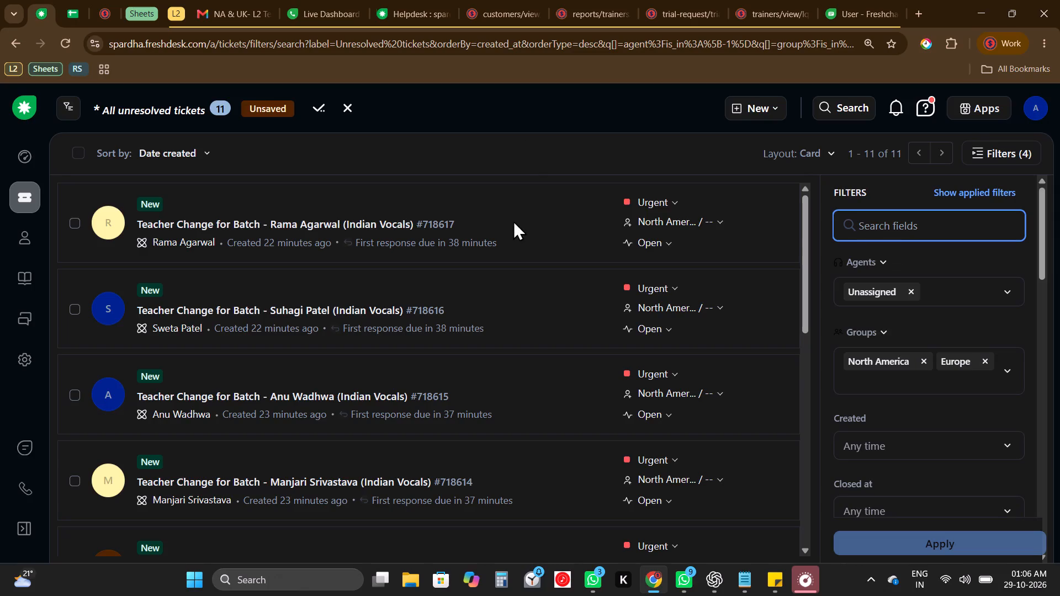
scroll(454, 410, down, 4)
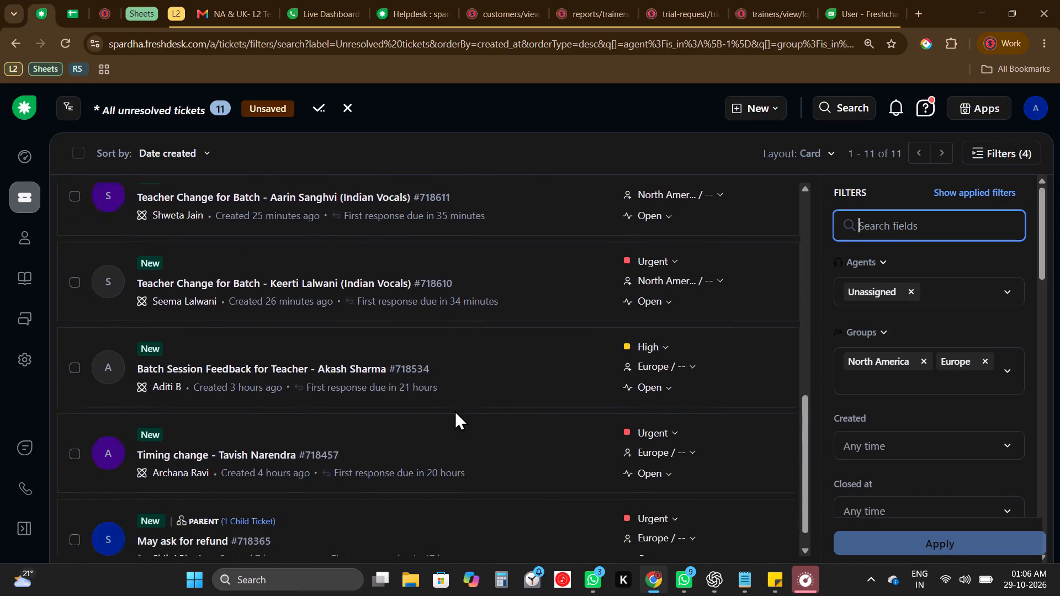
scroll(454, 410, down, 2)
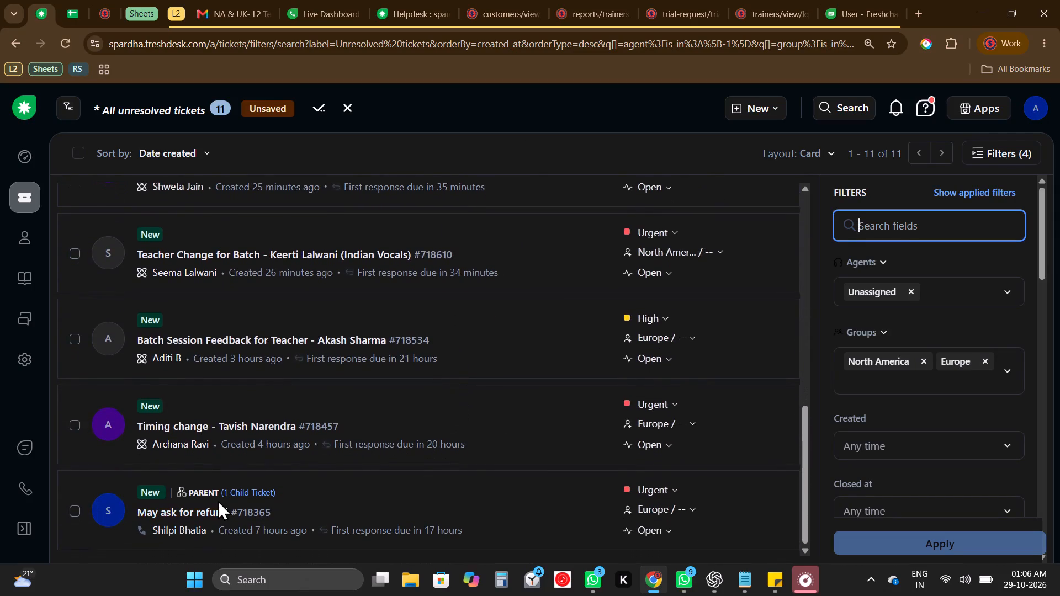
click(218, 512)
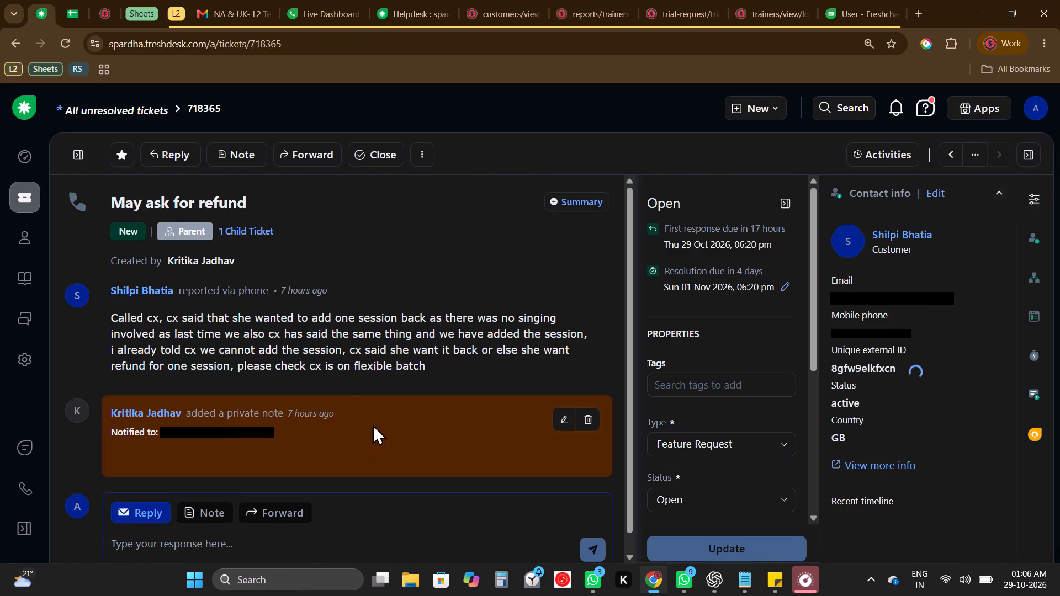
triple_click(179, 325)
click(179, 325)
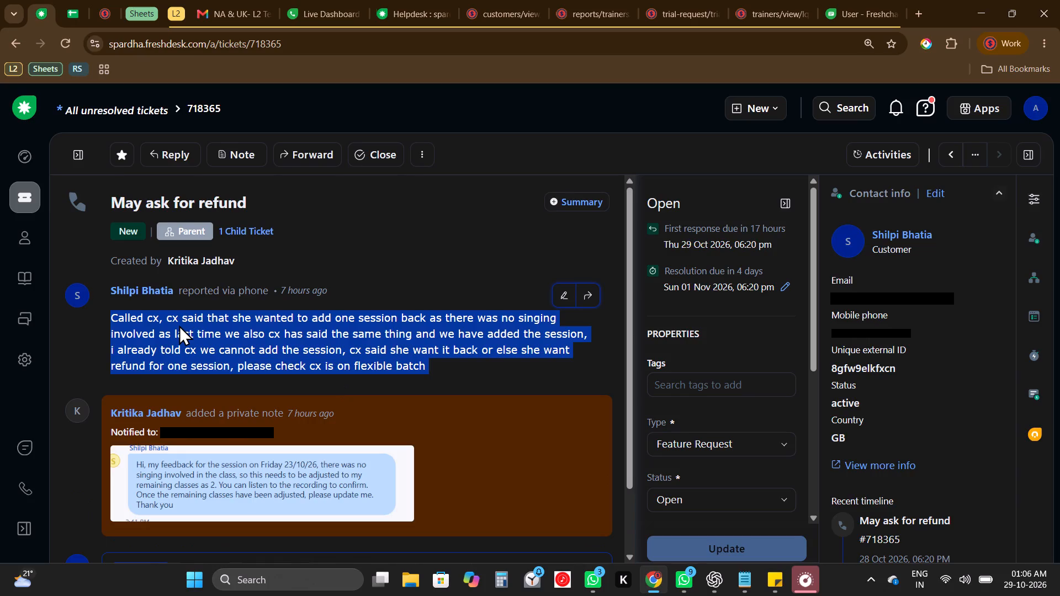
double_click(179, 325)
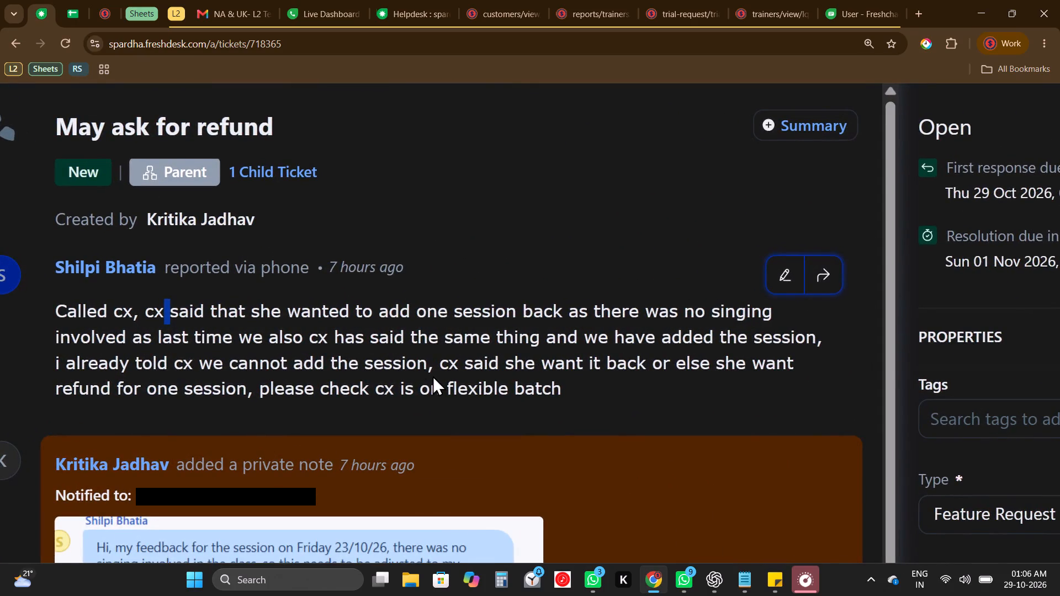
scroll(569, 440, down, 1)
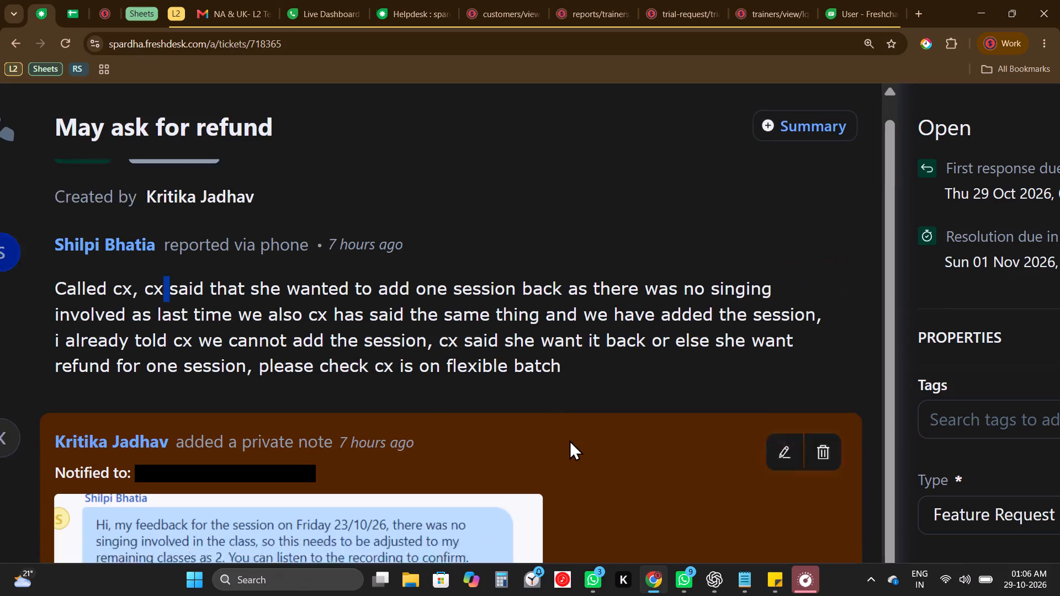
scroll(569, 440, down, 1)
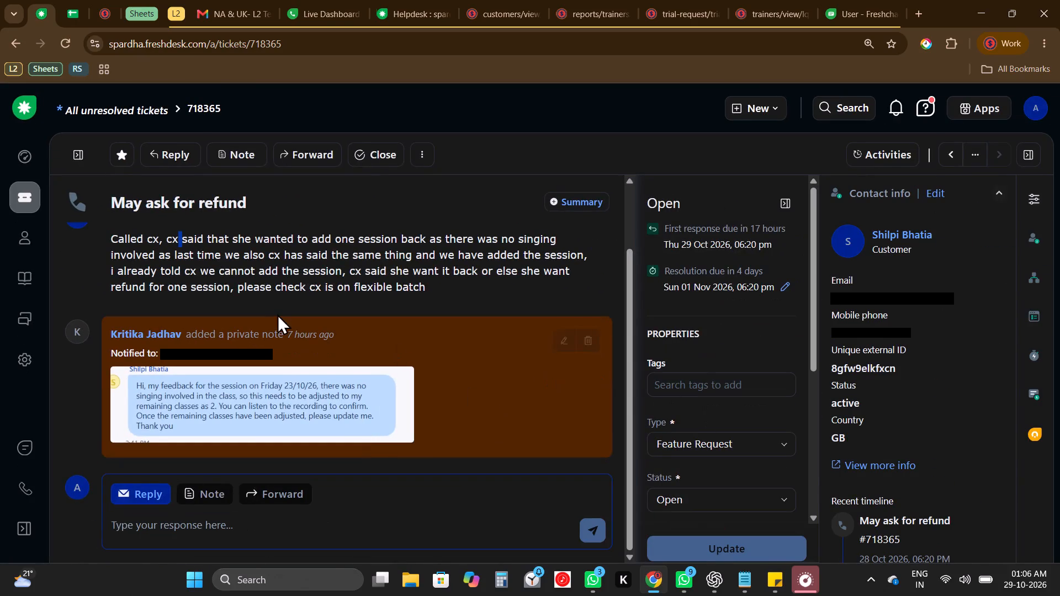
scroll(277, 314, up, 1)
click(321, 281)
scroll(374, 269, up, 1)
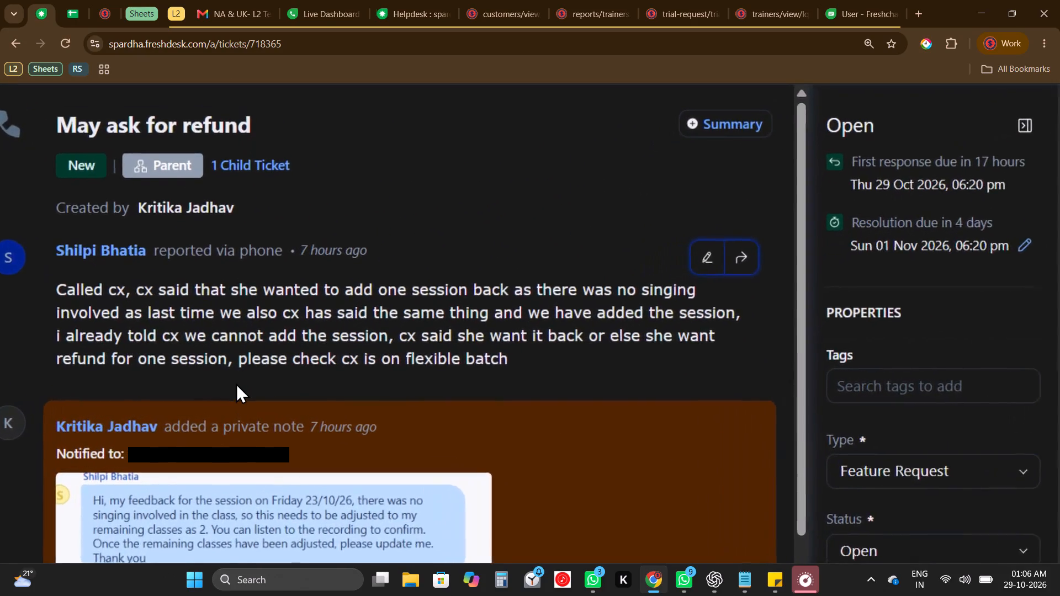
click(241, 375)
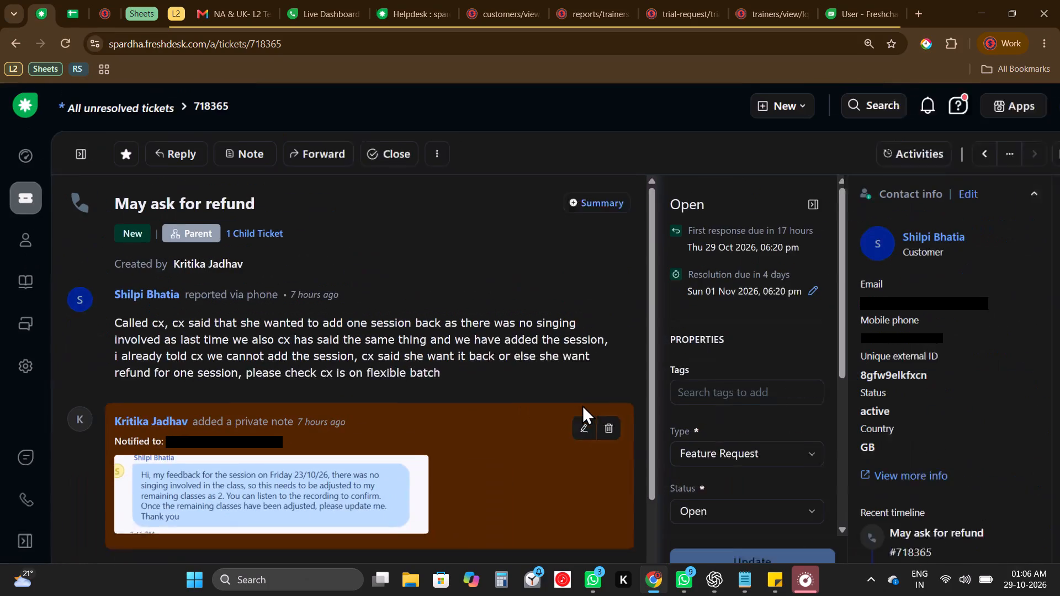
Assign ticket #718365 to agent Aparna in the Europe group and update its properties.
scroll(745, 416, down, 1)
scroll(692, 492, down, 3)
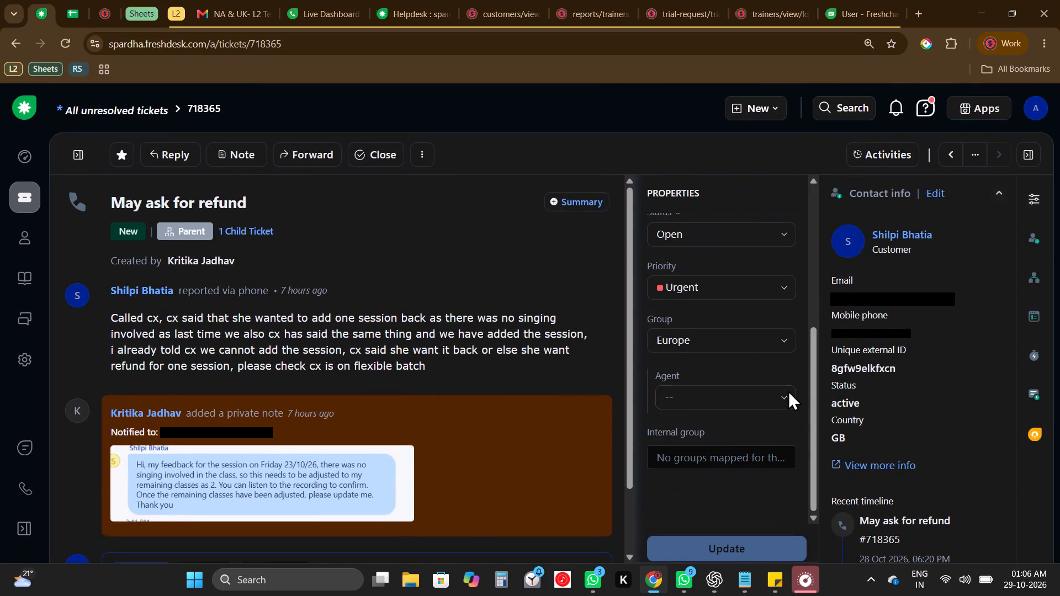
click(788, 390)
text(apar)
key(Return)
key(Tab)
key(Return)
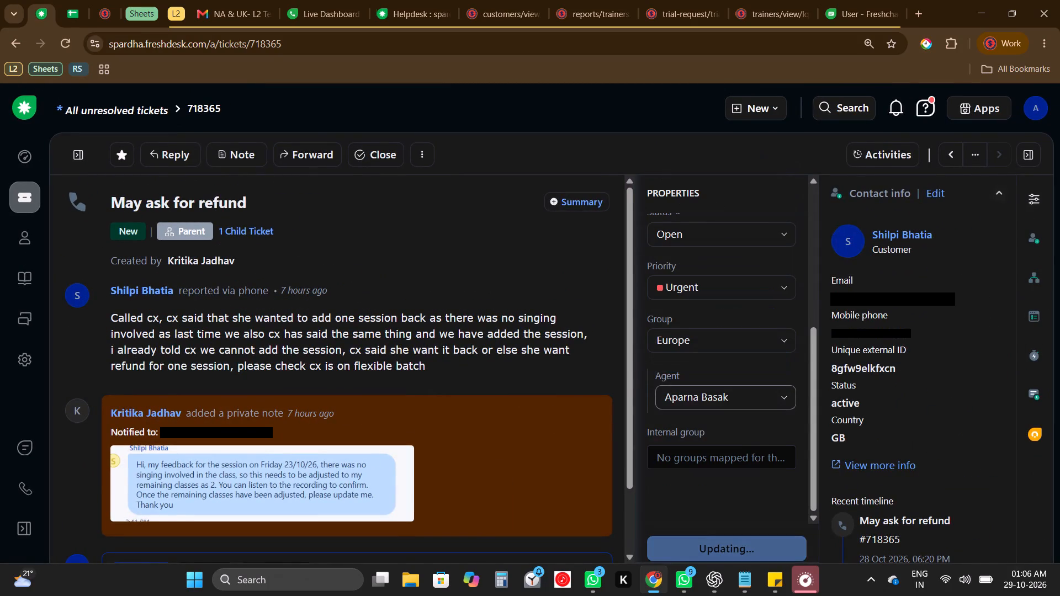
click(22, 197)
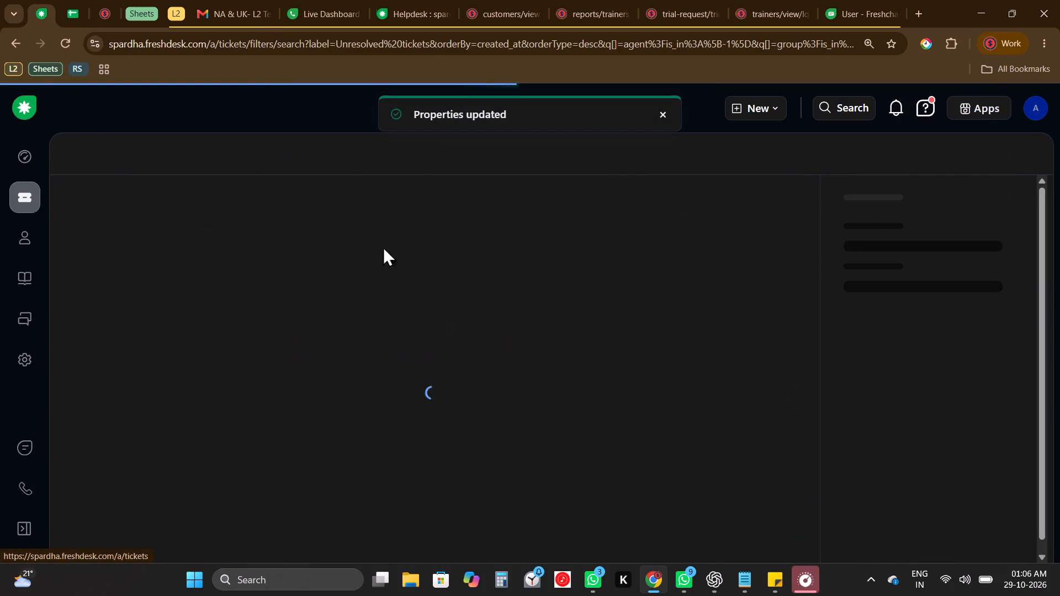
scroll(454, 421, down, 17)
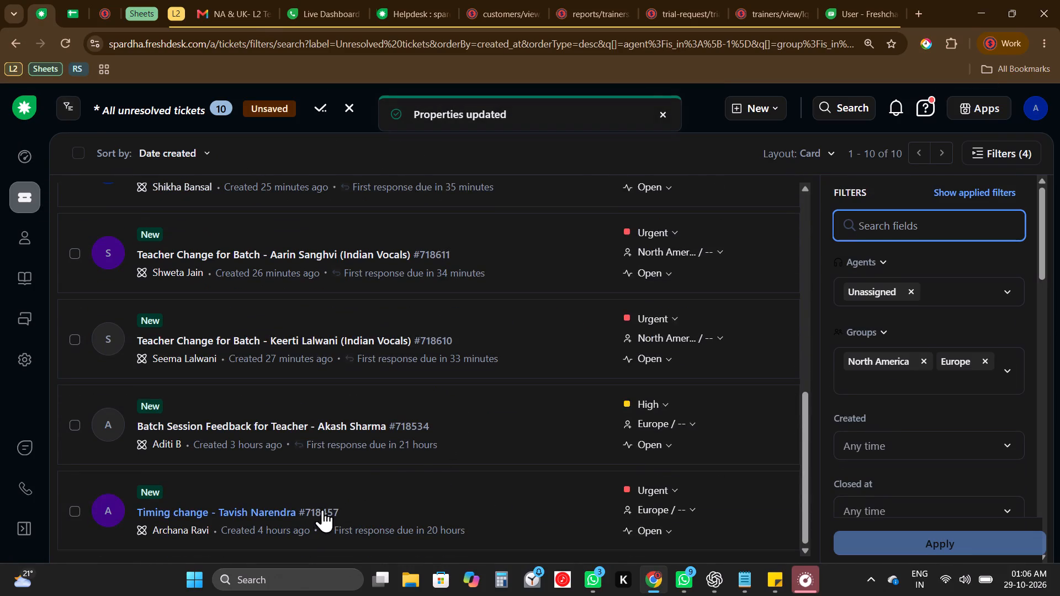
click(691, 507)
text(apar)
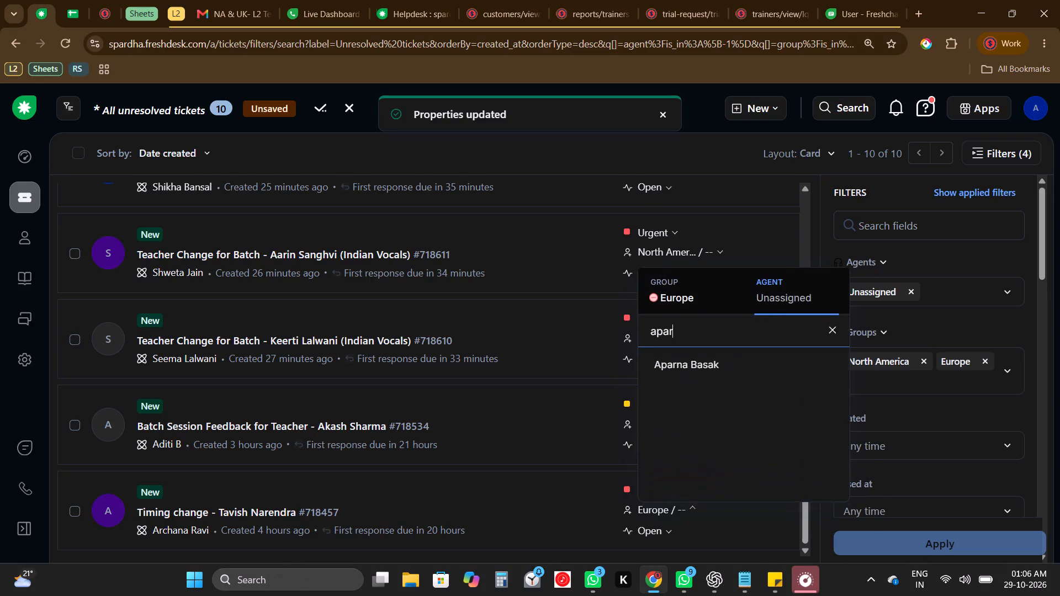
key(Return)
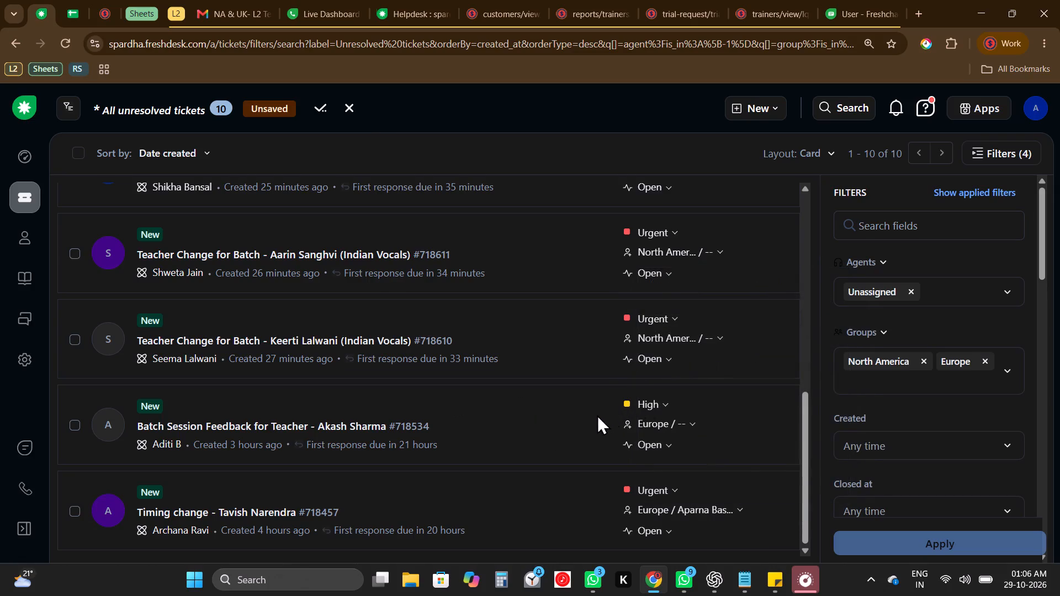
click(417, 434)
click(394, 413)
click(406, 423)
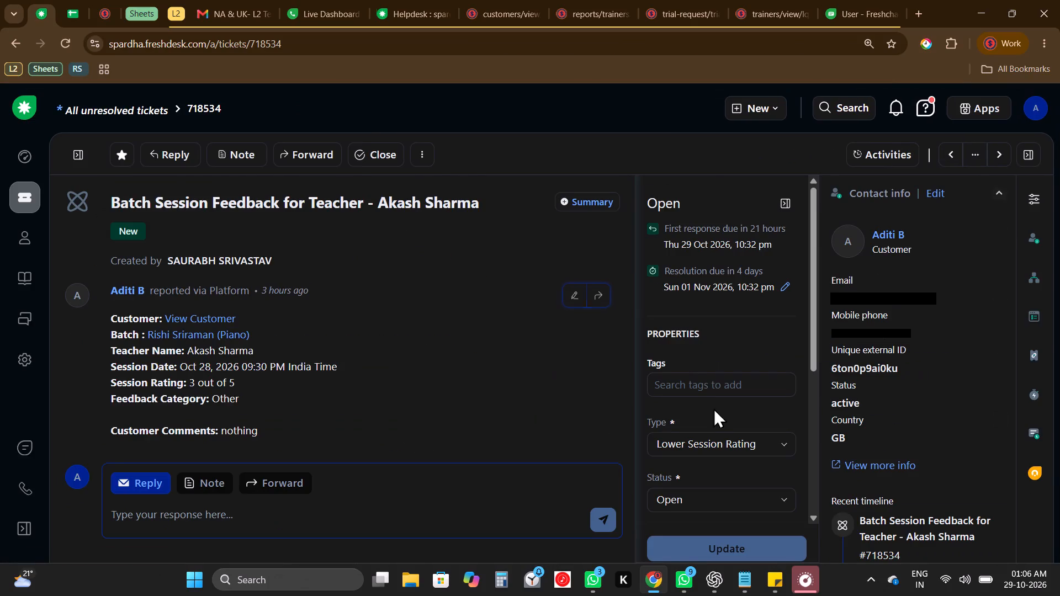
scroll(713, 408, down, 3)
click(752, 386)
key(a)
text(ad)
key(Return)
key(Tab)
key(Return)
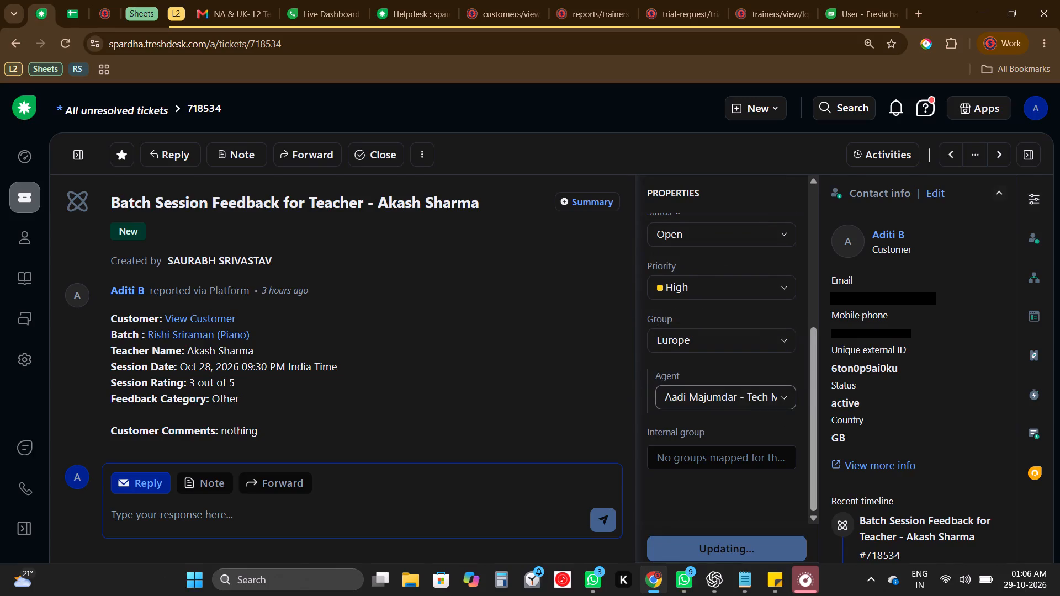
click(28, 212)
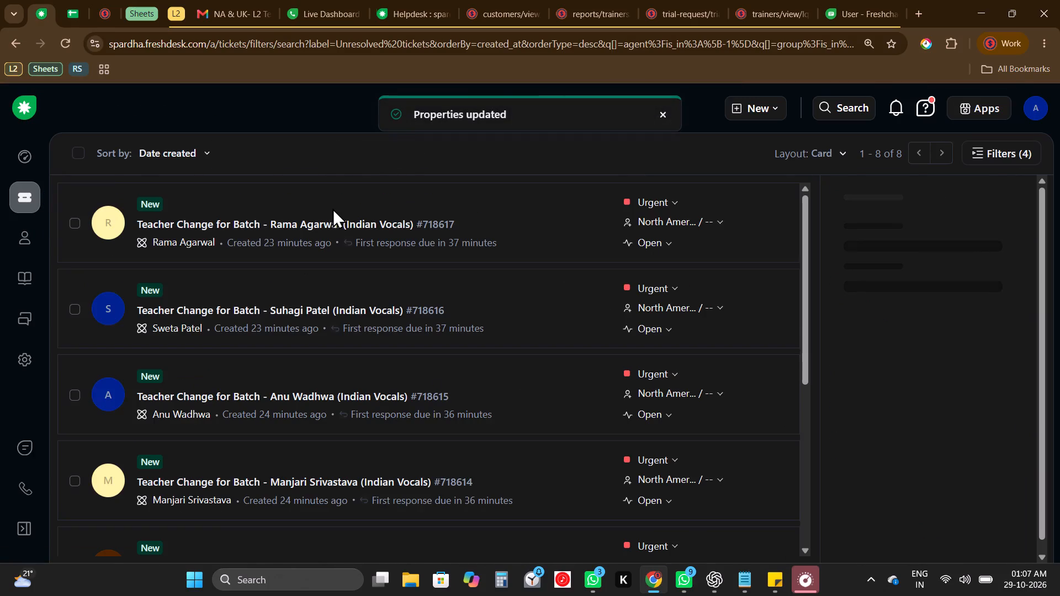
click(328, 213)
click(342, 215)
click(379, 225)
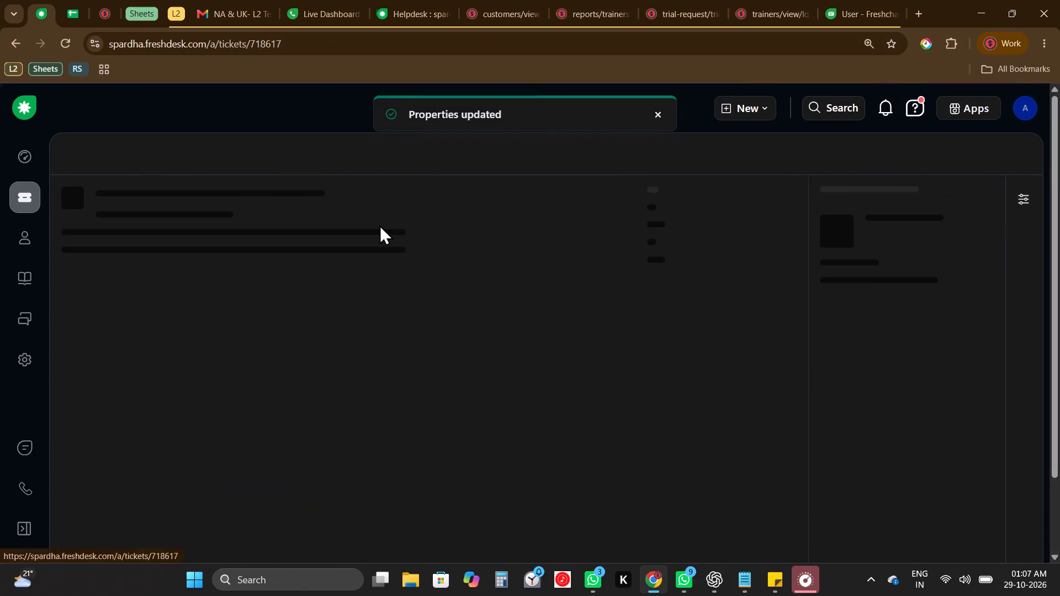
scroll(708, 401, down, 4)
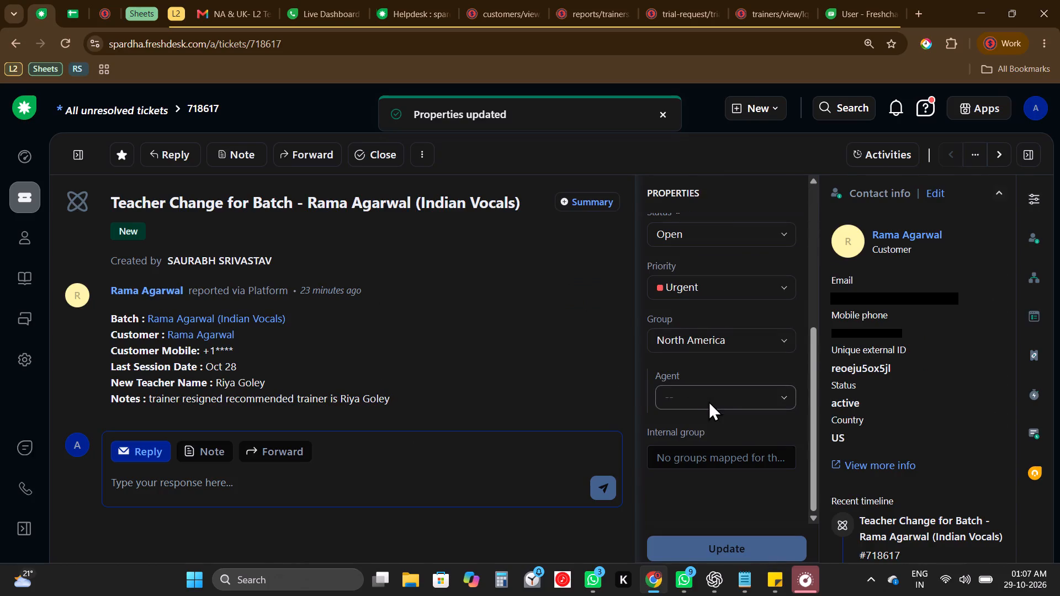
click(717, 397)
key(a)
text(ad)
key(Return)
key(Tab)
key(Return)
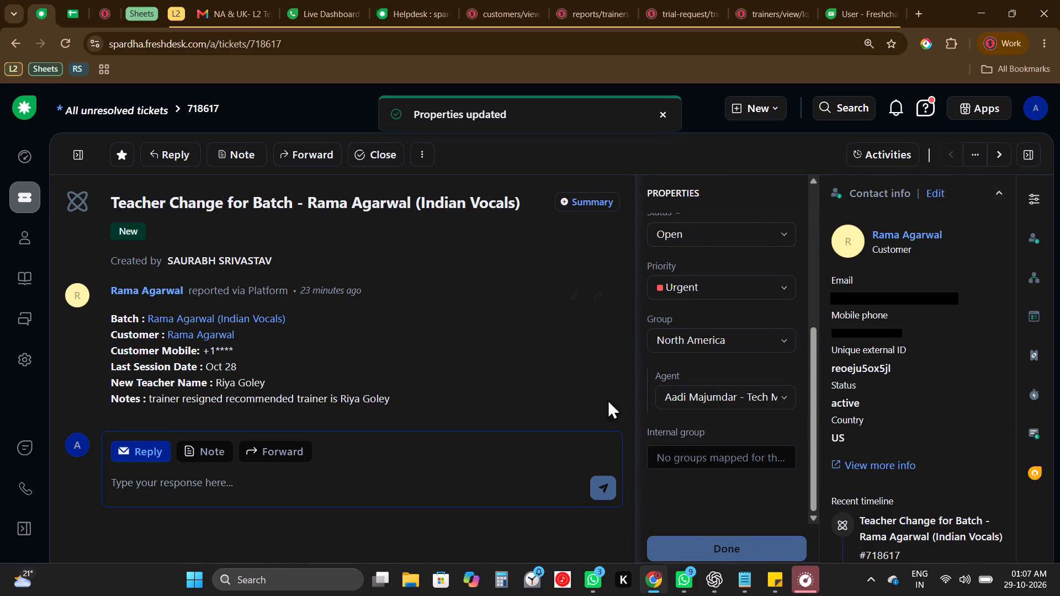
click(18, 190)
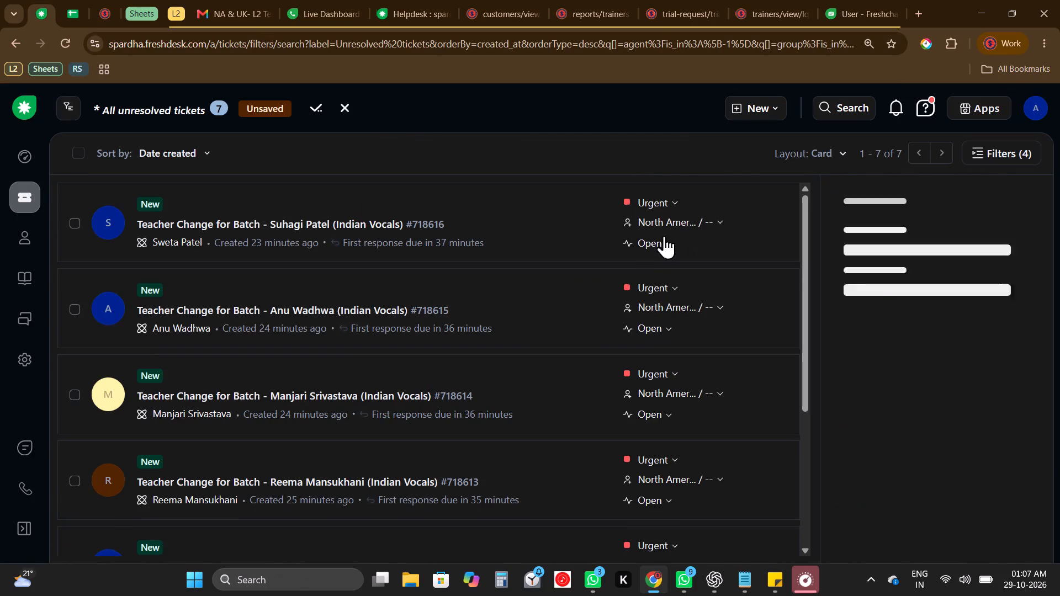
Assign the unassigned "Teacher Change for Batch" tickets #718616 and #718615 to agent Aadi directly from the list.
click(719, 220)
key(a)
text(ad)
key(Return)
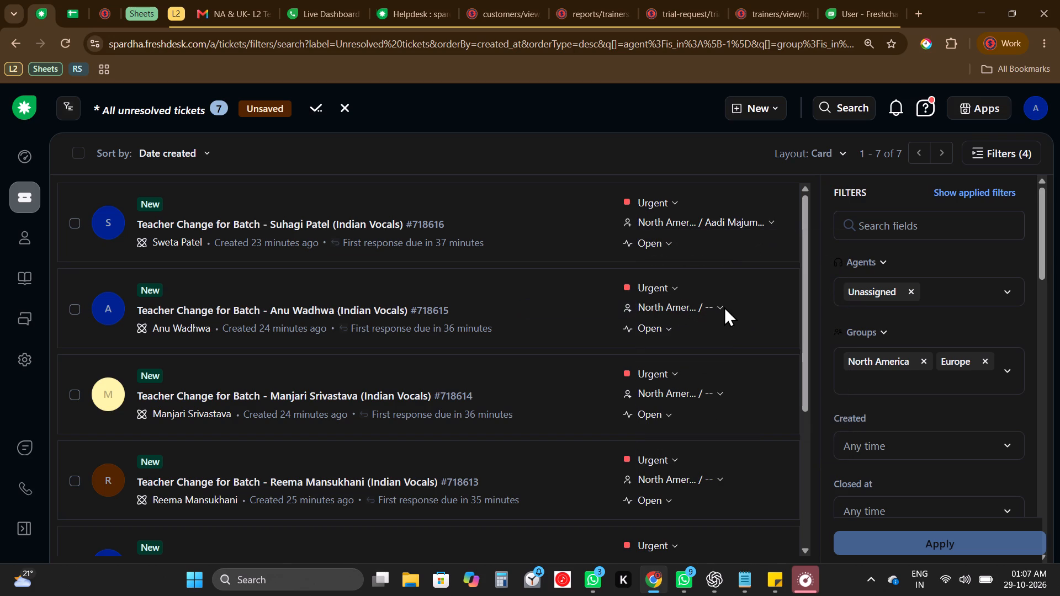
click(724, 306)
click(713, 305)
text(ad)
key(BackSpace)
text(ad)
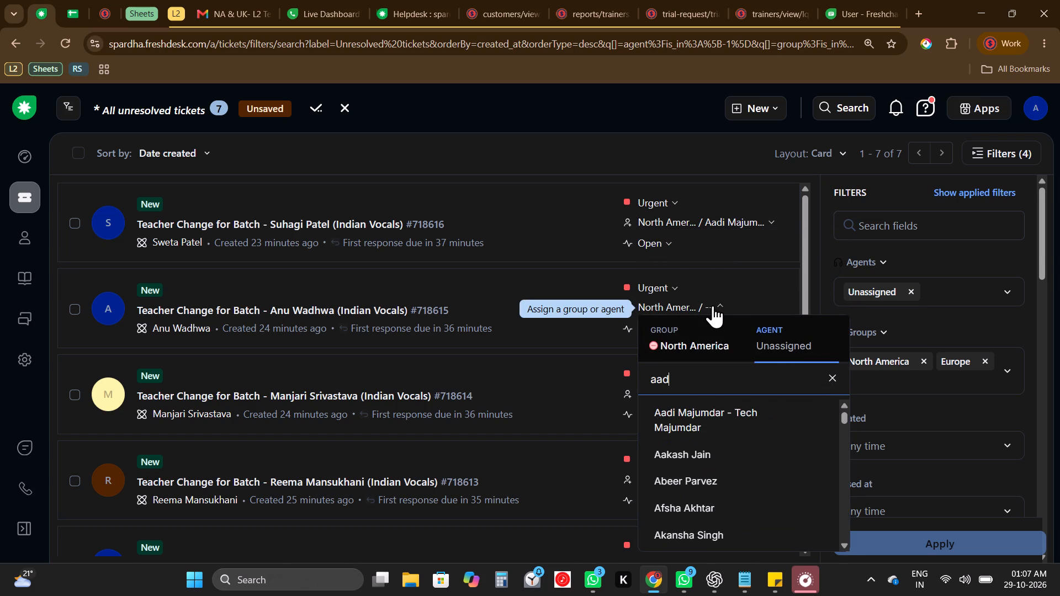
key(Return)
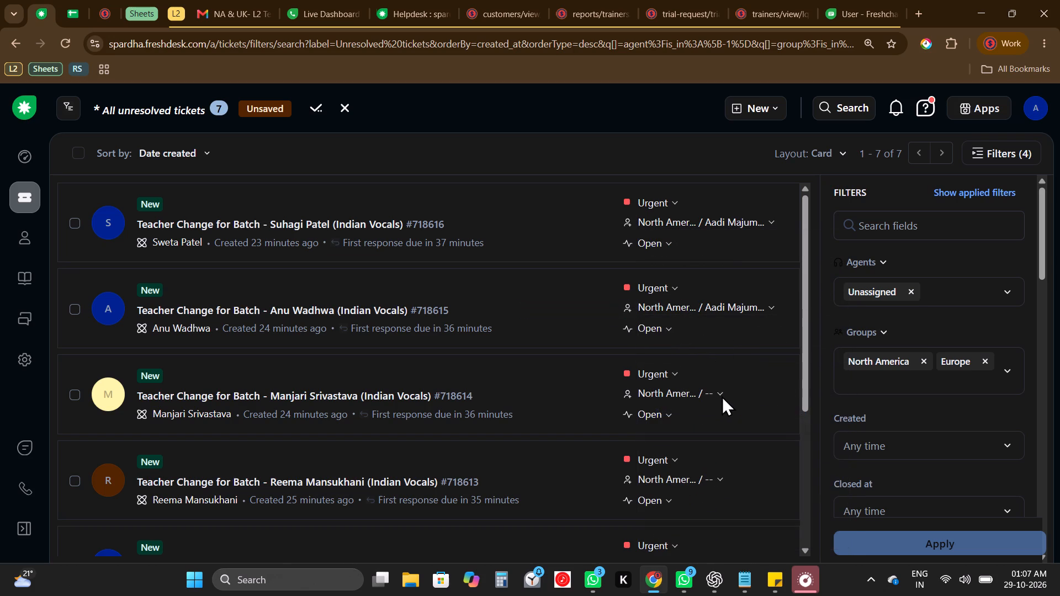
Assign the "Teacher Change for Batch" tickets #718614 and #718613 to Aadi from the ticket list.
click(720, 392)
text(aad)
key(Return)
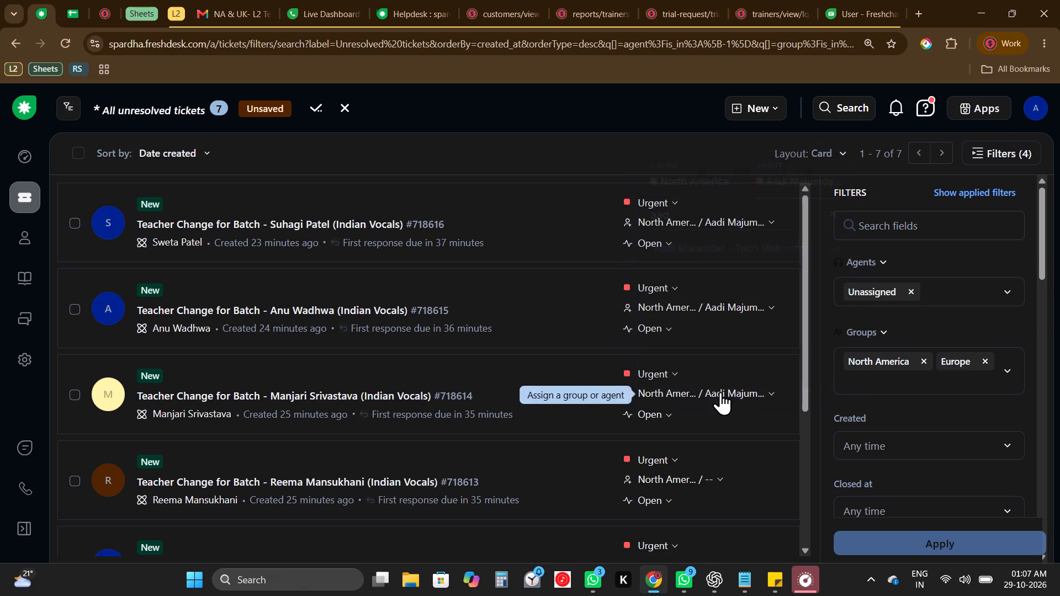
click(718, 478)
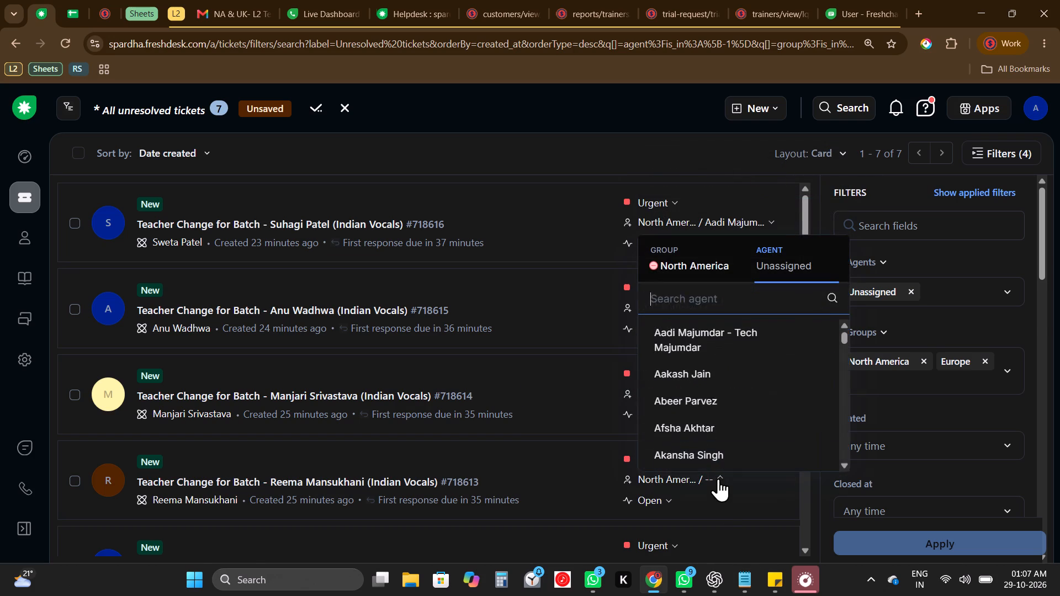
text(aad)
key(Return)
Assign the "Teacher Change for Batch" ticket #718612 to Aadi from the ticket list.
scroll(718, 478, down, 1)
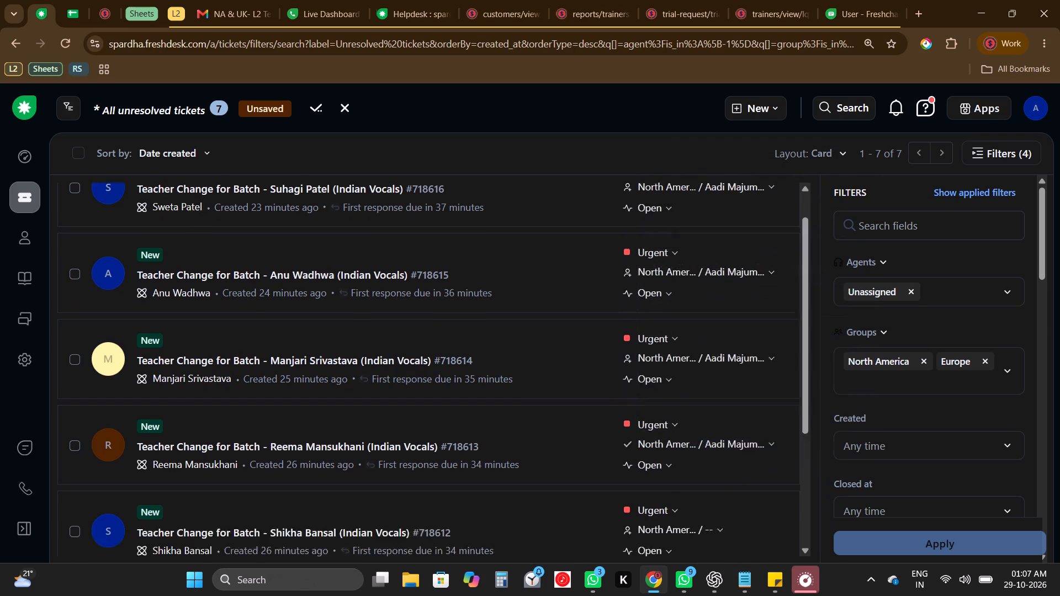
scroll(718, 478, down, 1)
click(721, 506)
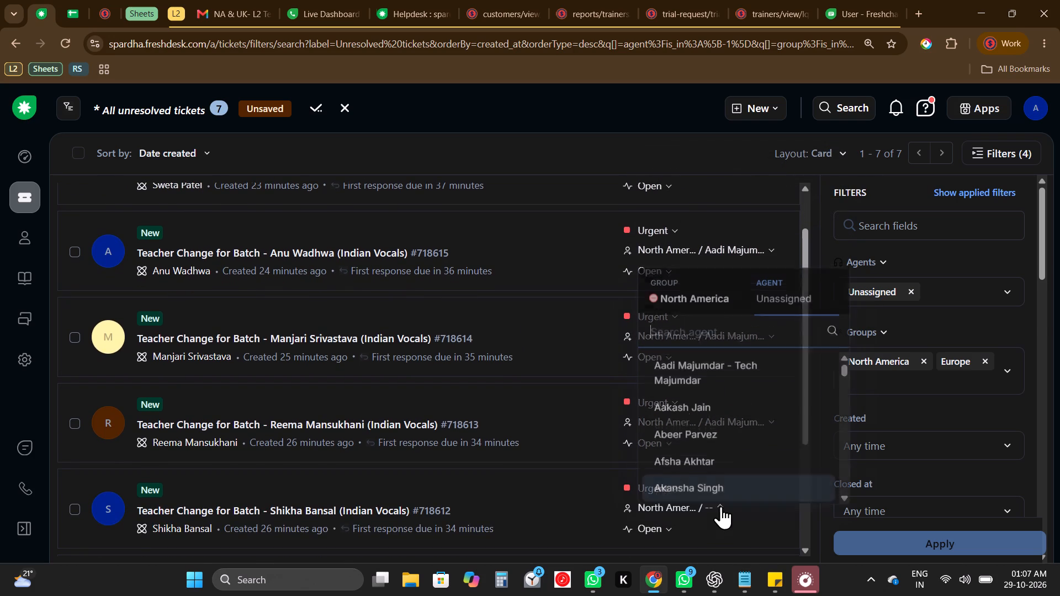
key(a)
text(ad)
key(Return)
Assign the ticket listed directly below #718612 to Aadi.
scroll(721, 506, down, 1)
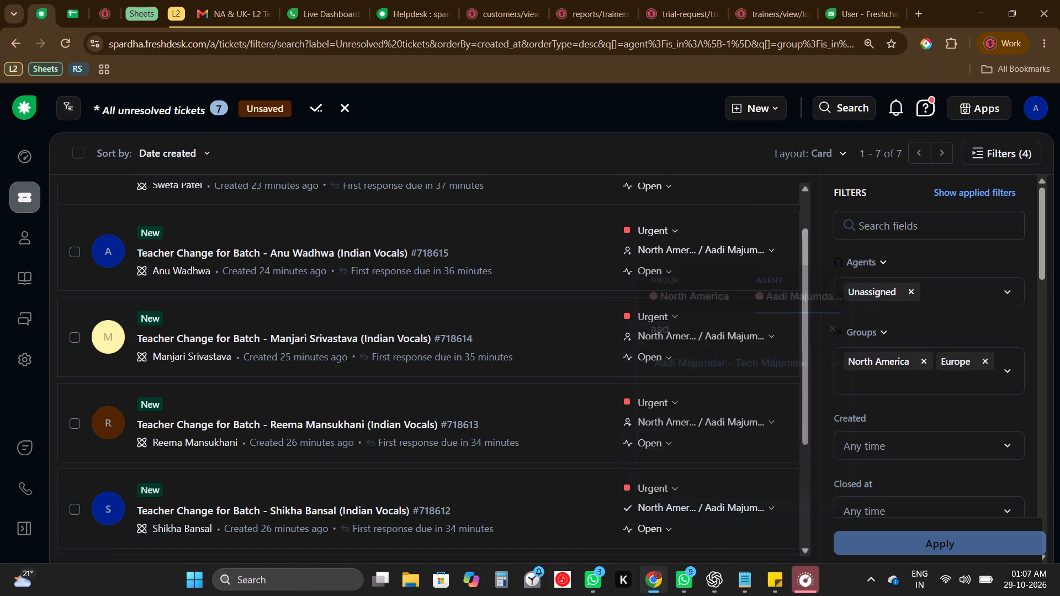
scroll(721, 506, down, 2)
click(722, 434)
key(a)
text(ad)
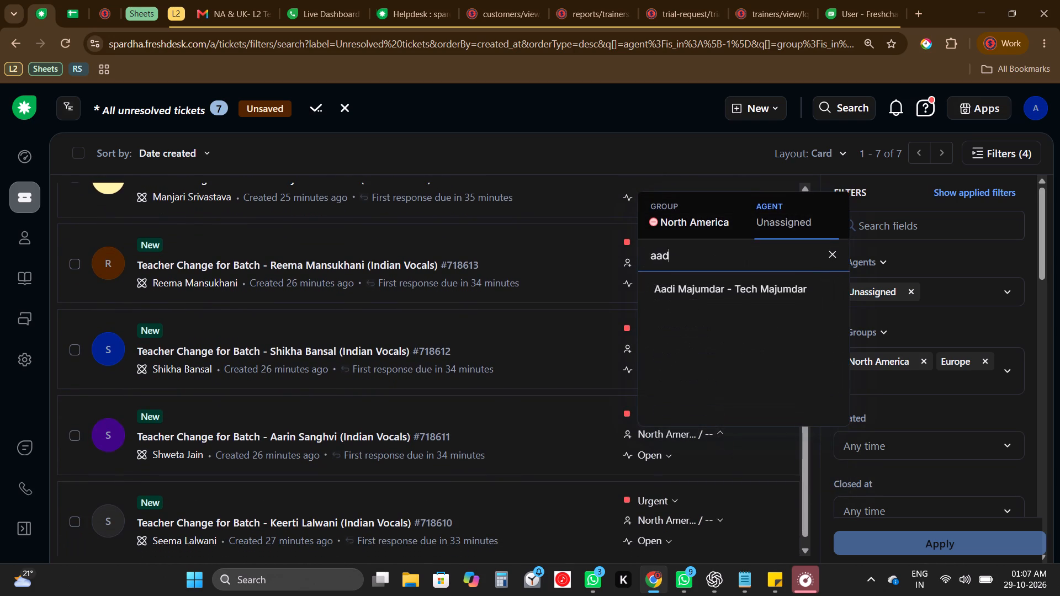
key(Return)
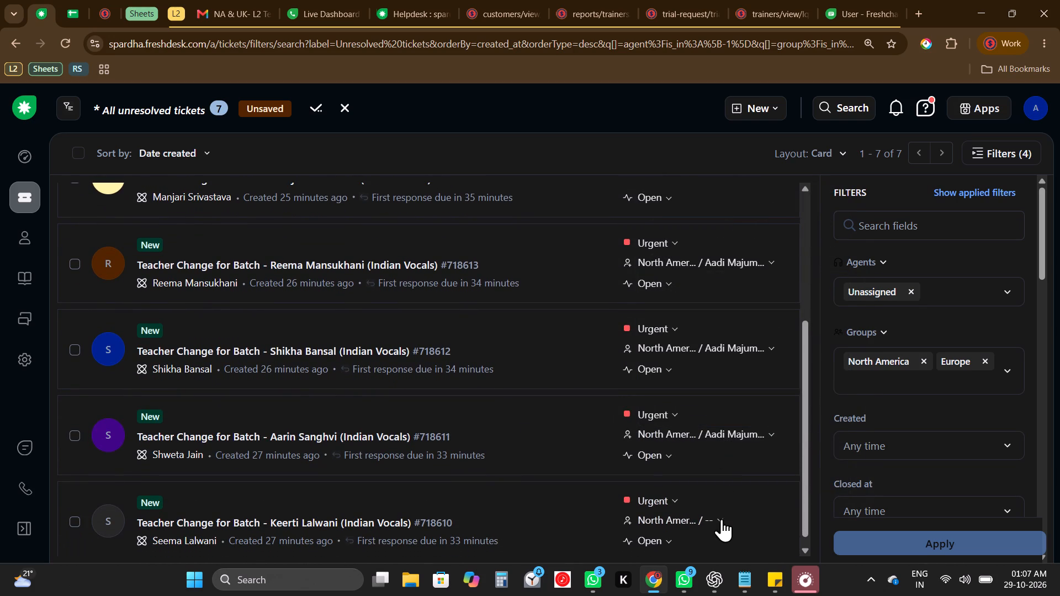
click(722, 517)
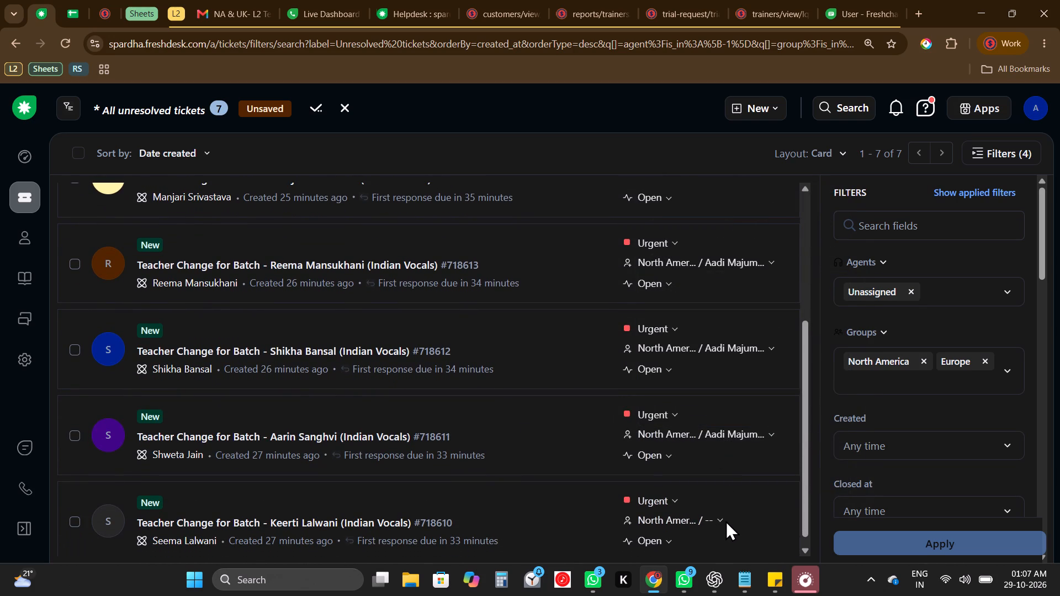
click(720, 520)
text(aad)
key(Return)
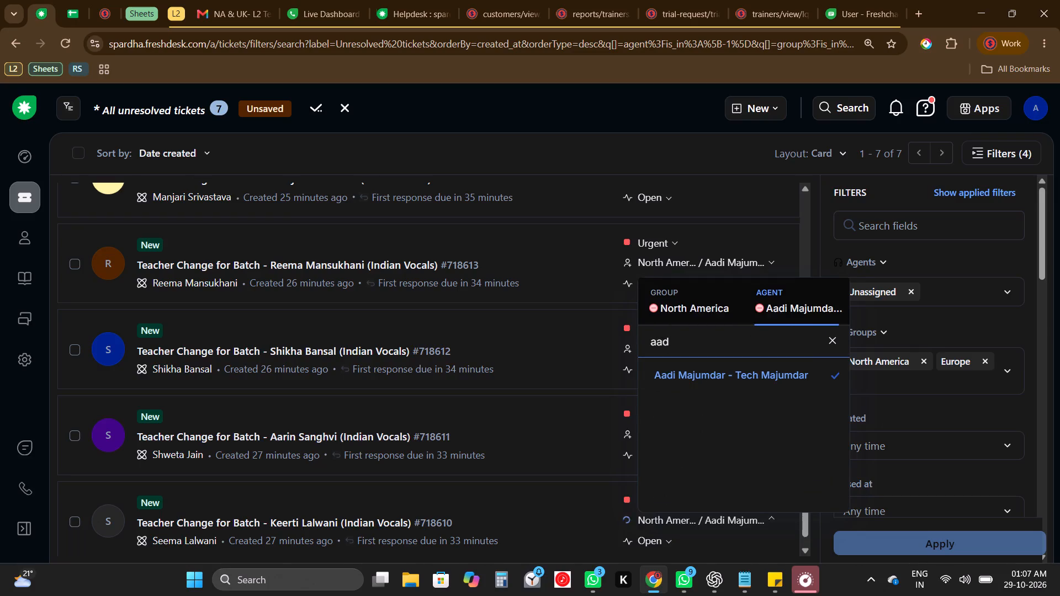
scroll(720, 520, down, 3)
scroll(656, 351, up, 7)
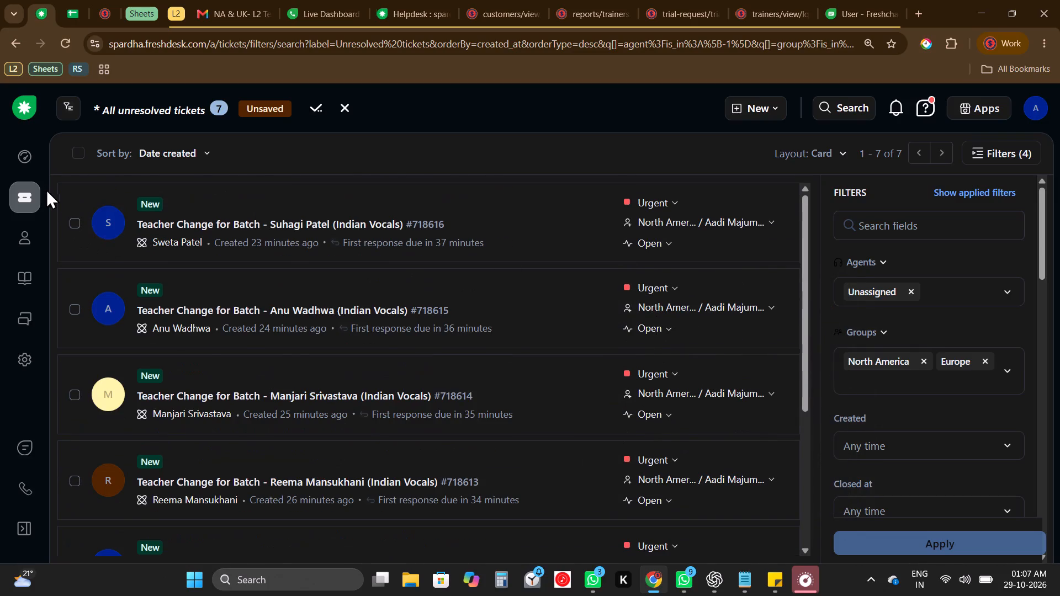
click(39, 187)
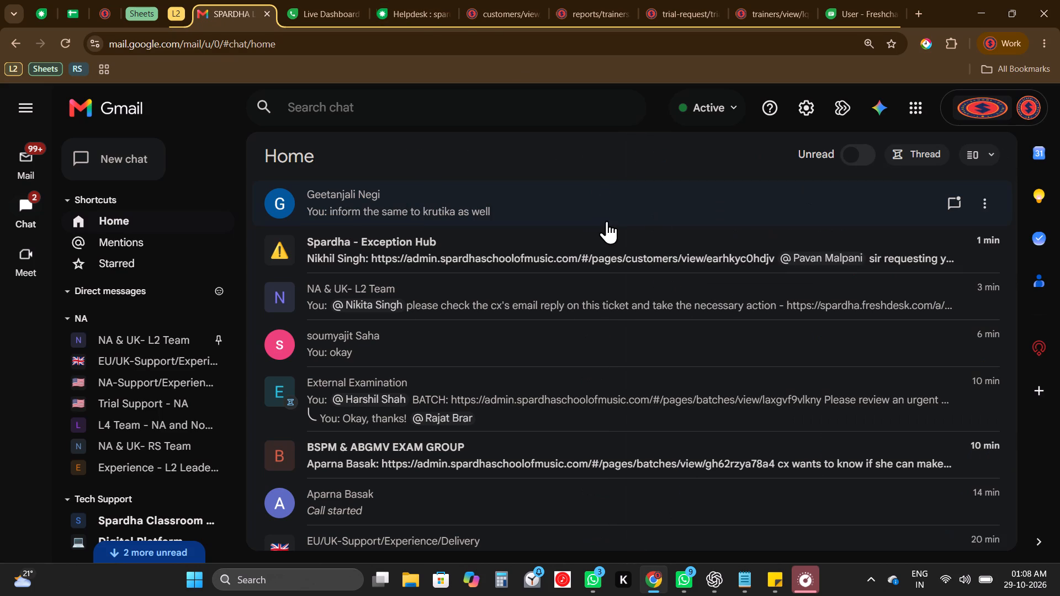
Look through the available agents and their time spent on the Freshcaller Live Dashboard.
click(402, 0)
click(350, 0)
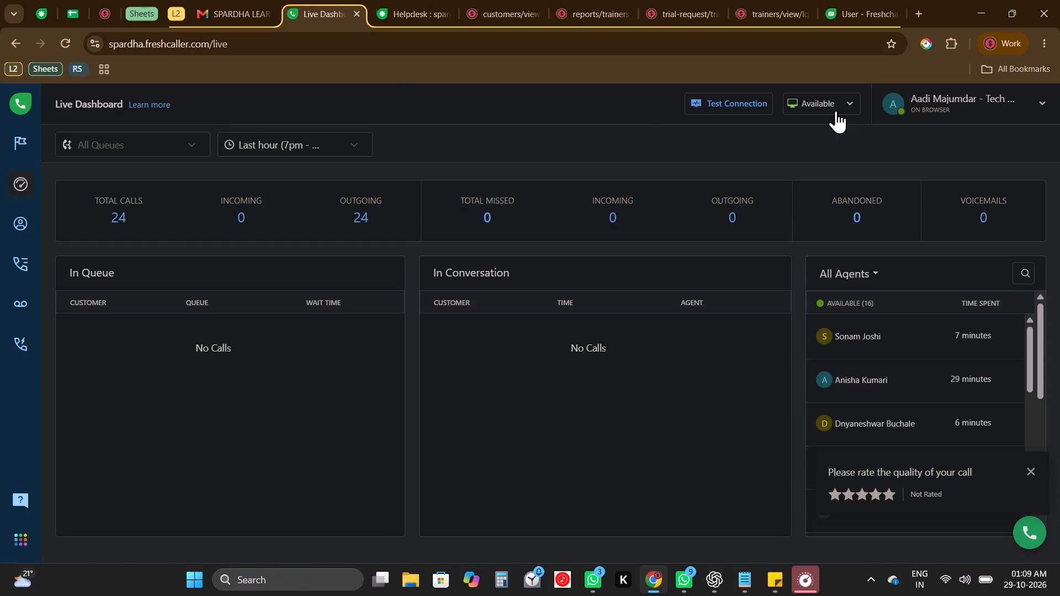
scroll(964, 357, down, 2)
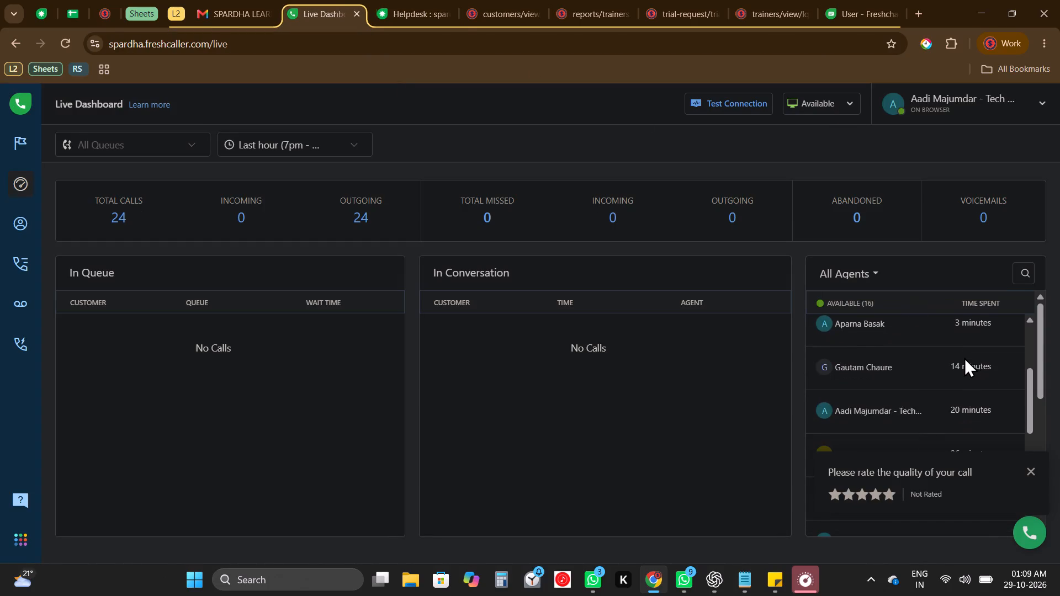
scroll(964, 357, down, 2)
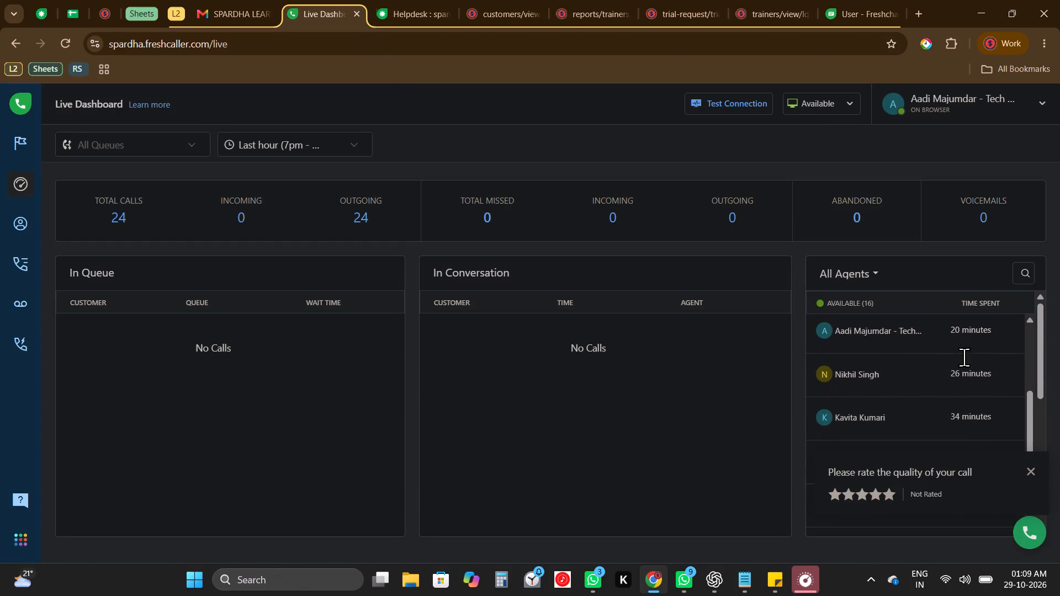
scroll(964, 357, down, 2)
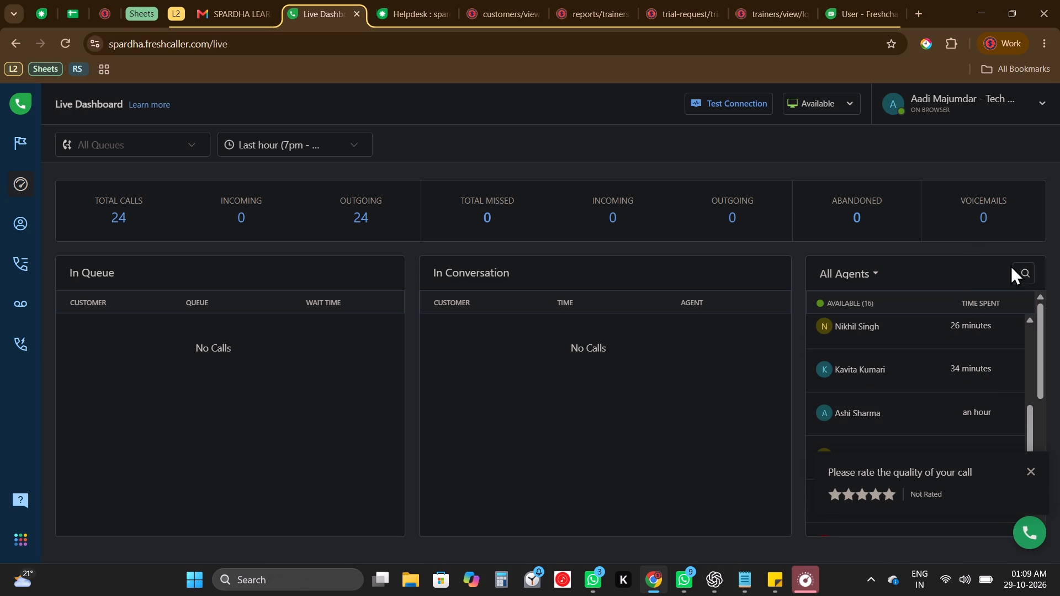
Search the Live Dashboard's agents for "niki" and dismiss the call quality rating prompt.
click(1024, 275)
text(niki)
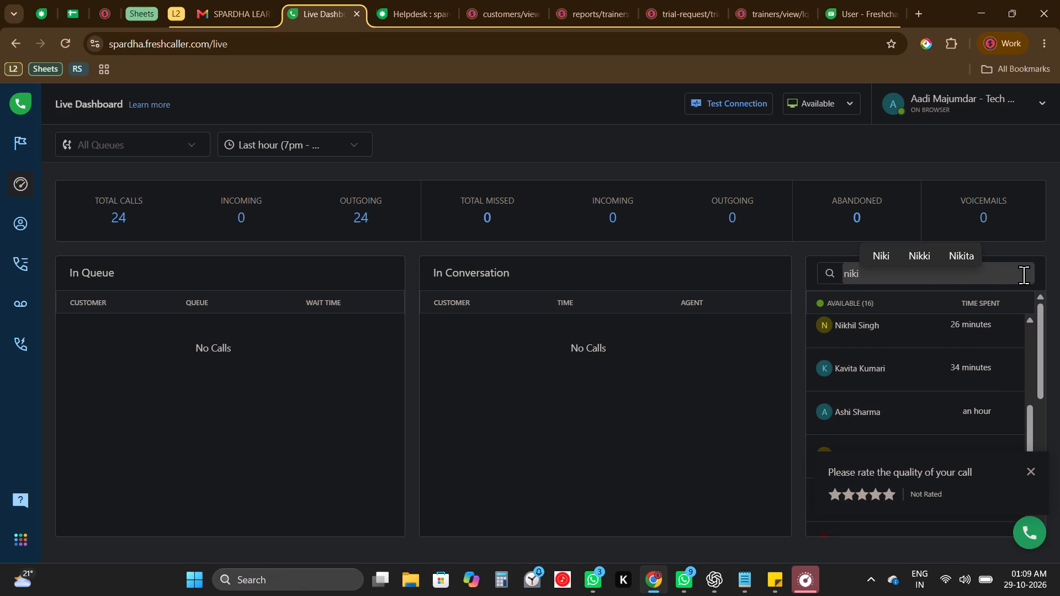
click(1032, 472)
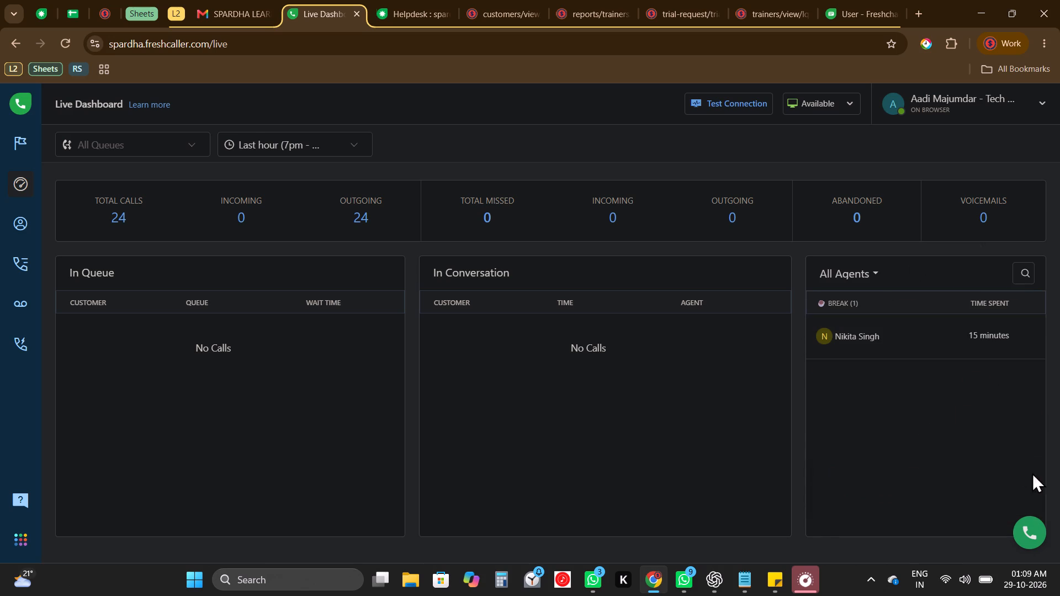
Replace the agent search on the Live Dashboard with "ayush" to check that agent's availability.
click(1019, 275)
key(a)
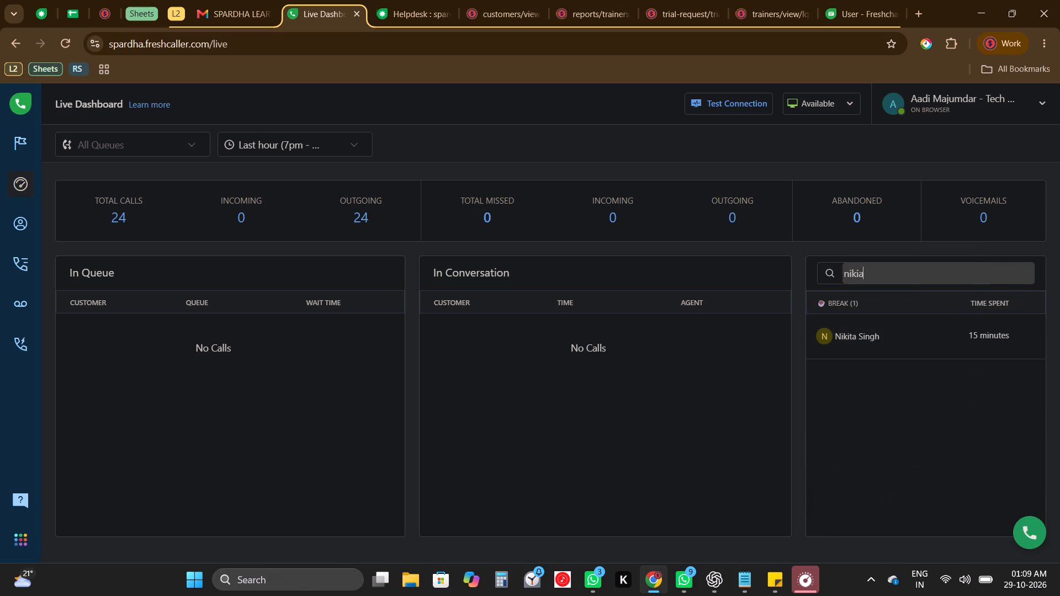
key(BackSpace)
key(BackSpace)
key(BackSpace)
key(BackSpace)
key(BackSpace)
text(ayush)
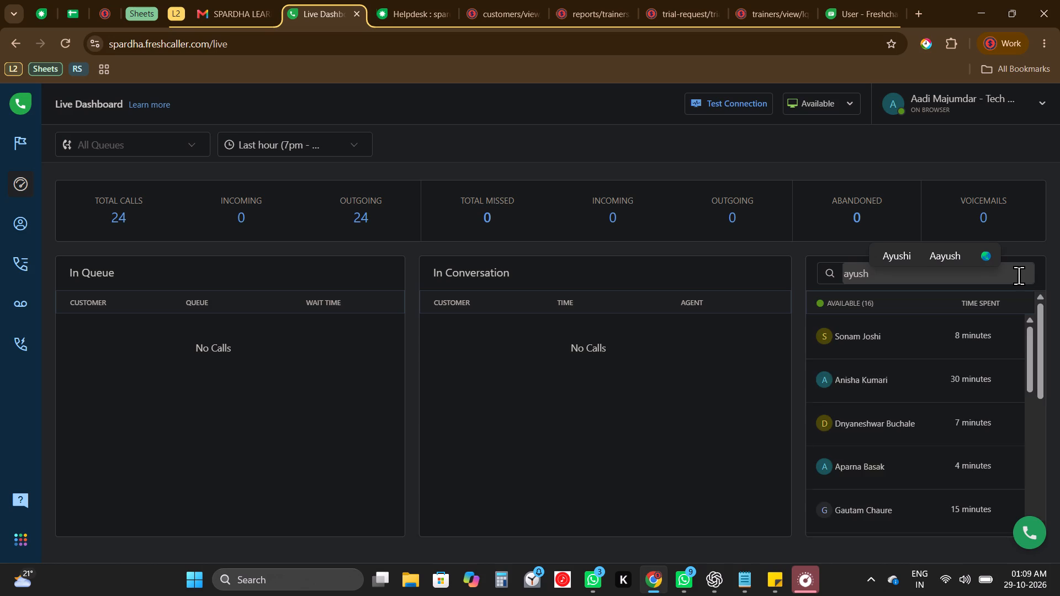
Search the Live Dashboard's agents for "apa" to check Aparna's availability, and clear the search text.
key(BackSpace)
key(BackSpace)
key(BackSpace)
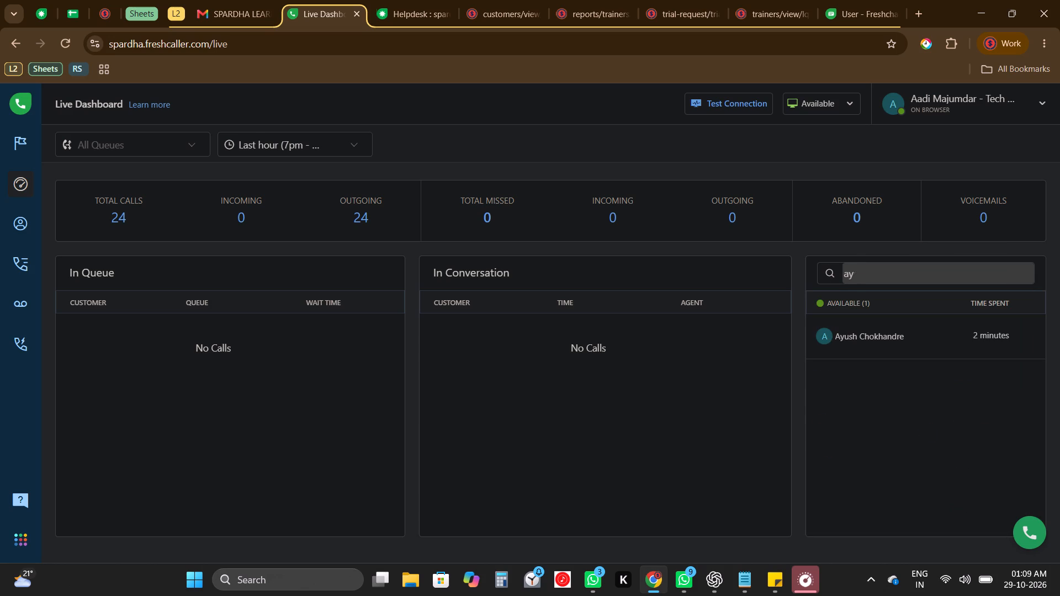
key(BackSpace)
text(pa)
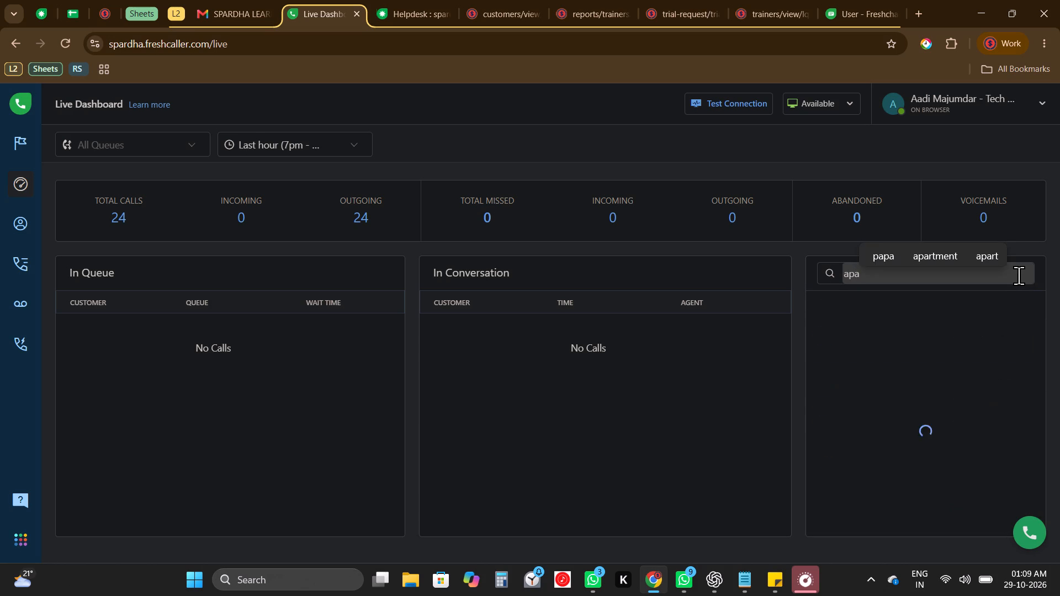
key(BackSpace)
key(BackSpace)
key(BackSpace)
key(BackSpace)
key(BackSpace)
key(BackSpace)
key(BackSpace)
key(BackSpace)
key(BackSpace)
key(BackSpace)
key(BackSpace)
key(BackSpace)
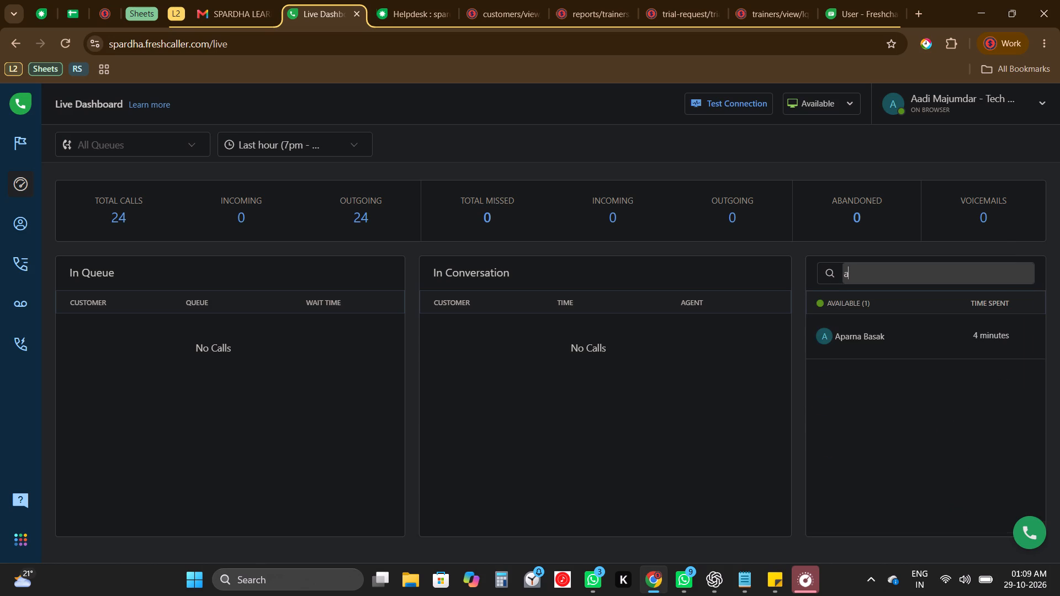
Switch to the Freshdesk unresolved ticket list filtered by agent soumyajit.
click(412, 0)
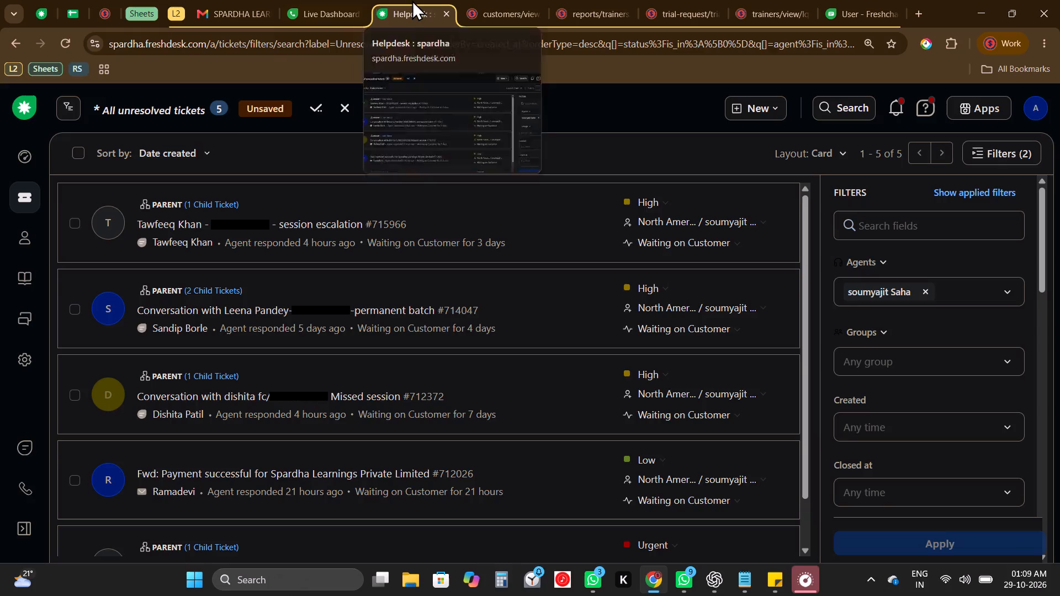
Show the background apps hidden in the Windows system tray.
click(875, 575)
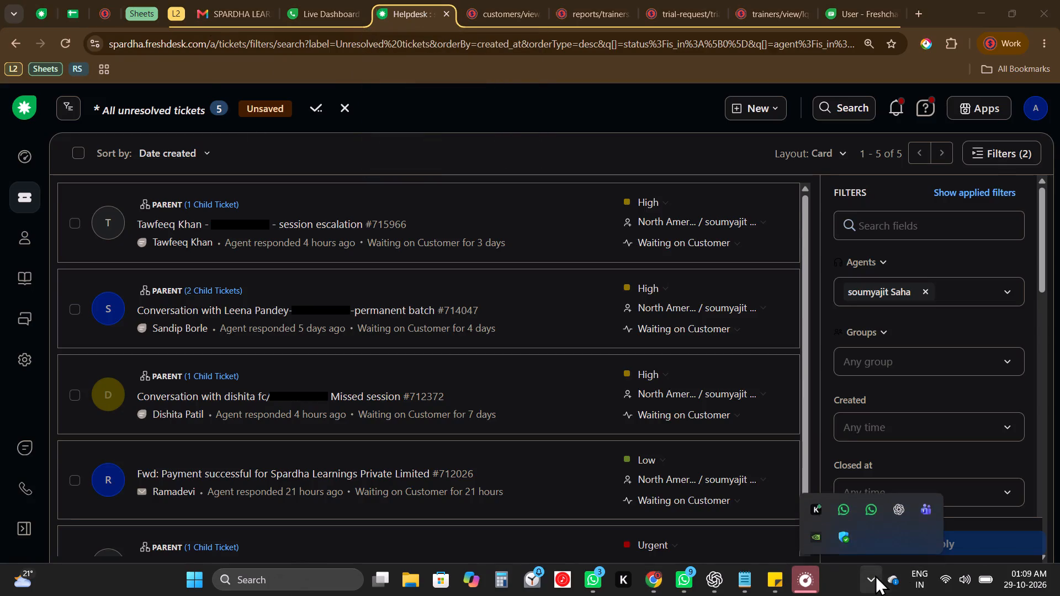
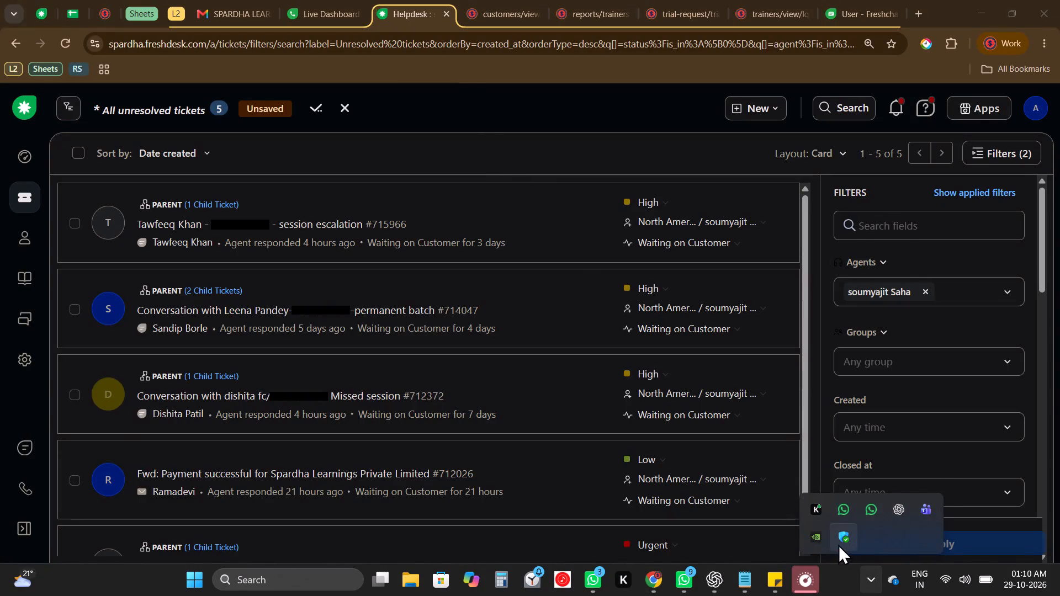
Switch to the Gmail chat home and look through the recent conversations for new messages.
click(464, 139)
click(272, 0)
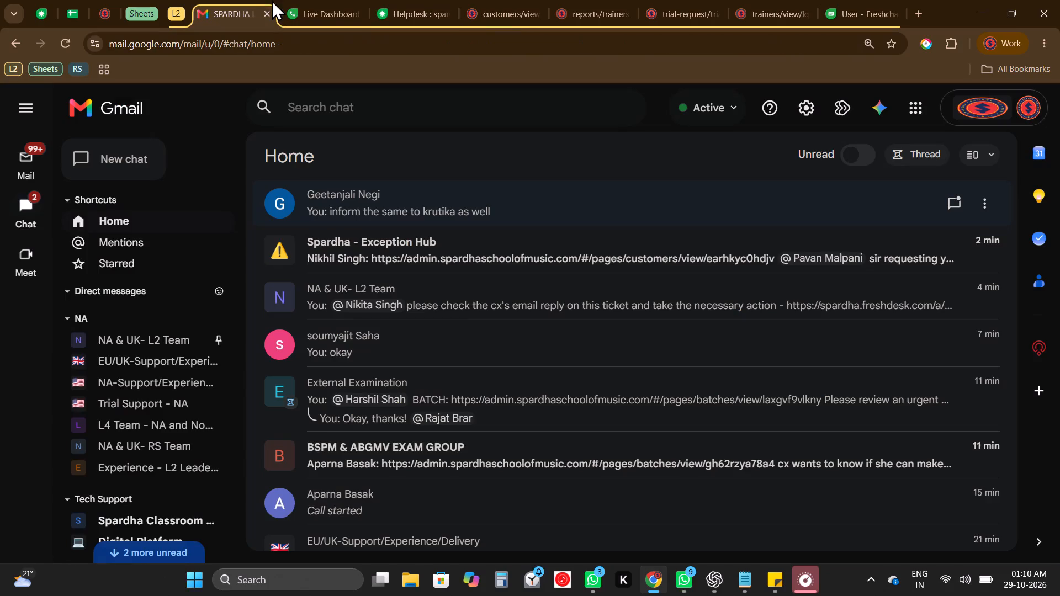
click(173, 222)
scroll(261, 464, down, 1)
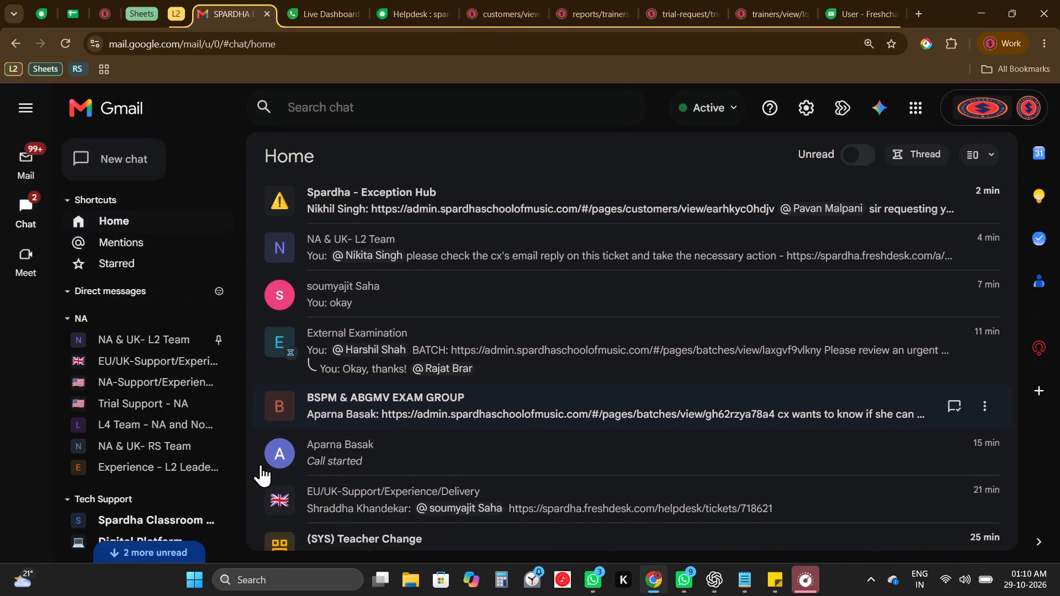
scroll(261, 464, down, 1)
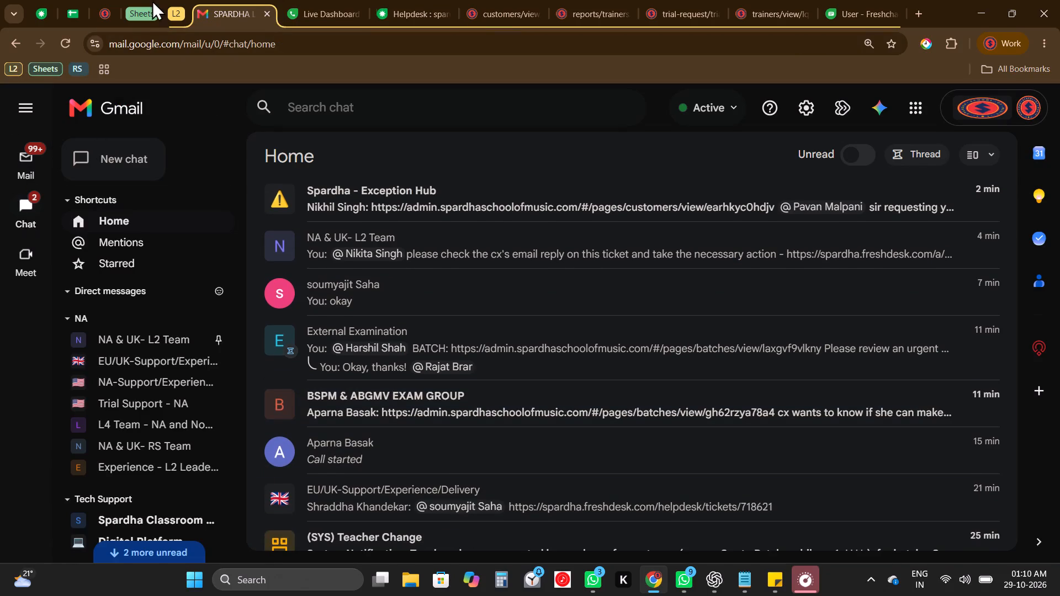
Copy the L4 filter link from the Notepad notes and load it in the Freshdesk tab showing unassigned tickets.
click(89, 4)
click(49, 3)
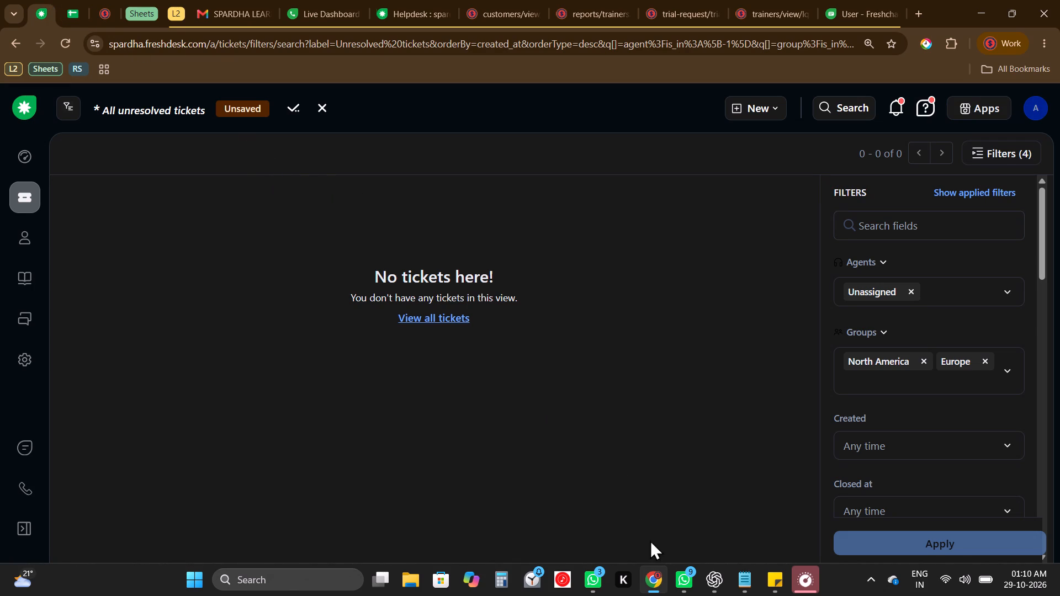
click(745, 580)
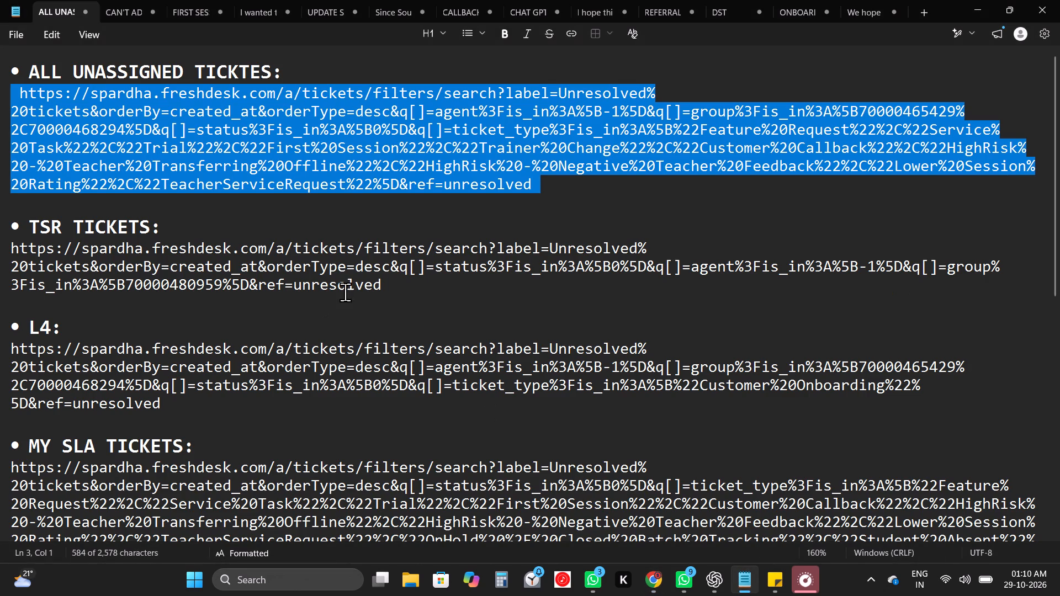
triple_click(428, 407)
key(ctrl+c)
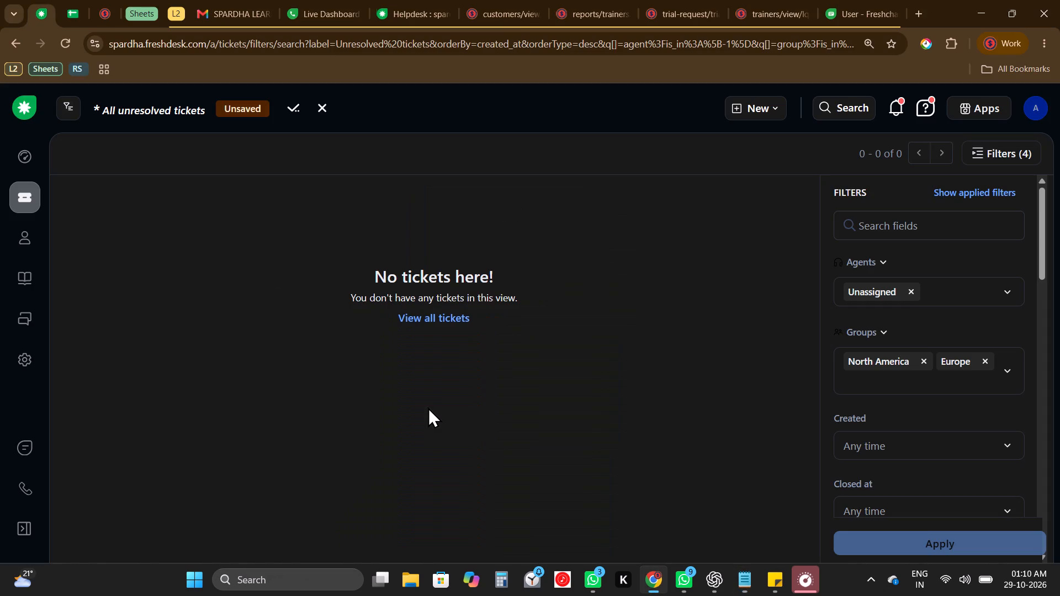
double_click(533, 26)
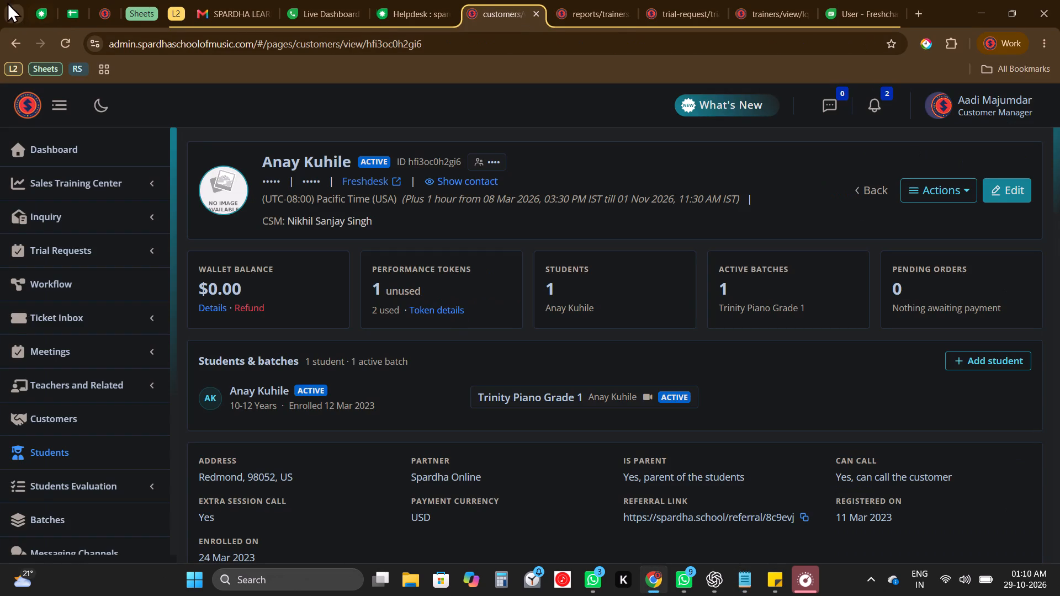
click(50, 12)
click(275, 32)
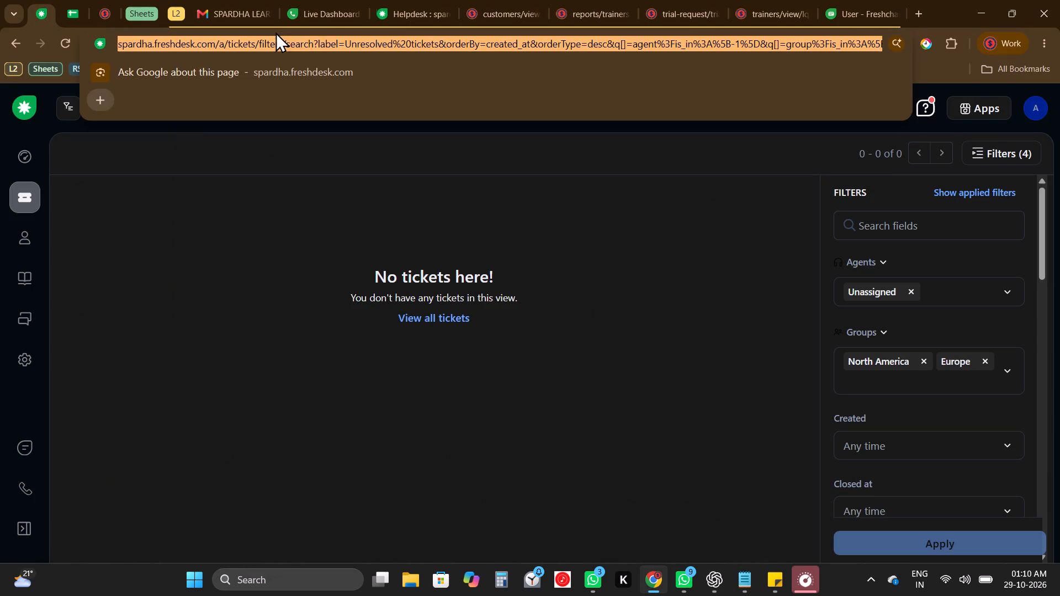
key(ctrl+v)
key(Return)
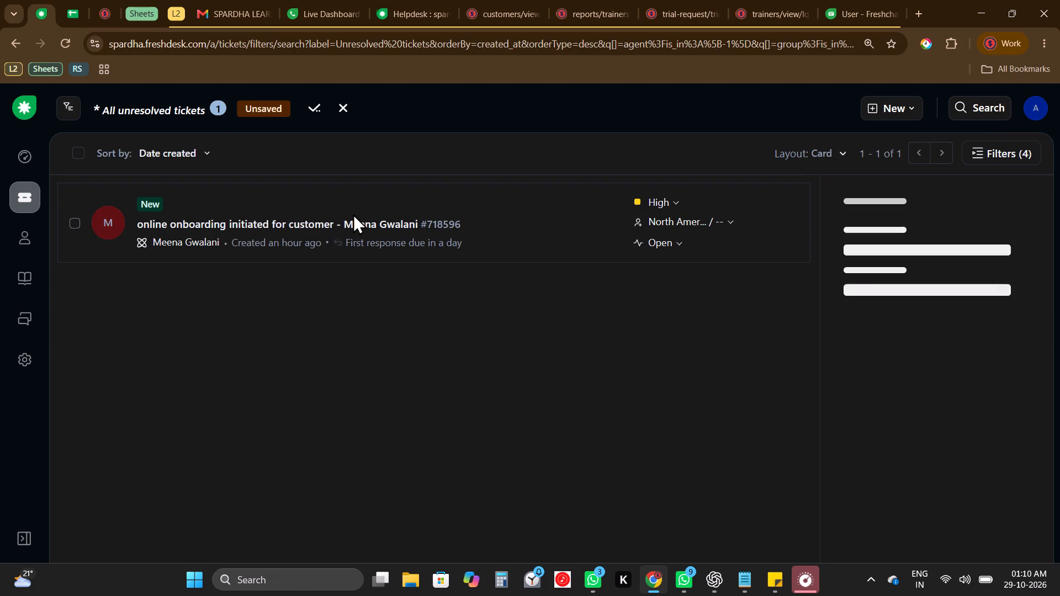
click(728, 219)
click(733, 221)
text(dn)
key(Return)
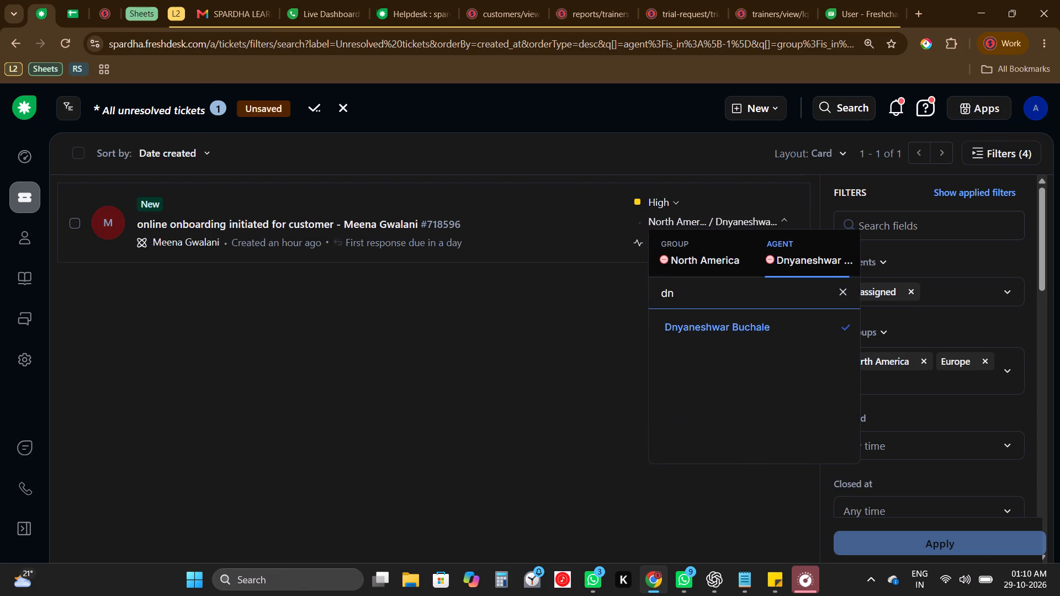
click(6, 190)
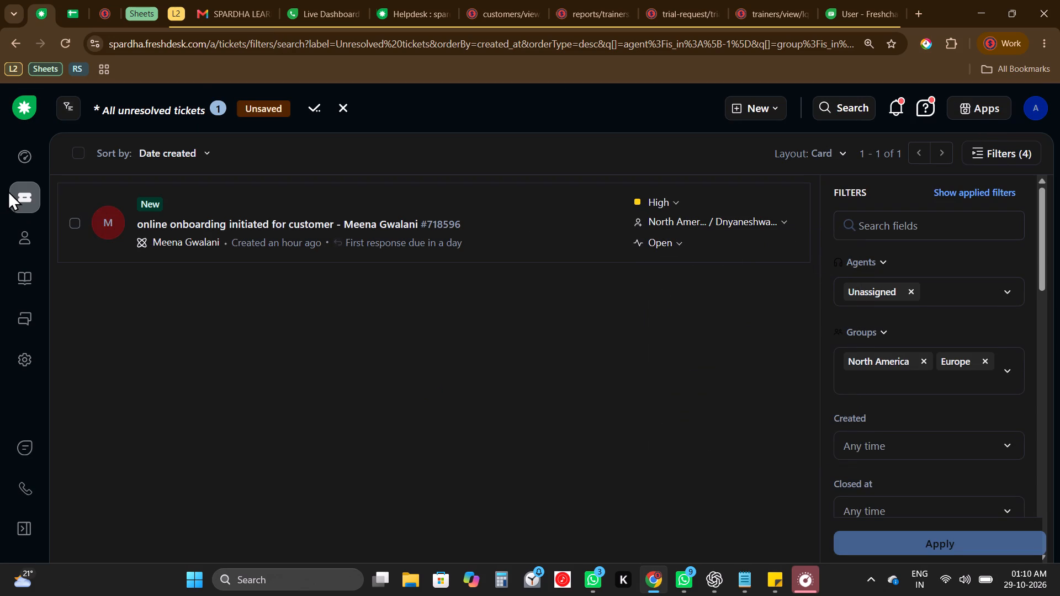
click(25, 199)
Look back through the ticket messages in the NA-Support/Experience/Delivery chat space.
click(265, 0)
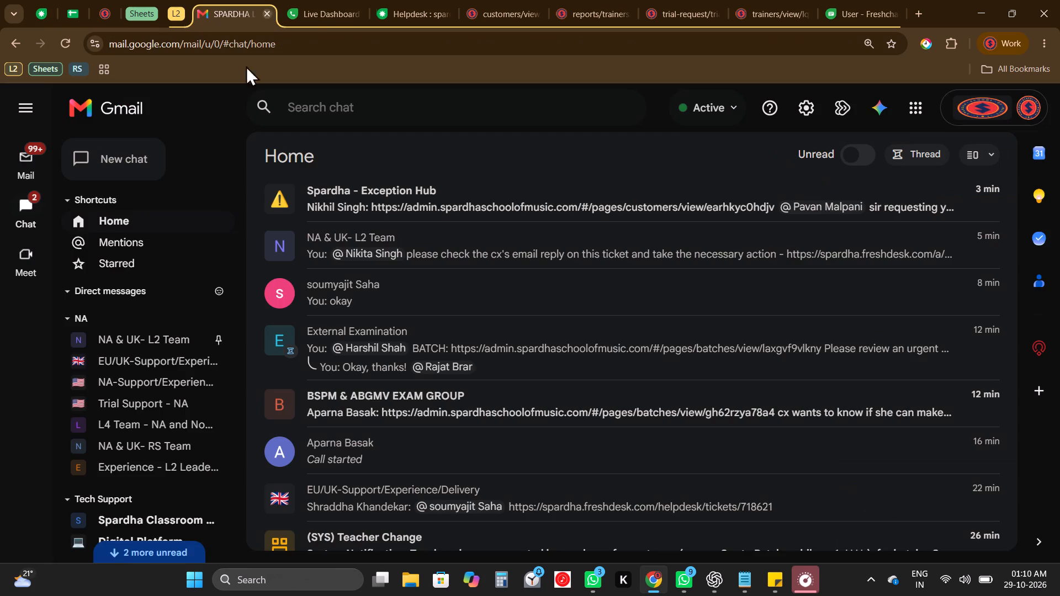
click(165, 390)
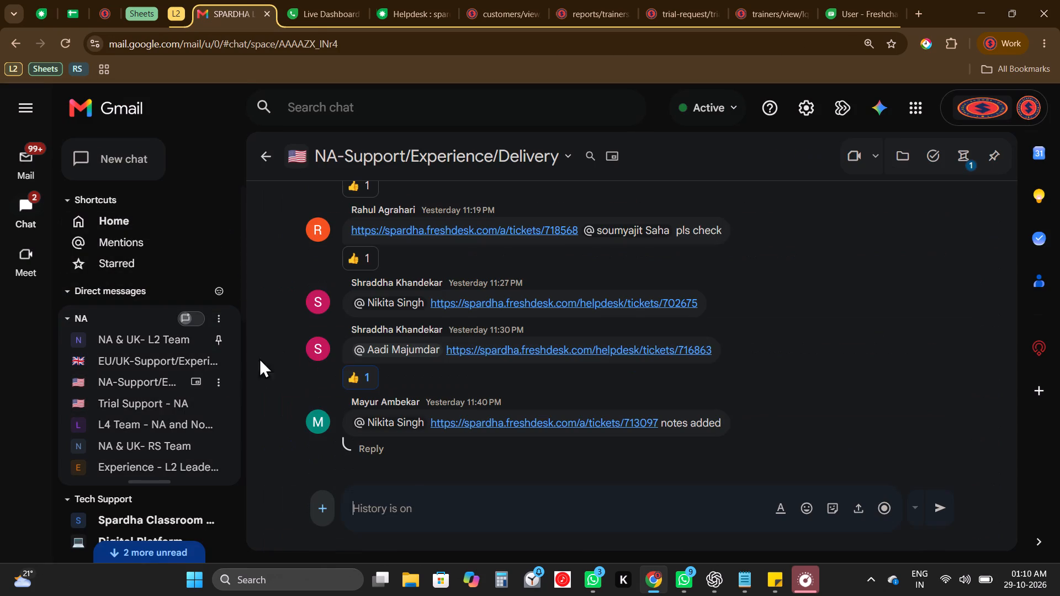
scroll(520, 379, up, 4)
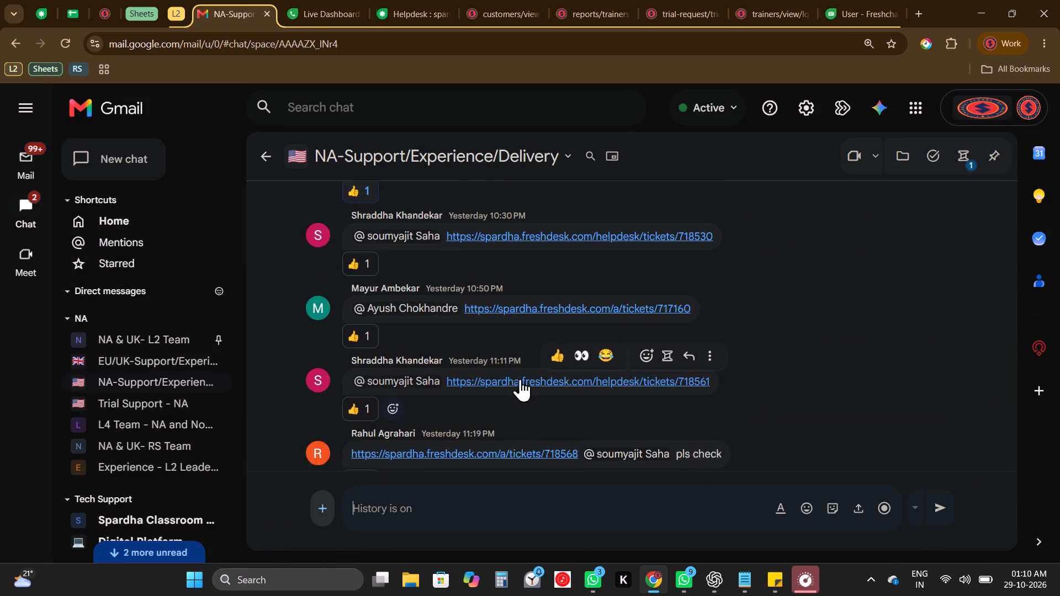
scroll(520, 379, up, 3)
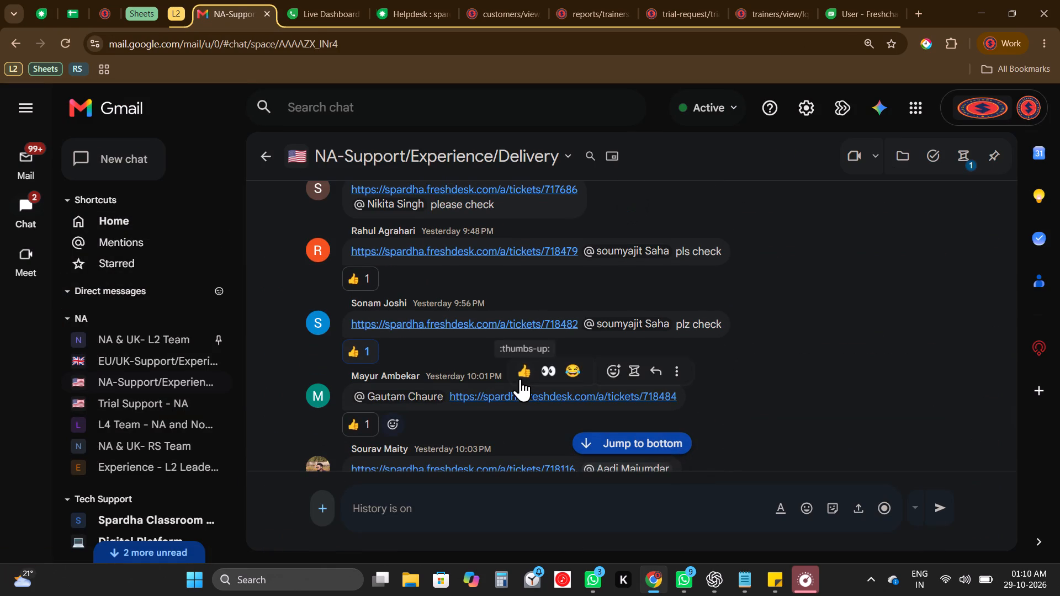
scroll(520, 379, up, 1)
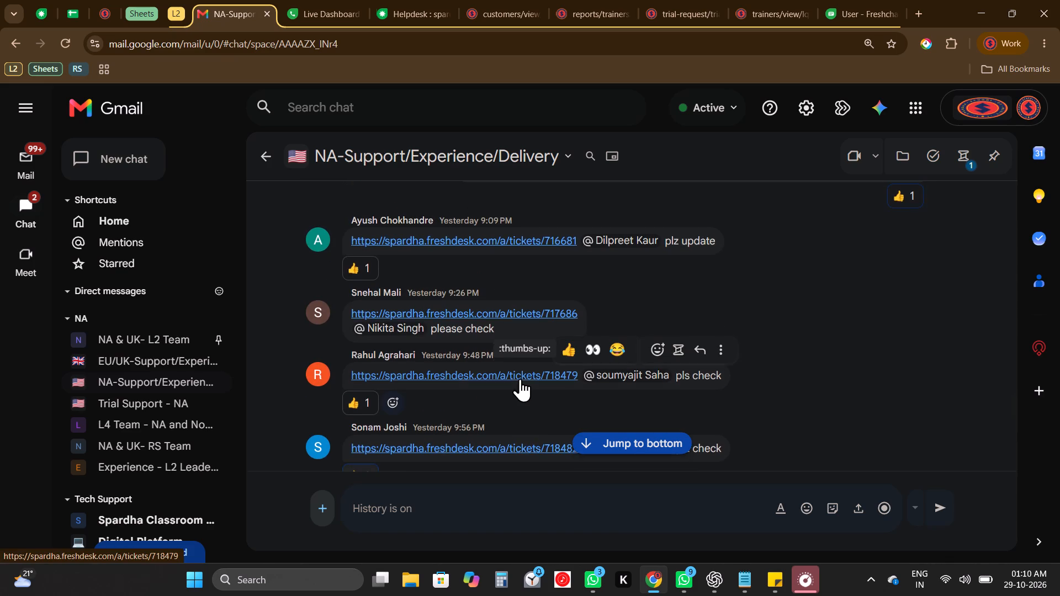
scroll(520, 379, up, 4)
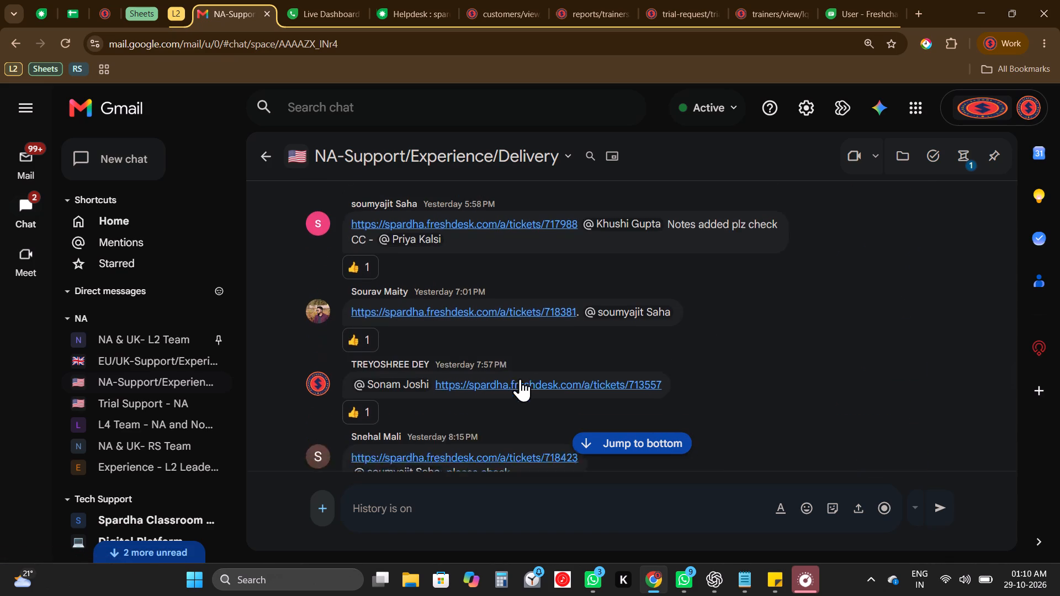
scroll(520, 379, up, 1)
scroll(343, 397, left, 2)
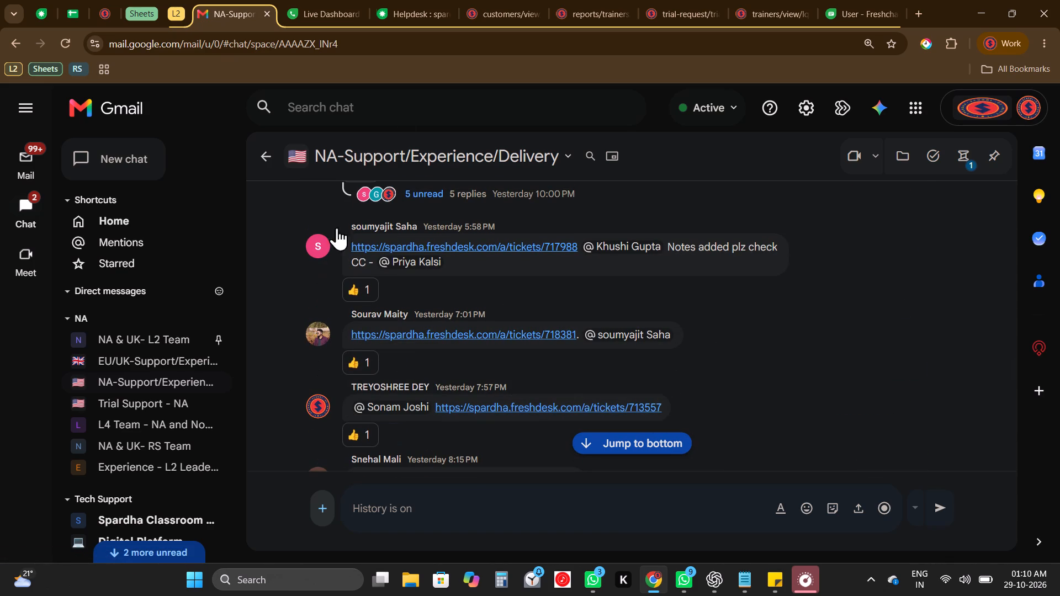
Collapse the L2 tab group and open the Support, Experience and TSMs - Global Roster spreadsheet from the Sheets tab group.
click(372, 0)
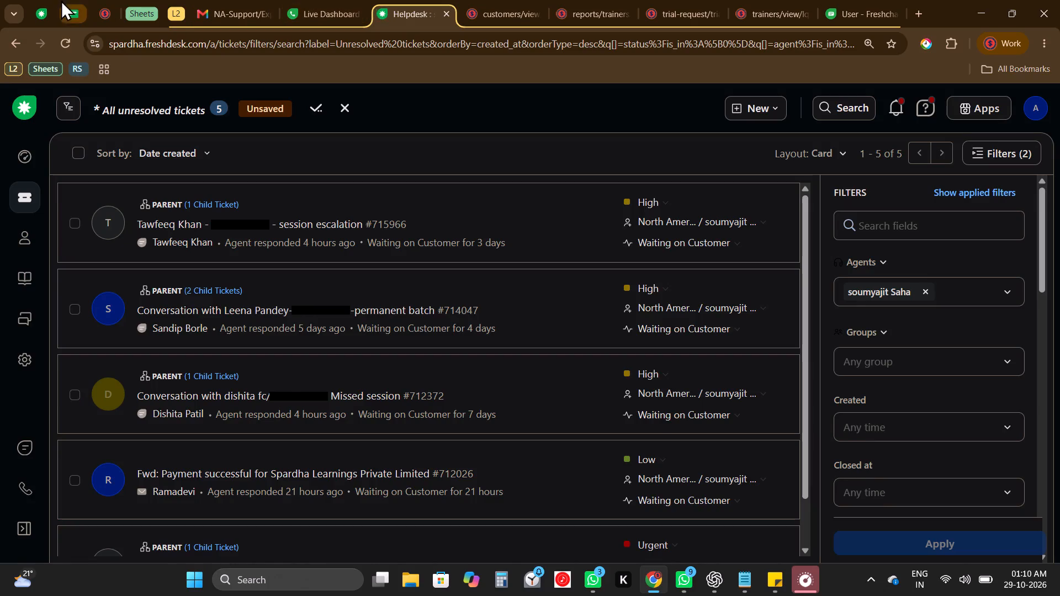
click(177, 7)
click(151, 6)
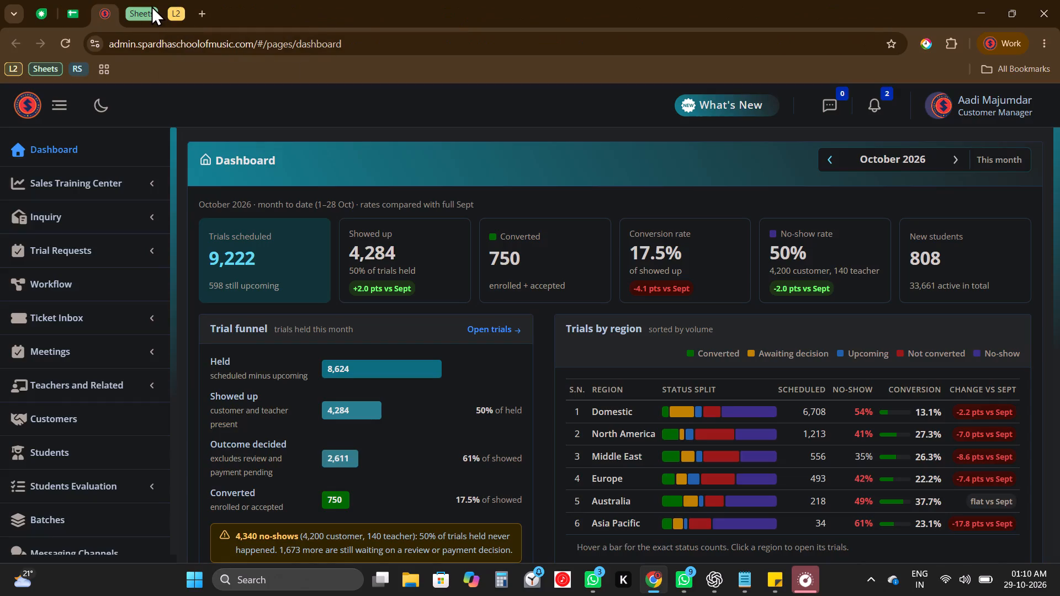
click(210, 0)
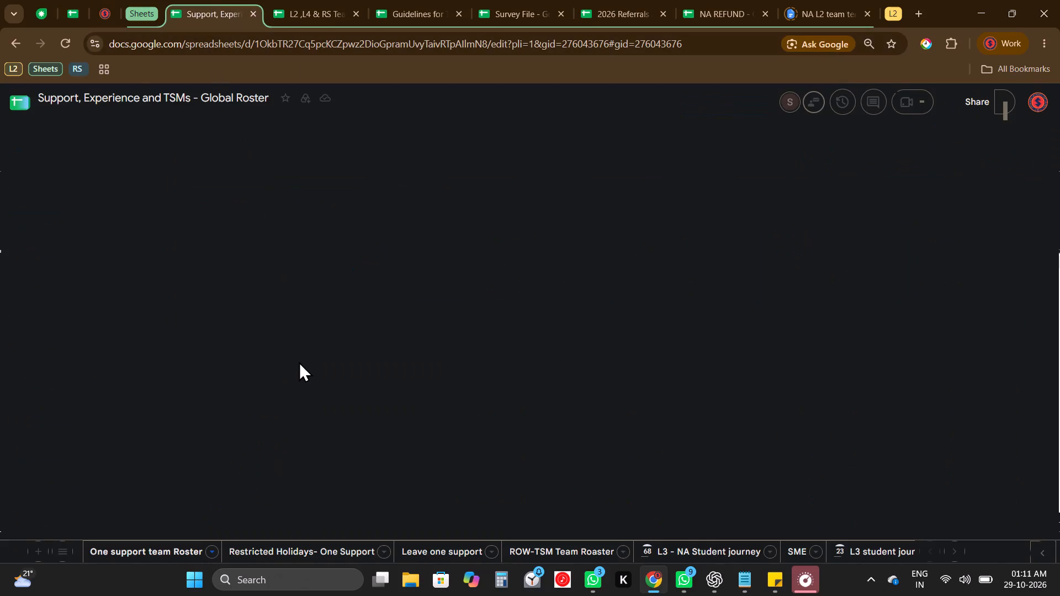
Close the pinned spreadsheet tab.
right_click(73, 4)
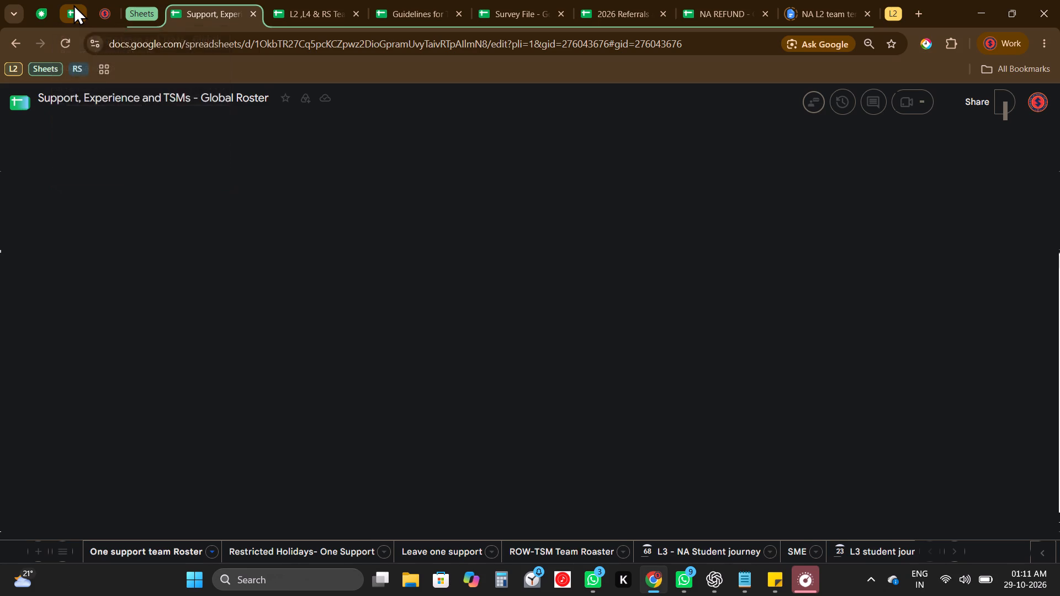
click(156, 307)
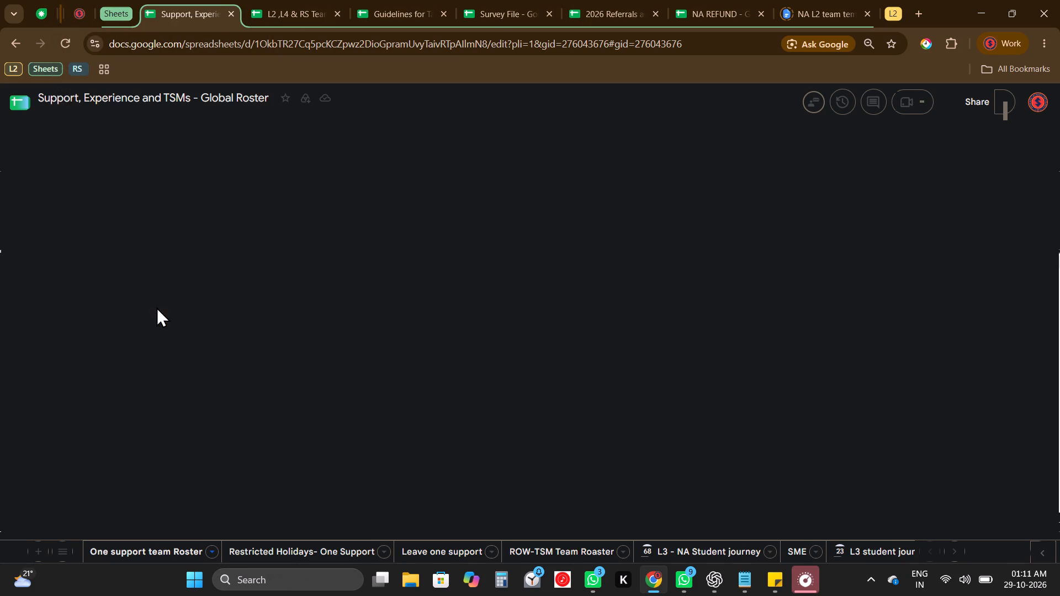
View the L2, L4 & RS Team Attendance sheet, and reload the Global Roster to examine the One support team Roster shifts.
click(278, 0)
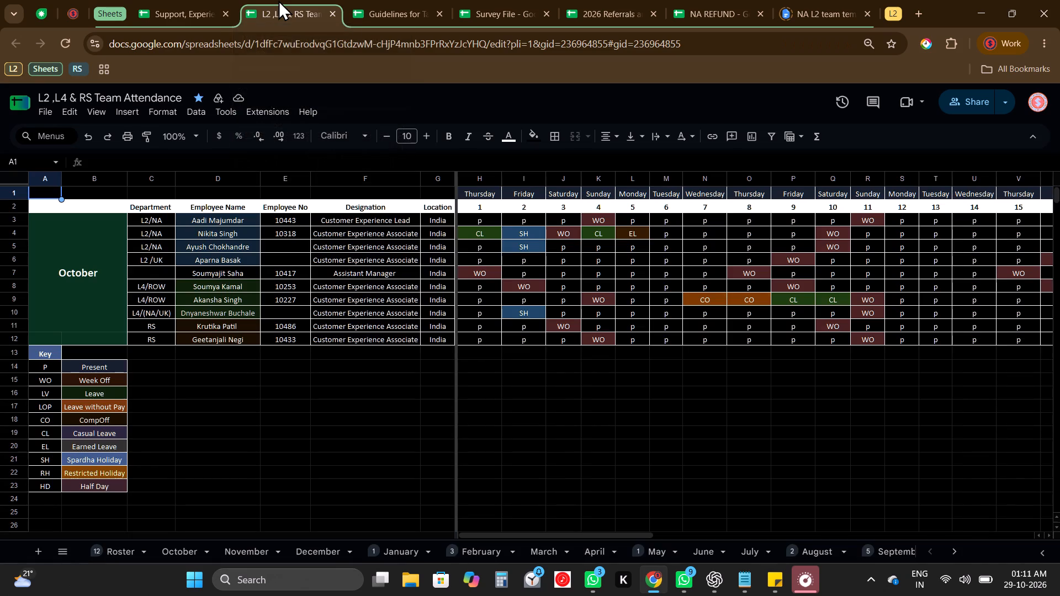
click(199, 0)
click(62, 48)
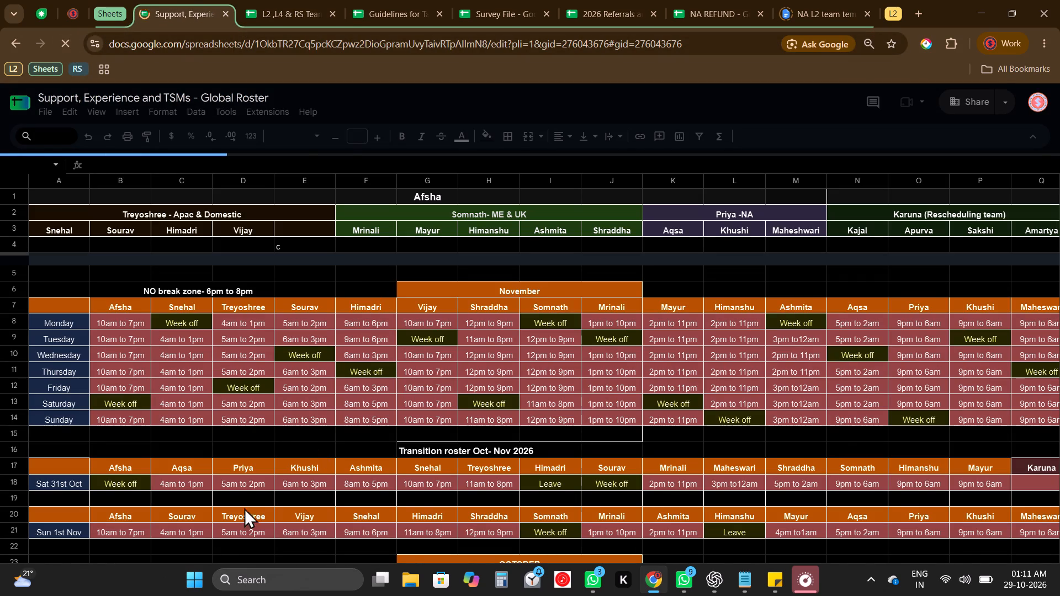
scroll(415, 478, down, 2)
scroll(415, 478, up, 1)
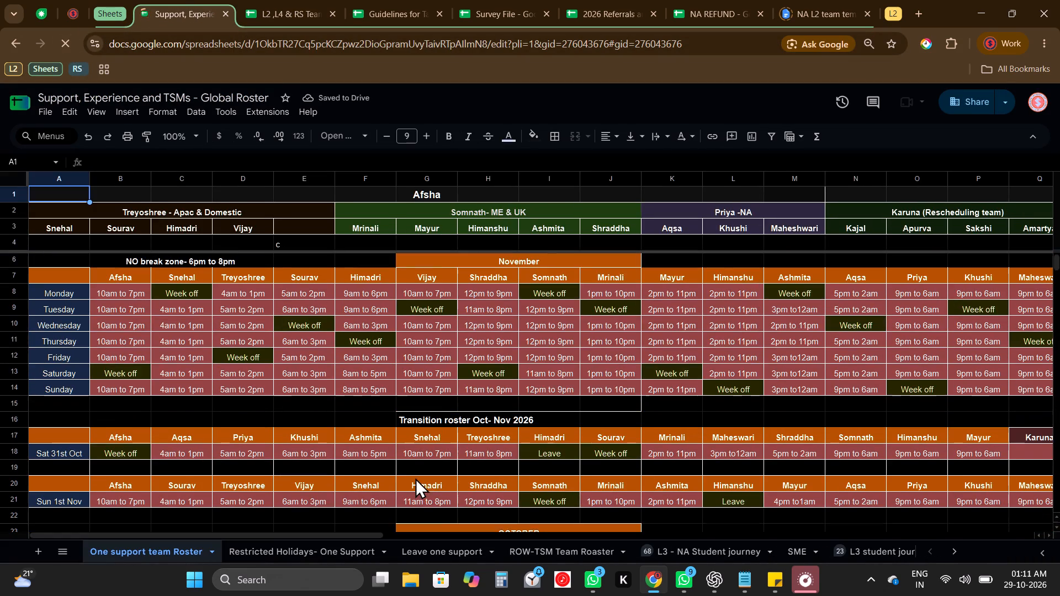
scroll(320, 488, up, 1)
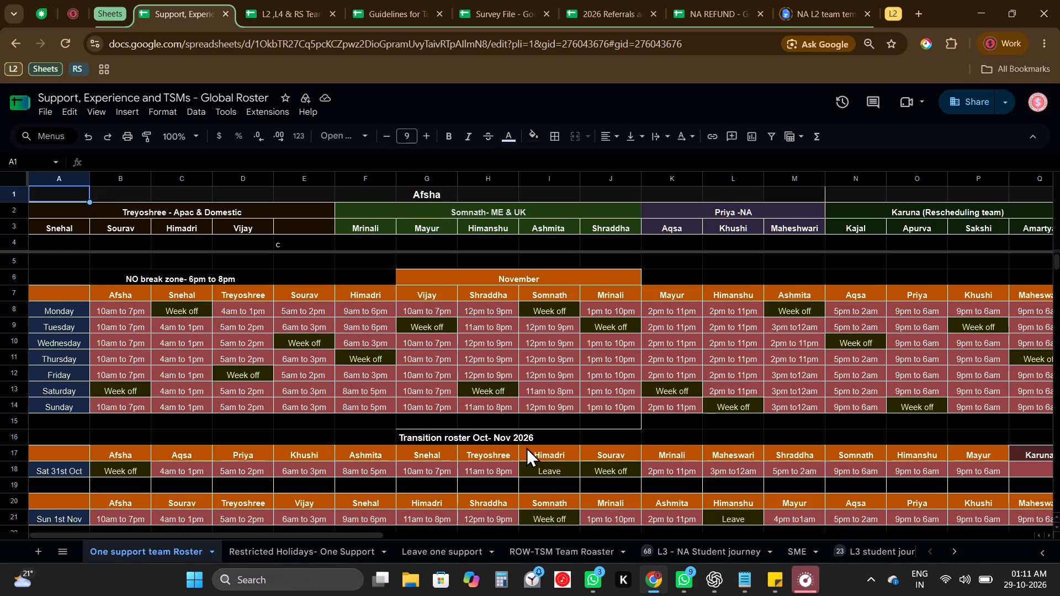
Review the One support team Roster across the support, rescheduling and technical teams' shifts and week offs.
scroll(526, 447, left, 4)
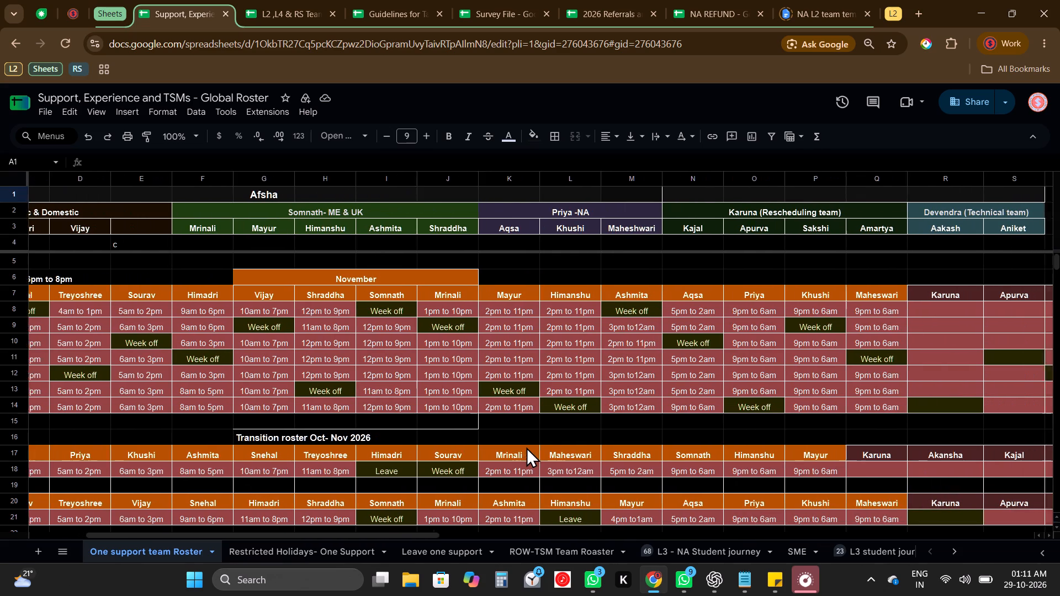
scroll(526, 447, left, 5)
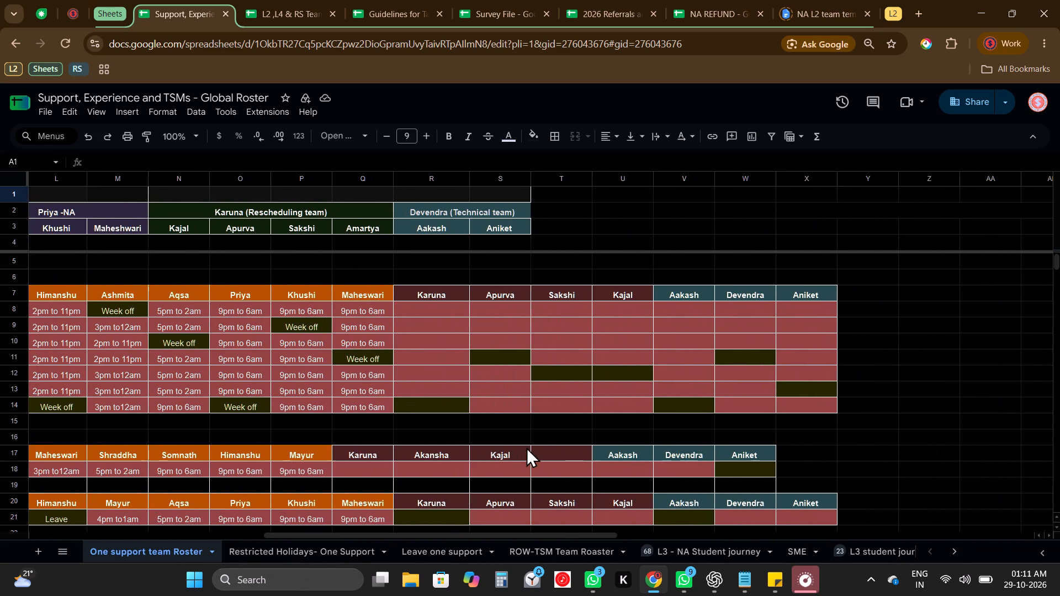
scroll(526, 447, right, 4)
scroll(680, 555, left, 2)
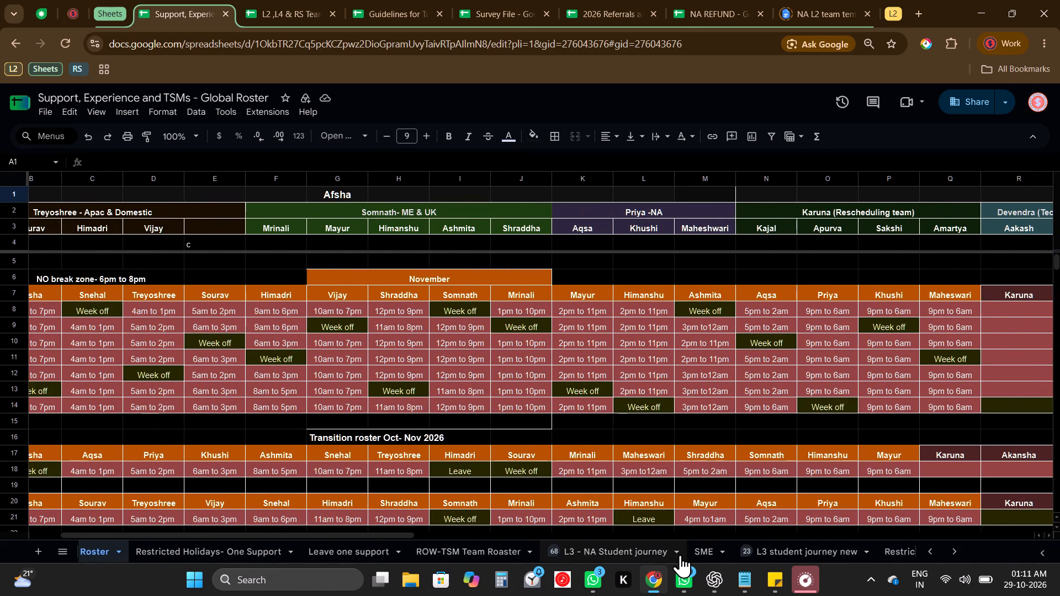
scroll(680, 555, left, 2)
Open the L3 student journey new sheet and examine the May and June 2026 attendance entries.
click(680, 555)
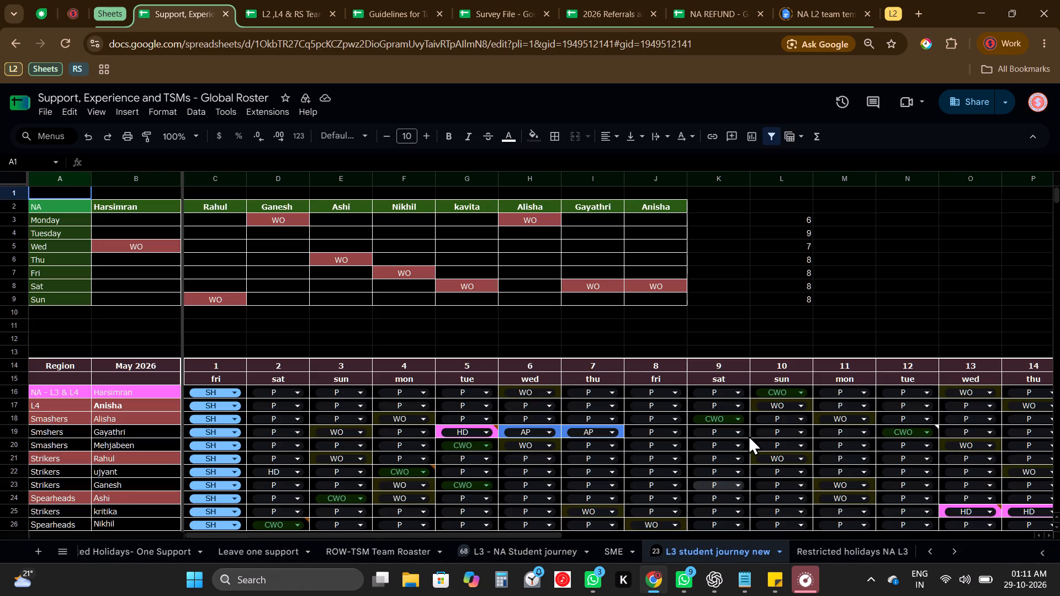
scroll(748, 435, down, 1)
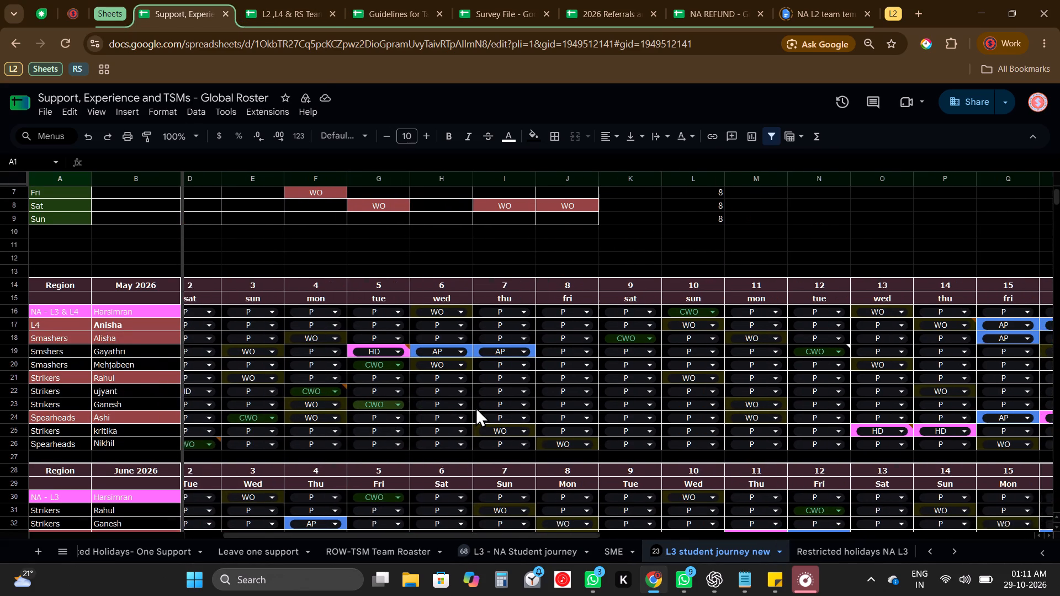
scroll(475, 407, left, 1)
scroll(475, 407, right, 3)
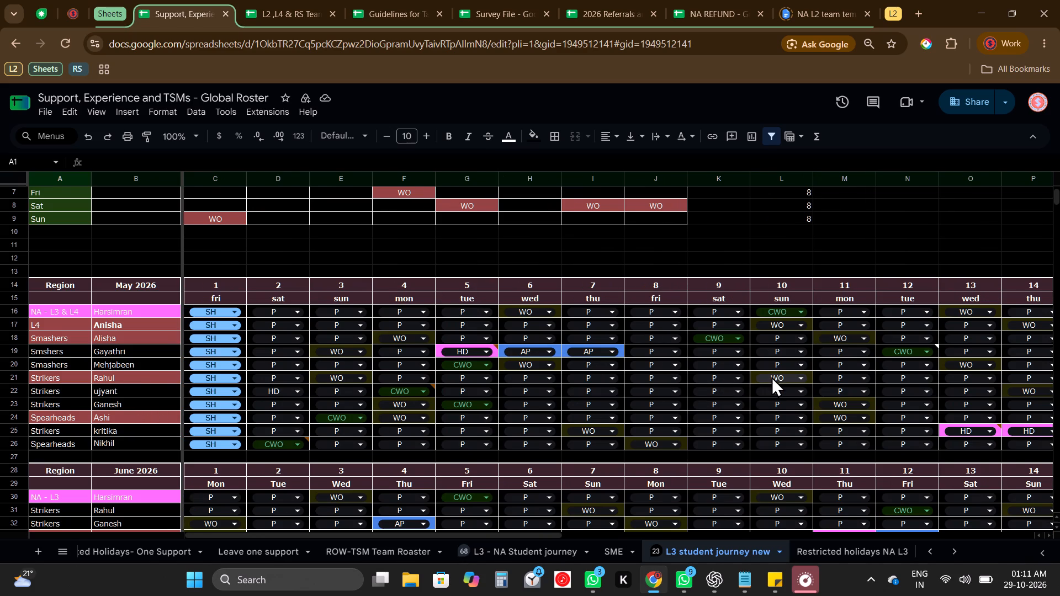
scroll(771, 376, left, 6)
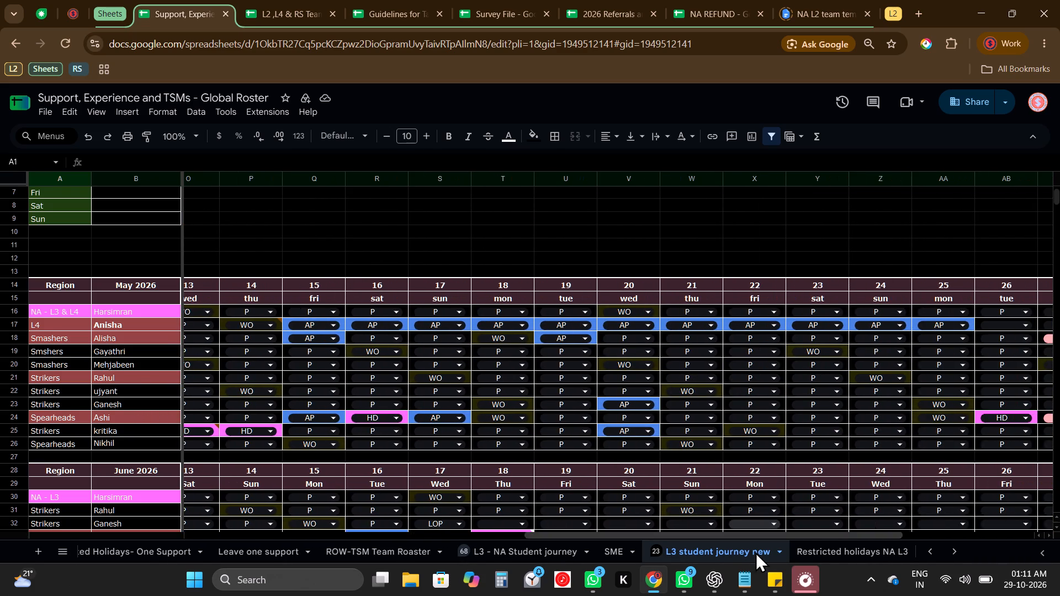
Switch to the Sticky Notes list and go to its last entries.
click(766, 577)
scroll(803, 485, down, 3)
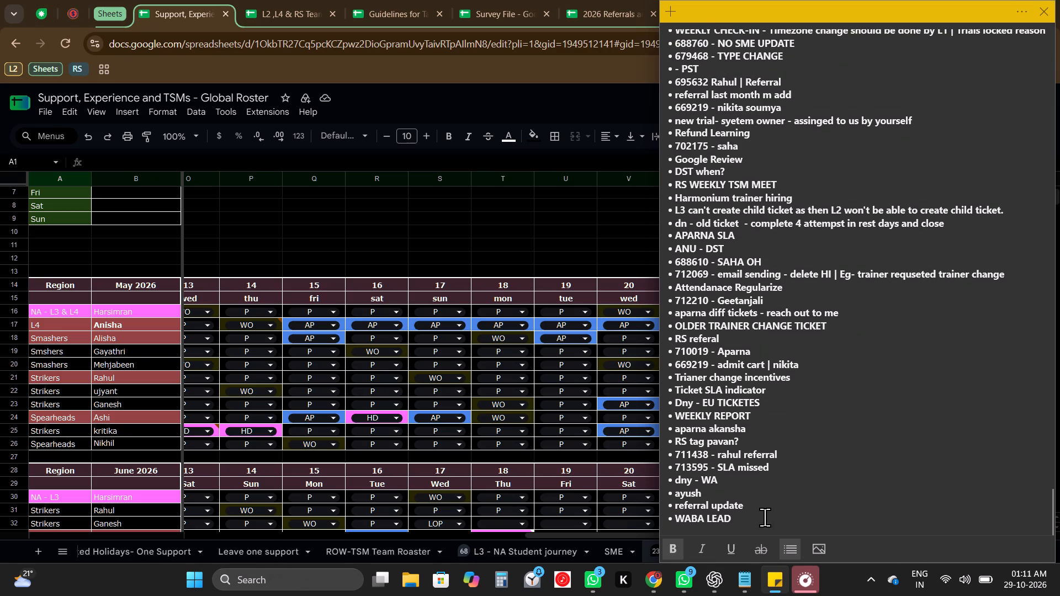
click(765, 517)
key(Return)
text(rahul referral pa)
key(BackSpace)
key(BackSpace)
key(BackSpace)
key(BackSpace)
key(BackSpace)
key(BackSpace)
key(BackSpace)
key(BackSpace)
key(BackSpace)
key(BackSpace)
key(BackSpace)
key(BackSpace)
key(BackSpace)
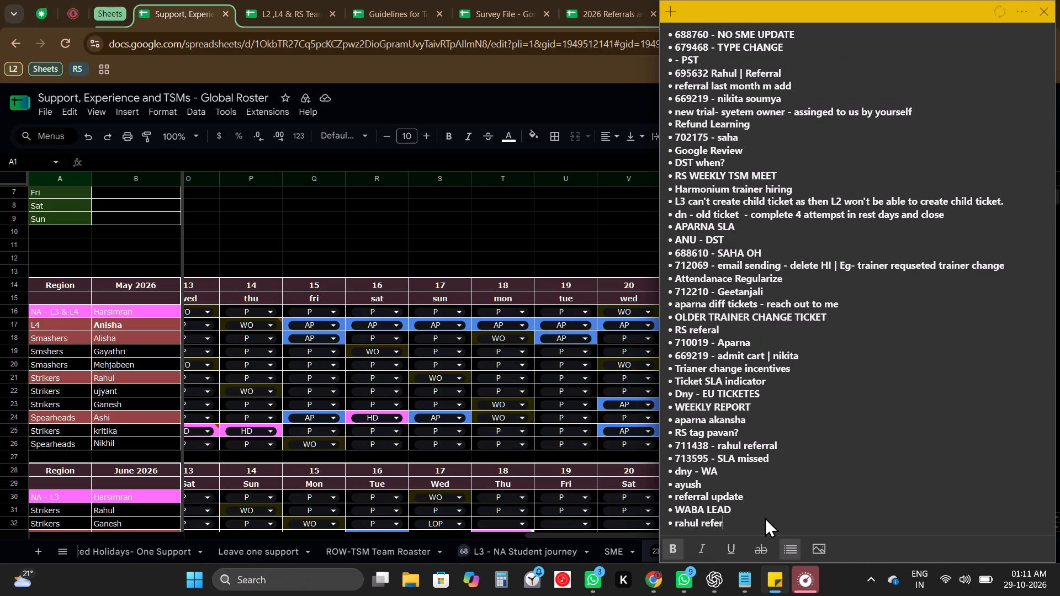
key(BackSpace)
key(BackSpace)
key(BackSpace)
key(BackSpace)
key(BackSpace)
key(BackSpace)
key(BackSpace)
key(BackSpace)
Add "rahul" before the "referral update" entry in the sticky note.
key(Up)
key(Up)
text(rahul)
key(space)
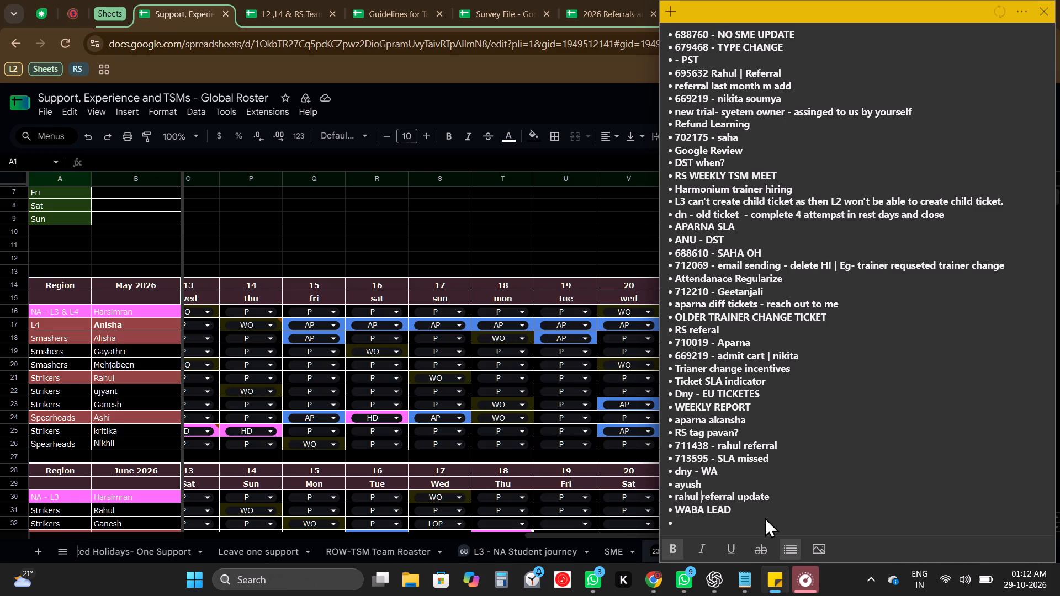
double_click(776, 503)
drag(776, 503, 785, 497)
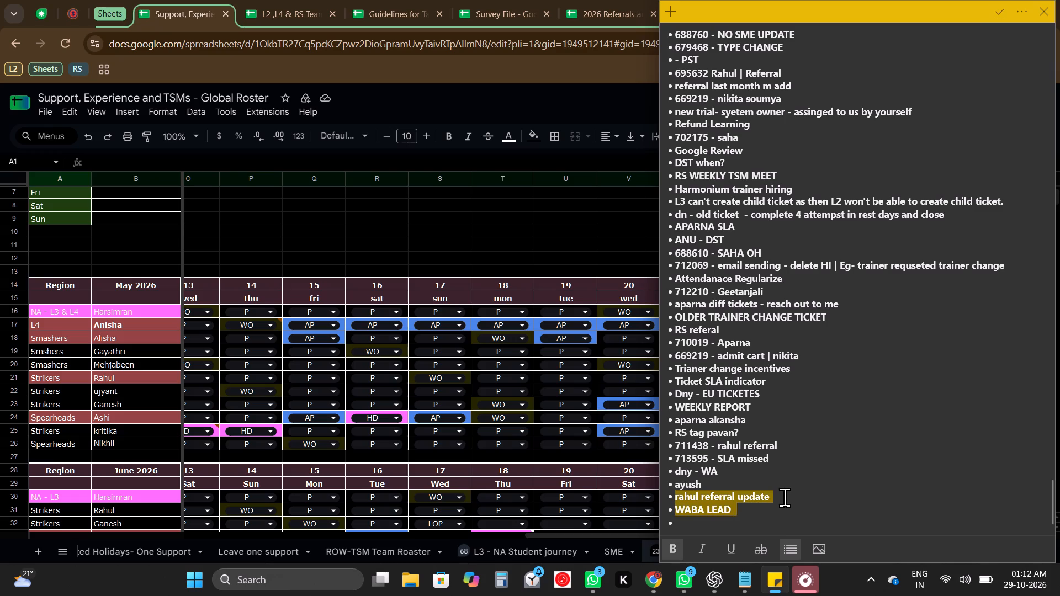
click(785, 497)
Return to Chrome and collapse the Sheets tab group.
click(529, 116)
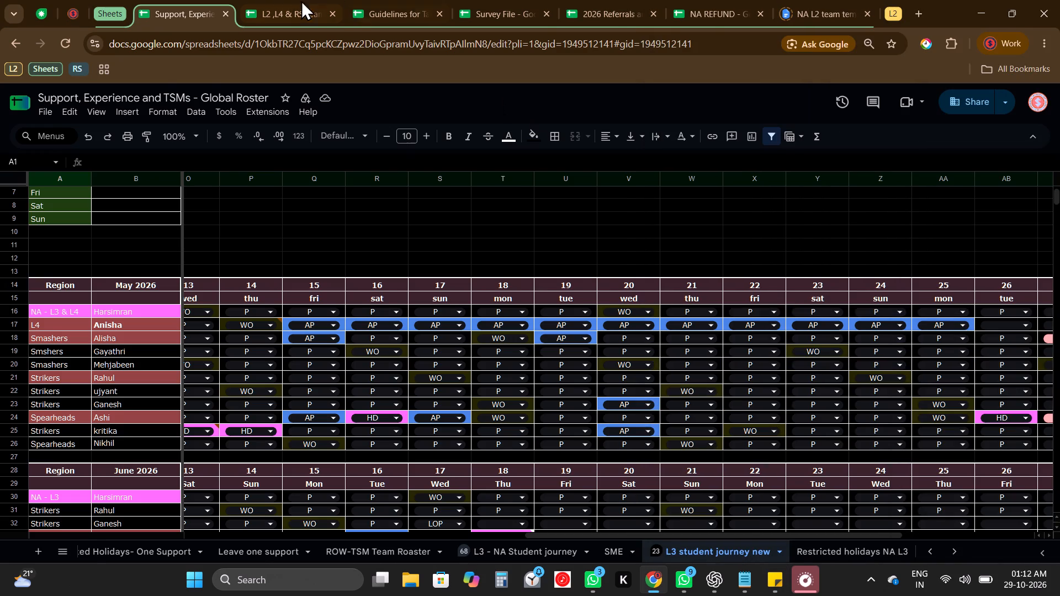
click(294, 0)
click(111, 3)
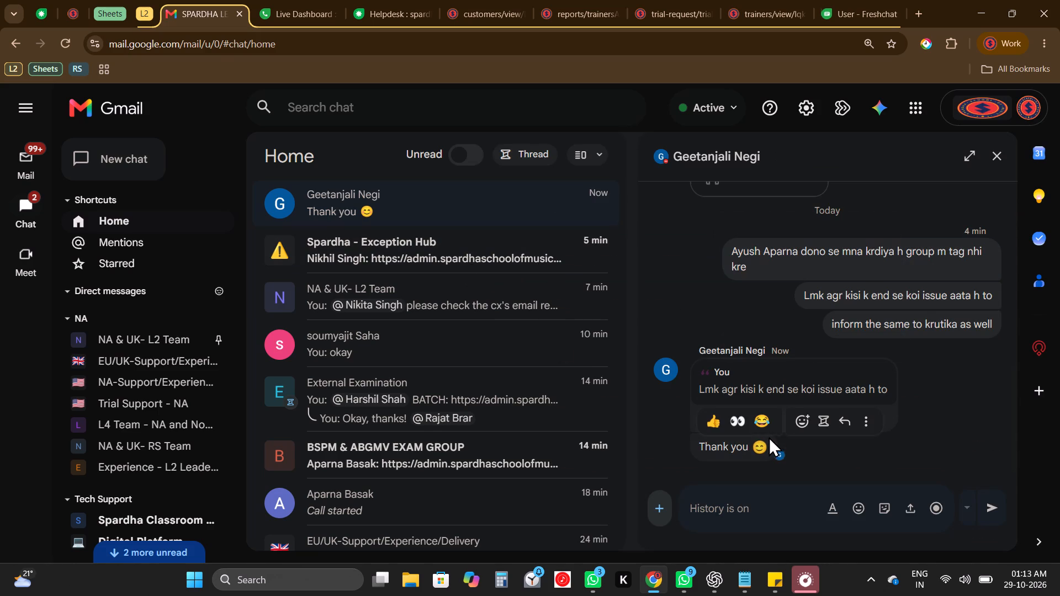
React to Geetanjali's "Thank you" chat message with the folded hands emoji.
click(807, 419)
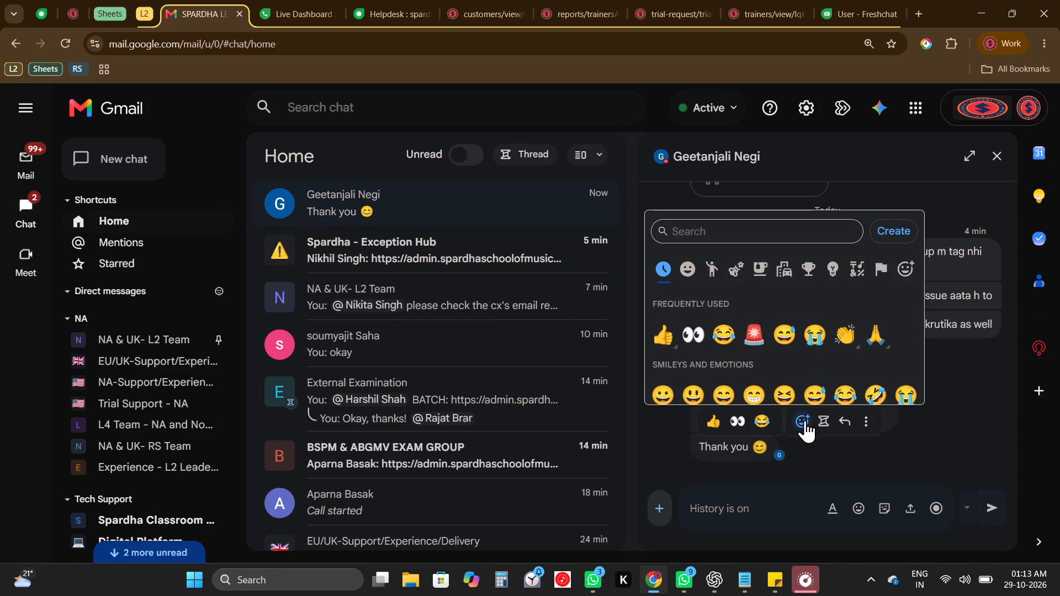
scroll(831, 317, down, 1)
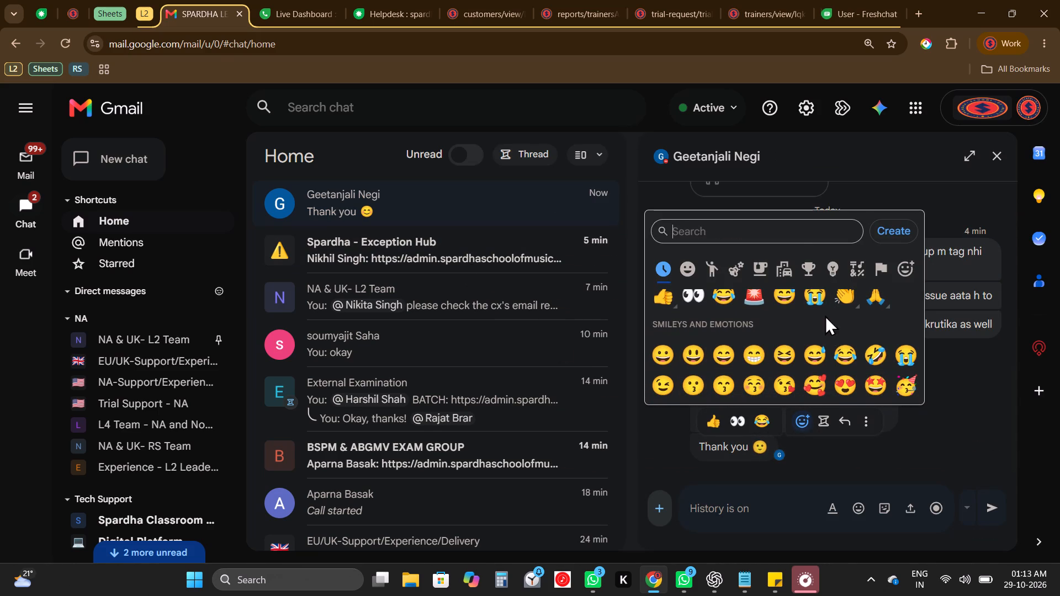
click(798, 235)
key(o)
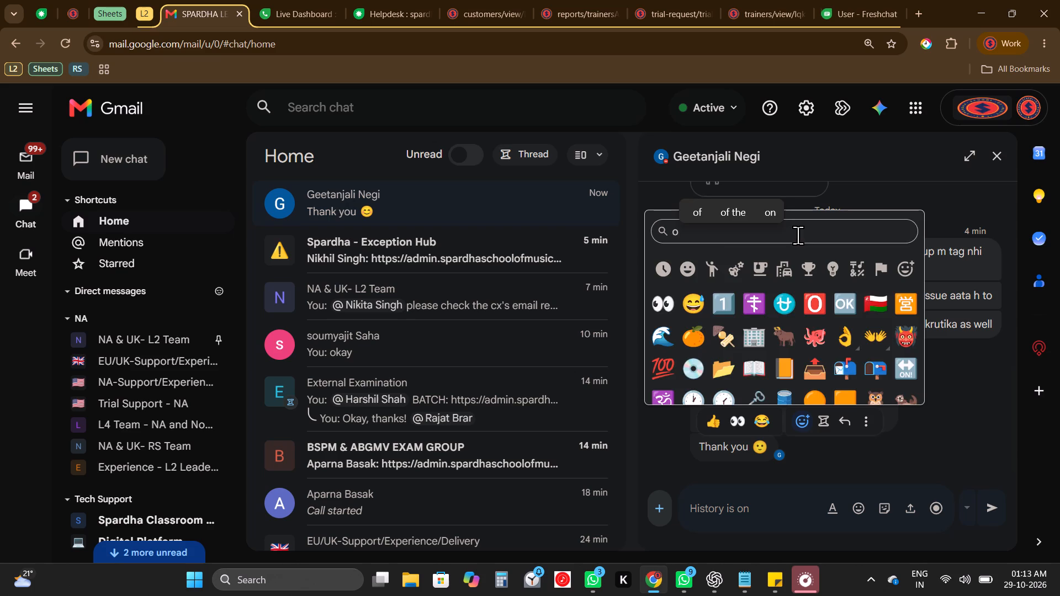
key(BackSpace)
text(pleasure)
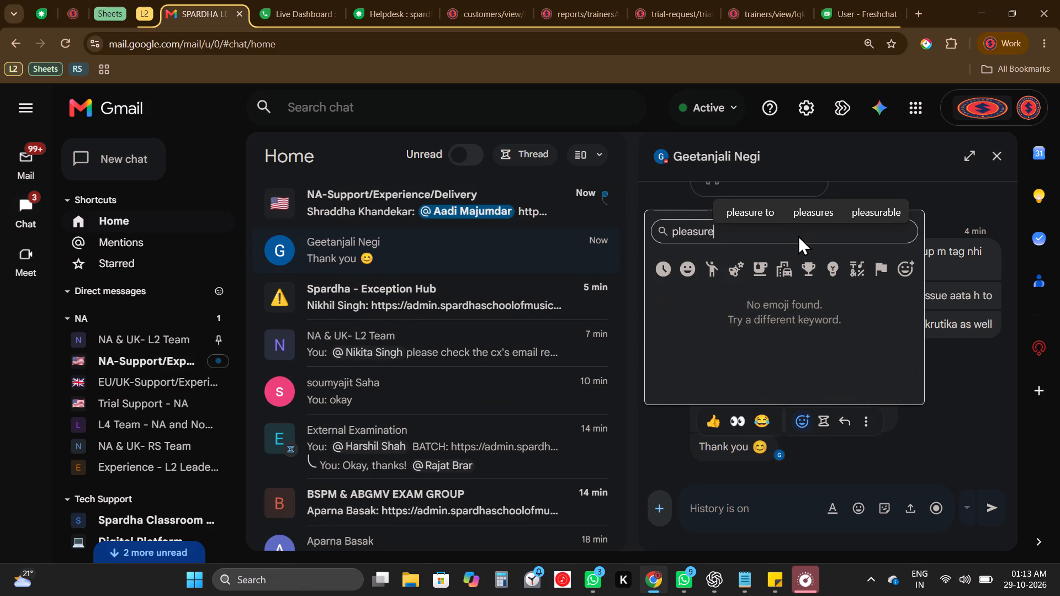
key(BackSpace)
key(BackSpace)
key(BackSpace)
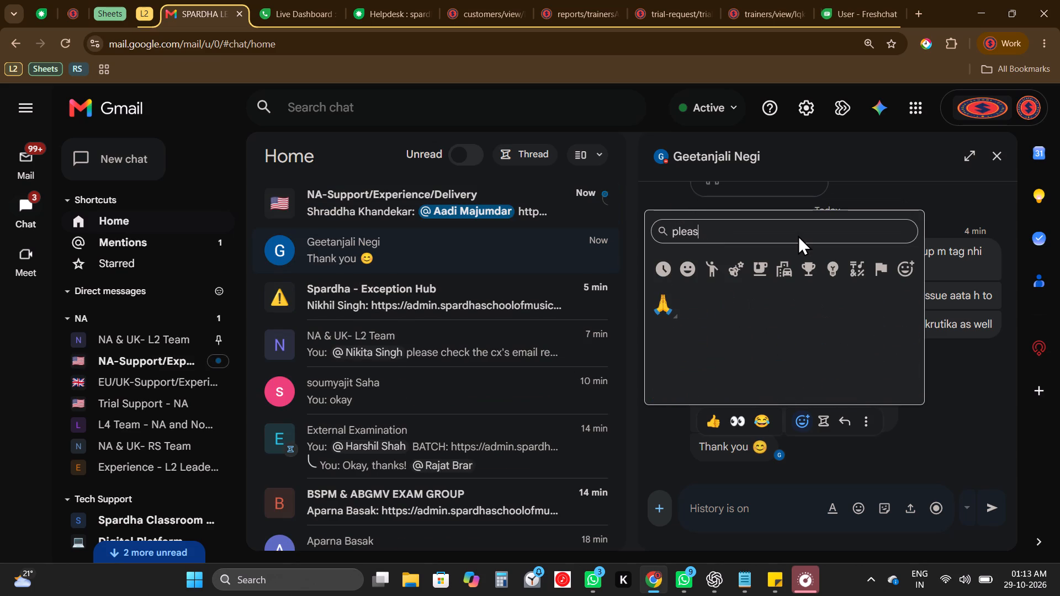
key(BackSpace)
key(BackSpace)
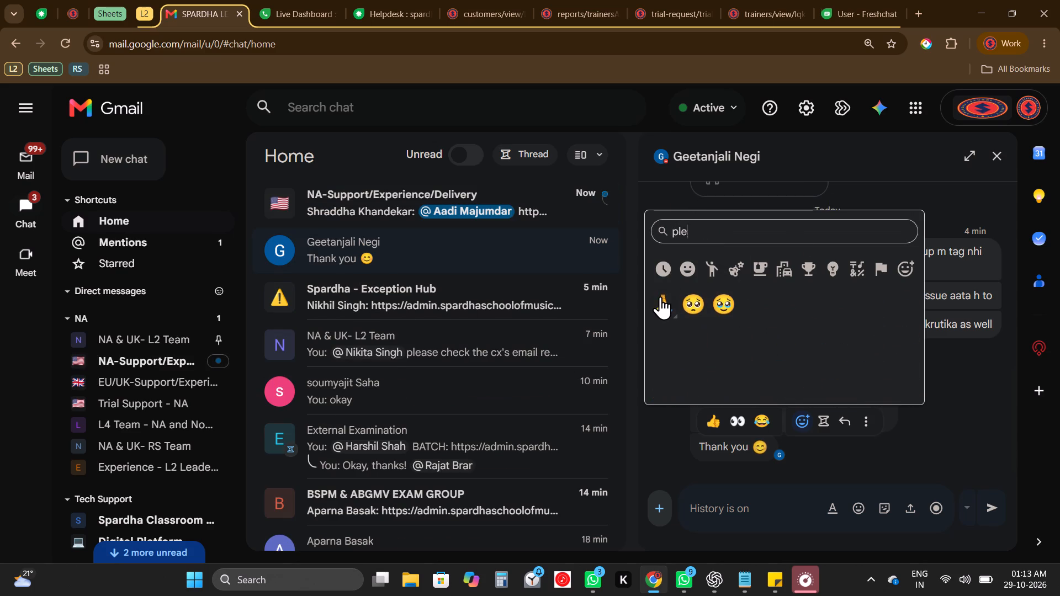
click(660, 296)
Open the NA-Support/Experience/Delivery chat and react with a thumbs-up to the newest message about ticket 716863.
click(438, 208)
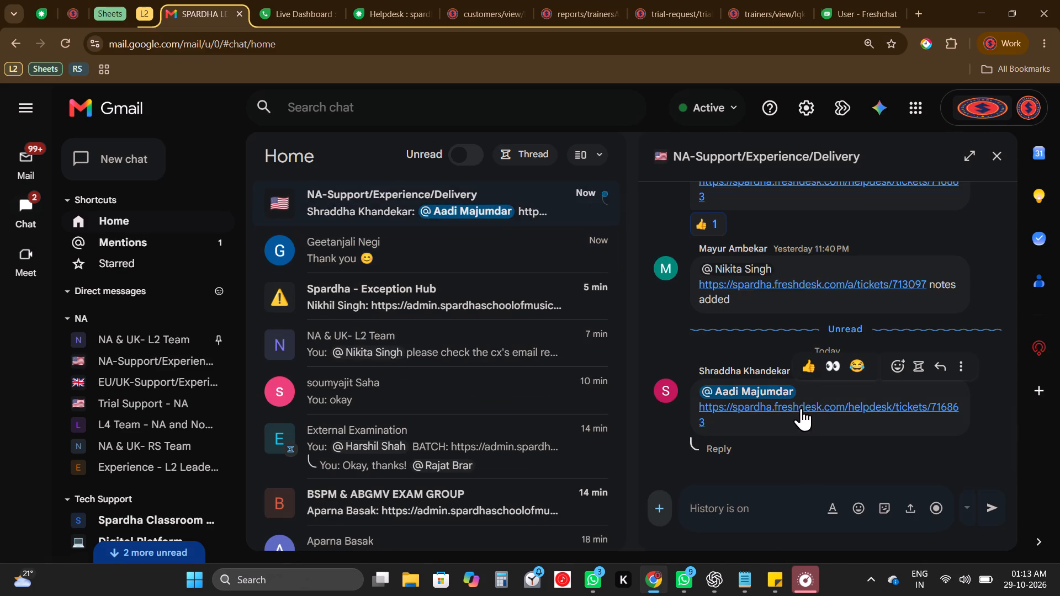
click(814, 367)
Open ticket 716863 from the chat in place of the old Helpdesk tab and read its conversation.
click(827, 380)
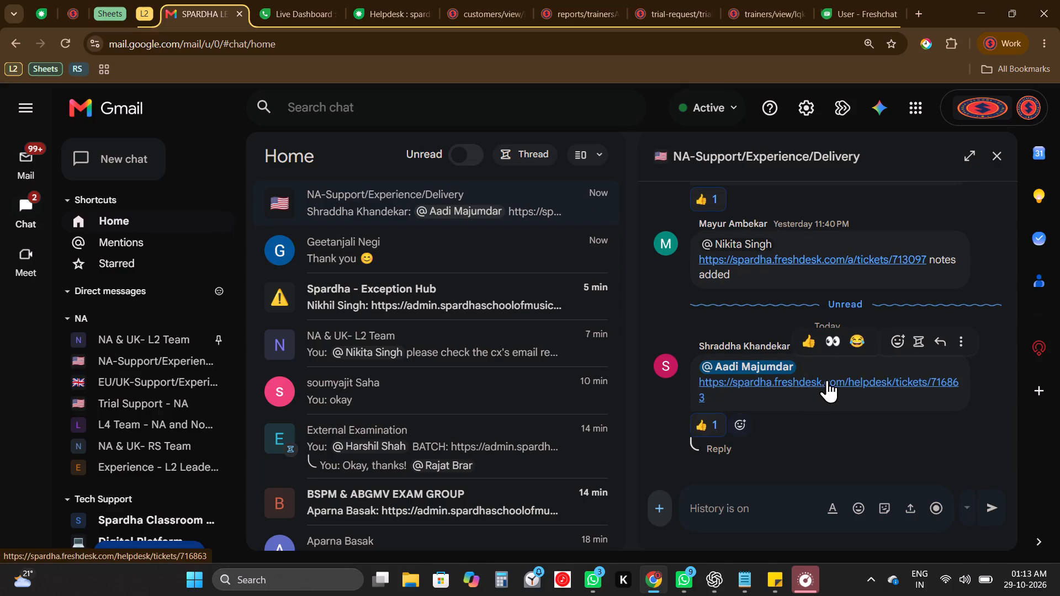
drag(291, 0, 459, 20)
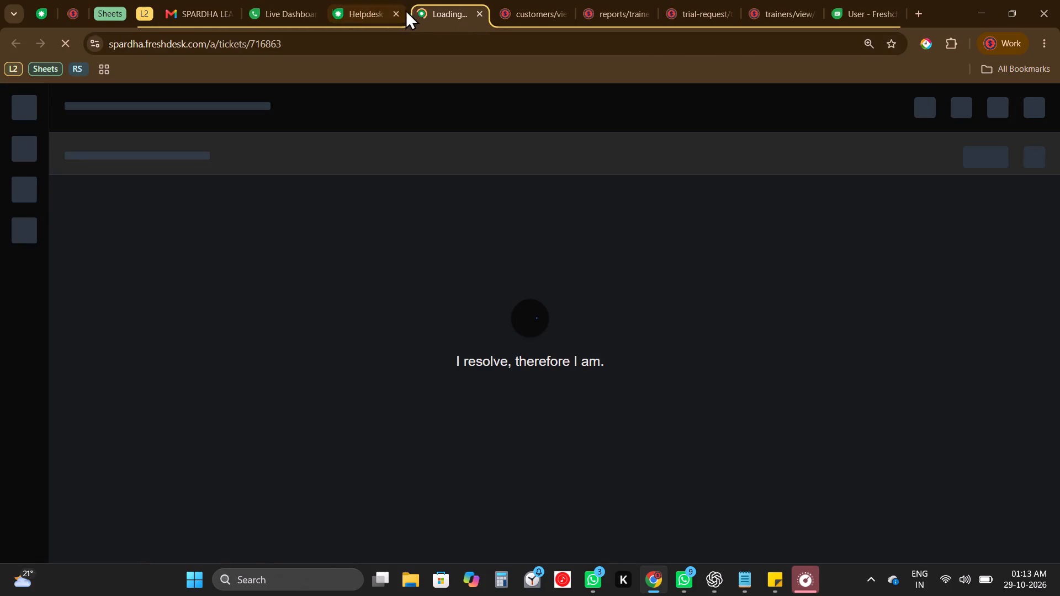
click(399, 10)
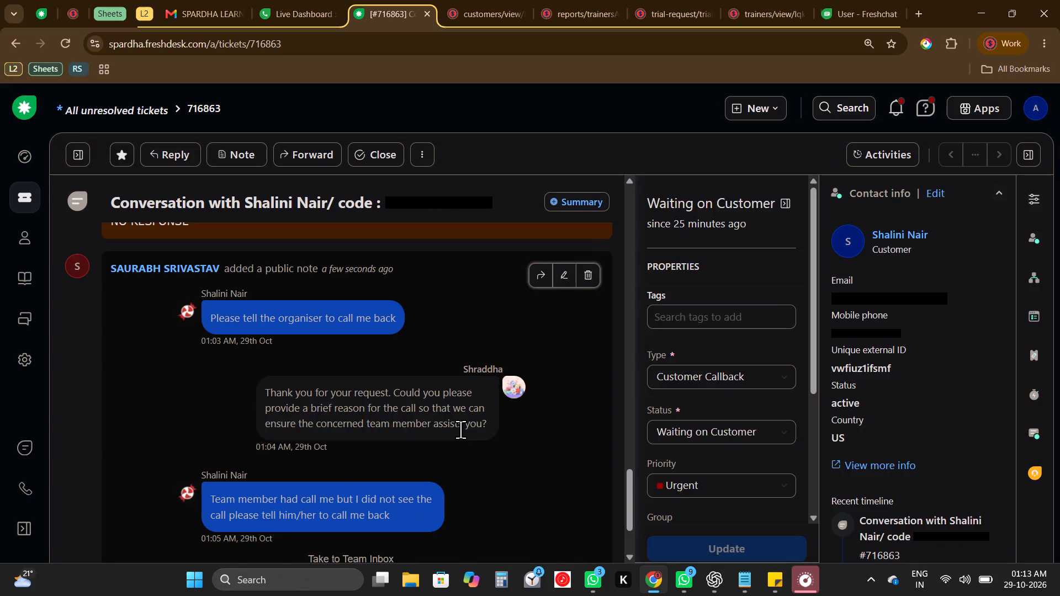
scroll(460, 429, down, 4)
scroll(460, 429, up, 5)
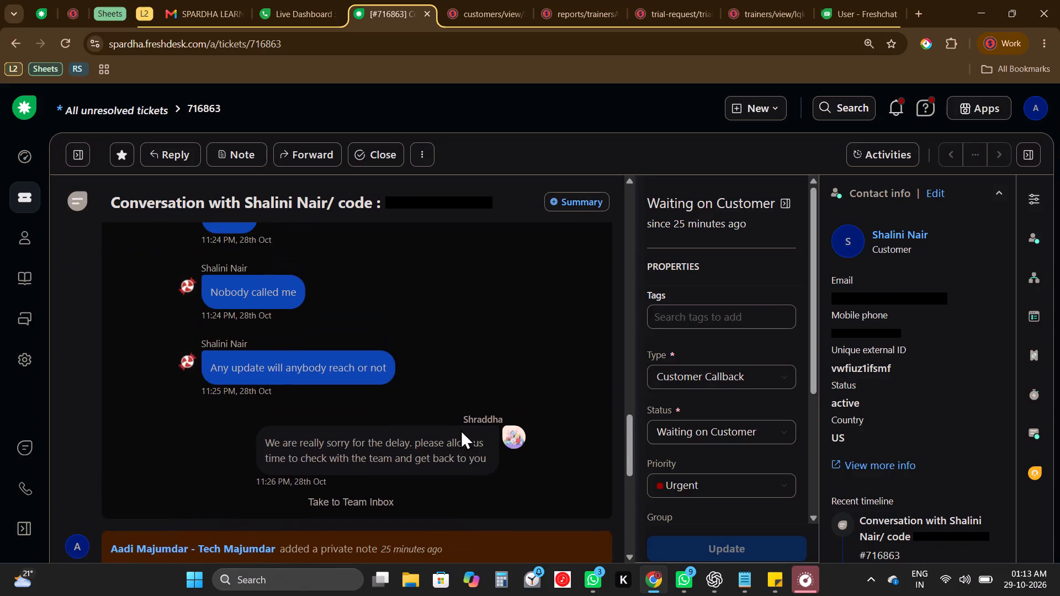
scroll(460, 429, up, 4)
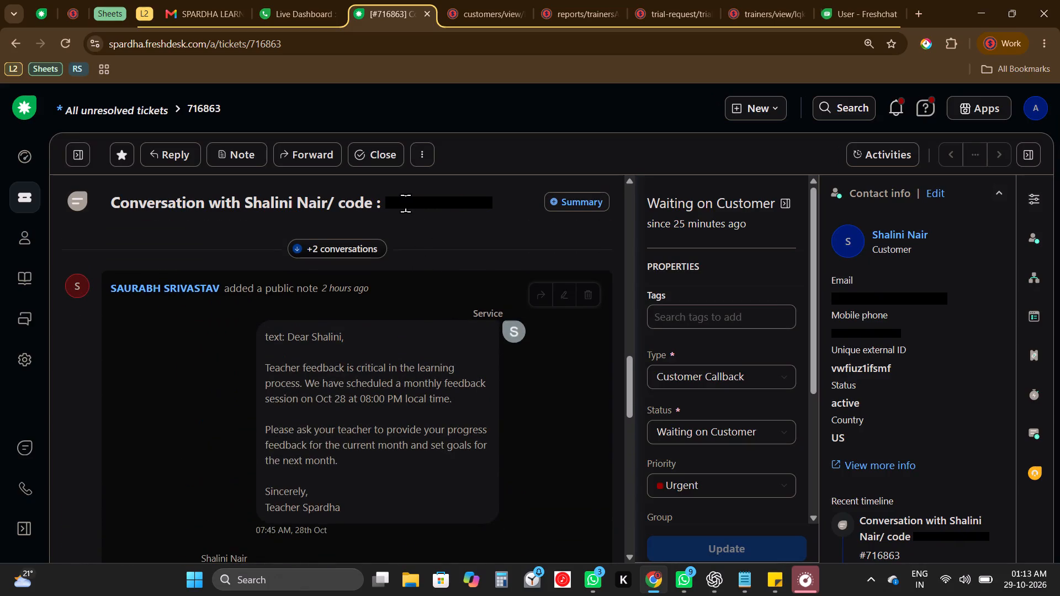
drag(402, 203, 524, 192)
key(ctrl+c)
click(468, 0)
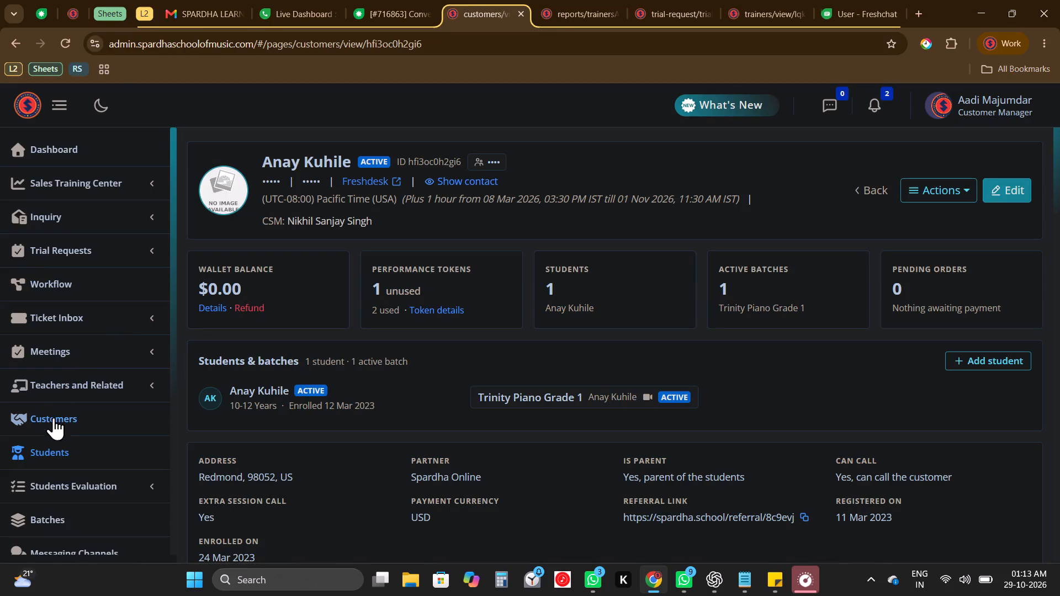
click(83, 443)
triple_click(500, 209)
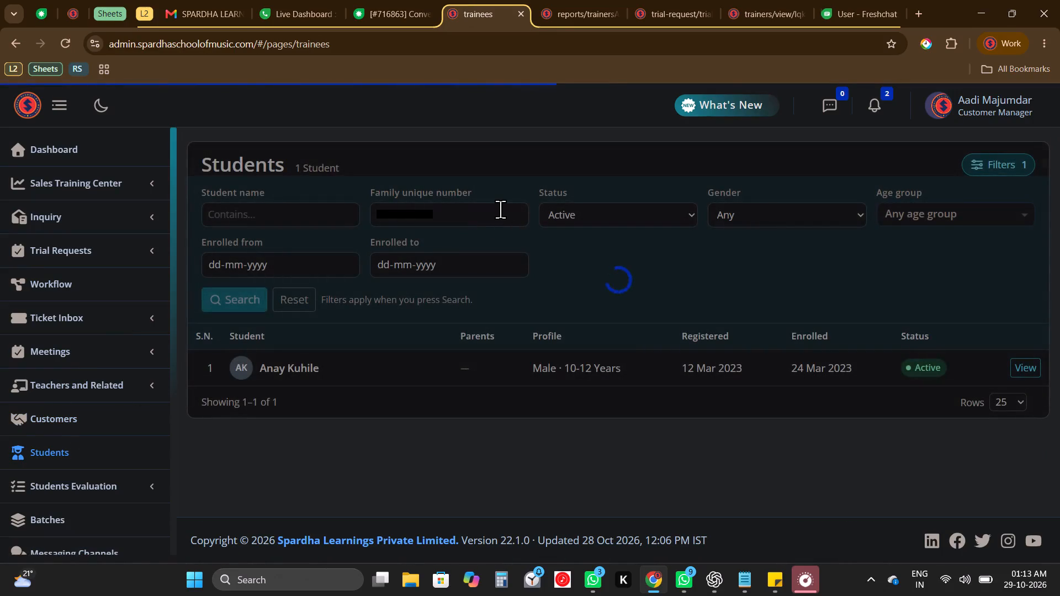
key(ctrl+v)
key(ctrl+Left)
click(229, 300)
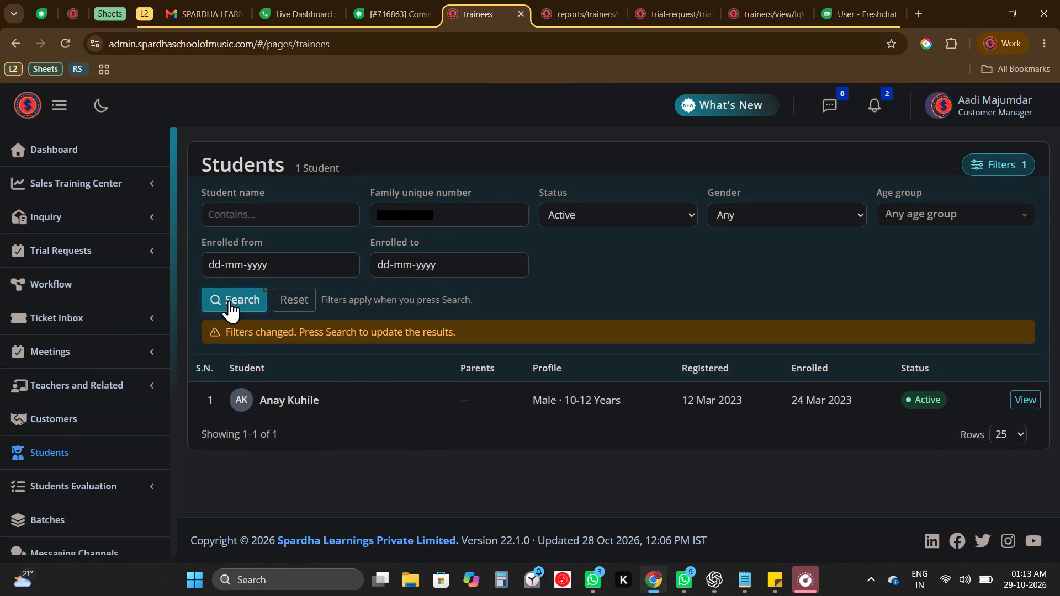
click(485, 377)
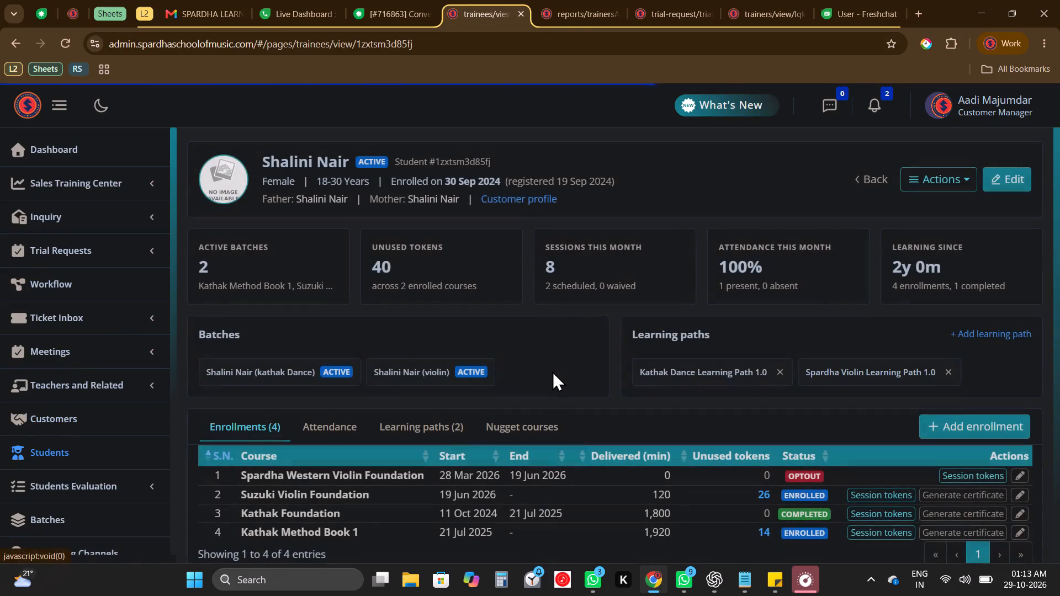
click(317, 377)
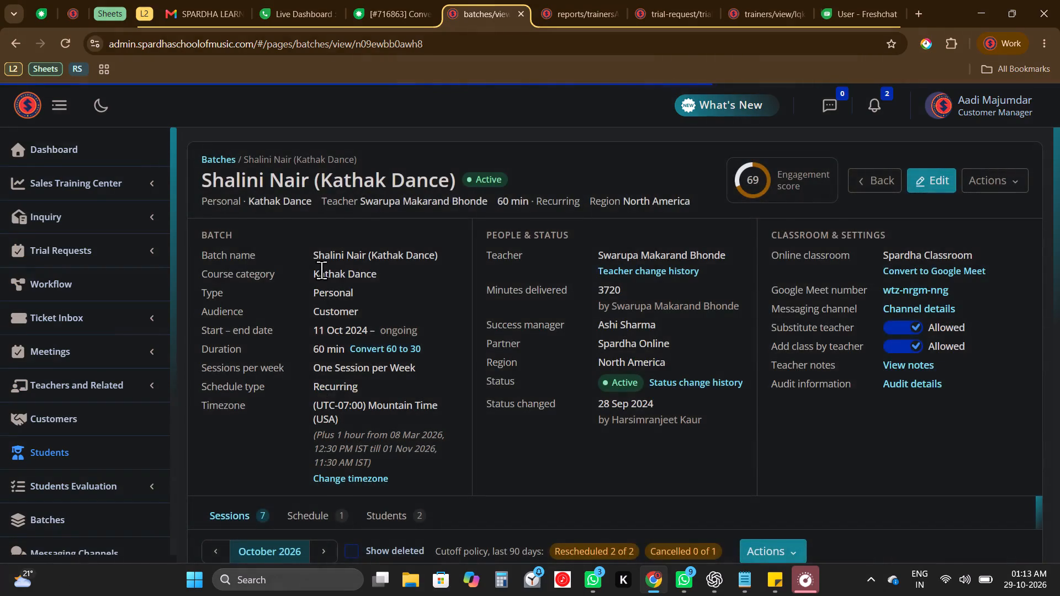
click(352, 0)
triple_click(909, 336)
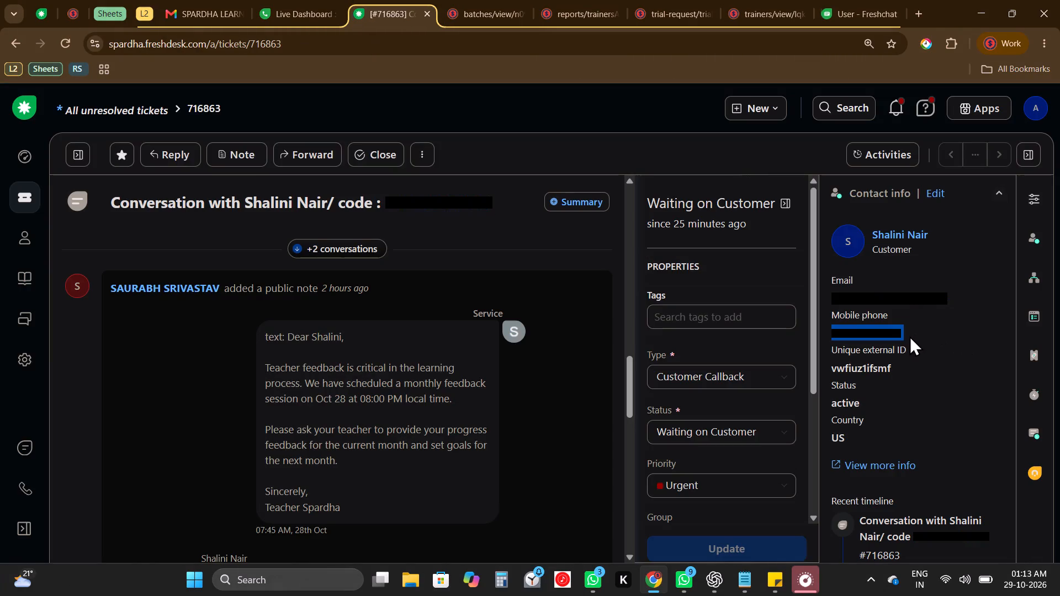
key(ctrl+c)
click(277, 0)
click(1031, 523)
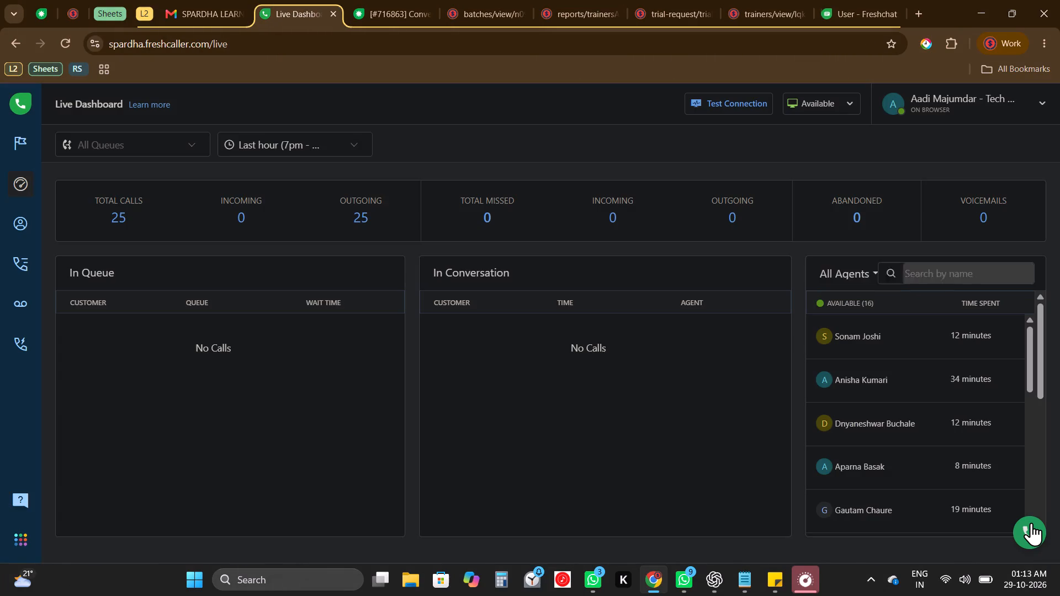
key(ctrl+v)
click(979, 274)
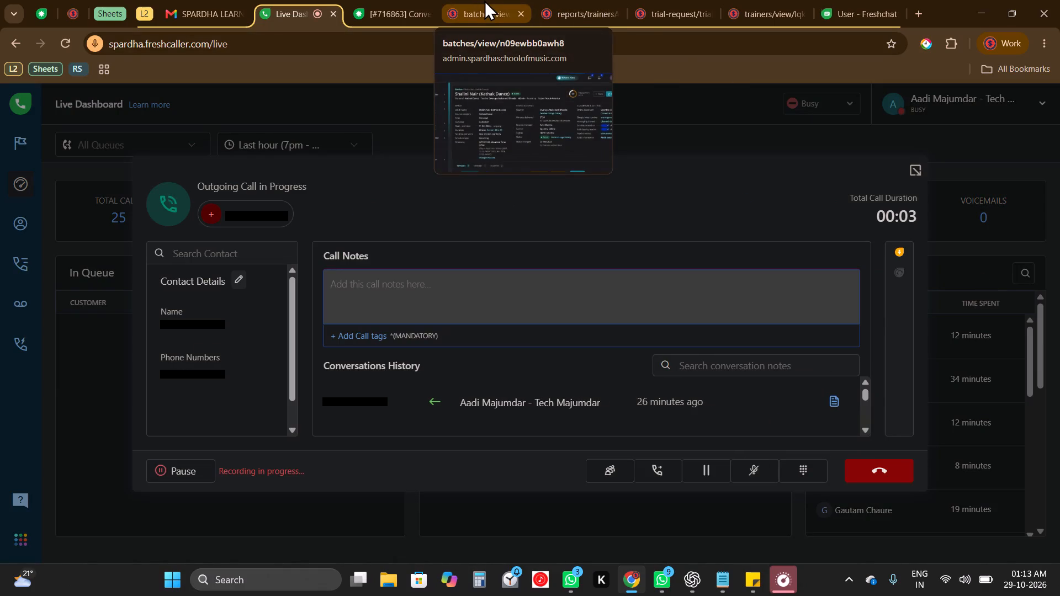
click(385, 0)
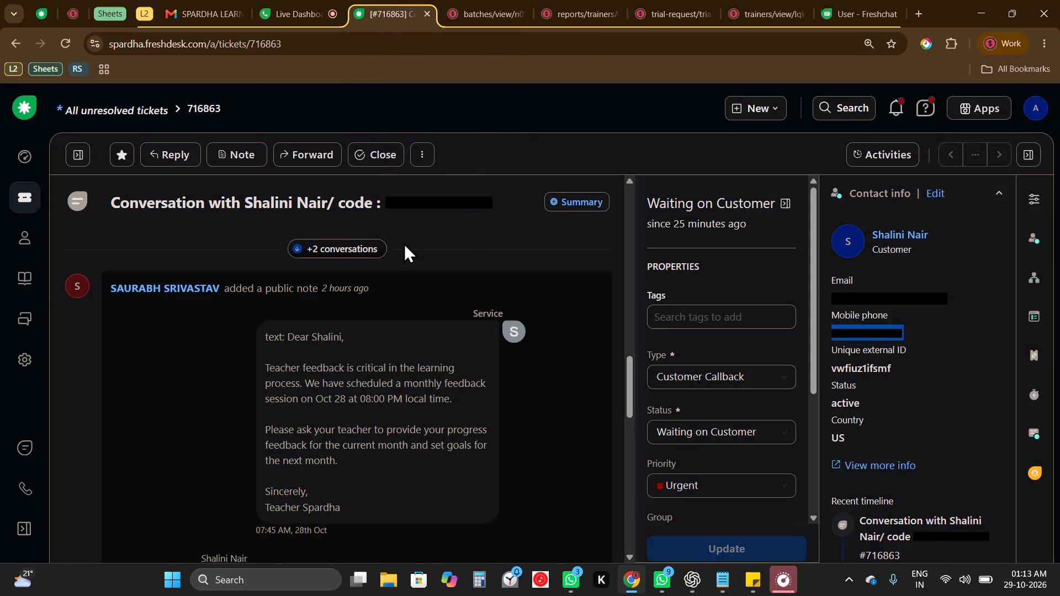
click(415, 207)
drag(415, 207, 516, 220)
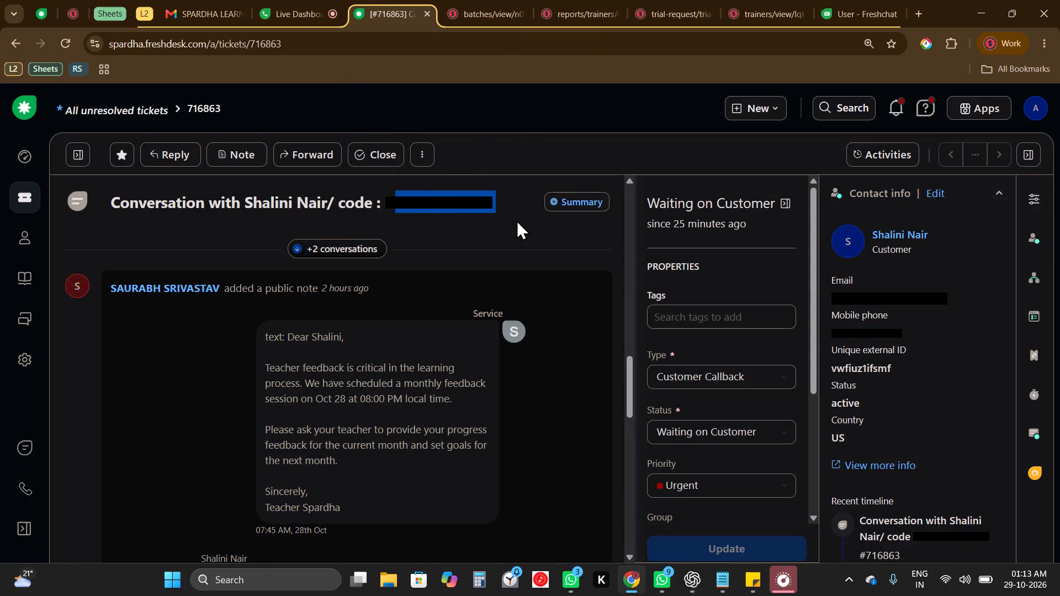
drag(516, 220, 518, 221)
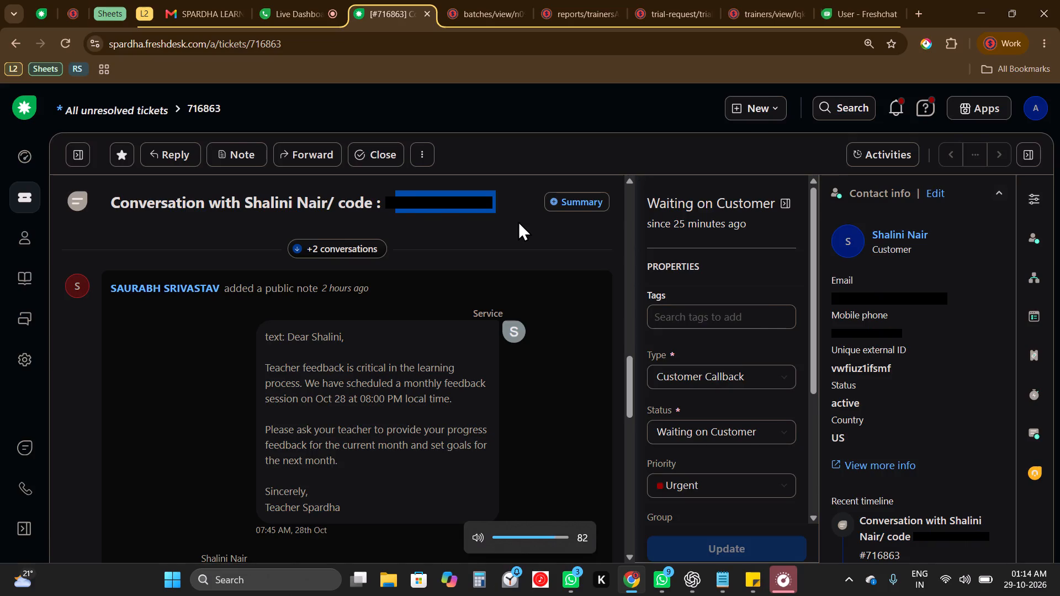
click(501, 0)
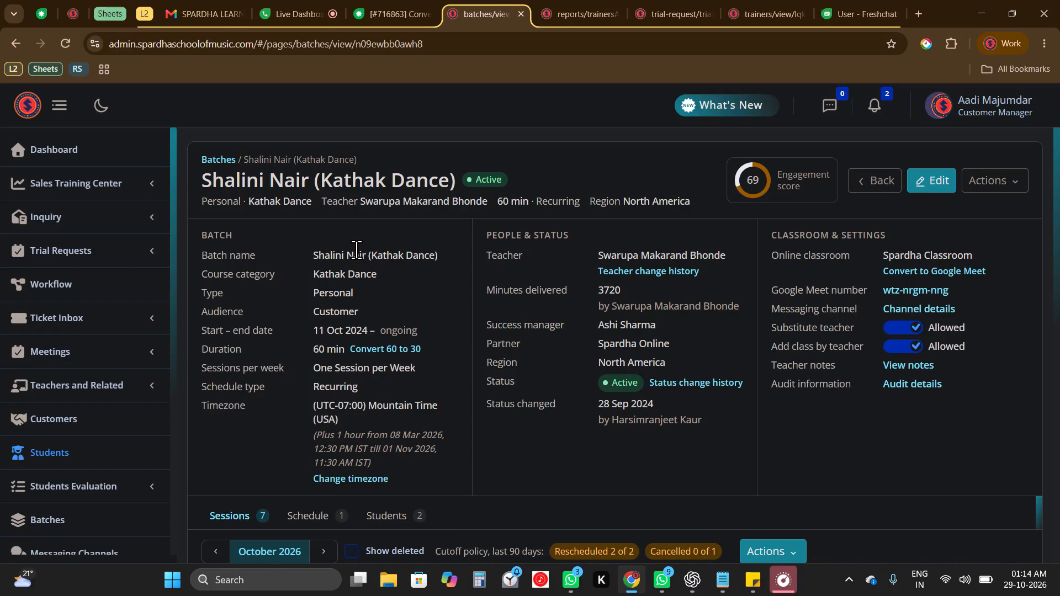
triple_click(356, 249)
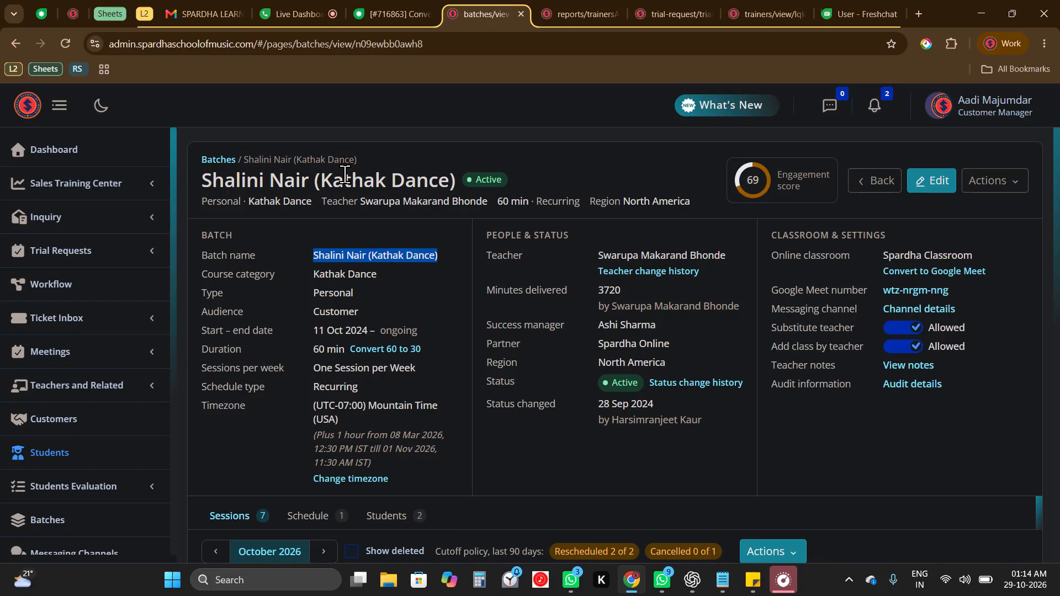
click(344, 174)
drag(344, 174, 481, 175)
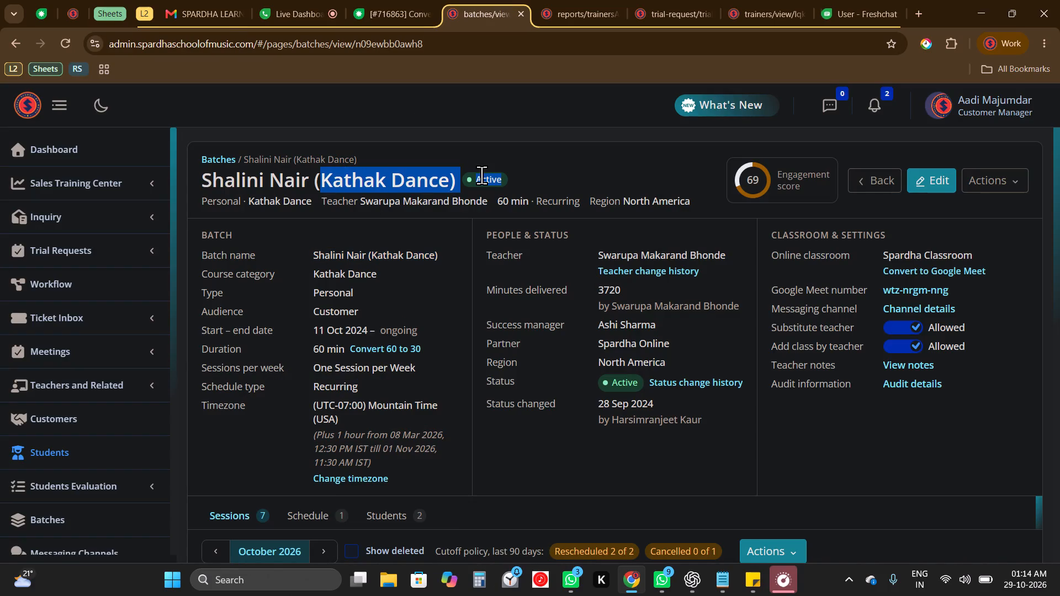
Start a private note on ticket 716863.
click(426, 0)
scroll(361, 401, down, 6)
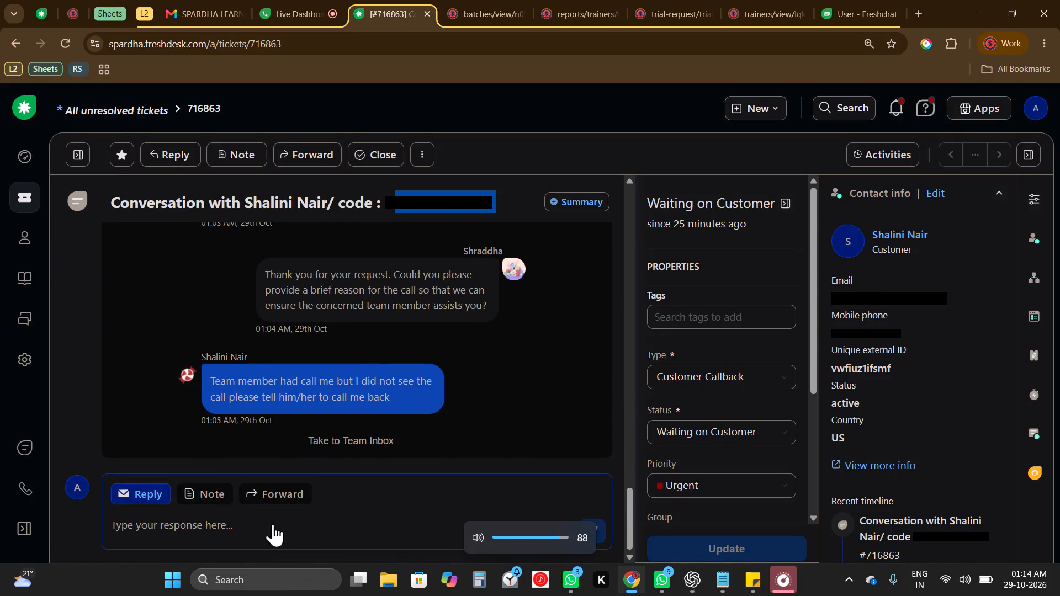
click(200, 495)
click(375, 387)
scroll(375, 387, up, 1)
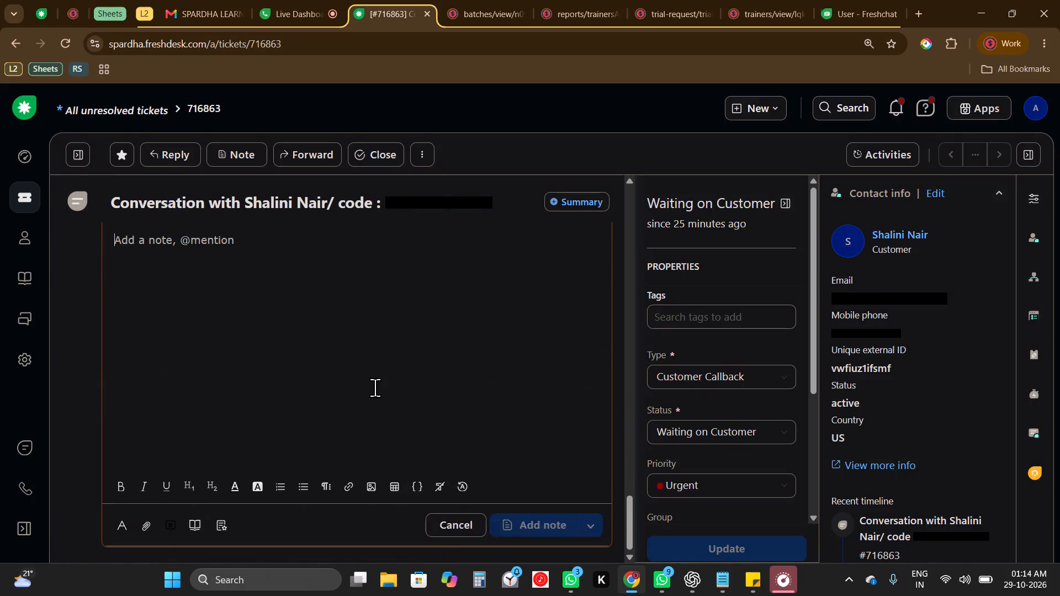
scroll(375, 387, up, 2)
scroll(375, 387, down, 2)
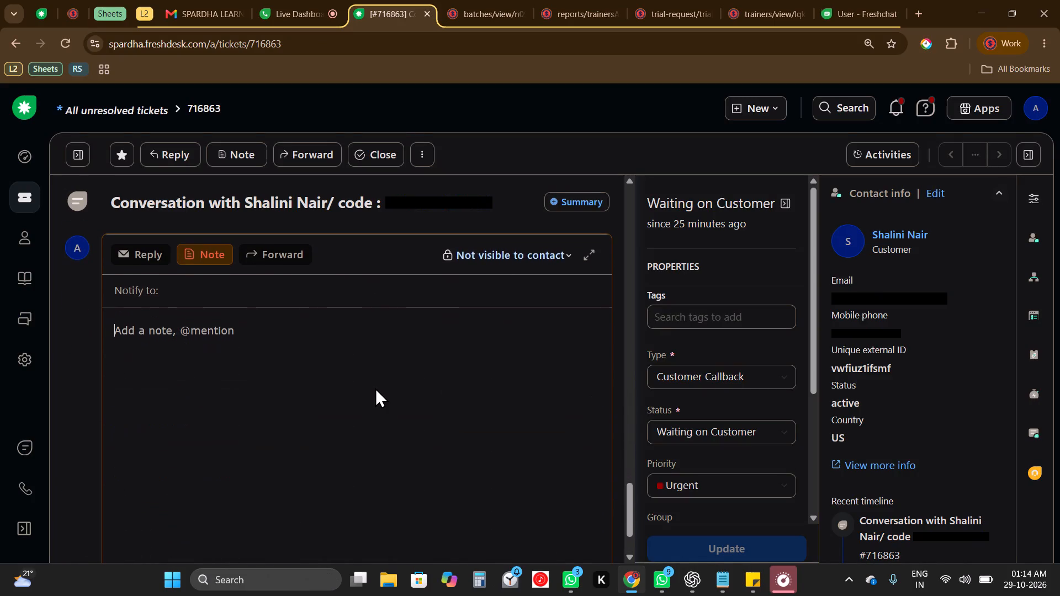
click(375, 387)
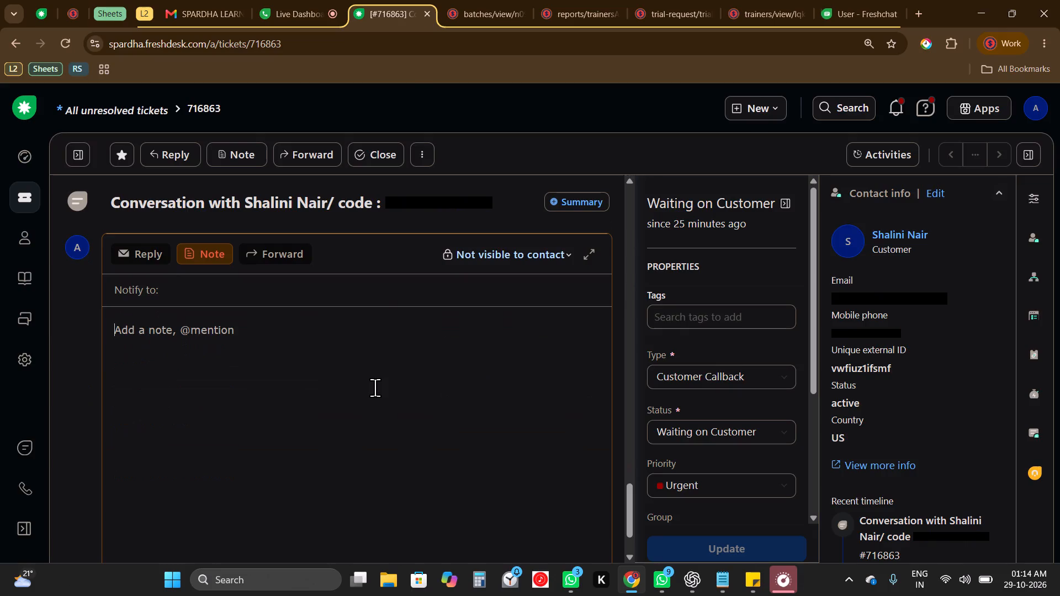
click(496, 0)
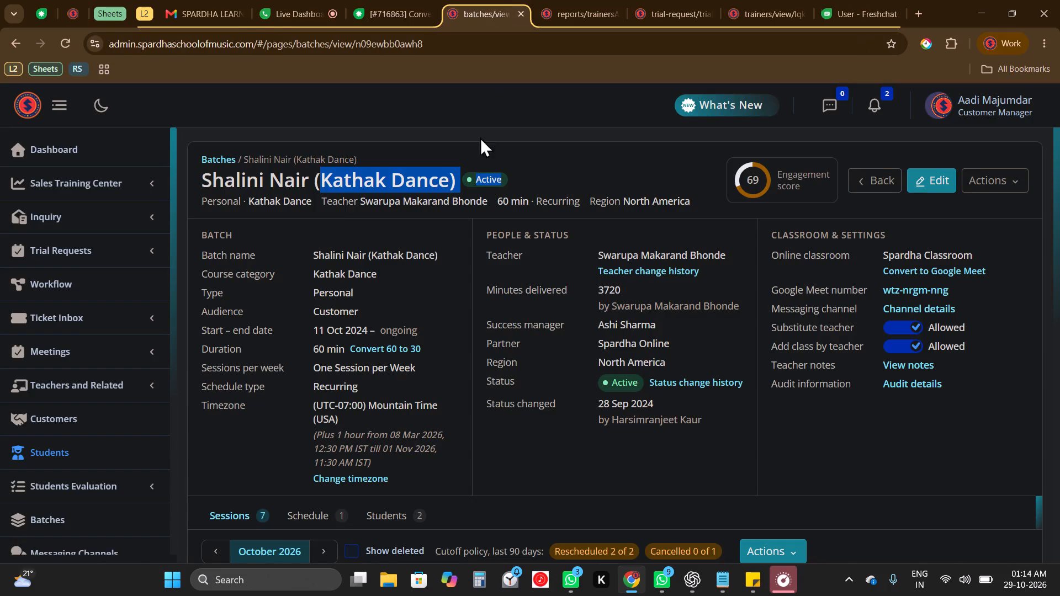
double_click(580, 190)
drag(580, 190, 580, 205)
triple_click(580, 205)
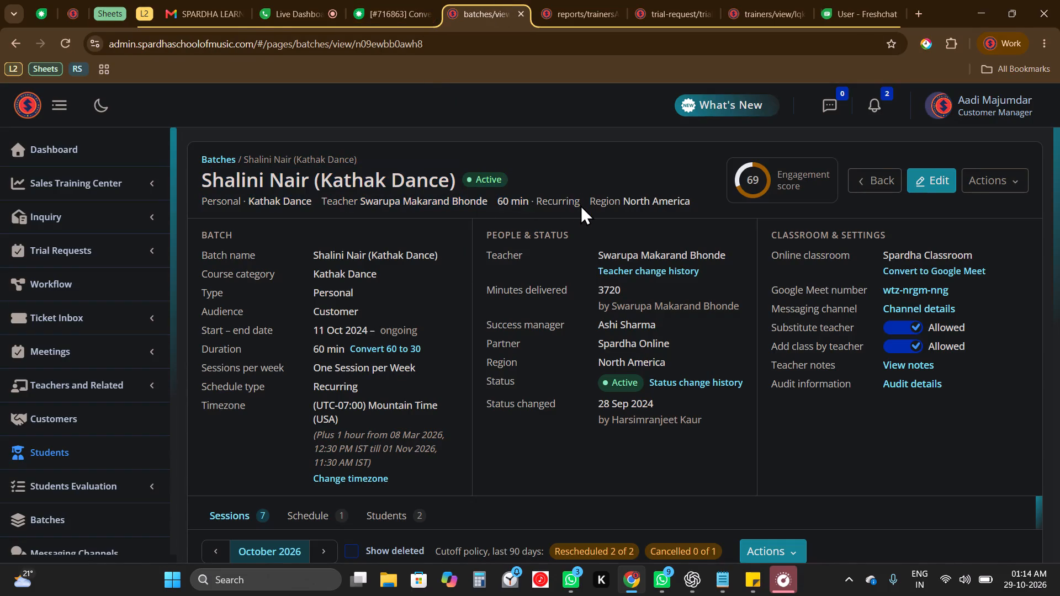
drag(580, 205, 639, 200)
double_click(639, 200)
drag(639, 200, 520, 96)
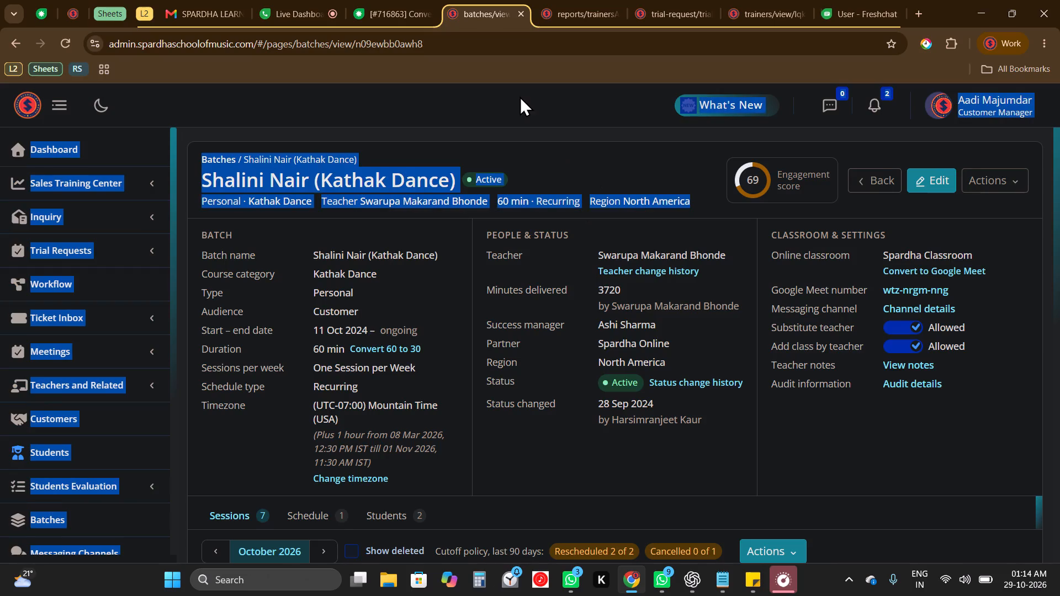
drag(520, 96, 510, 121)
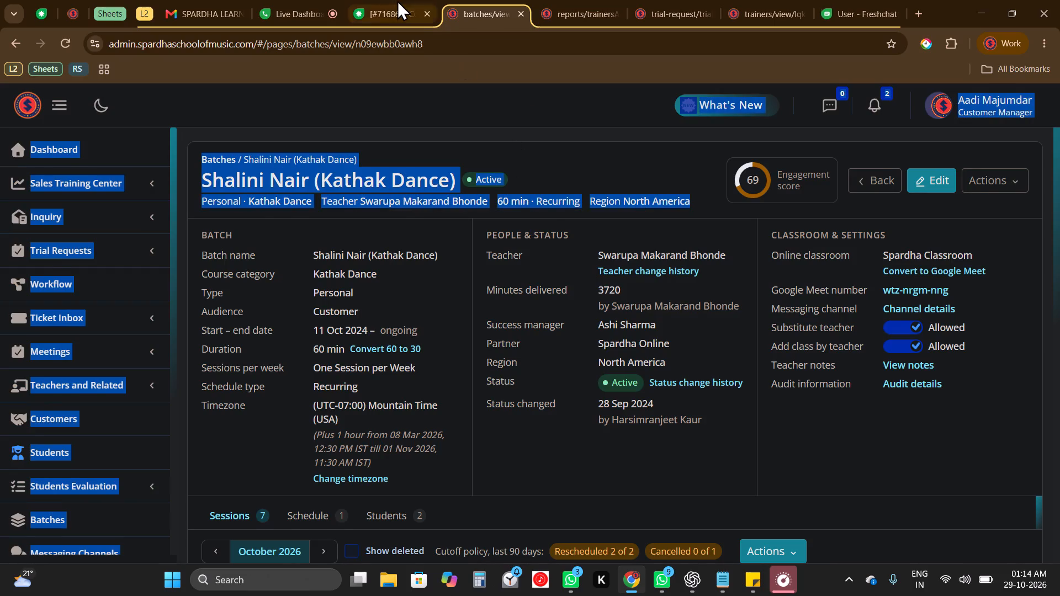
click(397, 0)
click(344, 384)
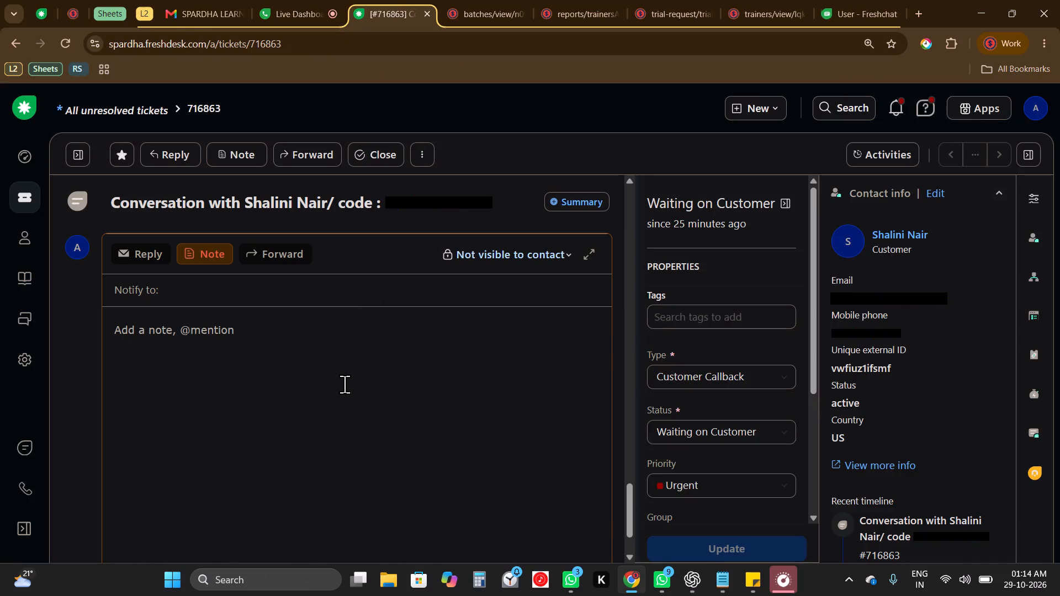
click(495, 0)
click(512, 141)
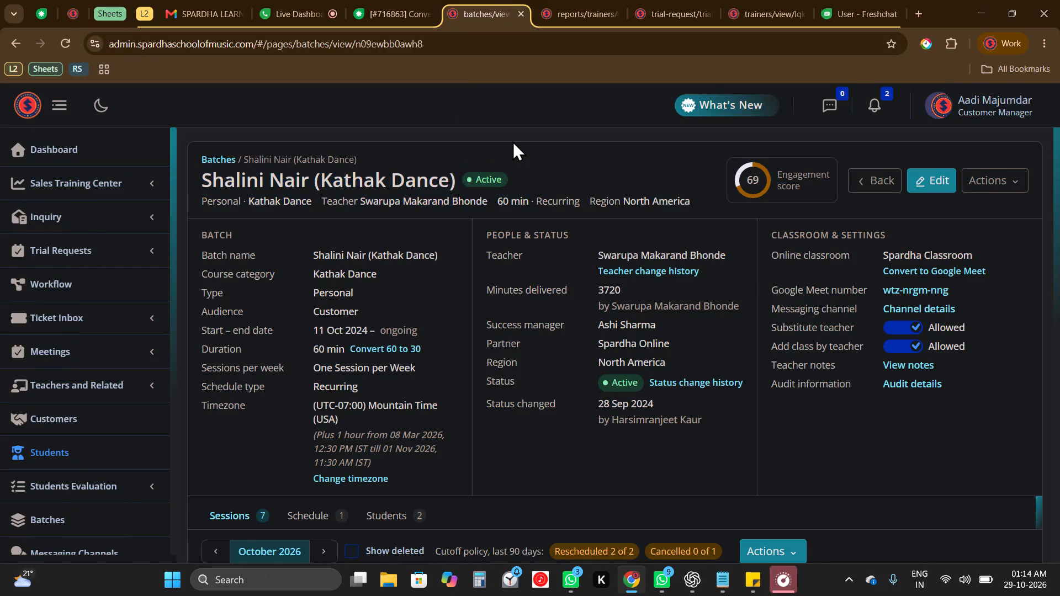
Write "prior friend" in ticket 716863's private note and start a new line below it.
click(411, 0)
click(405, 377)
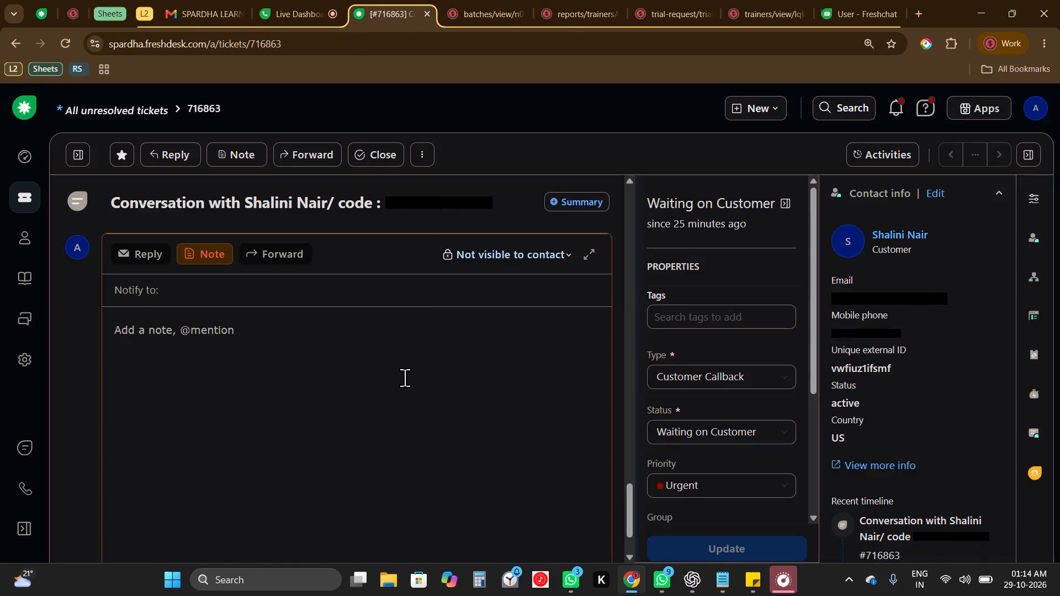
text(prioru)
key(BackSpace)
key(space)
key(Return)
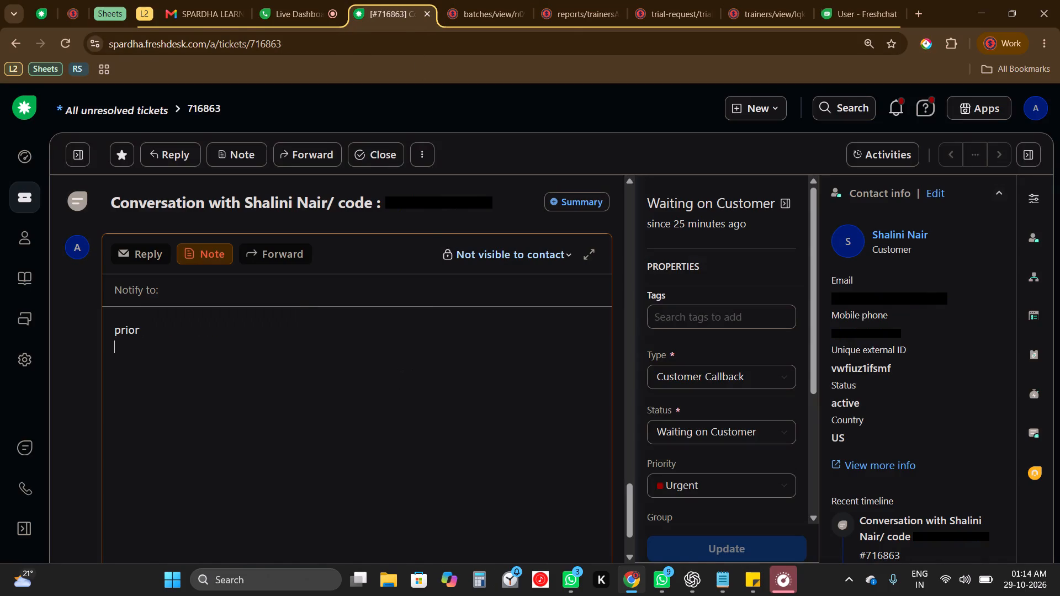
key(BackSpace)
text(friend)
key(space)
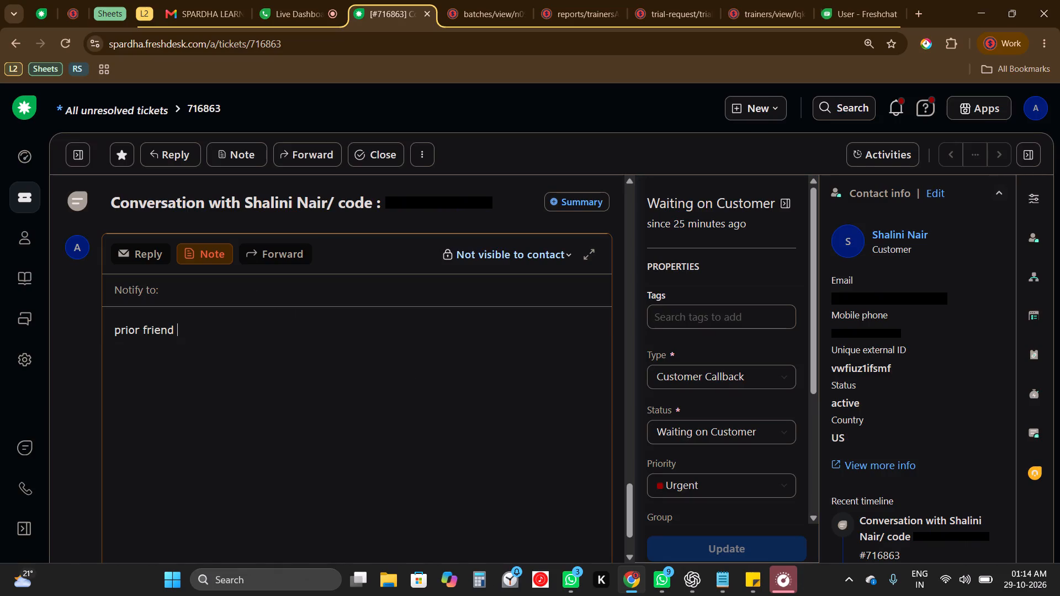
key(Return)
Set the Teachers Allocation report's timezone to the Kathak batch's (UTC-07:00) Mountain Time (USA).
click(507, 0)
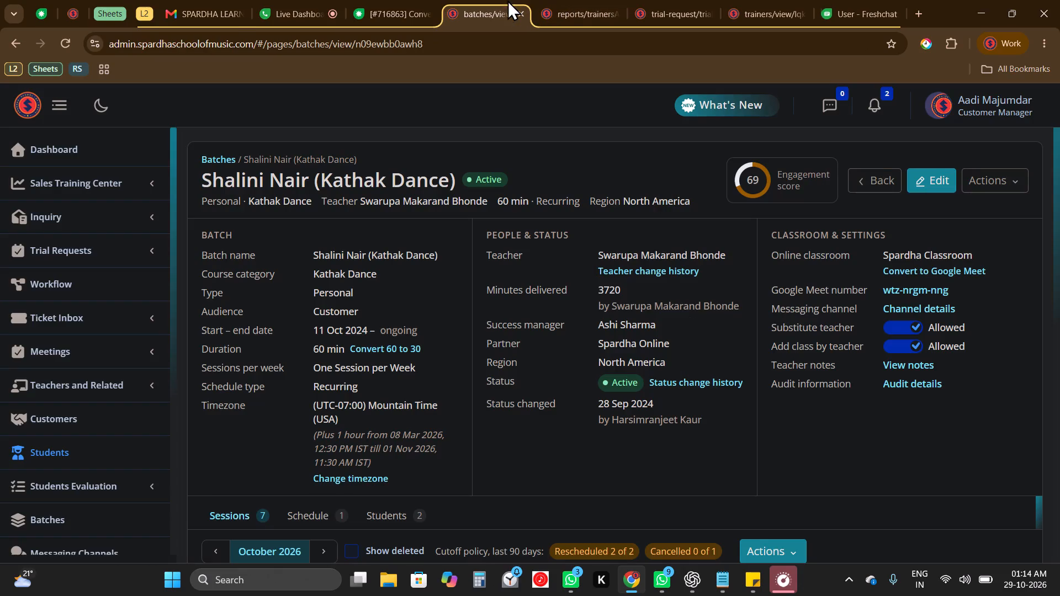
triple_click(426, 405)
key(ctrl+c)
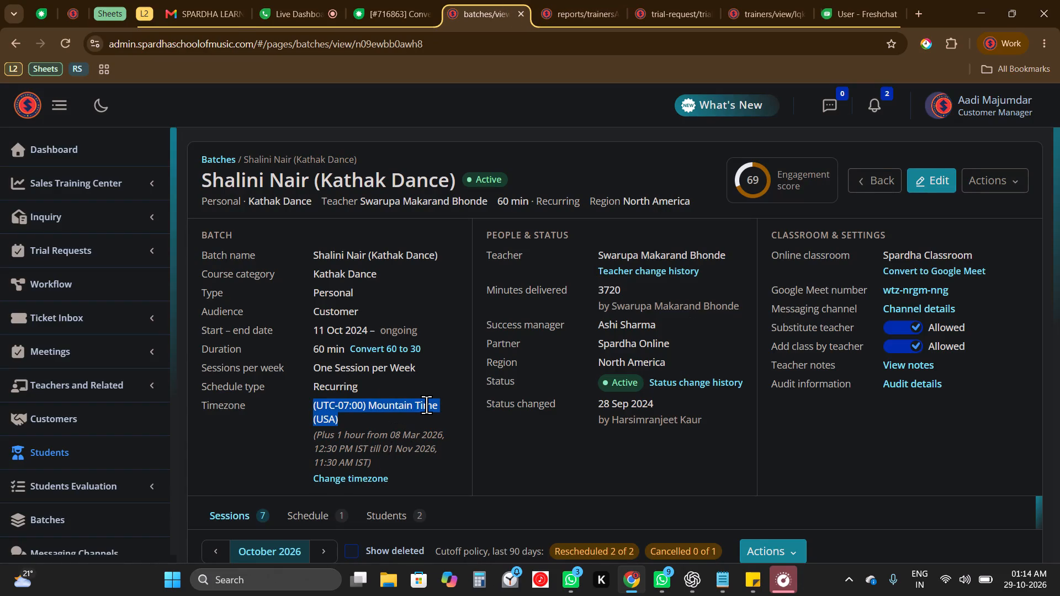
click(617, 0)
click(369, 257)
key(ctrl+v)
key(Return)
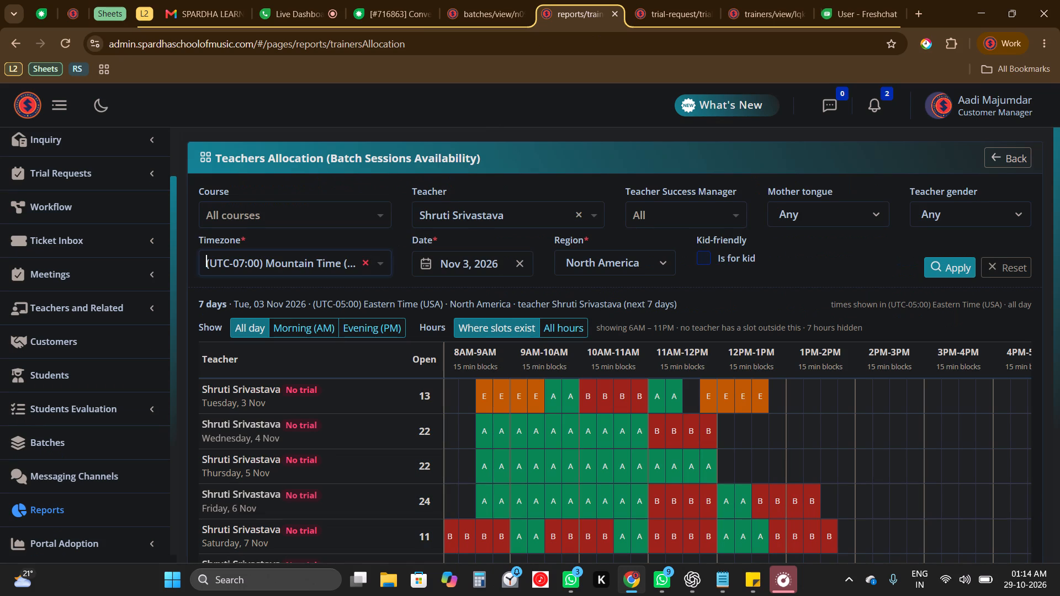
Replace the teacher in the Teachers Allocation filter with the Kathak Dance batch's teacher.
click(508, 0)
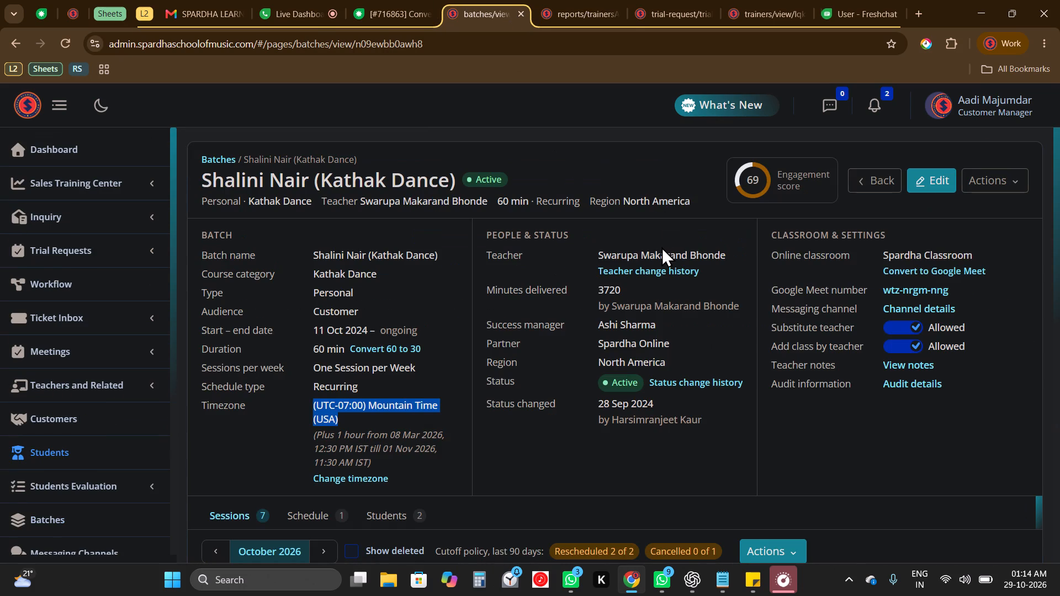
triple_click(661, 247)
key(ctrl+c)
click(614, 0)
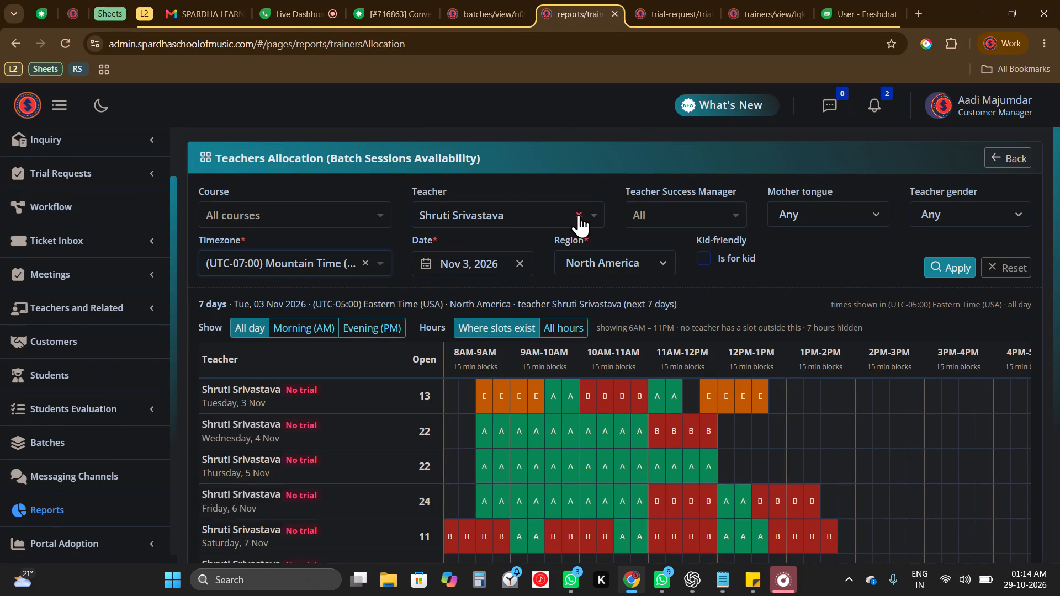
click(579, 215)
key(ctrl+v)
key(Return)
Apply the Teachers Allocation report for the Kathak batch's teacher from Nov 5, 2026, in Mountain Time, after checking the batch's October sessions.
click(517, 0)
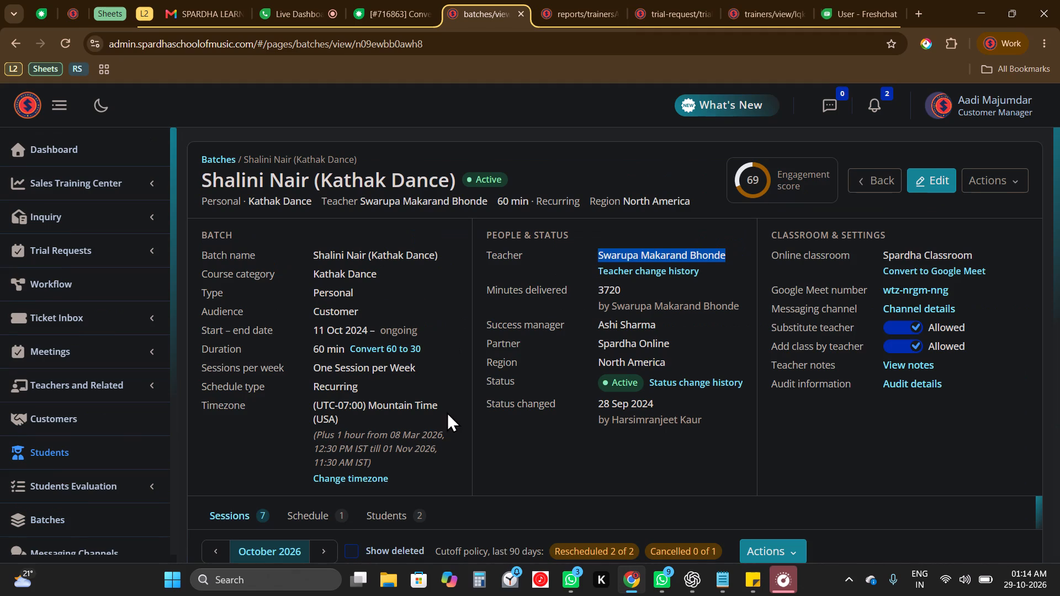
scroll(447, 412, down, 3)
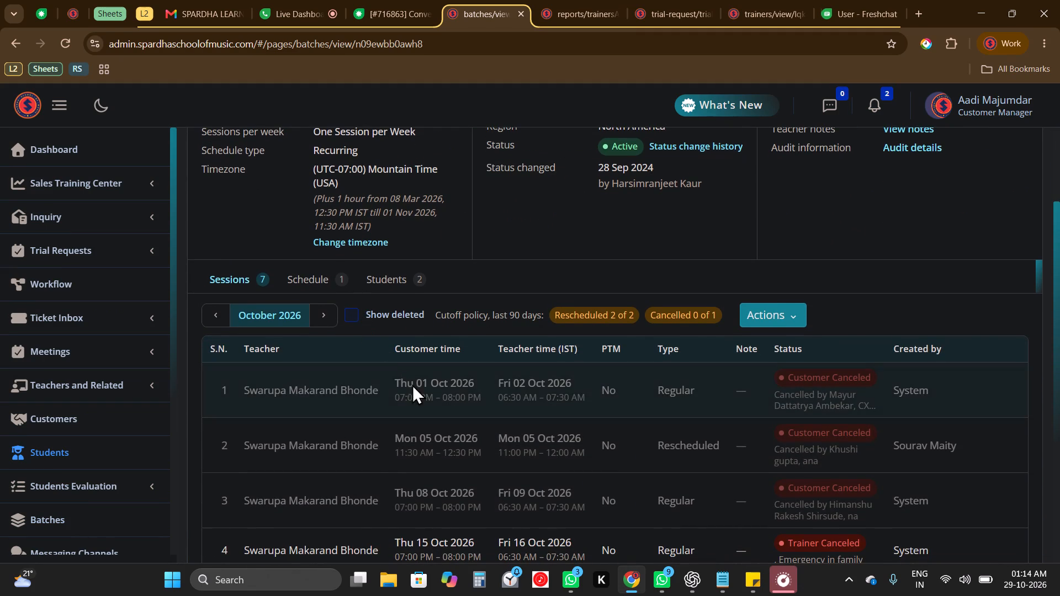
scroll(430, 434, down, 1)
scroll(480, 544, down, 1)
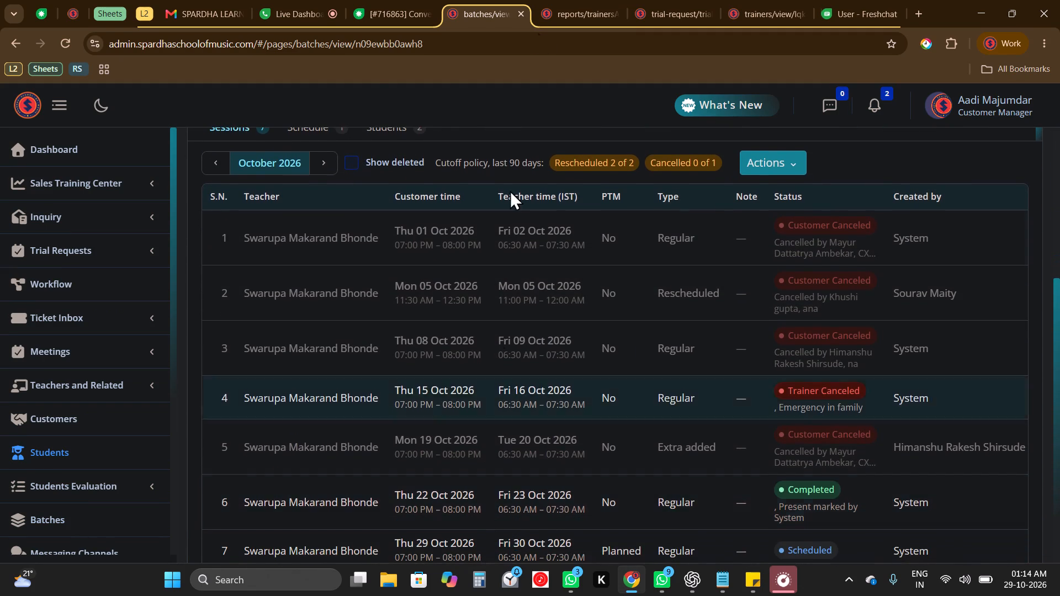
click(546, 0)
click(464, 261)
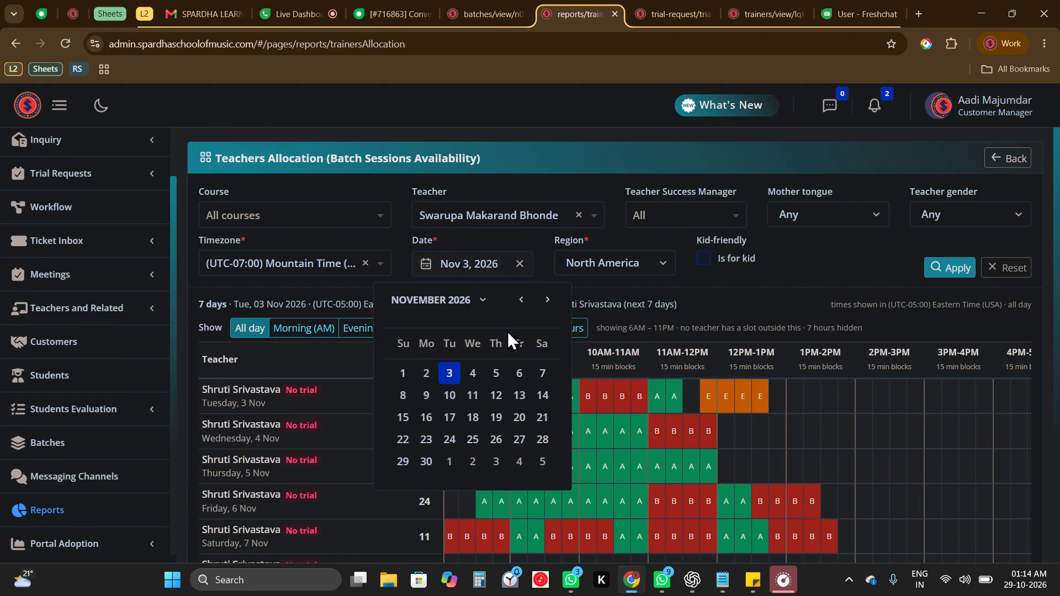
click(497, 372)
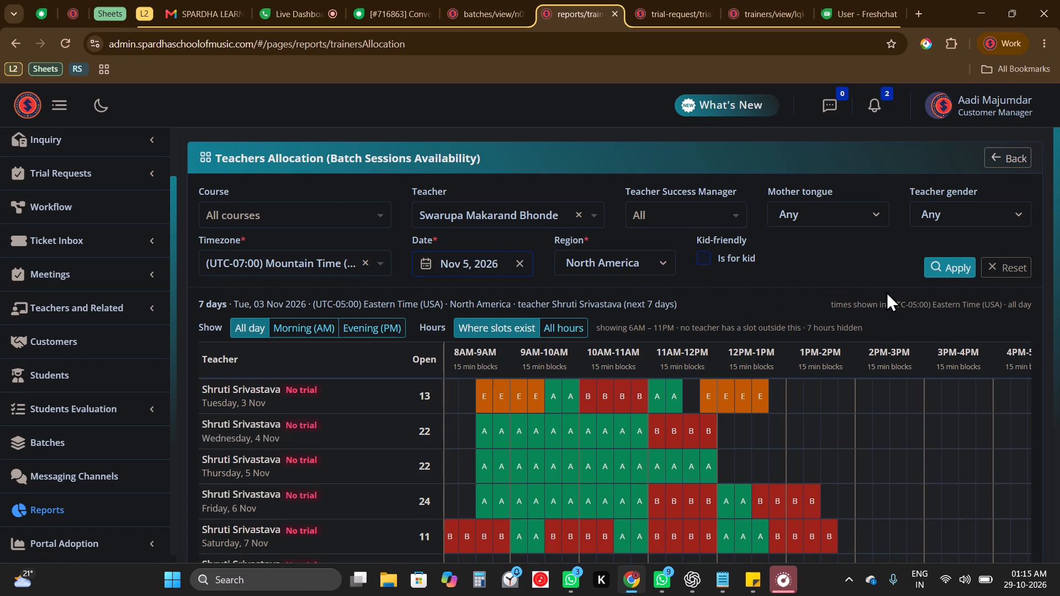
click(931, 262)
scroll(858, 442, left, 4)
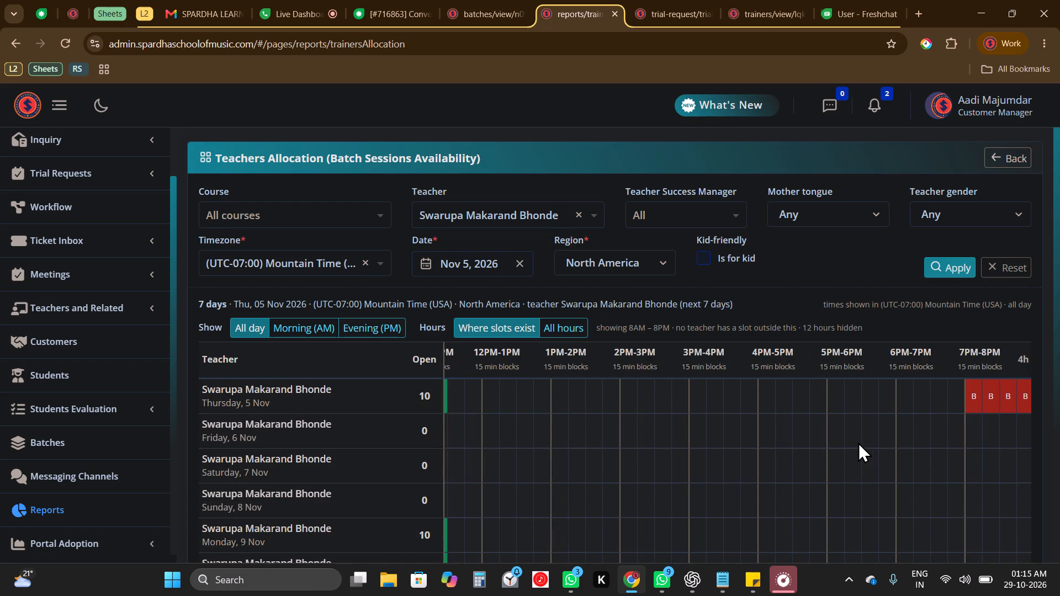
scroll(821, 447, left, 1)
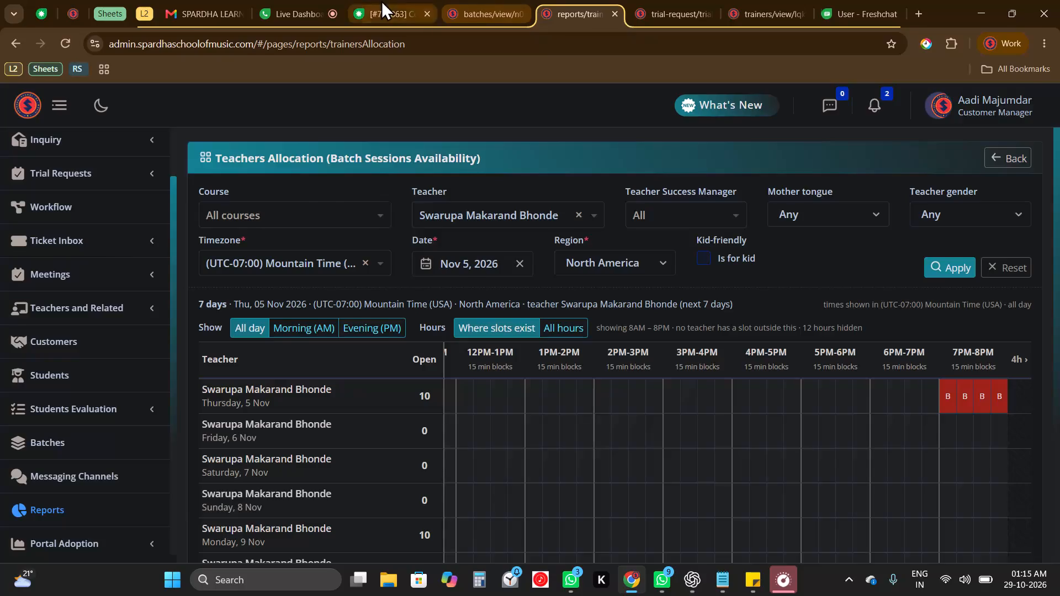
Add the line "trainer dones't extent or join prior" to ticket 716863's private note.
click(381, 0)
key(Return)
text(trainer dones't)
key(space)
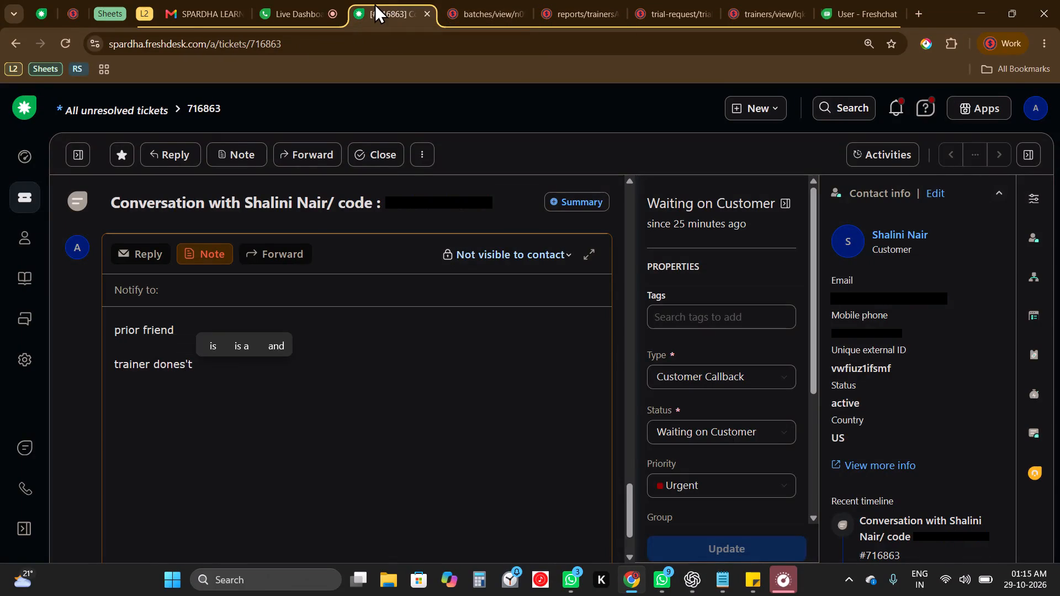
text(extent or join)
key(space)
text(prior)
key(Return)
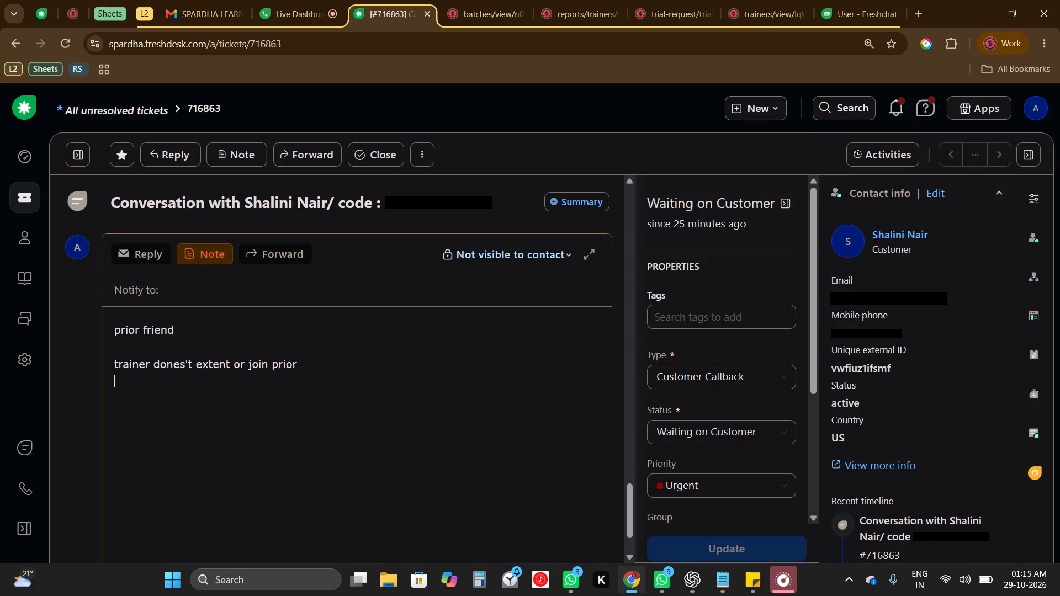
click(359, 386)
Delete the "prior friend" line and the blank line above the trainer remark in the private note.
click(116, 365)
key(BackSpace)
key(BackSpace)
key(BackSpace)
key(BackSpace)
key(BackSpace)
key(BackSpace)
key(BackSpace)
key(BackSpace)
key(BackSpace)
key(BackSpace)
key(BackSpace)
key(BackSpace)
key(BackSpace)
key(BackSpace)
key(BackSpace)
key(BackSpace)
key(BackSpace)
key(BackSpace)
key(BackSpace)
key(BackSpace)
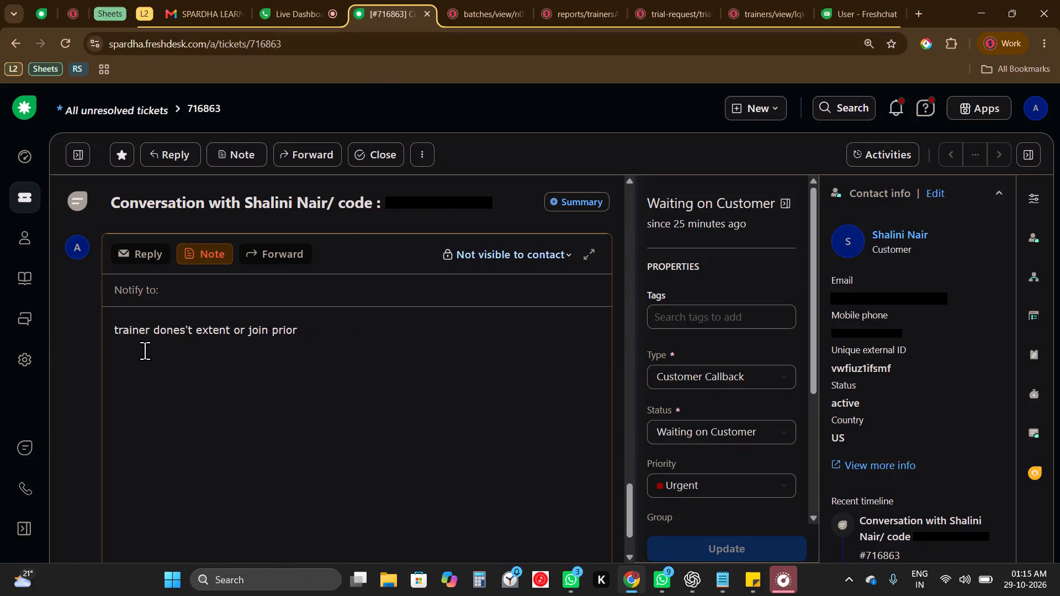
Capitalize the note's first word as "Trainer", correct "extent" to "extend", and remove the trailing blank line.
double_click(126, 328)
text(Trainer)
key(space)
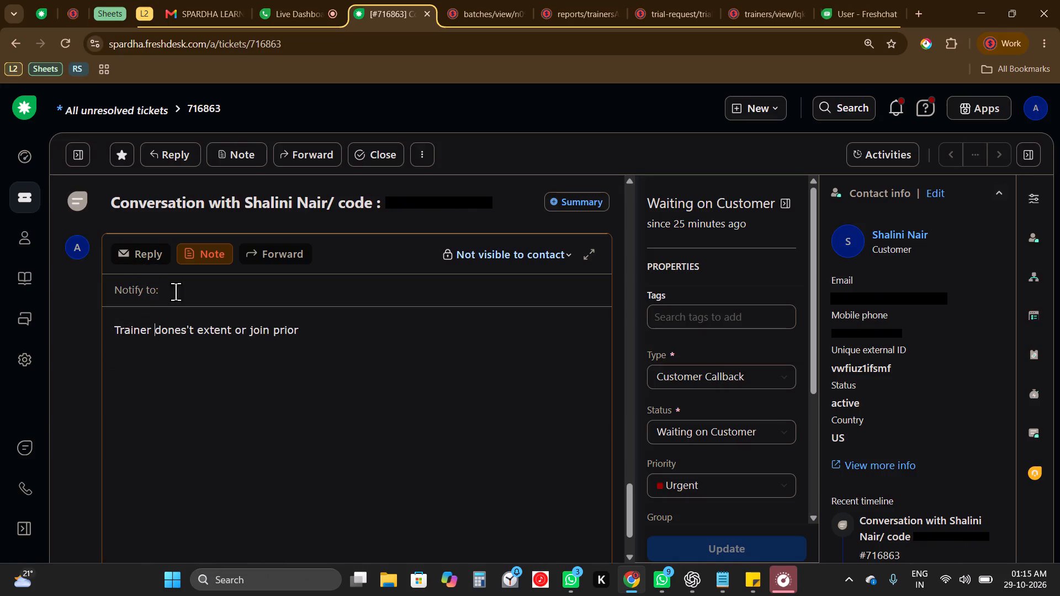
double_click(255, 337)
drag(255, 337, 266, 371)
click(266, 371)
key(BackSpace)
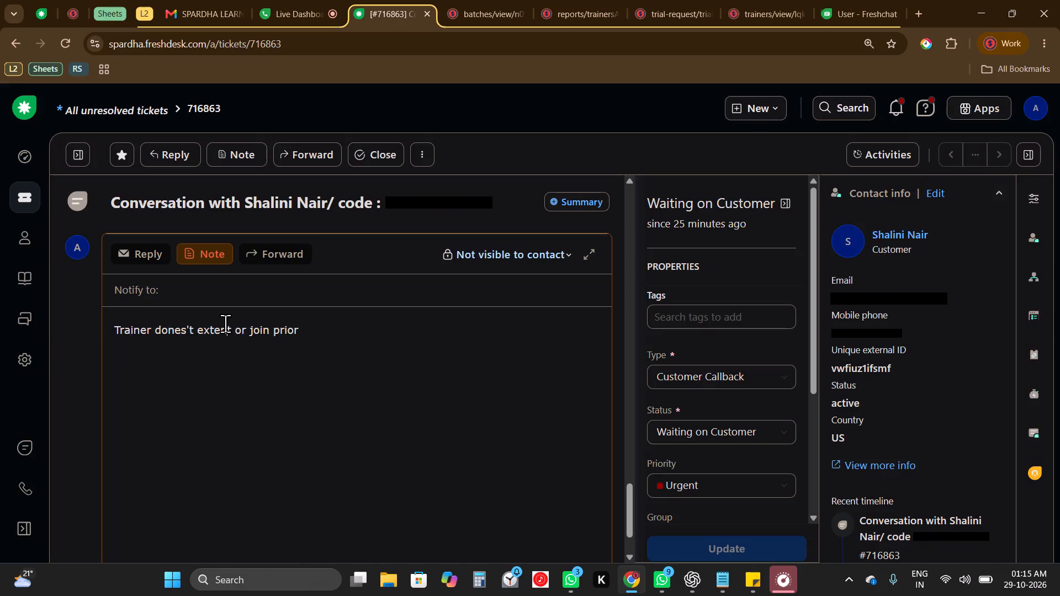
double_click(225, 323)
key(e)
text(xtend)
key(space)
click(393, 343)
Examine the Kathak batch's October 2026 sessions, including their times and statuses, and the batch details.
click(495, 0)
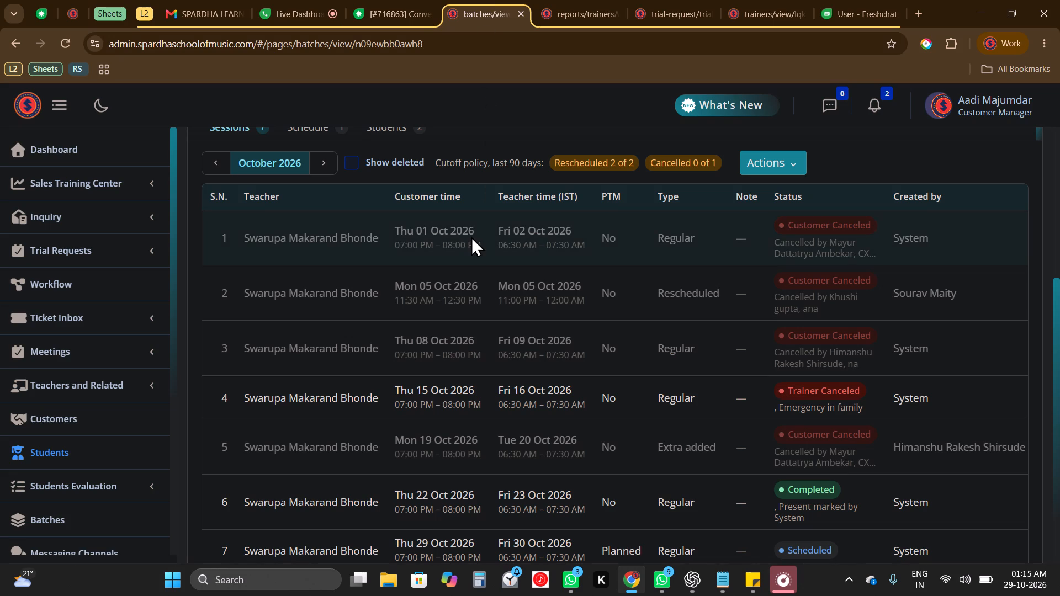
double_click(471, 236)
drag(471, 236, 770, 501)
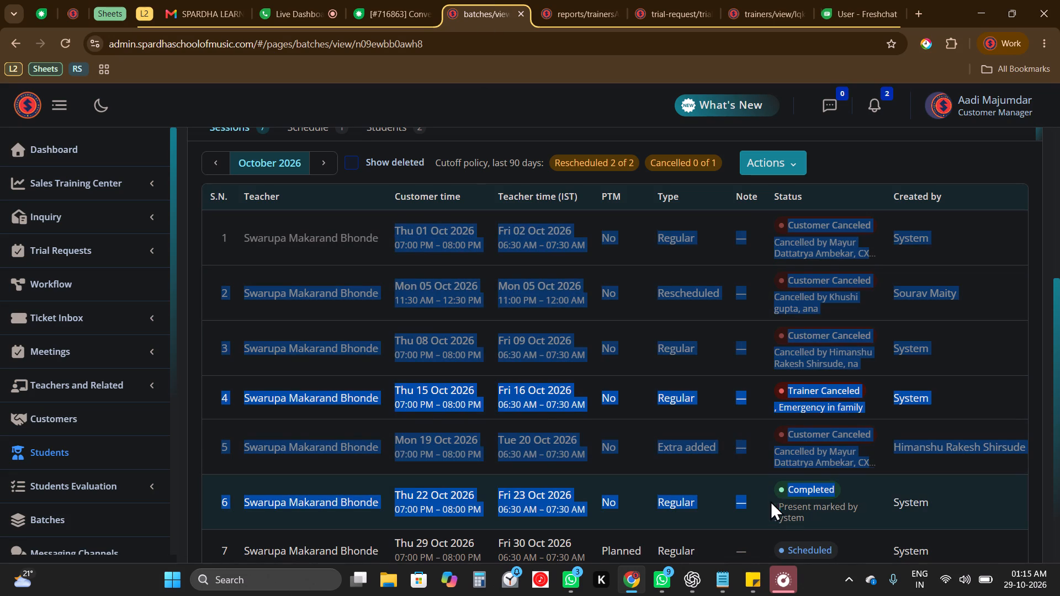
drag(770, 501, 770, 506)
click(770, 506)
scroll(770, 506, down, 1)
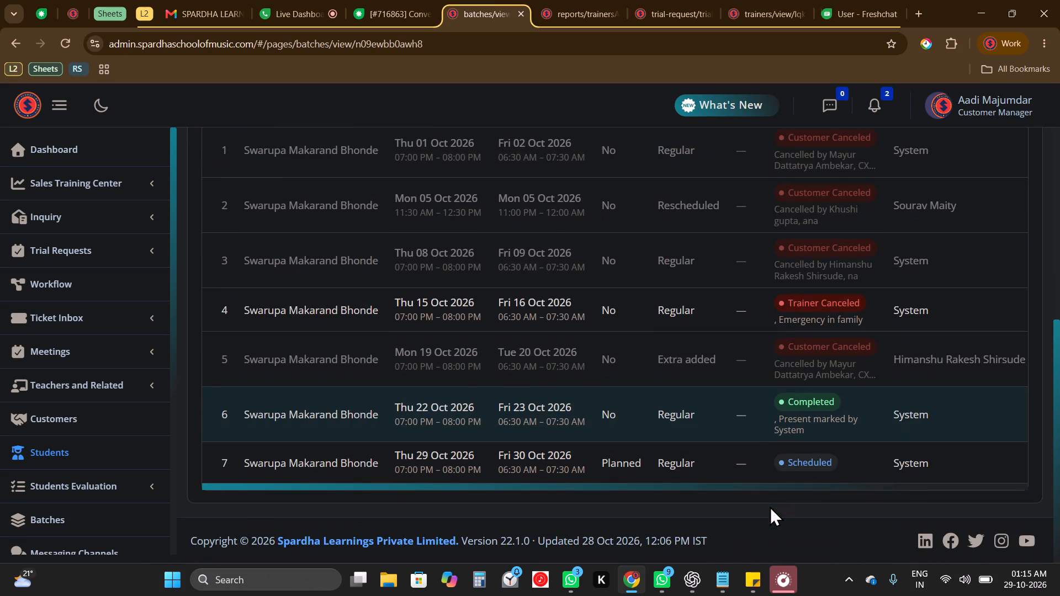
double_click(824, 485)
drag(824, 485, 913, 481)
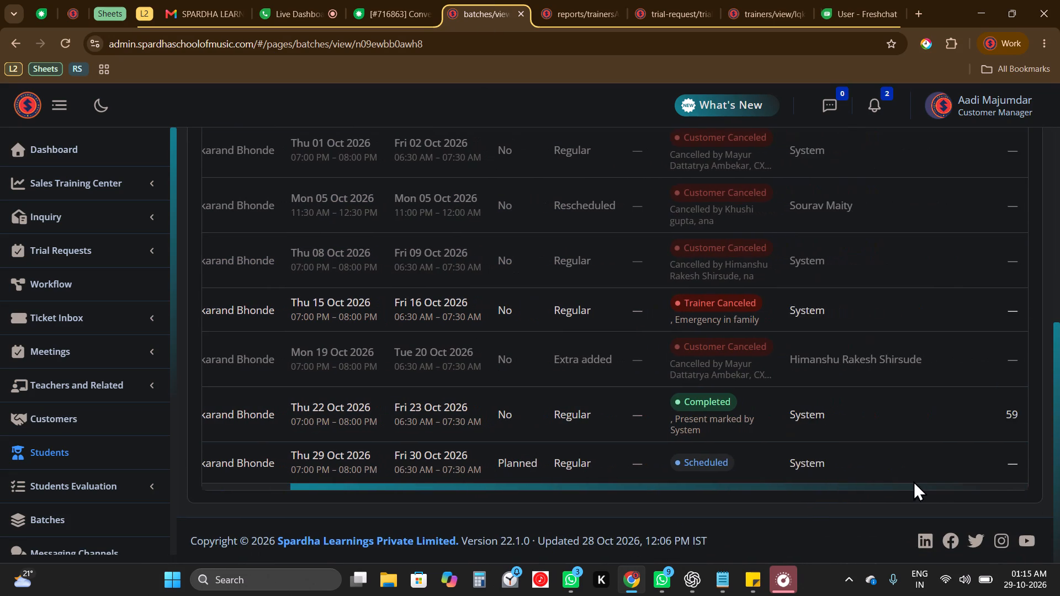
drag(913, 481, 677, 520)
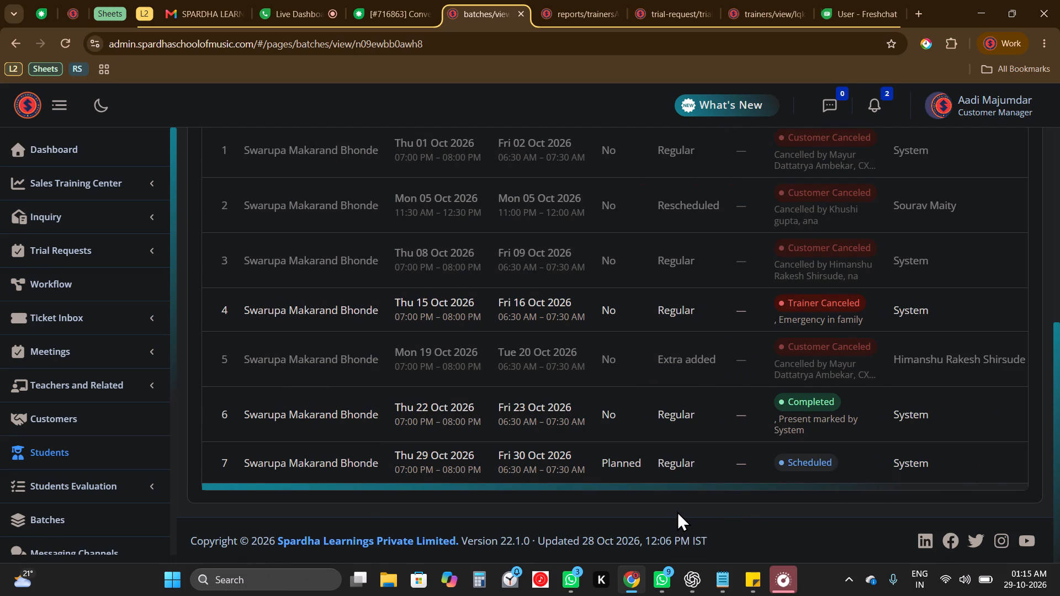
scroll(677, 511, up, 2)
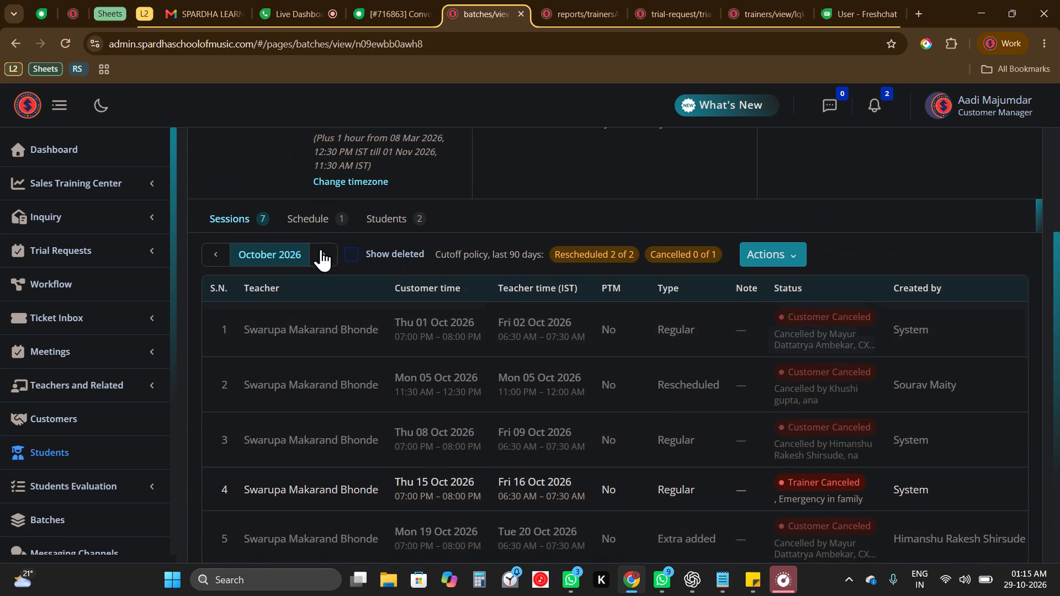
click(376, 0)
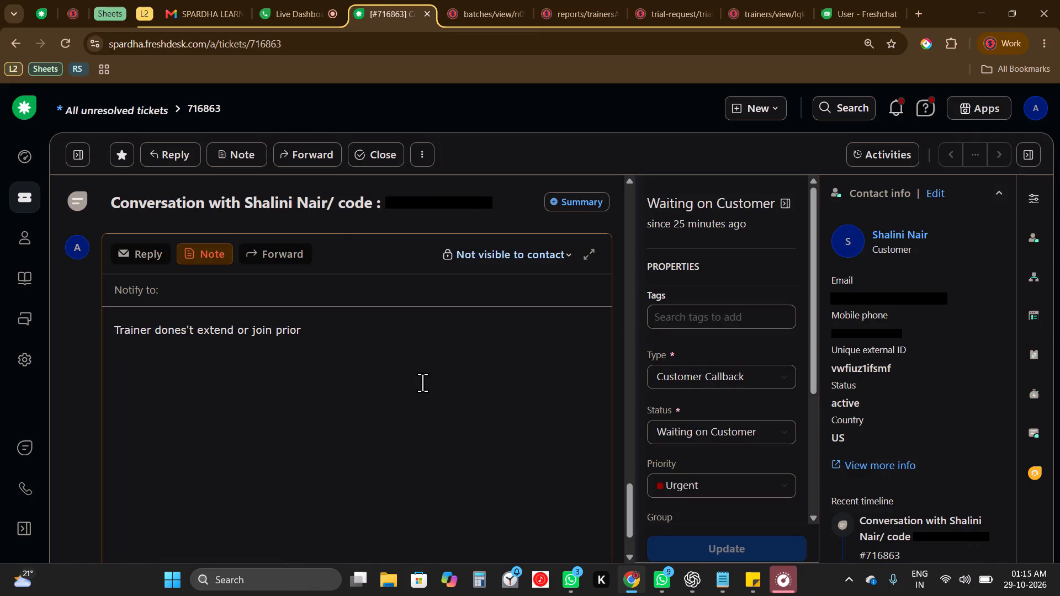
click(422, 382)
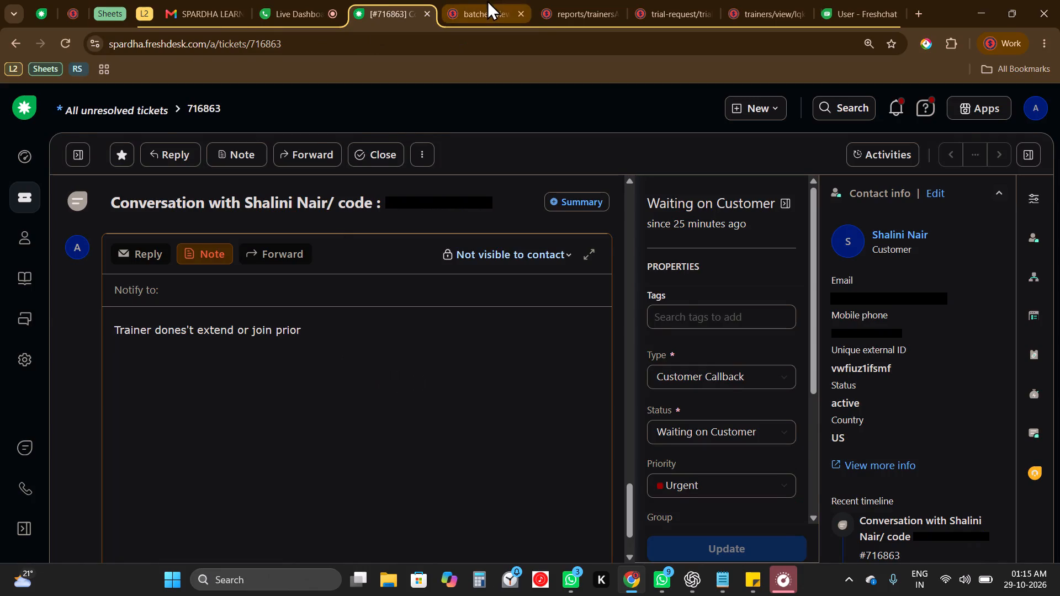
click(487, 0)
scroll(456, 253, up, 5)
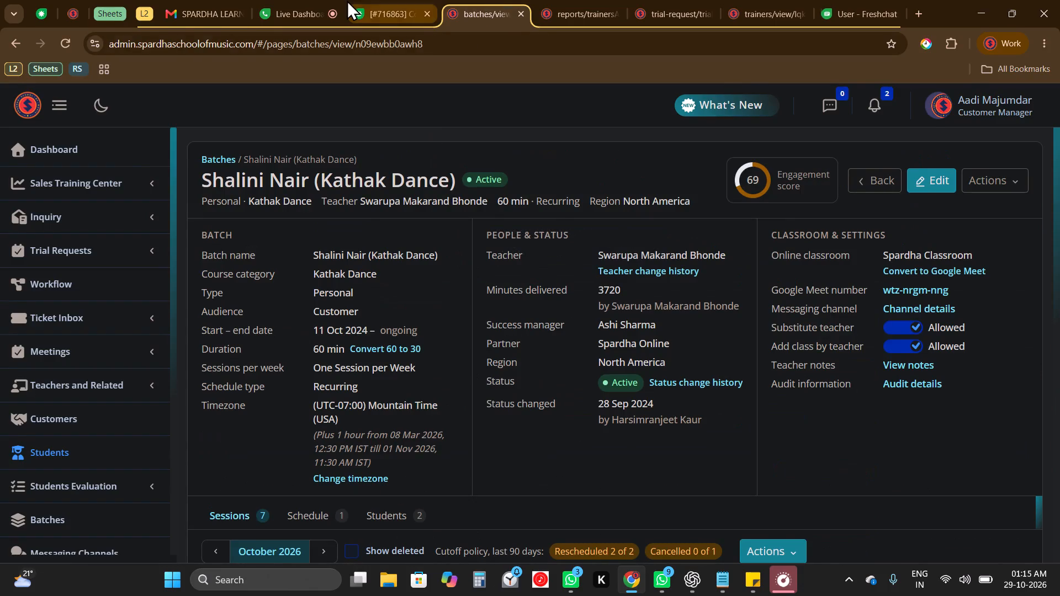
click(347, 0)
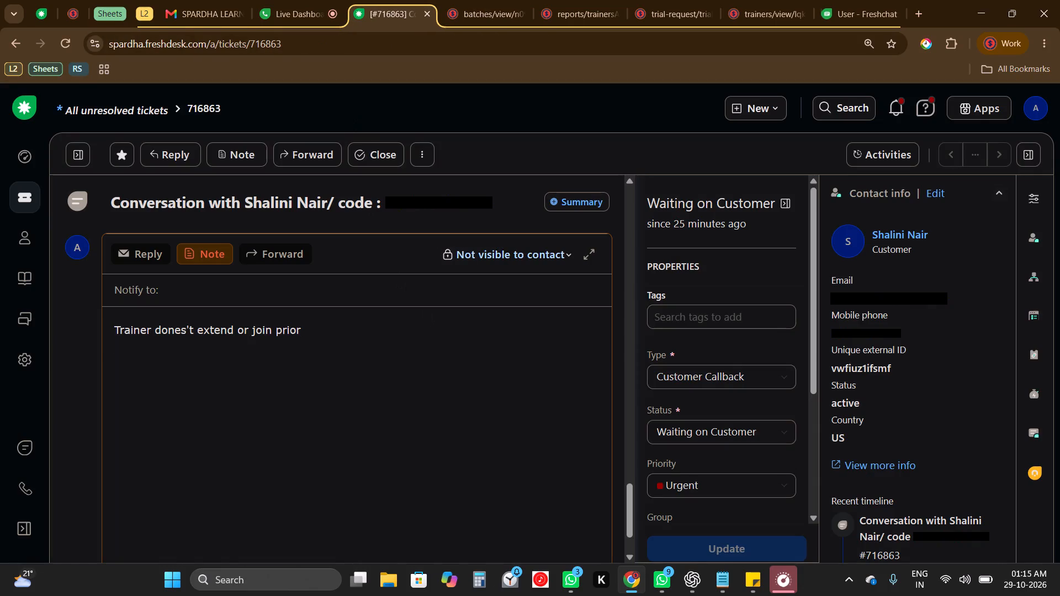
key(Return)
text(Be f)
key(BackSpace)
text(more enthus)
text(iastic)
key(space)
Add an L2-ESCALATION tag to the ongoing outgoing call in Freshcaller.
click(332, 0)
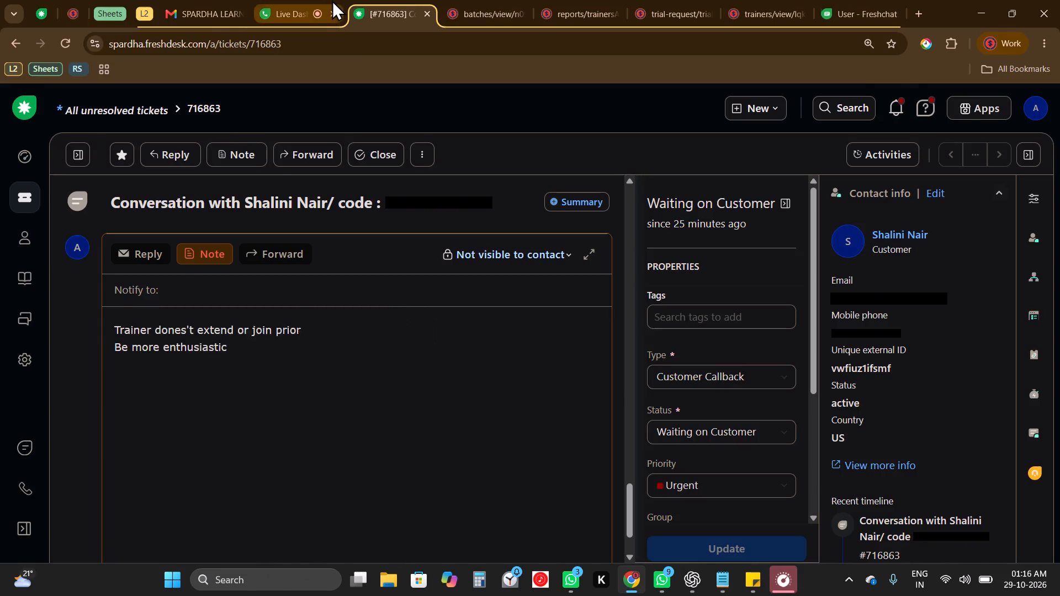
click(385, 338)
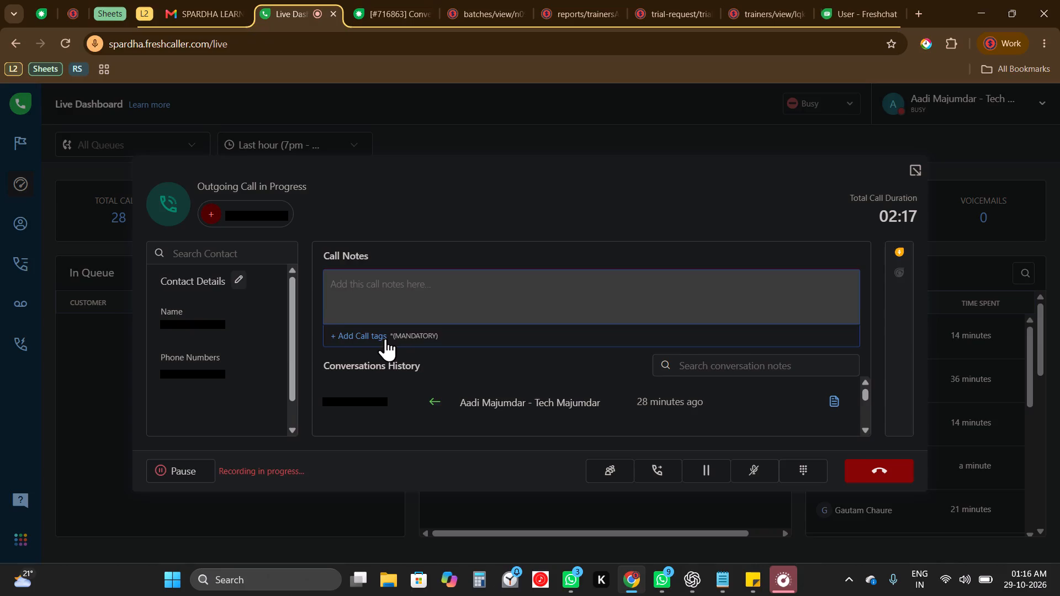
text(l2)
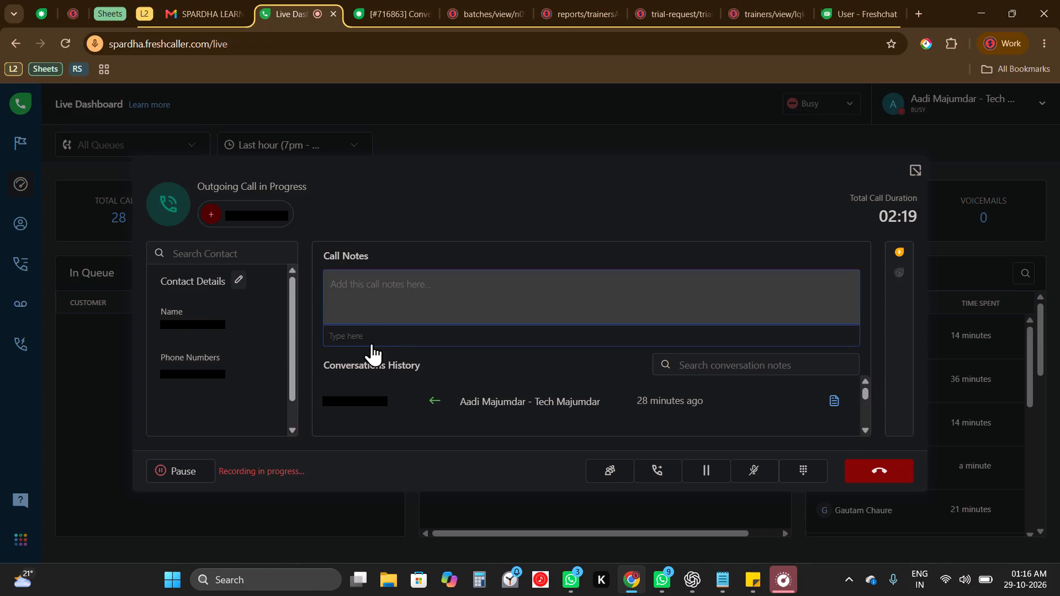
click(384, 338)
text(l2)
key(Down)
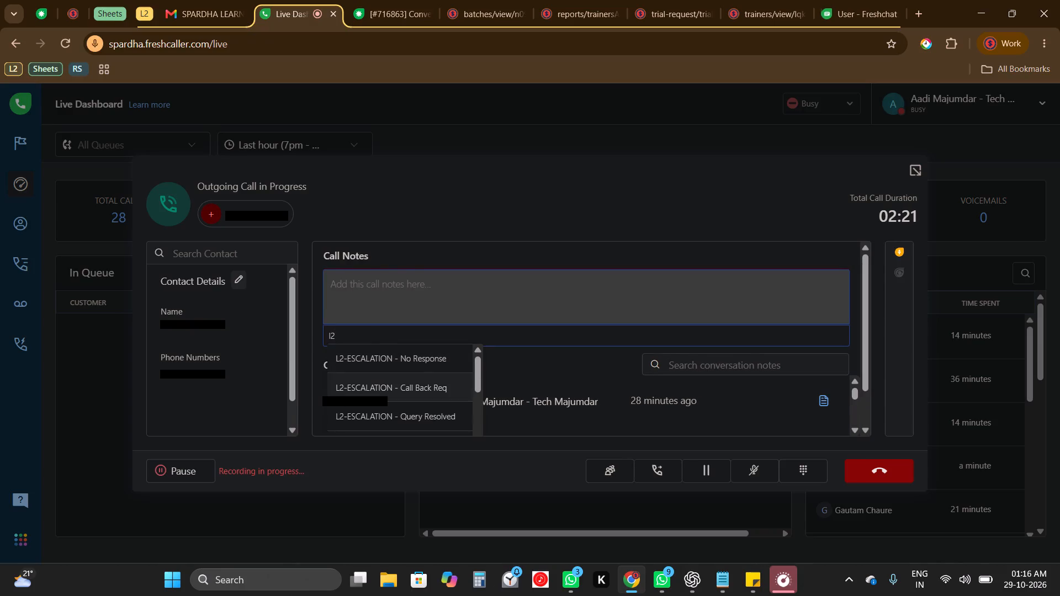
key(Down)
scroll(384, 338, down, 1)
scroll(454, 404, down, 1)
click(439, 393)
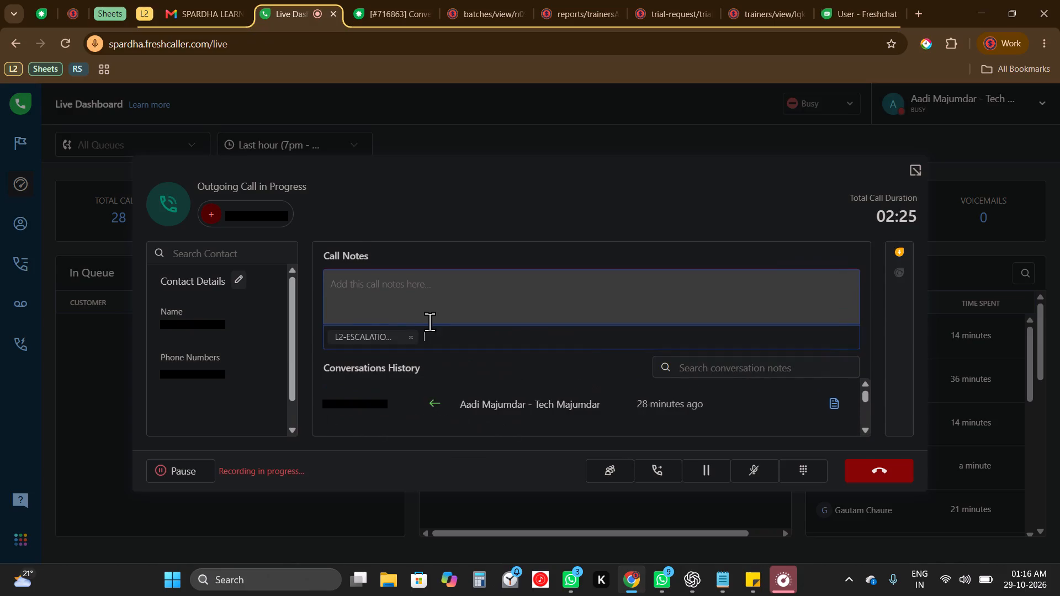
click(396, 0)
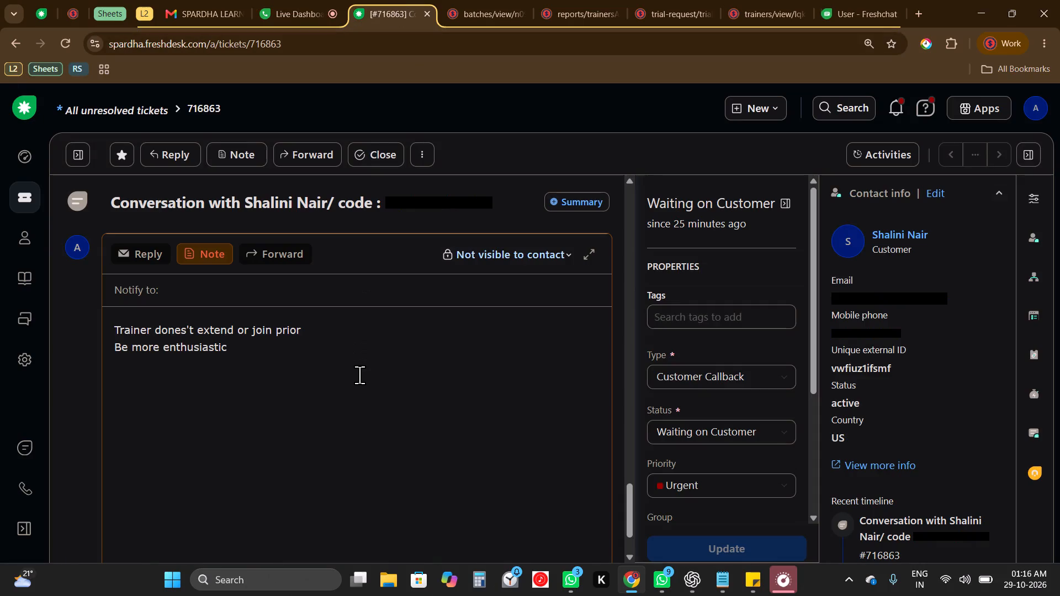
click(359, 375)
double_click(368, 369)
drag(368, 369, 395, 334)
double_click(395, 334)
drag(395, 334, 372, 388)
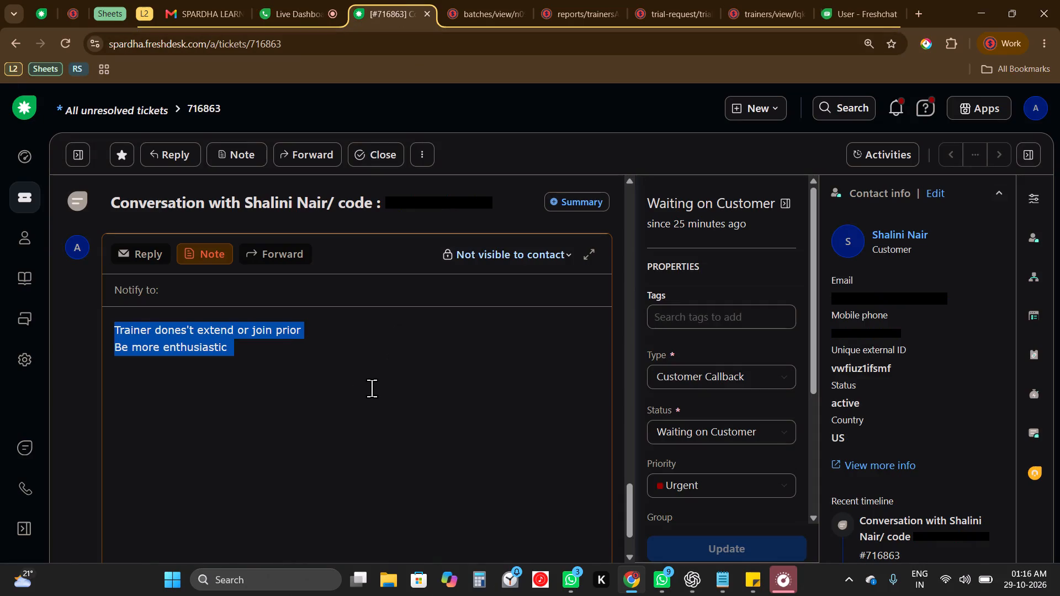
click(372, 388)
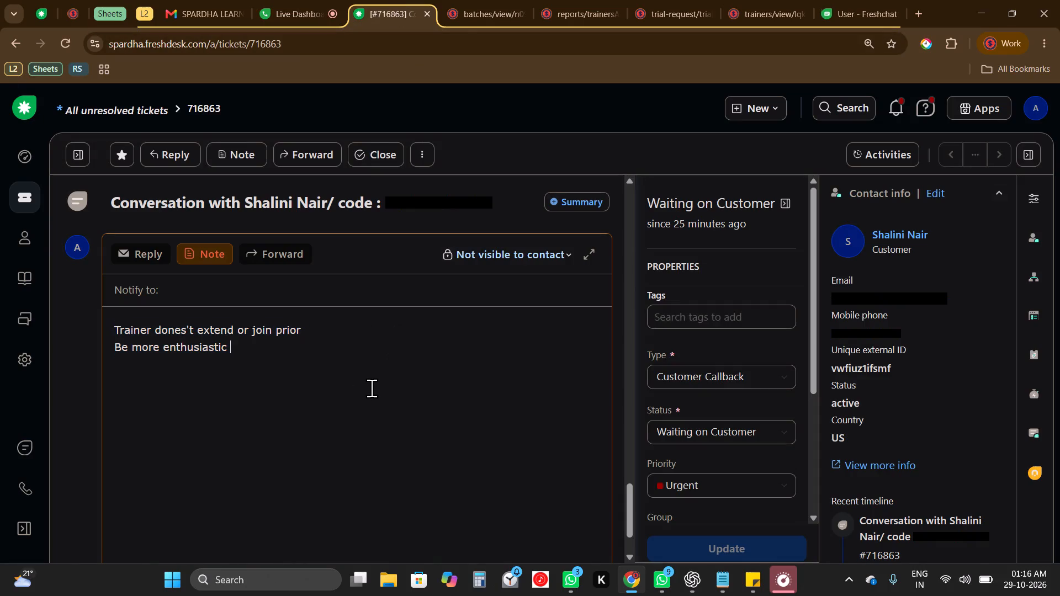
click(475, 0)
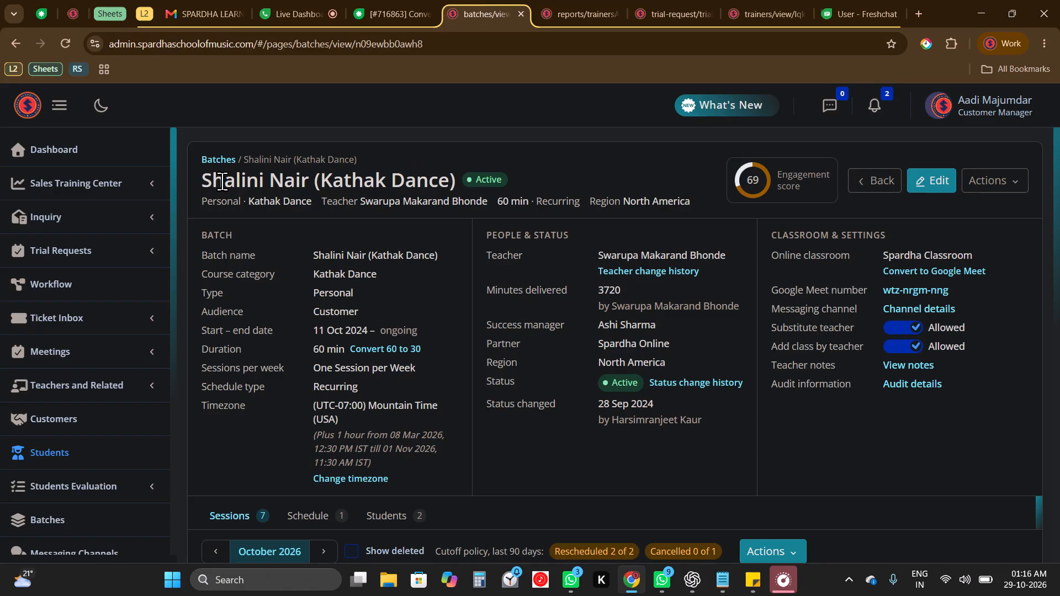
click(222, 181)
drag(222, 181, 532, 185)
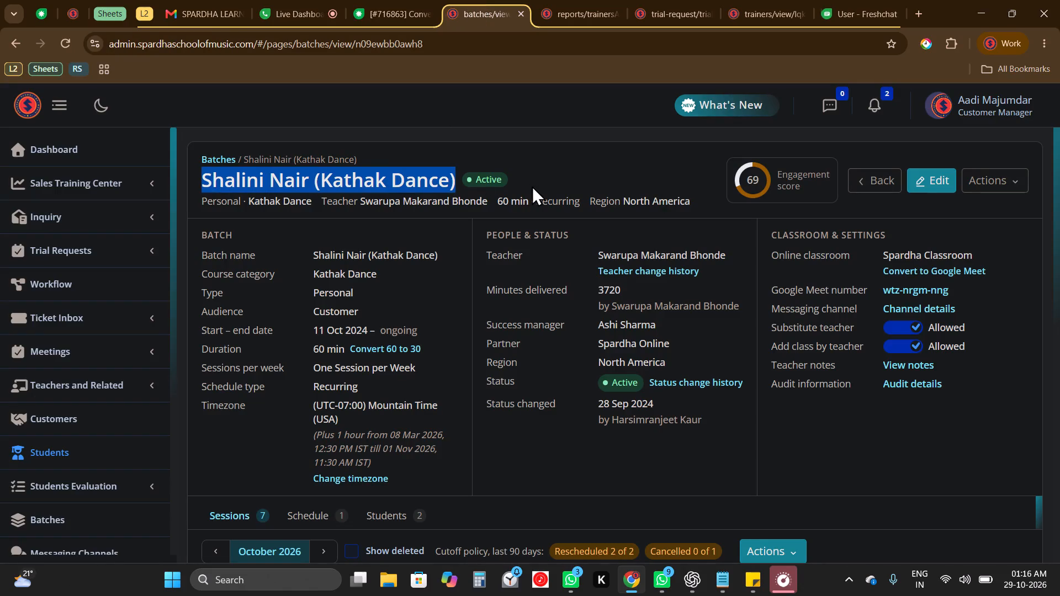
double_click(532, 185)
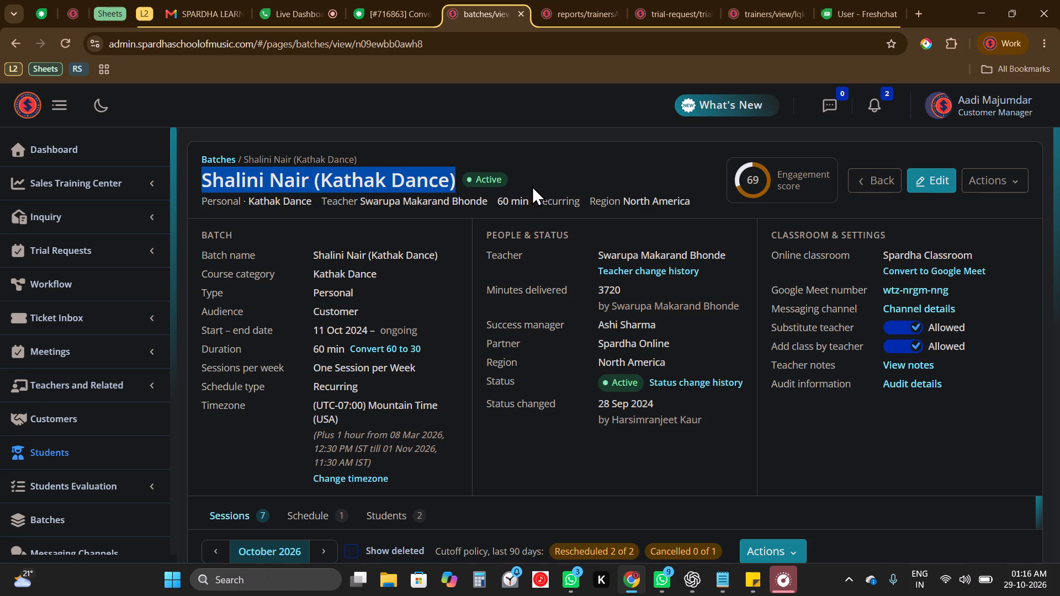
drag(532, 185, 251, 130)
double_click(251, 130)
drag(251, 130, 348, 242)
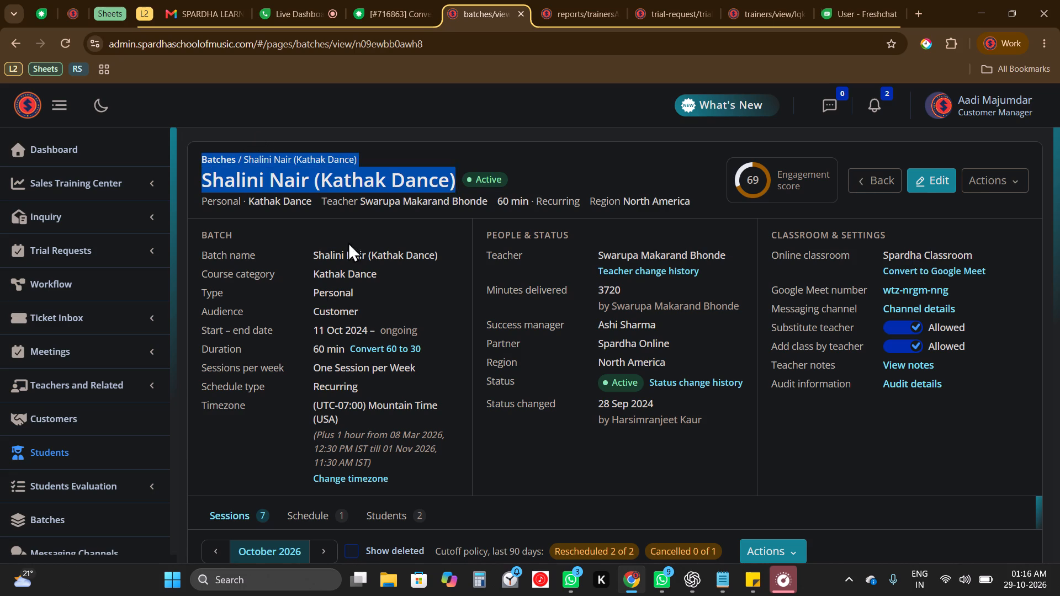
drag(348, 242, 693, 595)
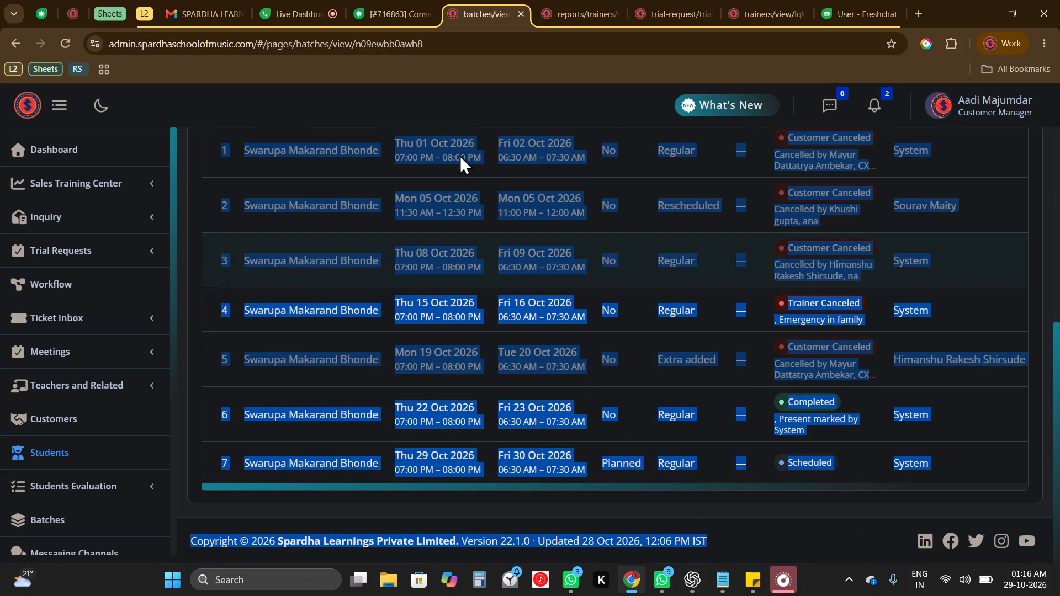
Start a new line below "Be more enthusiastic" in ticket 716863's private note.
click(383, 0)
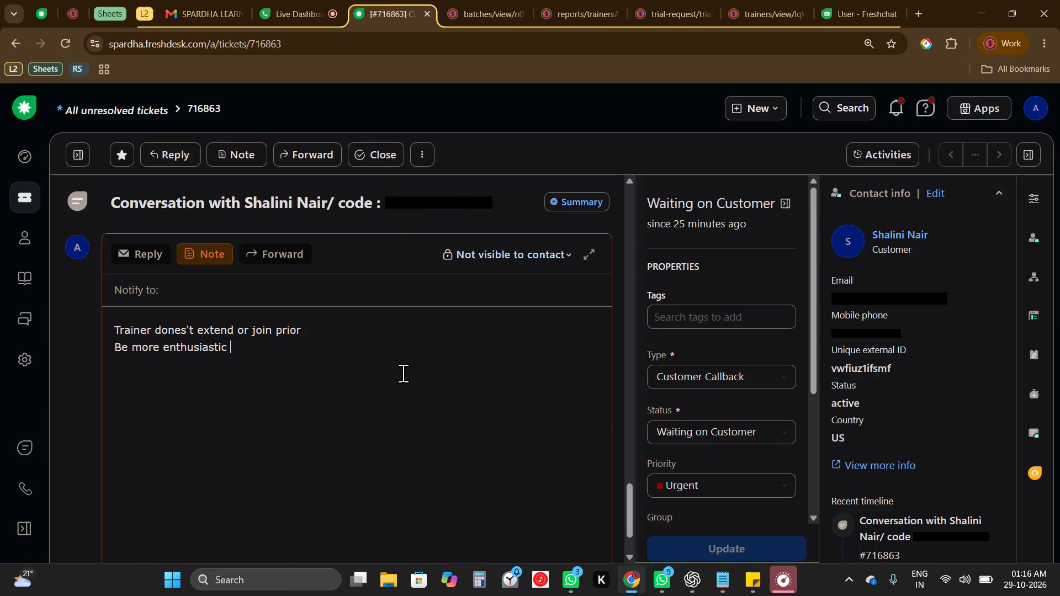
click(403, 373)
key(Return)
Examine the October 2026 sessions of the student's Kathak batch and of their violin batch.
click(523, 0)
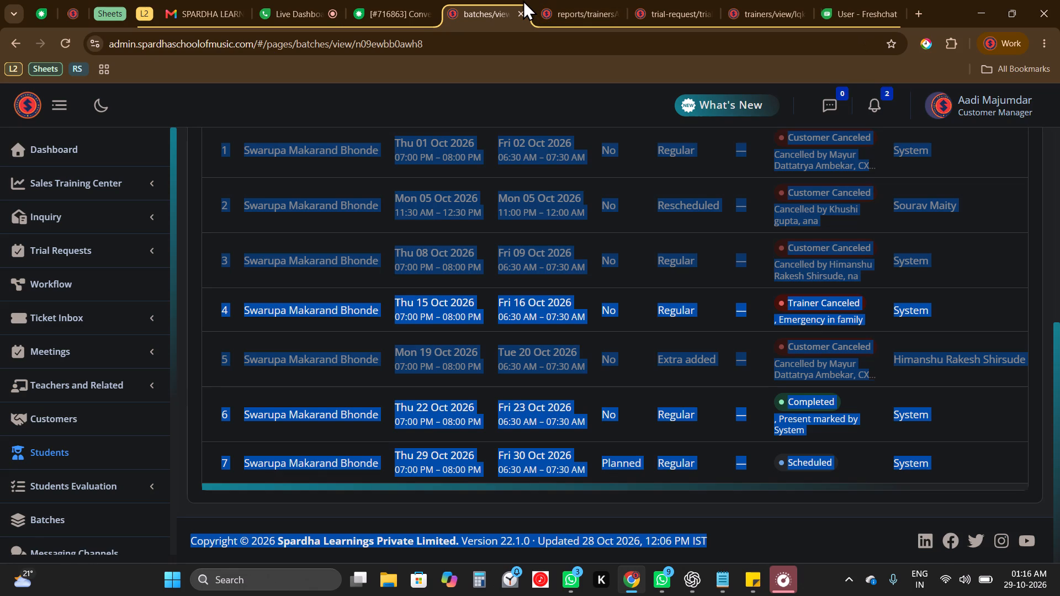
click(437, 339)
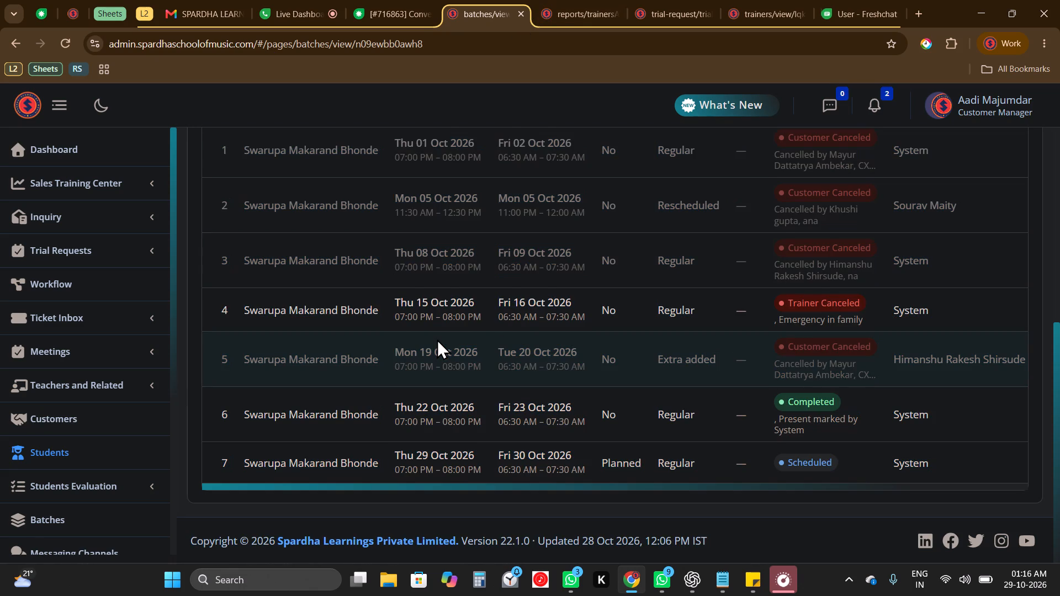
scroll(437, 339, up, 4)
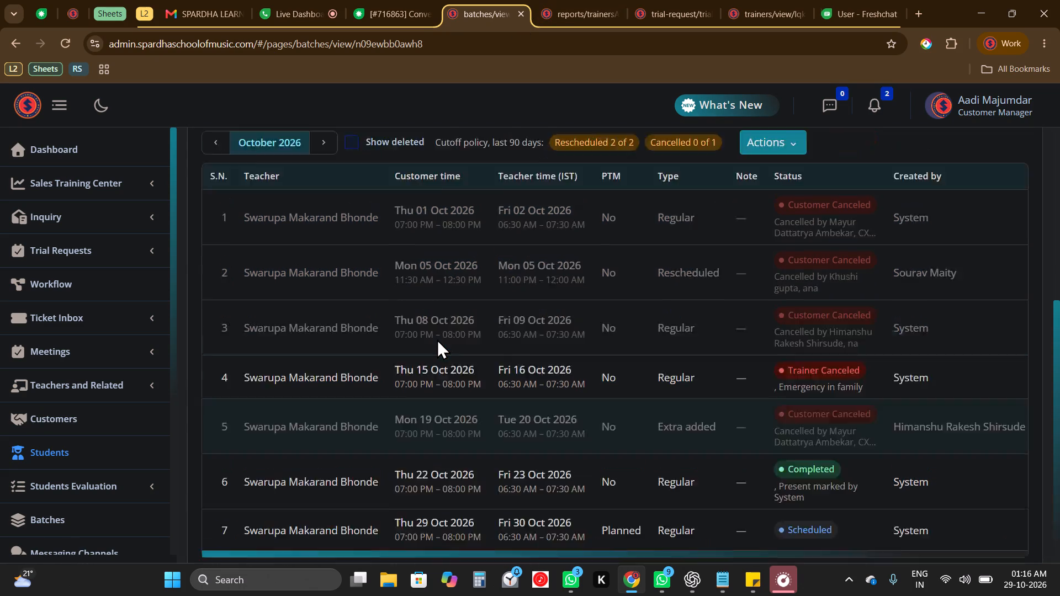
scroll(437, 339, up, 2)
scroll(437, 339, right, 4)
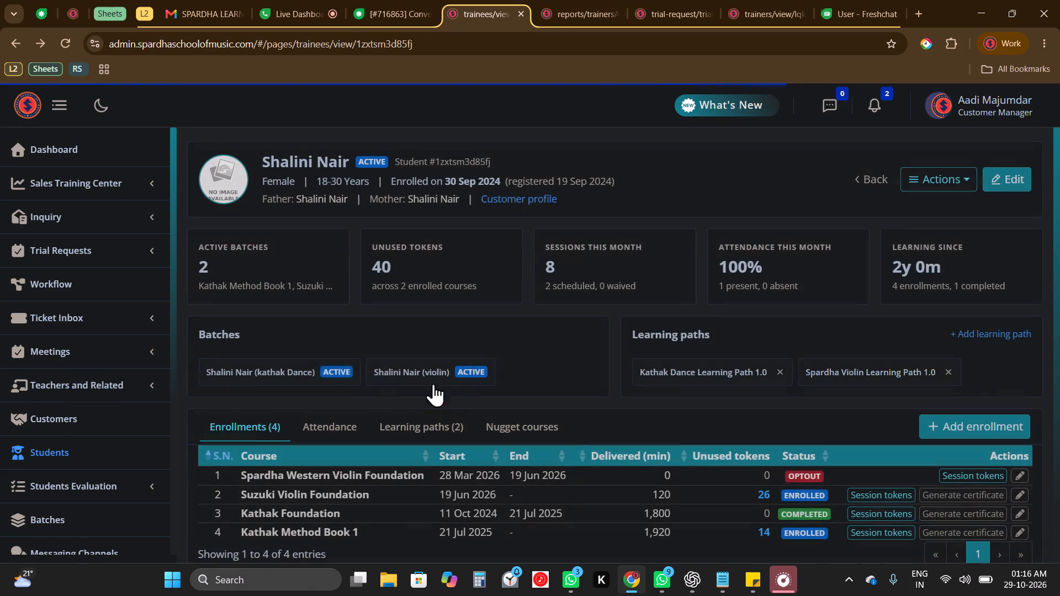
click(463, 361)
scroll(463, 361, down, 7)
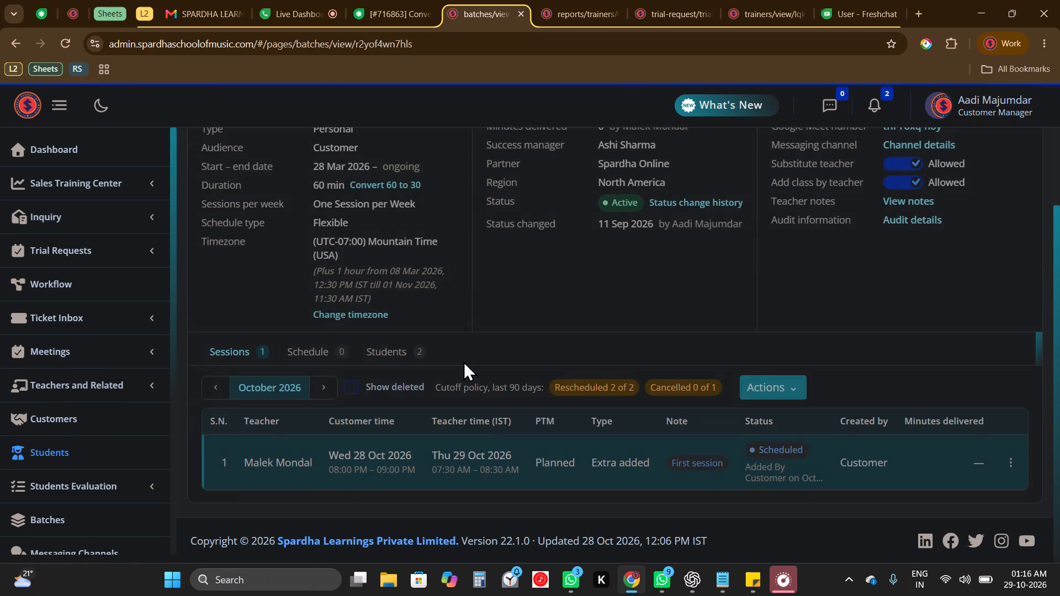
scroll(324, 389, right, 3)
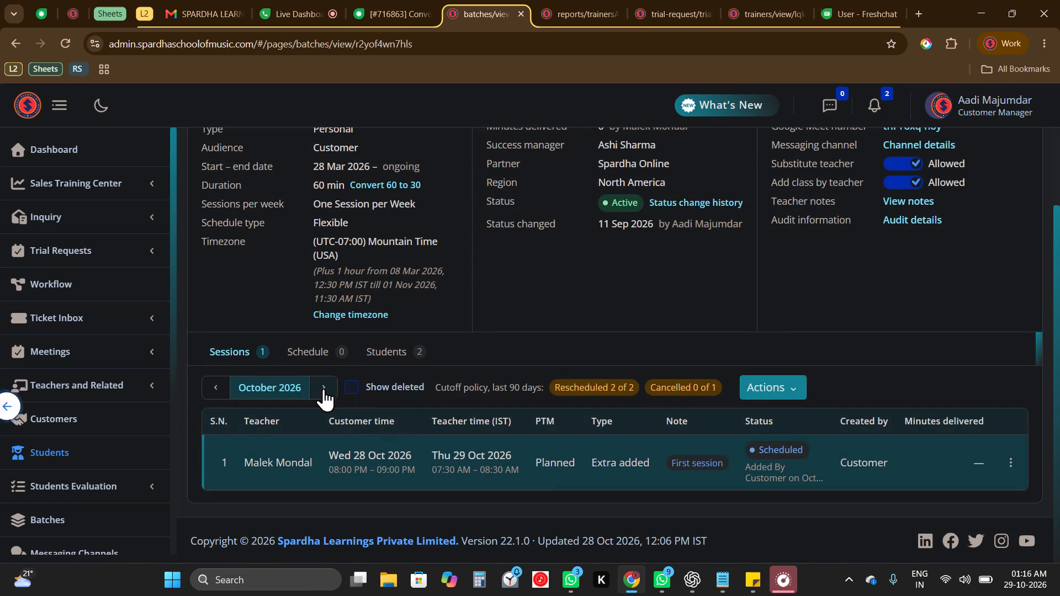
scroll(324, 389, right, 3)
Review the Kathak Dance batch's details and October 2026 sessions, and check its teacher change history.
click(279, 361)
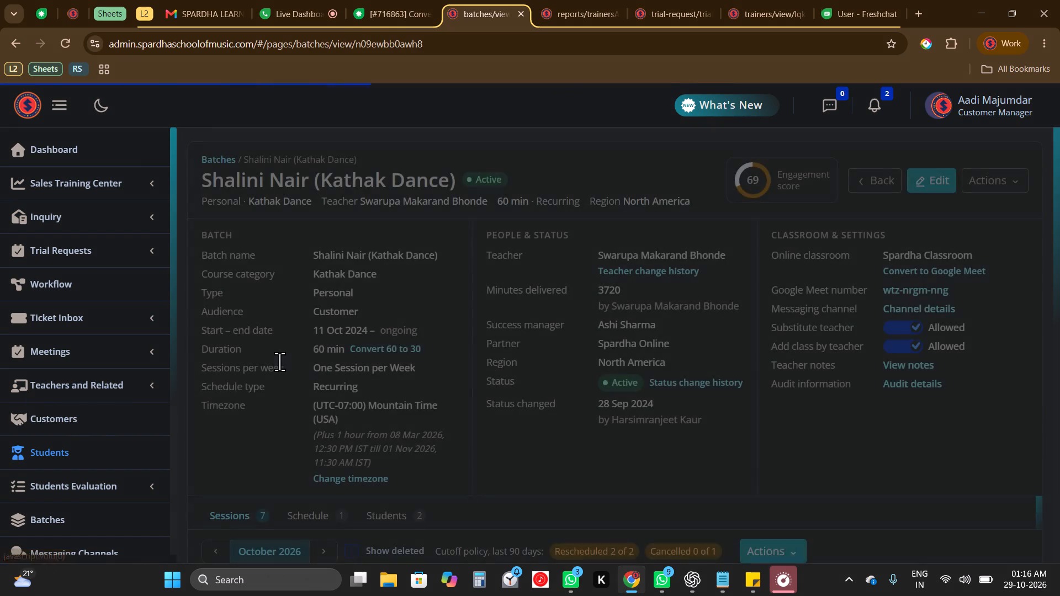
scroll(559, 371, down, 3)
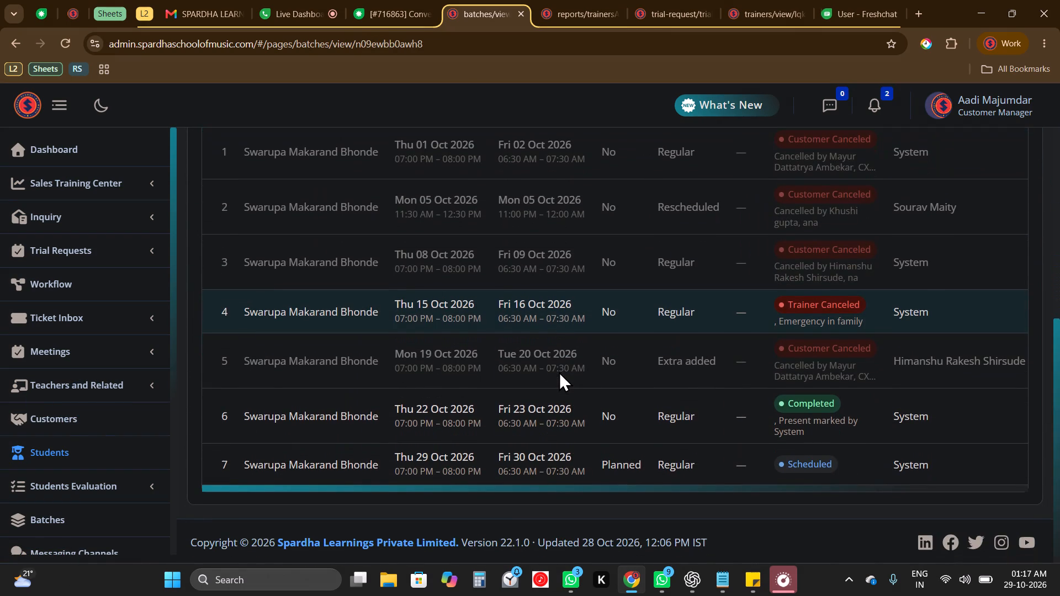
scroll(559, 371, up, 6)
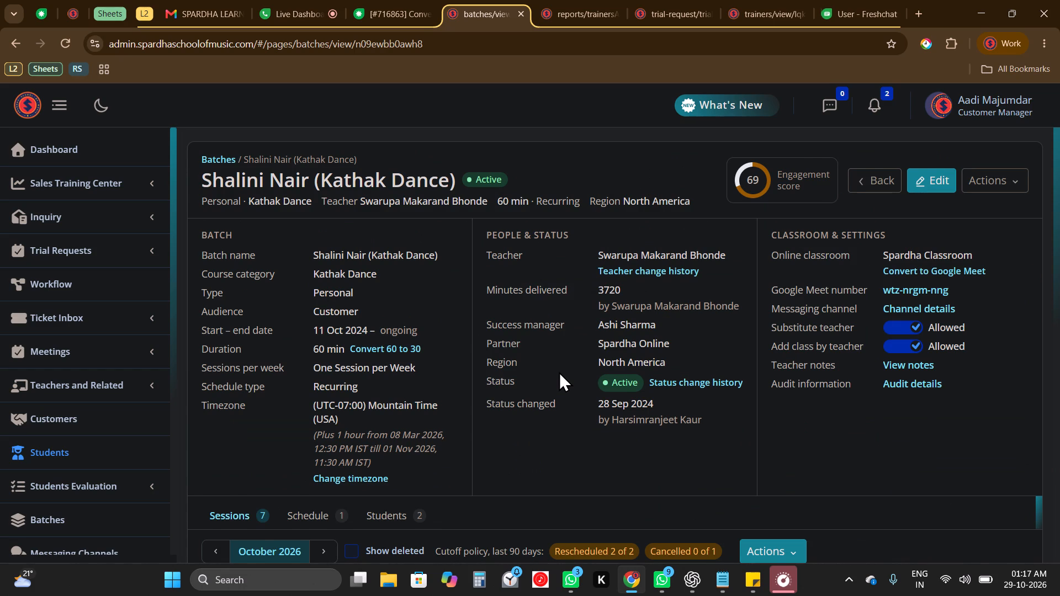
scroll(559, 371, down, 1)
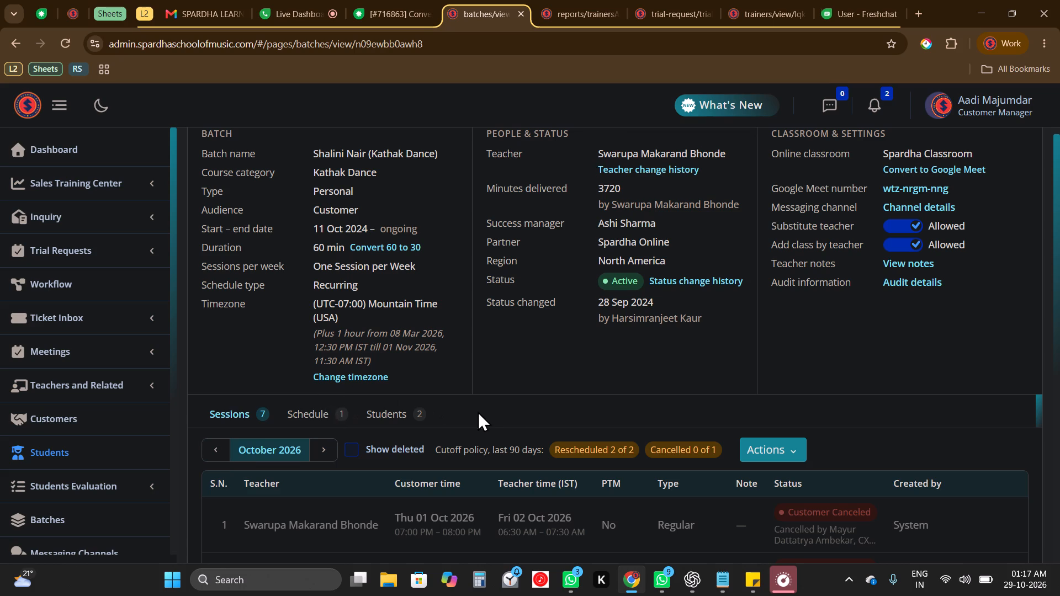
scroll(478, 411, up, 1)
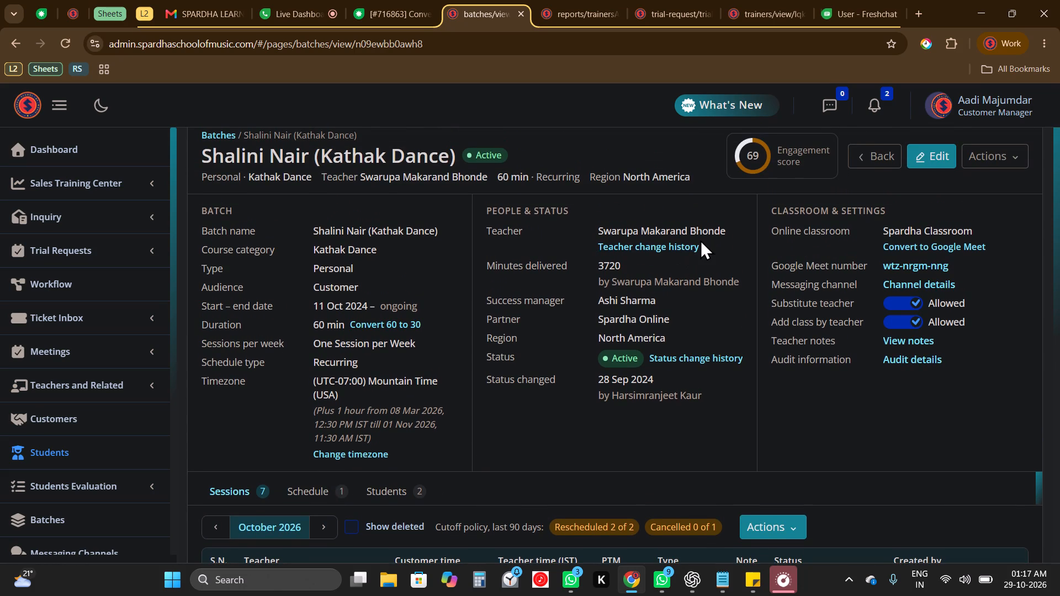
click(688, 246)
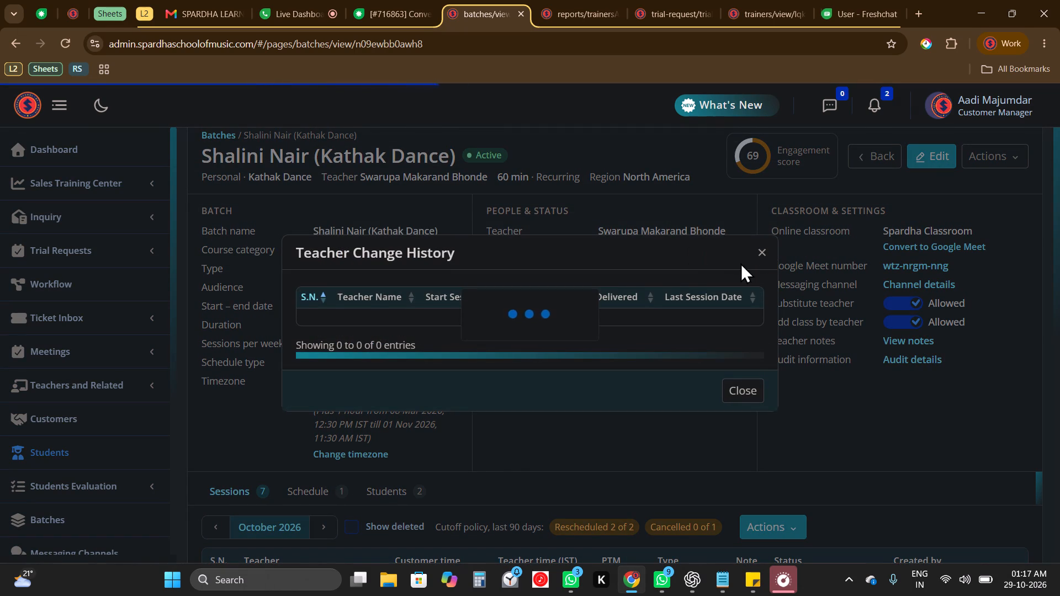
click(767, 244)
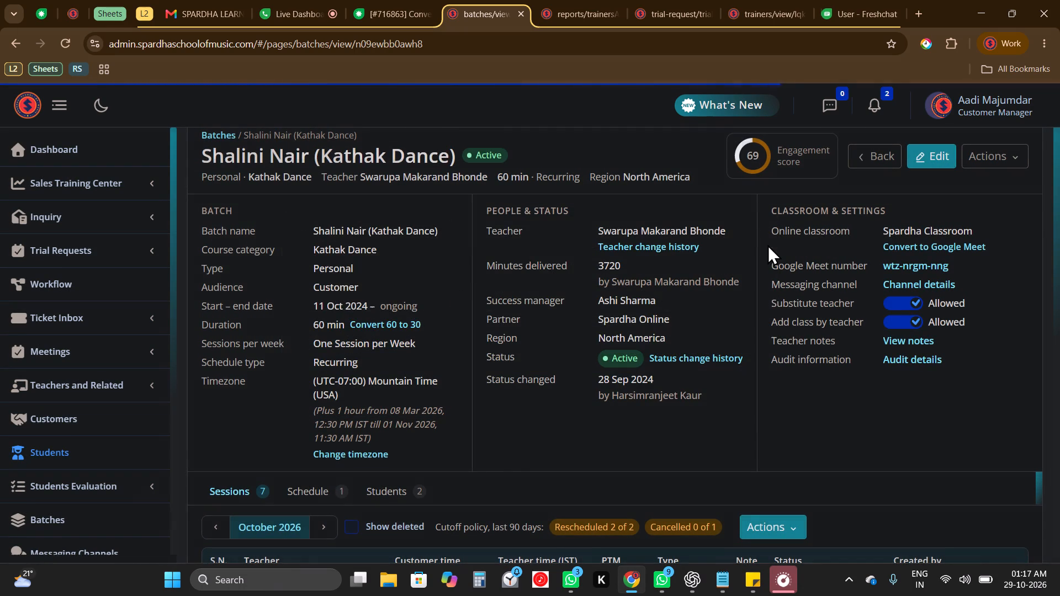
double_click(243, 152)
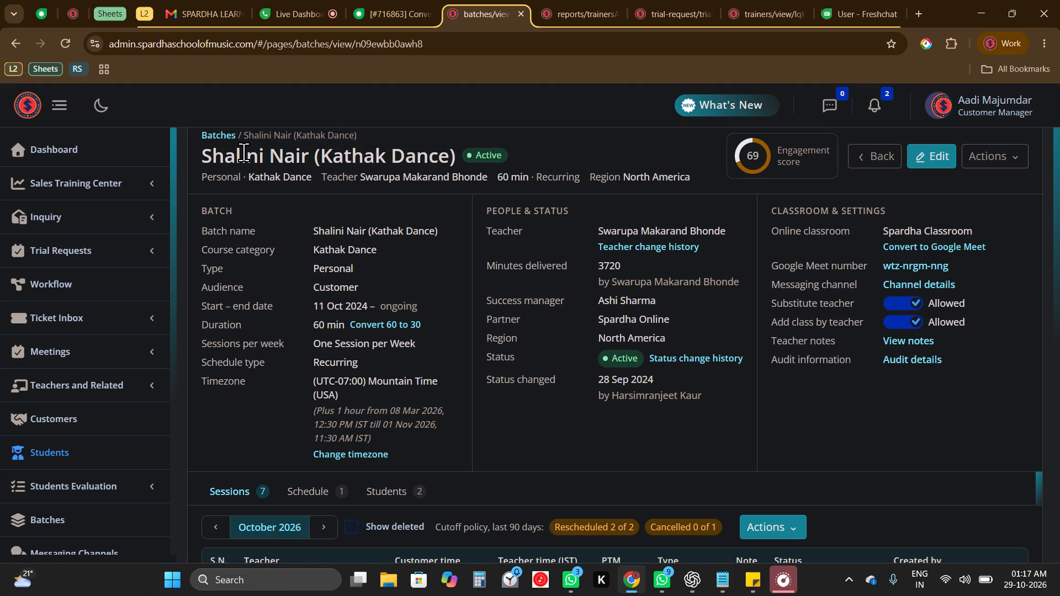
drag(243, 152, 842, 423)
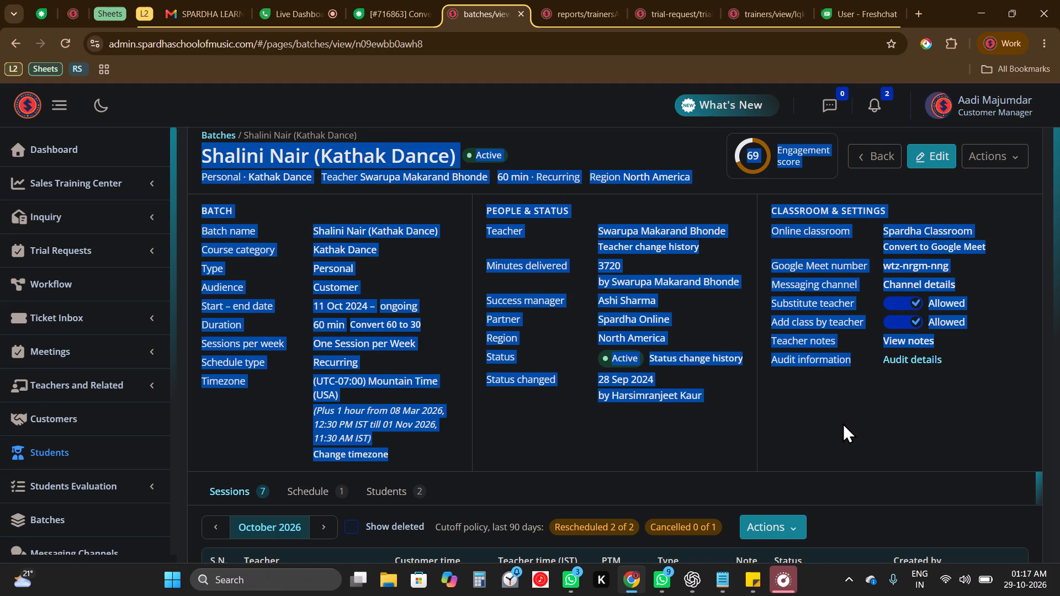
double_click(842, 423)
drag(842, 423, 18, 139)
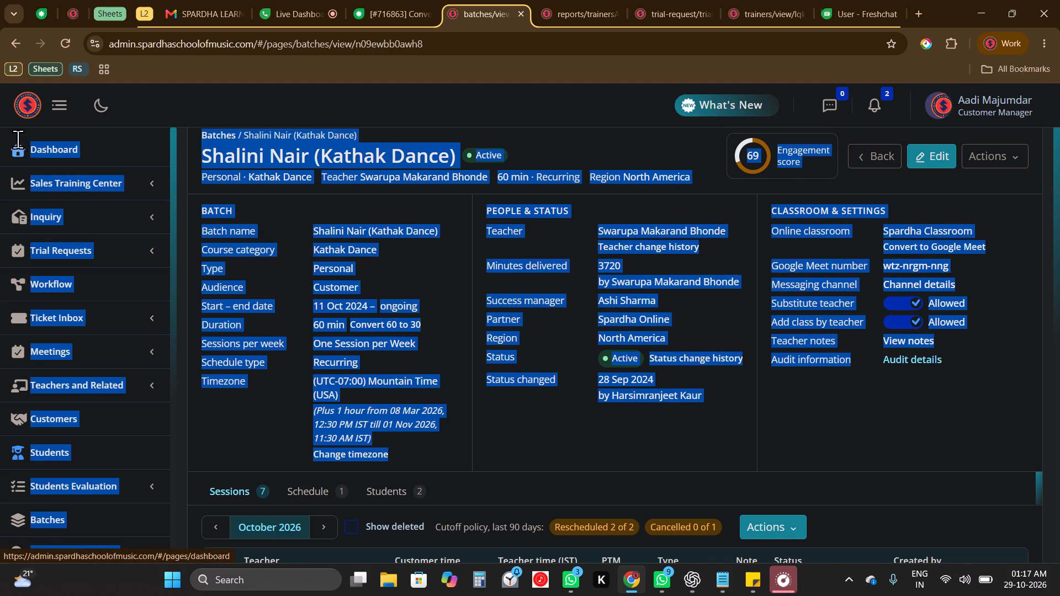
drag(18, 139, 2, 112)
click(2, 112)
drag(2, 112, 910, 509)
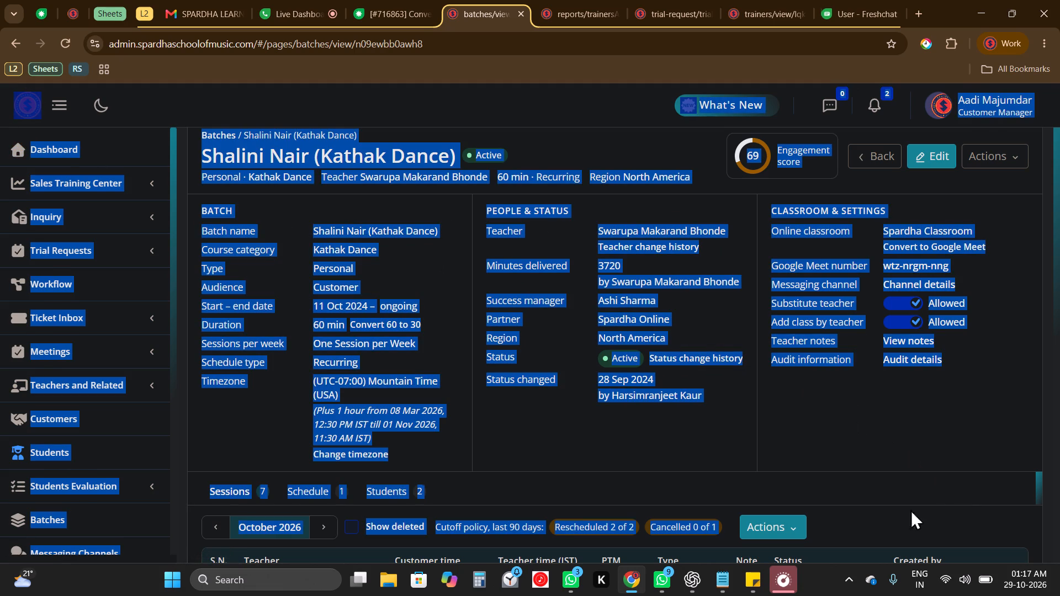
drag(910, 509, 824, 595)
End the ongoing outgoing call in Freshcaller.
click(299, 0)
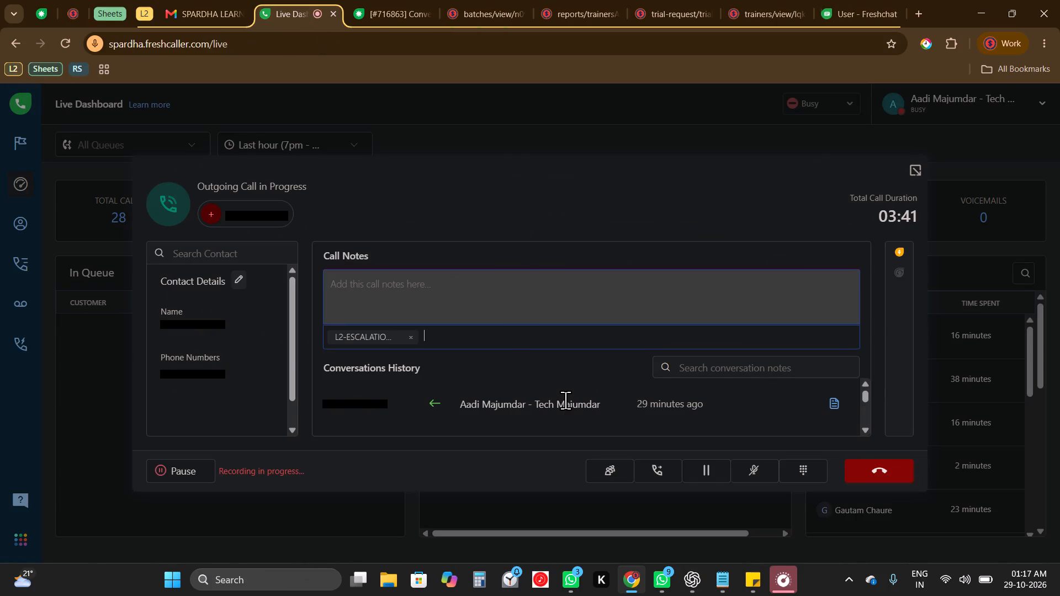
click(870, 478)
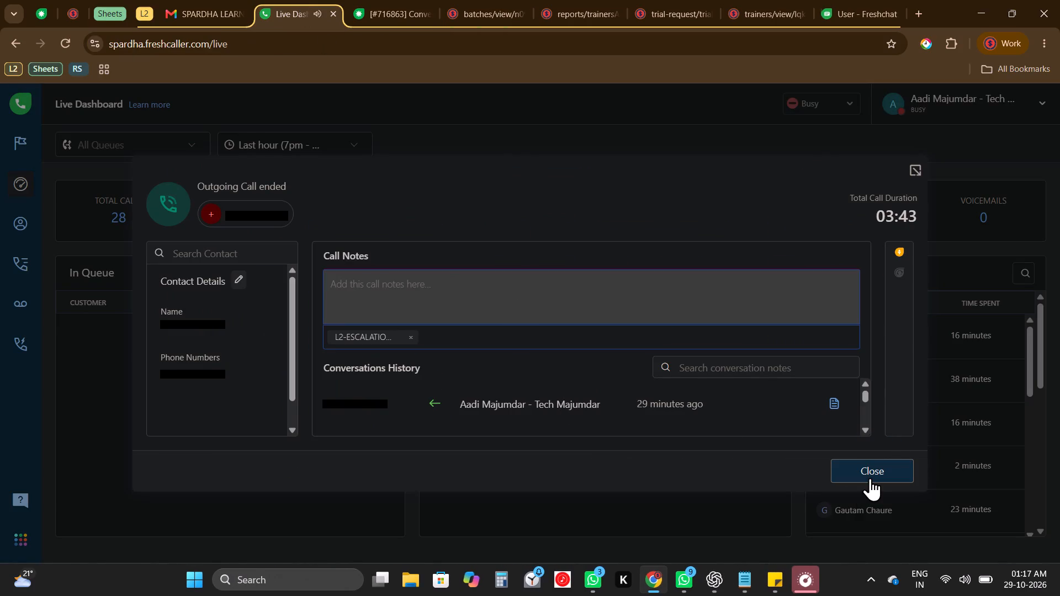
Insert "Cx shrae the feedback for t" directly before "Trainer" at the start of ticket 716863's private note.
click(386, 0)
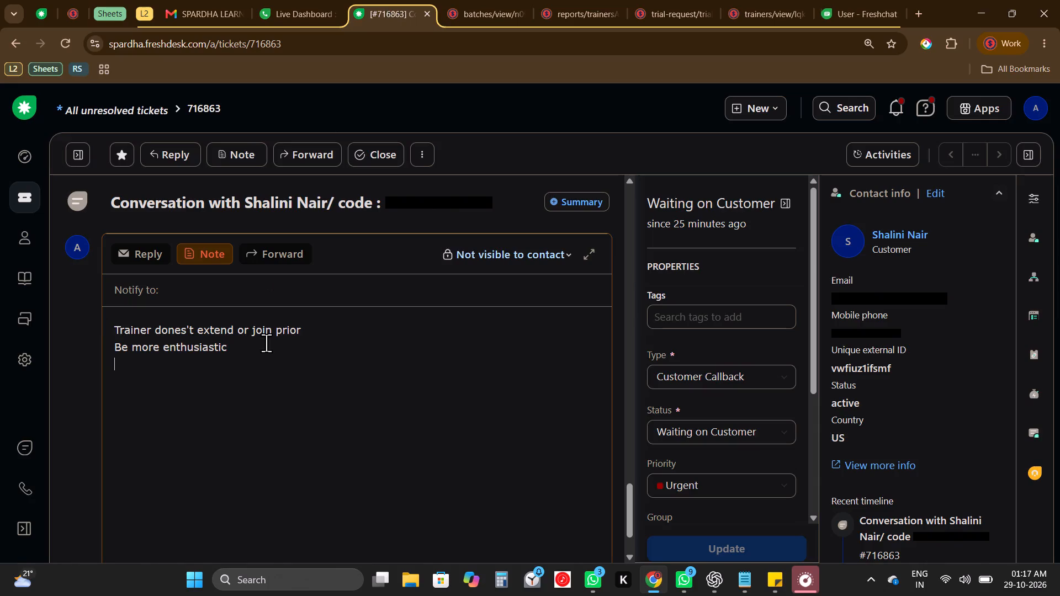
key(Up)
key(Up)
key(Up)
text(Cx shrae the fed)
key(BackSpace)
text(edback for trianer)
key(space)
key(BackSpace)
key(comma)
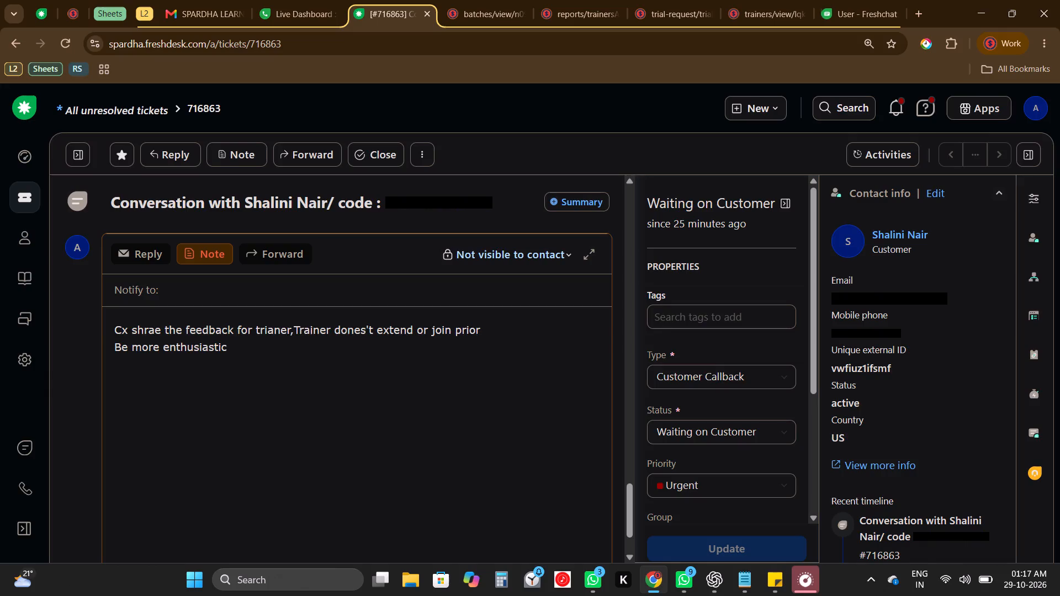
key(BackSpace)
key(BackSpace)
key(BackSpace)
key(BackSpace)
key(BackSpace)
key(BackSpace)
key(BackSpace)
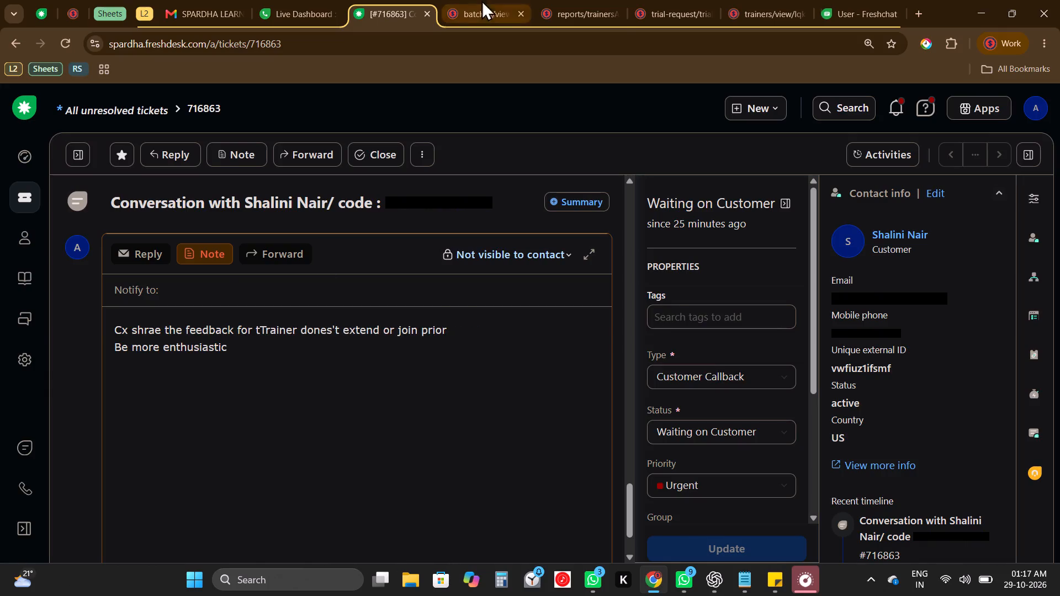
Copy the teacher's name from the Kathak batch details and insert it after "Trainer" in ticket 716863's private note.
click(562, 0)
click(495, 0)
click(537, 318)
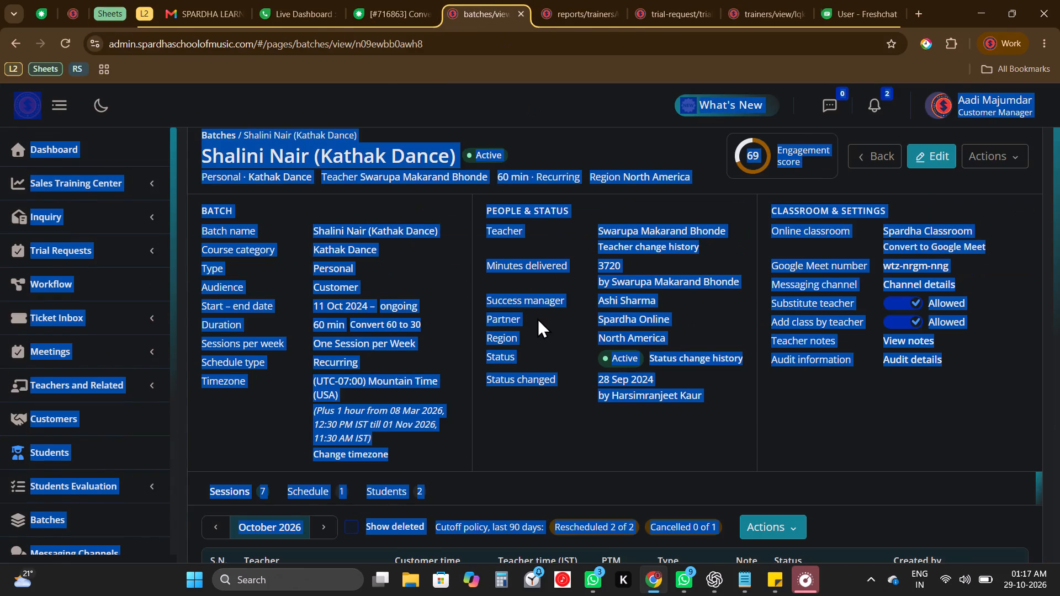
drag(593, 226, 724, 231)
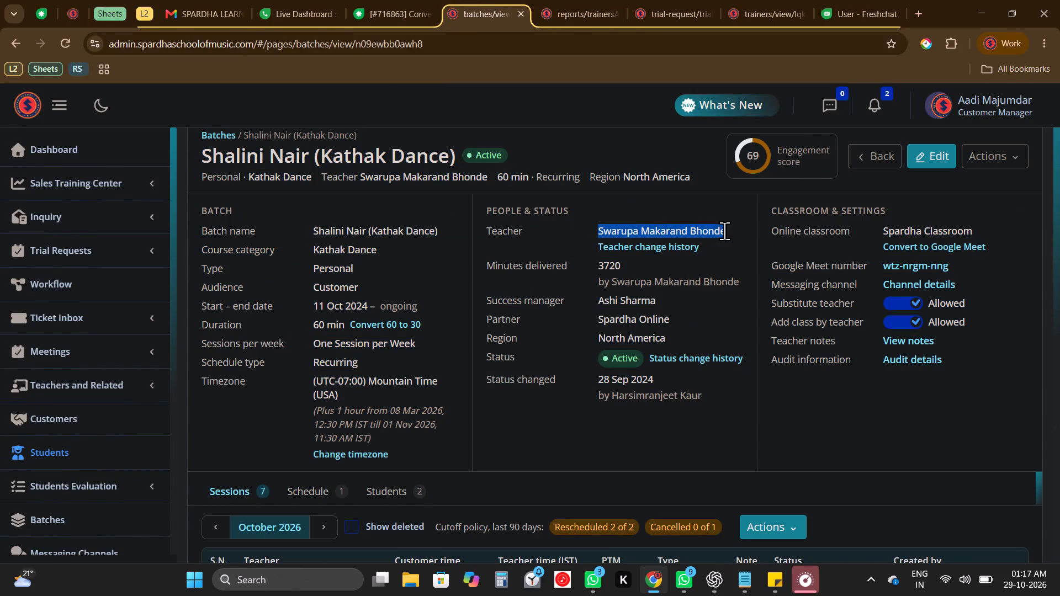
drag(724, 231, 729, 230)
key(ctrl+c)
click(426, 0)
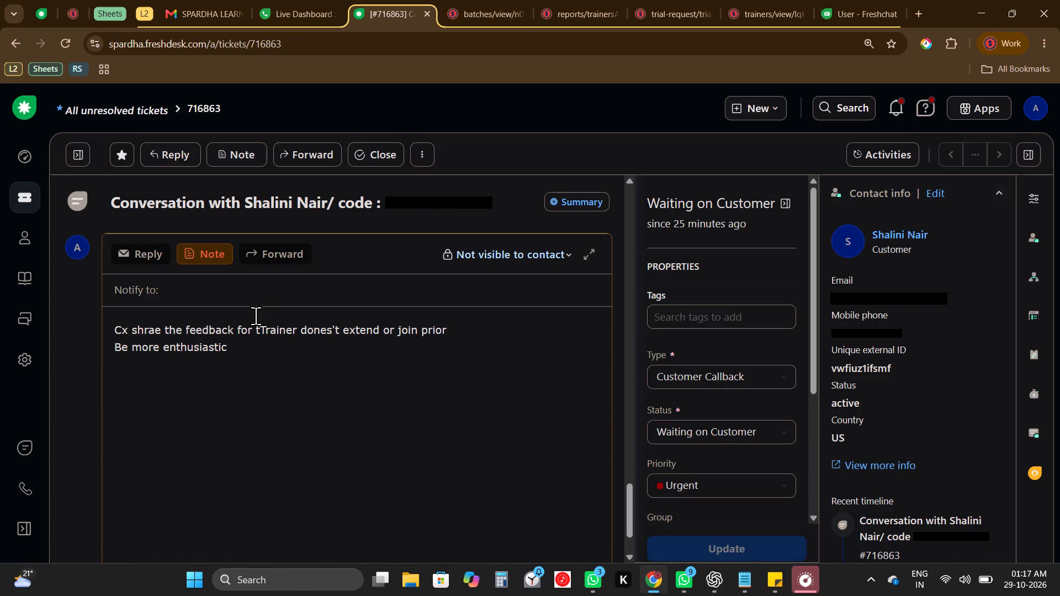
click(267, 326)
click(298, 331)
key(ctrl+v)
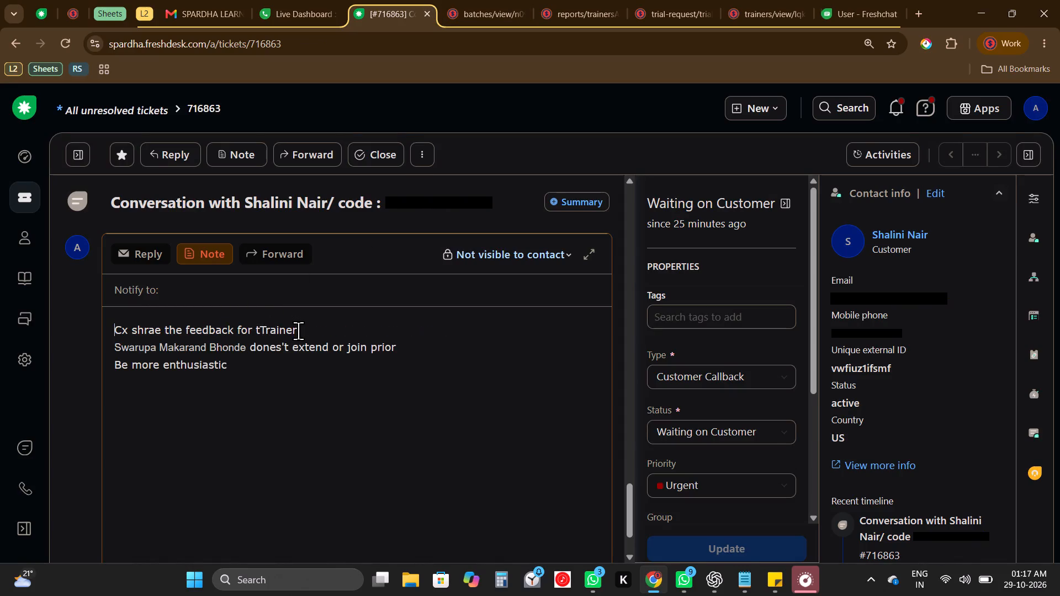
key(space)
key(BackSpace)
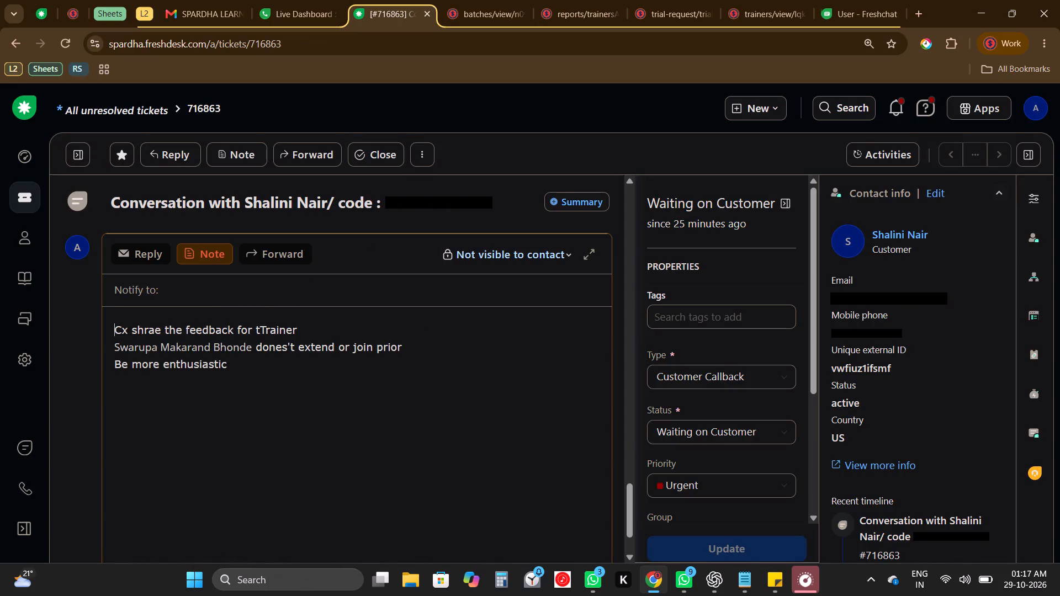
Insert "that she" between the teacher's name and "dones't extend" in the private note.
key(Down)
click(260, 349)
key(Left)
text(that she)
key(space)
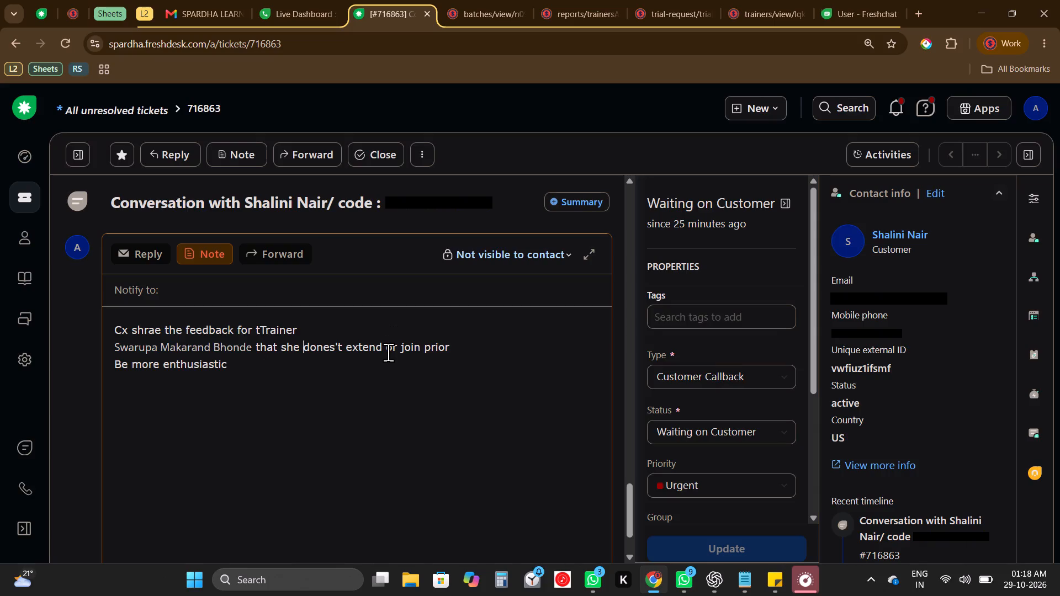
In the private note, insert "the time" before "or join prior" and end that line with "the sesison.".
double_click(388, 352)
key(Left)
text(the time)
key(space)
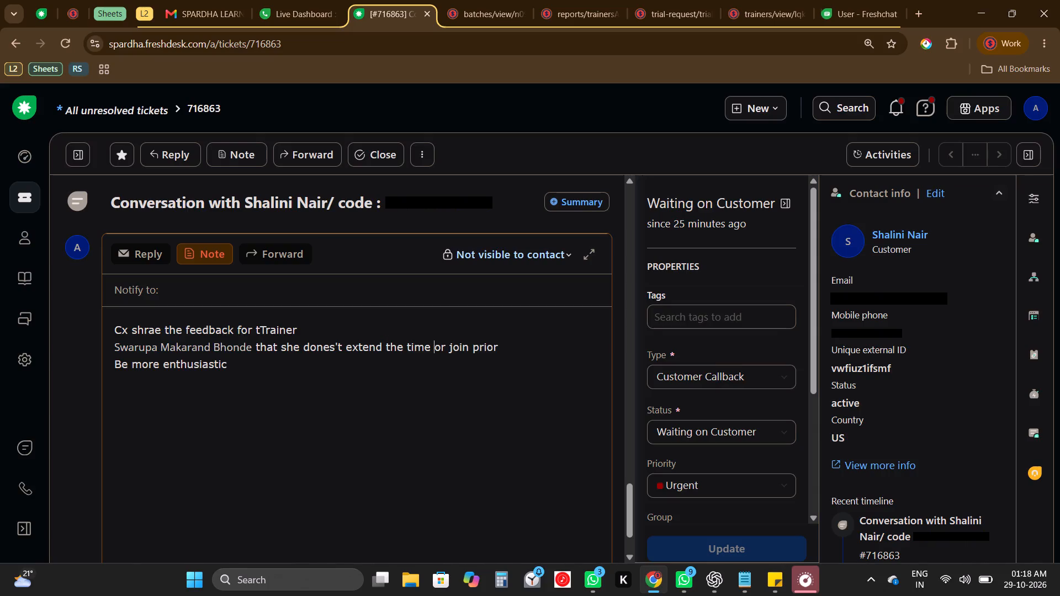
click(543, 354)
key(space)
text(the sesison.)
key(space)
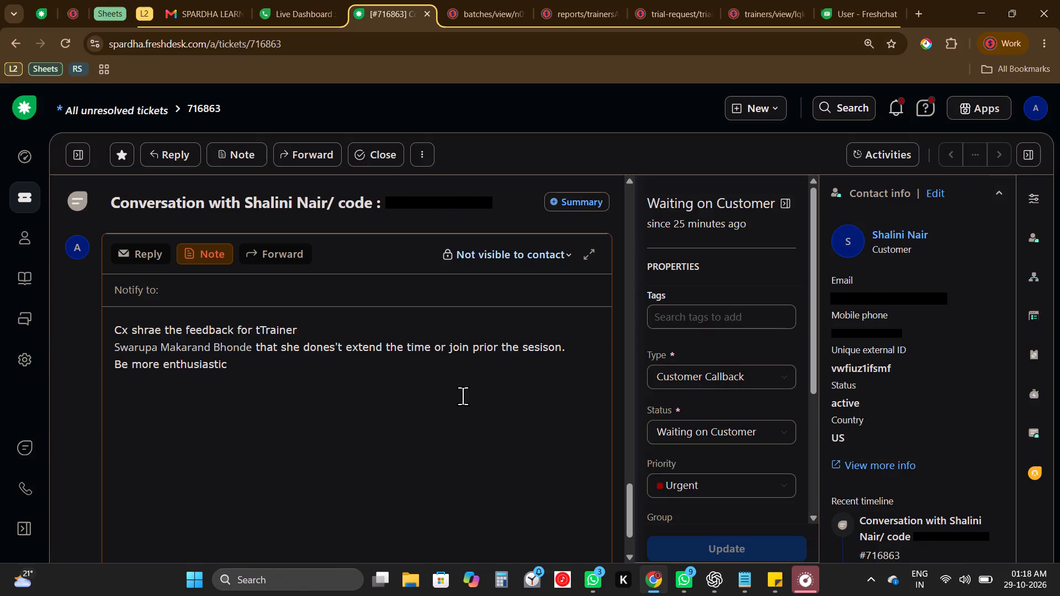
Extend the "Be more enthusiastic" line with "encorageing teach sometimes out of syllays to show extra efforts.".
click(320, 380)
click(349, 363)
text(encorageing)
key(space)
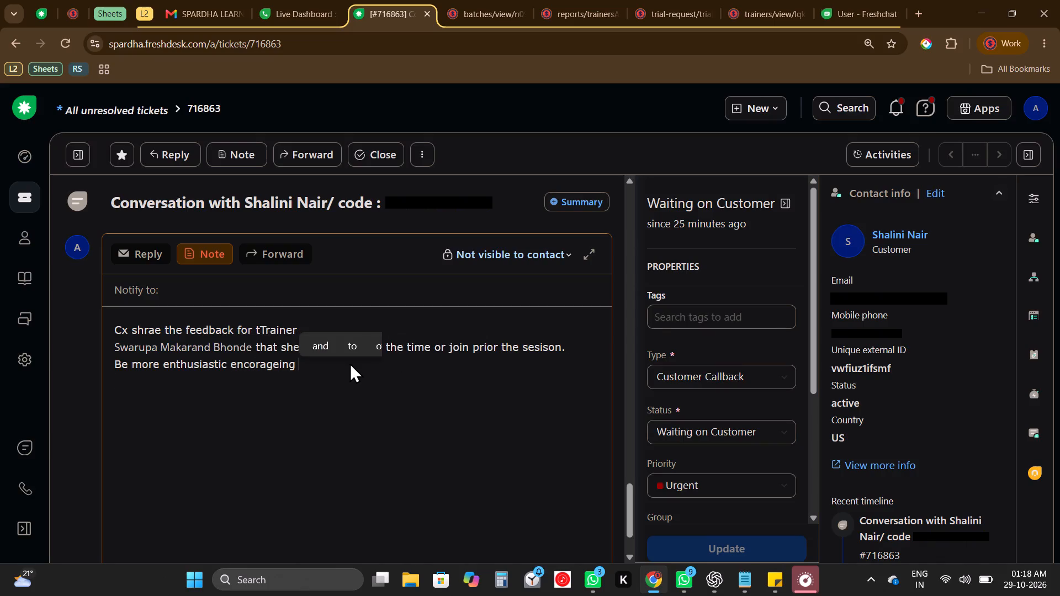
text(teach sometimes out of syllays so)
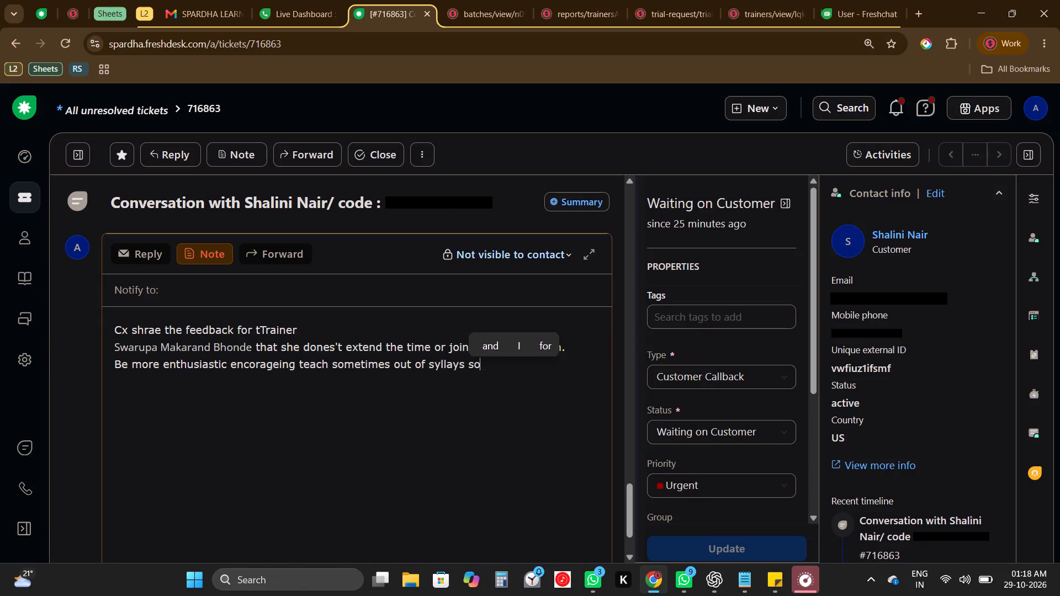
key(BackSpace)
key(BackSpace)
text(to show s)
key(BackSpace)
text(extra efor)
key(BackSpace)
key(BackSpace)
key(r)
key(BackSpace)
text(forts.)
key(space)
Cut the entire draft text out of ticket 716863's private note for rewording in ChatGPT.
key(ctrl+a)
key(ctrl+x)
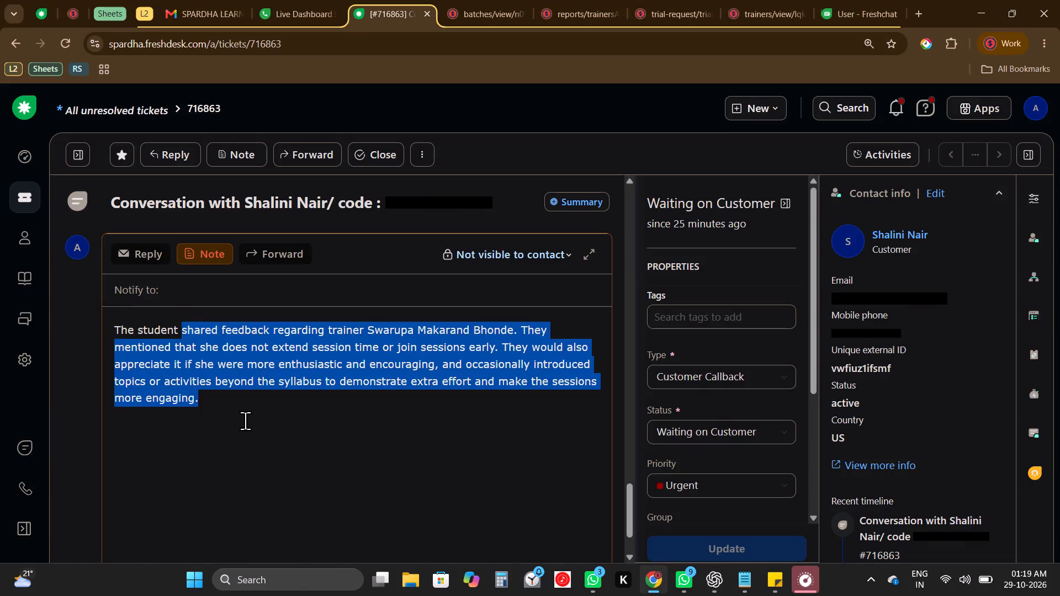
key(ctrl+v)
click(264, 322)
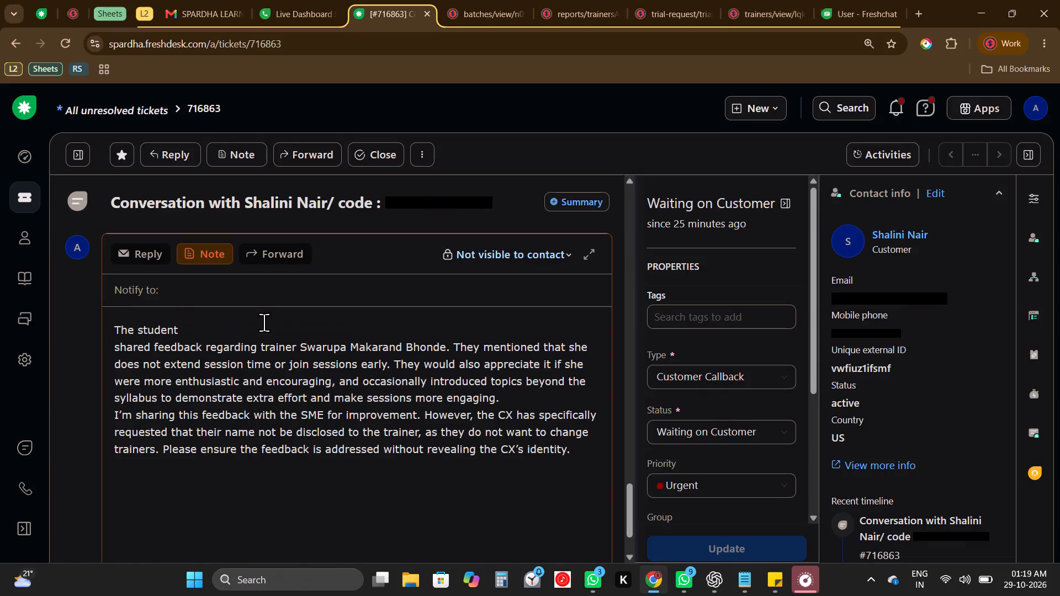
key(Delete)
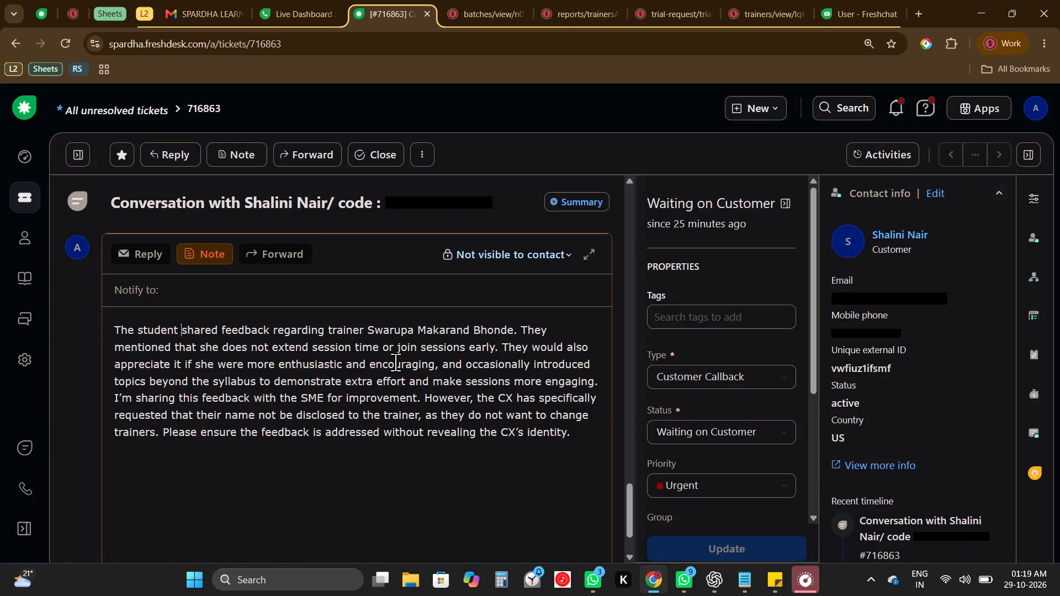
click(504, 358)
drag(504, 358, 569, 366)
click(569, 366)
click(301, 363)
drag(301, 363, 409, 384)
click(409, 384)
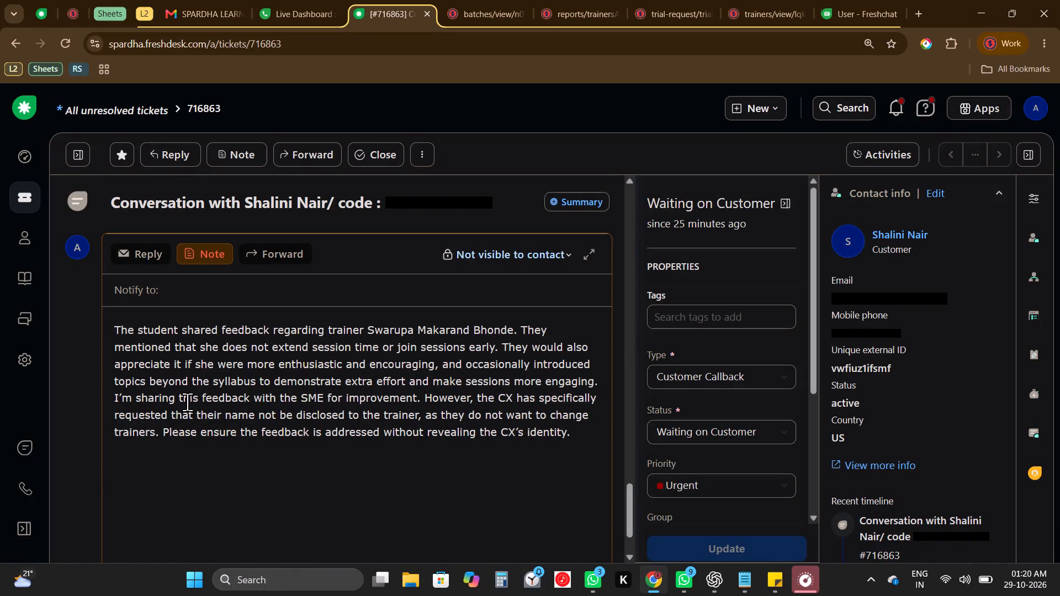
Look up the Kathak batch's teacher in the Teachers list, copy the SME's first name from the teacher's profile, and return to ticket 716863.
click(123, 404)
key(Left)
key(Left)
click(489, 0)
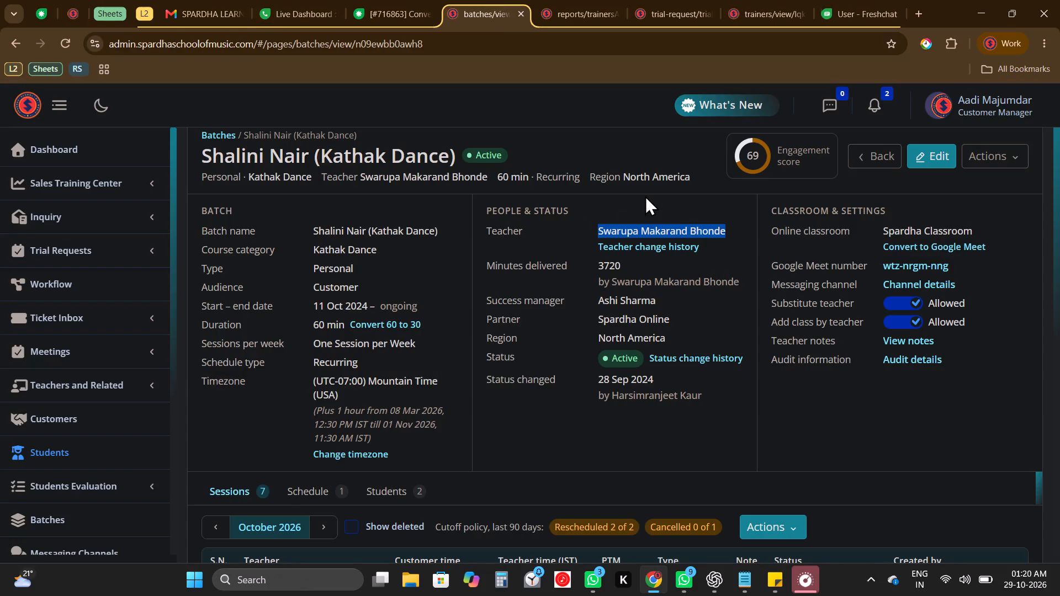
key(ctrl+c)
click(758, 0)
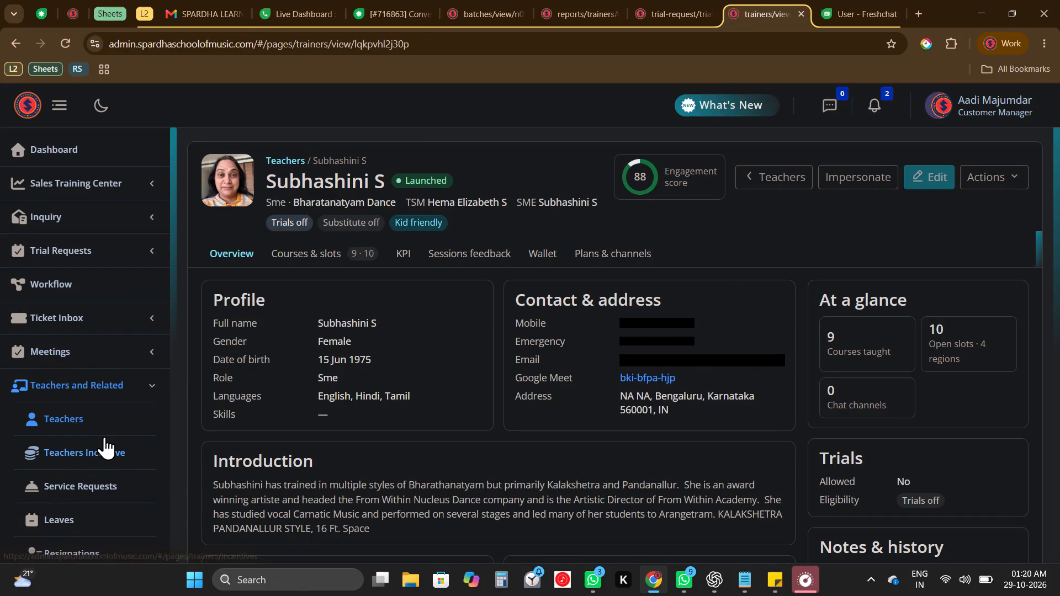
click(129, 423)
triple_click(327, 225)
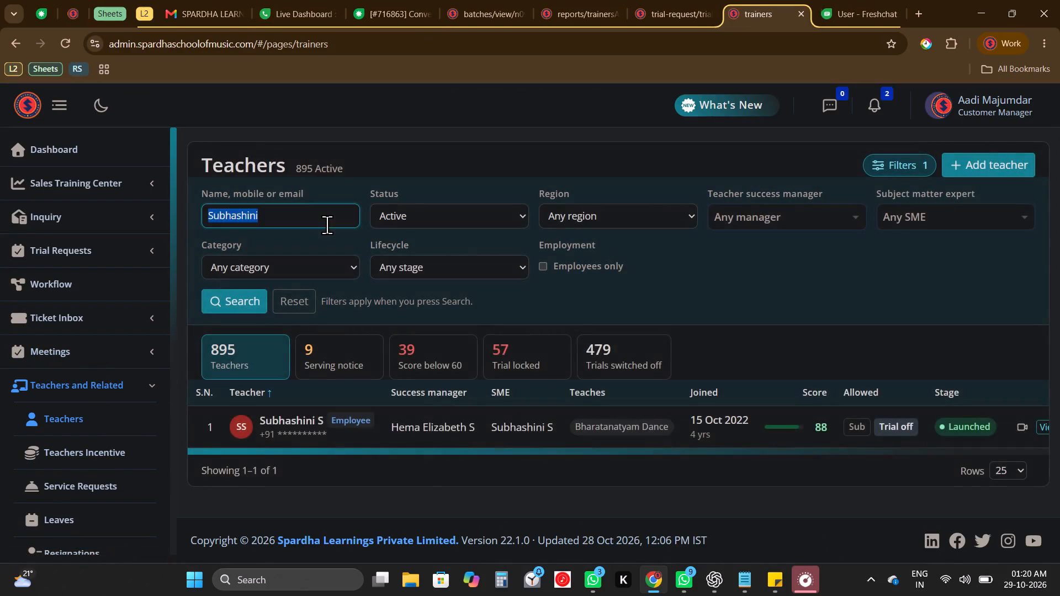
key(ctrl+v)
click(222, 297)
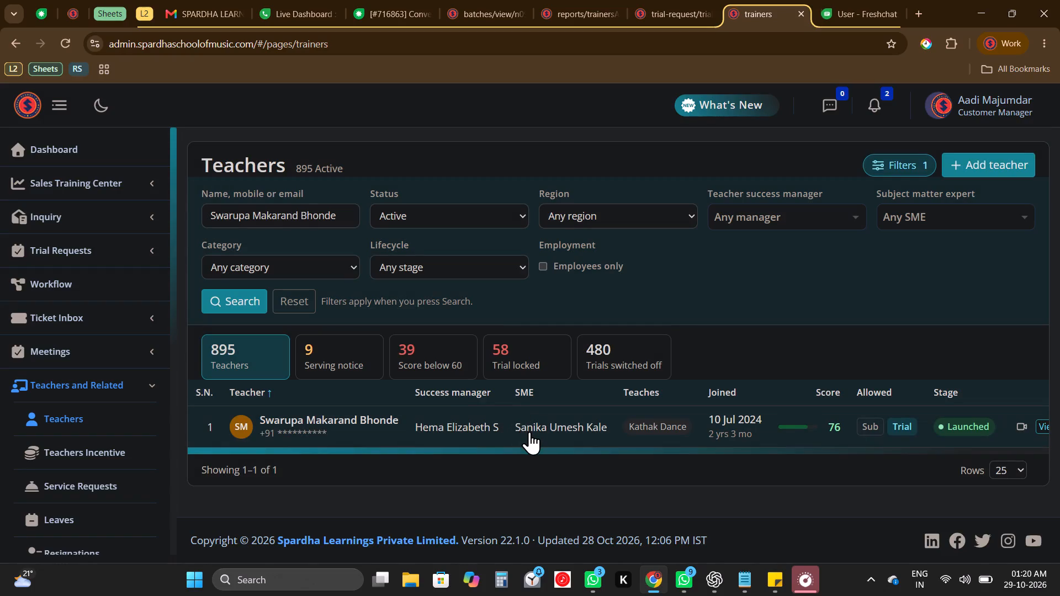
click(520, 432)
drag(520, 432, 531, 432)
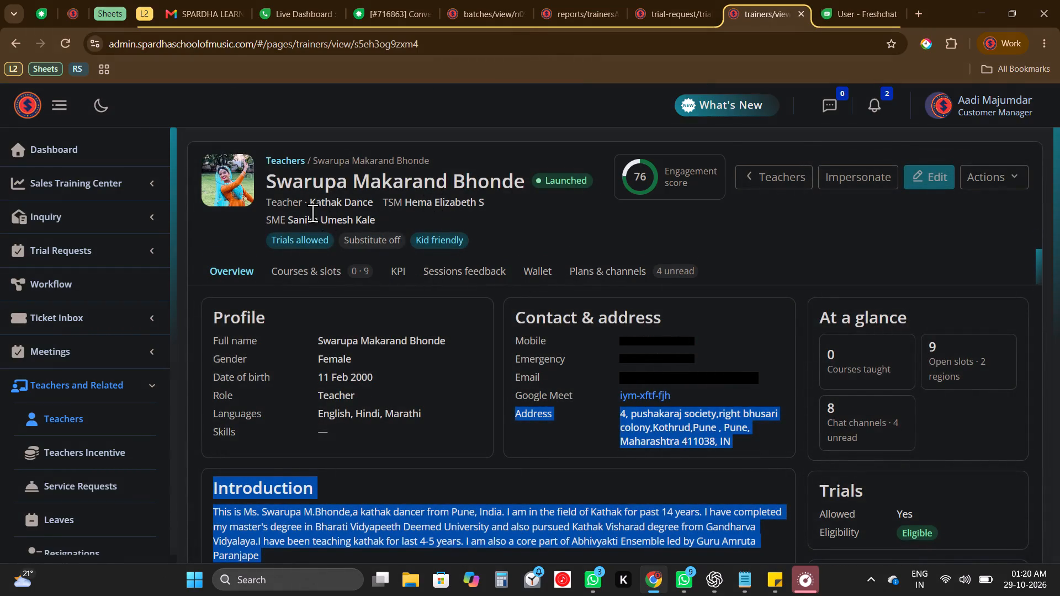
double_click(306, 214)
key(ctrl+c)
click(453, 0)
click(420, 0)
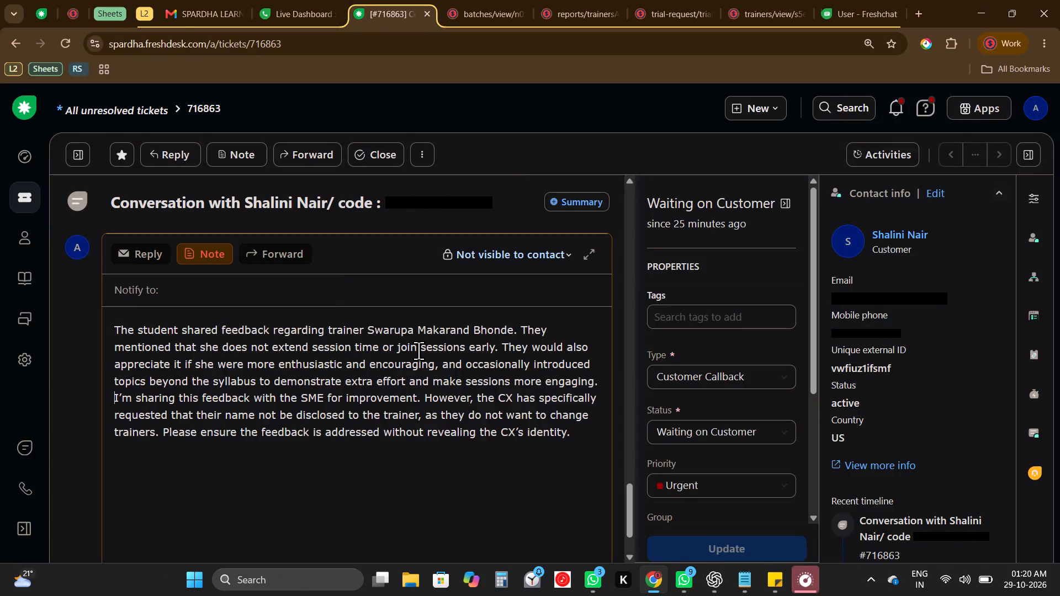
Separate the text starting "I'm sharing this feedback" from the preceding paragraph with a line break.
key(Return)
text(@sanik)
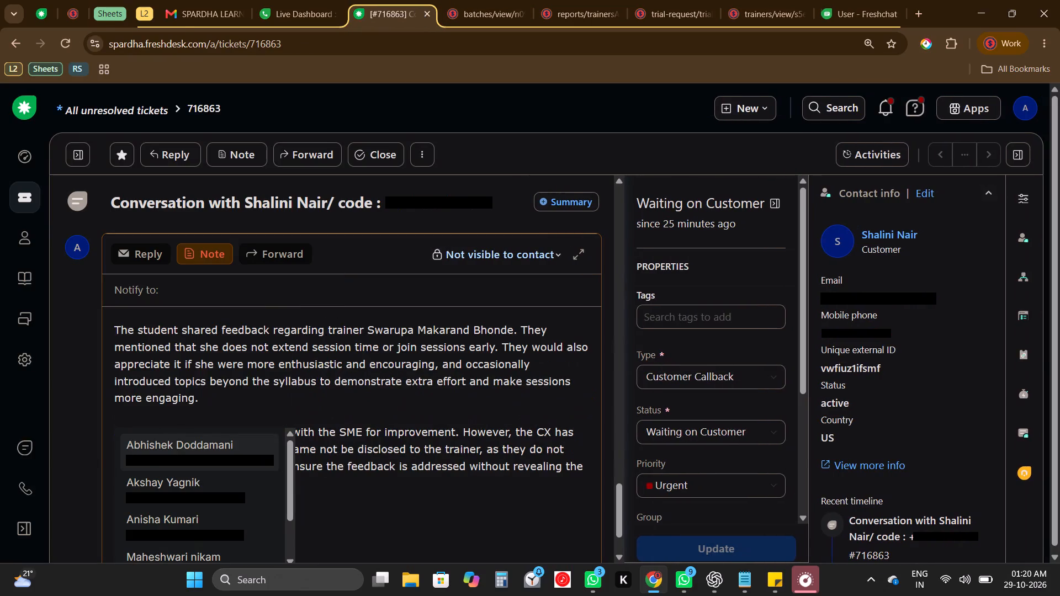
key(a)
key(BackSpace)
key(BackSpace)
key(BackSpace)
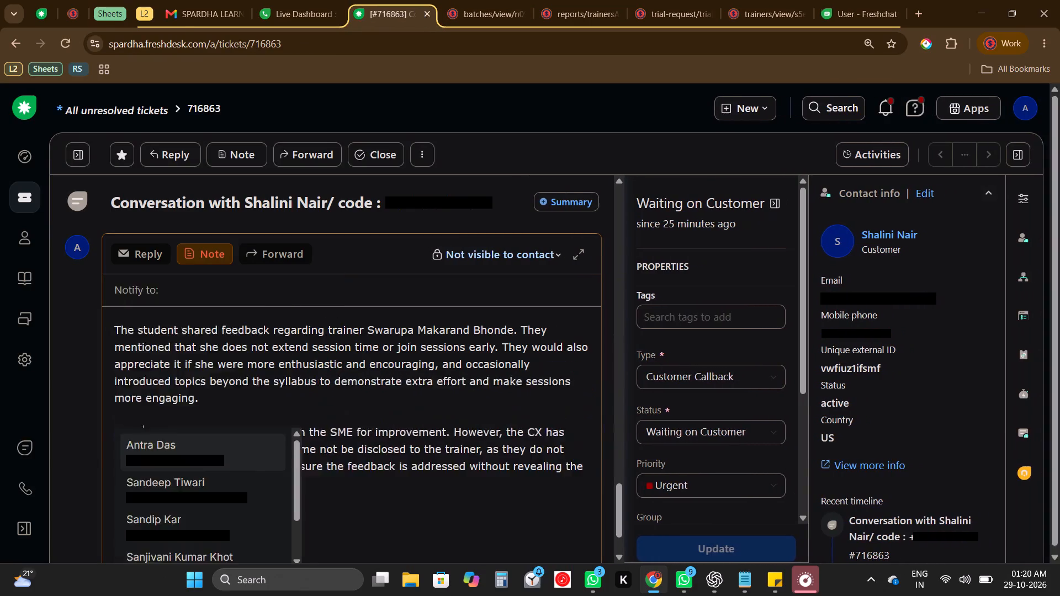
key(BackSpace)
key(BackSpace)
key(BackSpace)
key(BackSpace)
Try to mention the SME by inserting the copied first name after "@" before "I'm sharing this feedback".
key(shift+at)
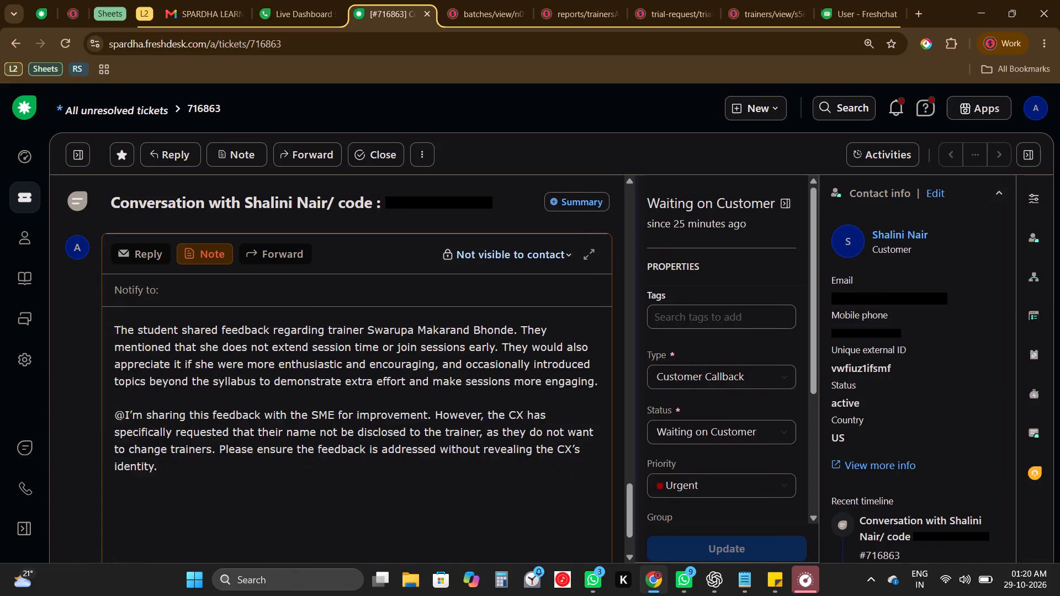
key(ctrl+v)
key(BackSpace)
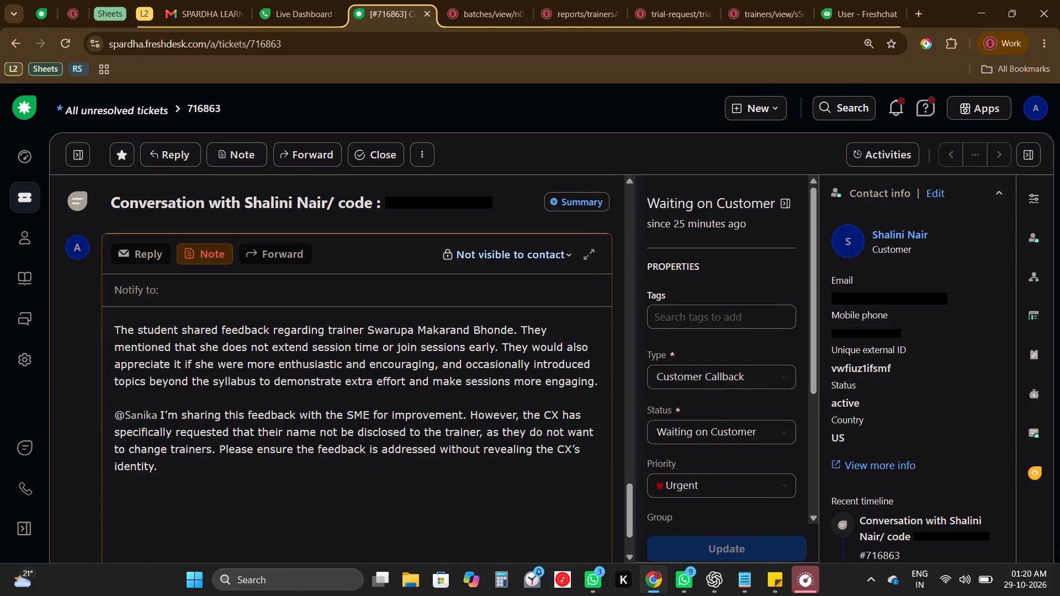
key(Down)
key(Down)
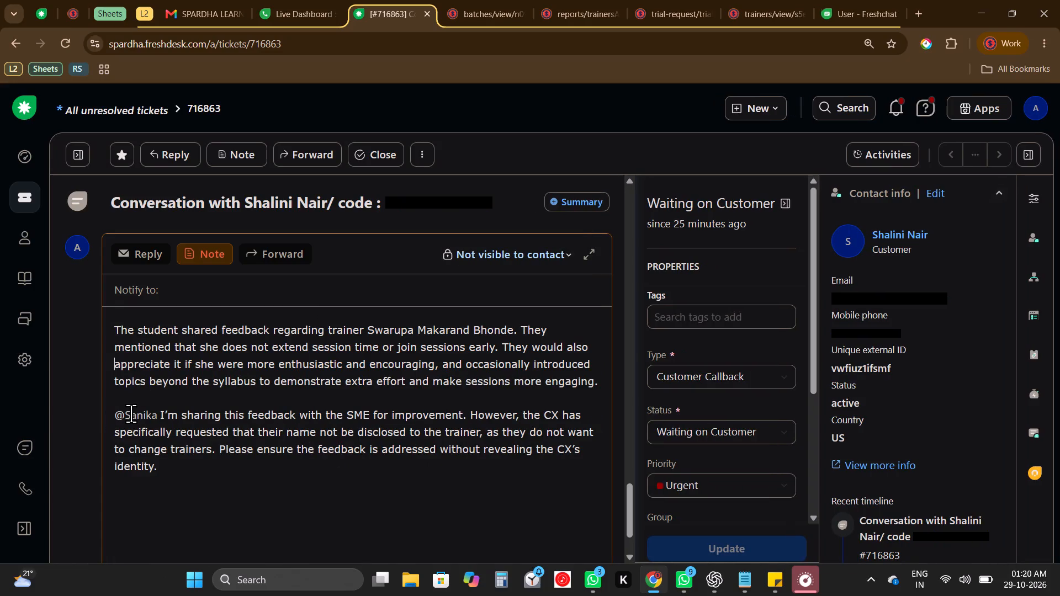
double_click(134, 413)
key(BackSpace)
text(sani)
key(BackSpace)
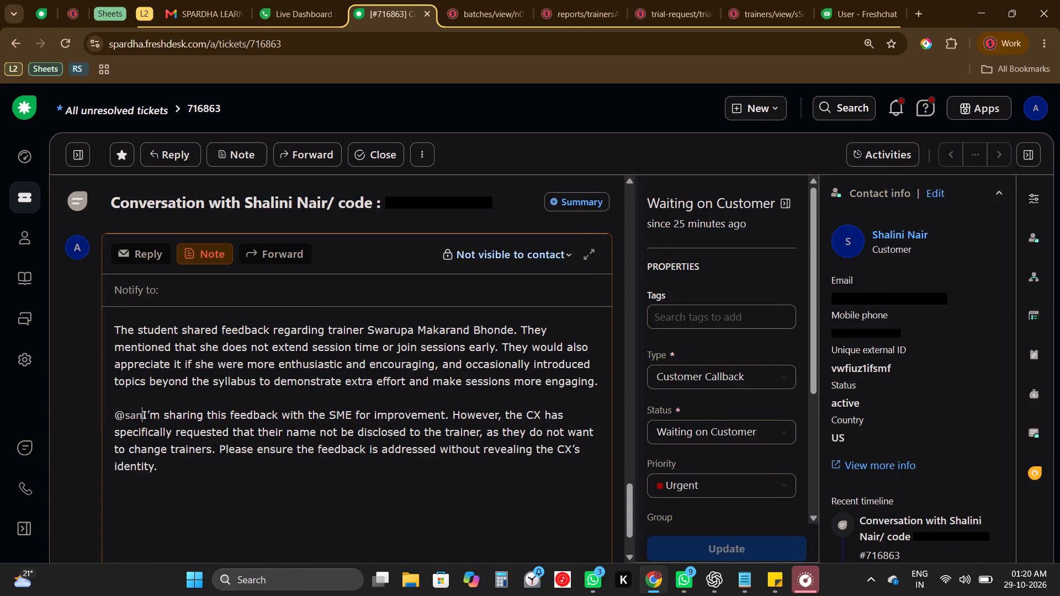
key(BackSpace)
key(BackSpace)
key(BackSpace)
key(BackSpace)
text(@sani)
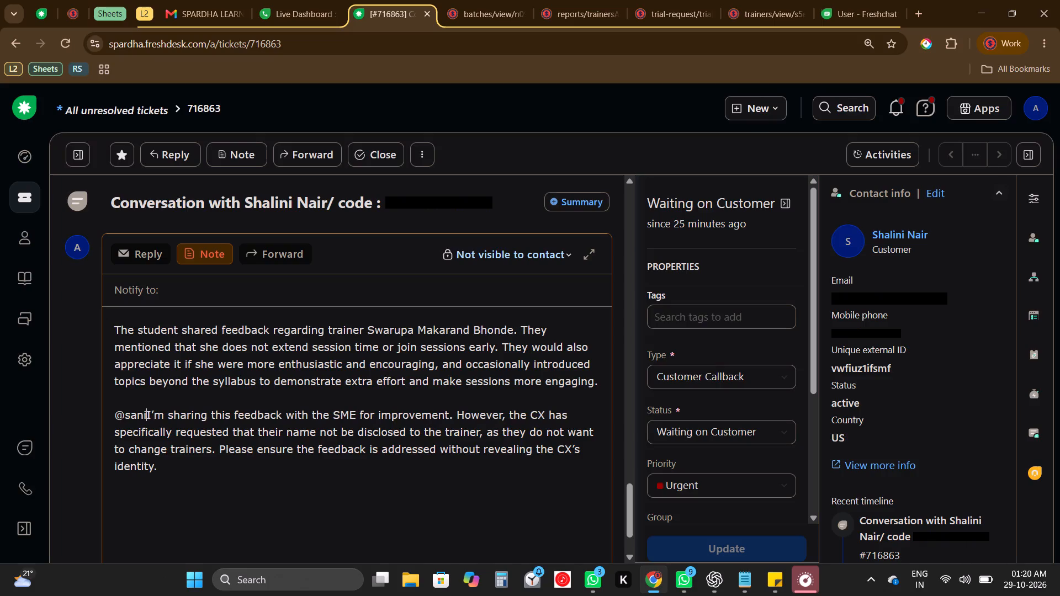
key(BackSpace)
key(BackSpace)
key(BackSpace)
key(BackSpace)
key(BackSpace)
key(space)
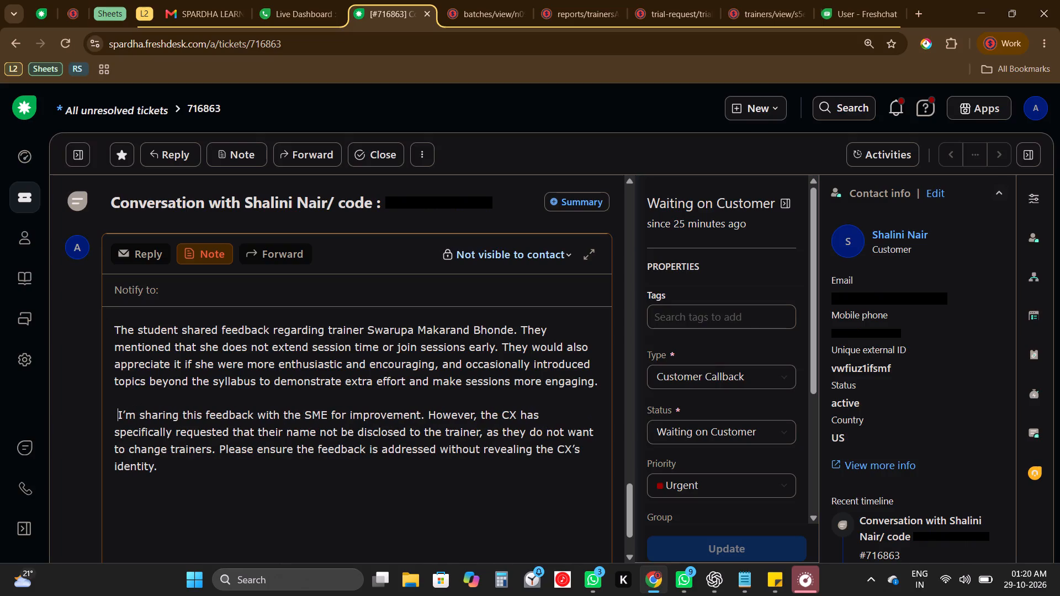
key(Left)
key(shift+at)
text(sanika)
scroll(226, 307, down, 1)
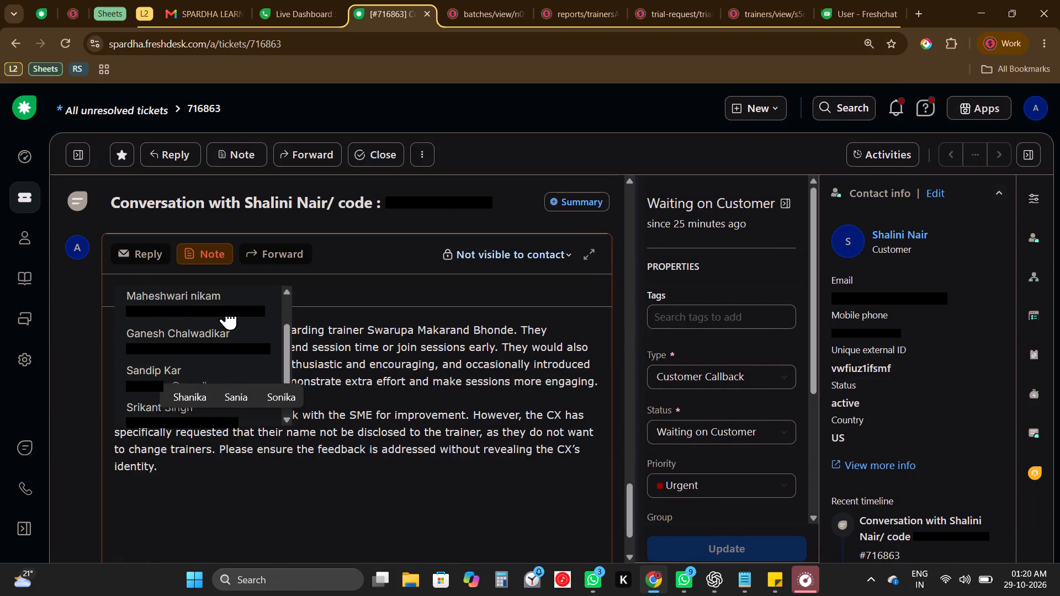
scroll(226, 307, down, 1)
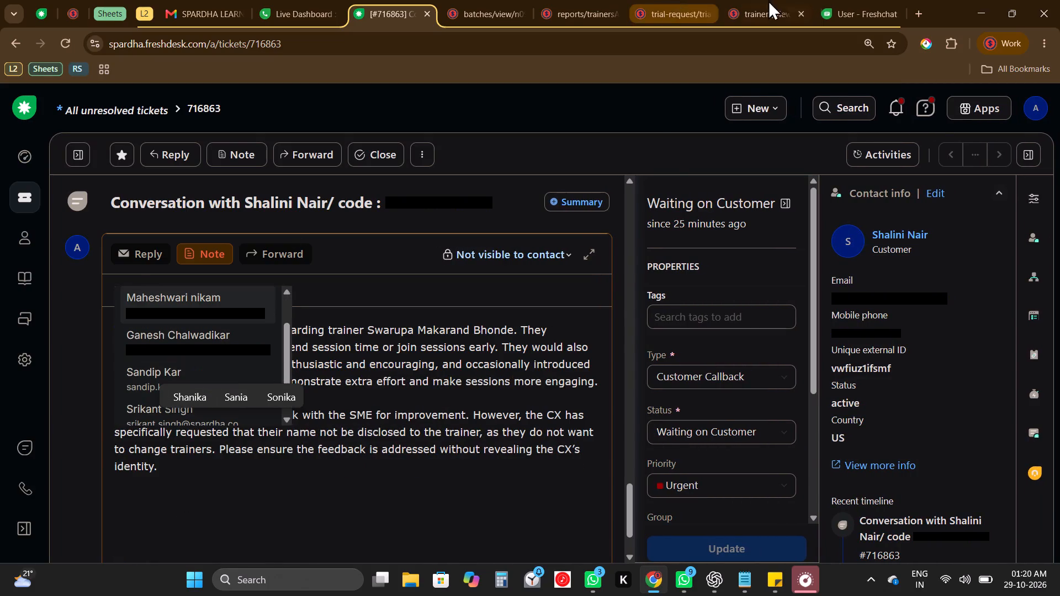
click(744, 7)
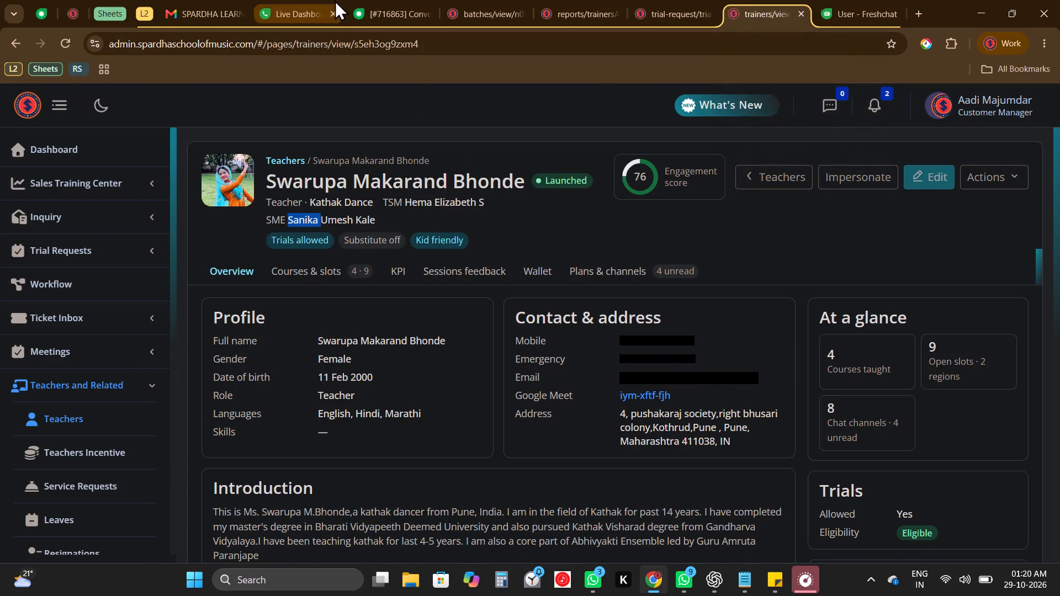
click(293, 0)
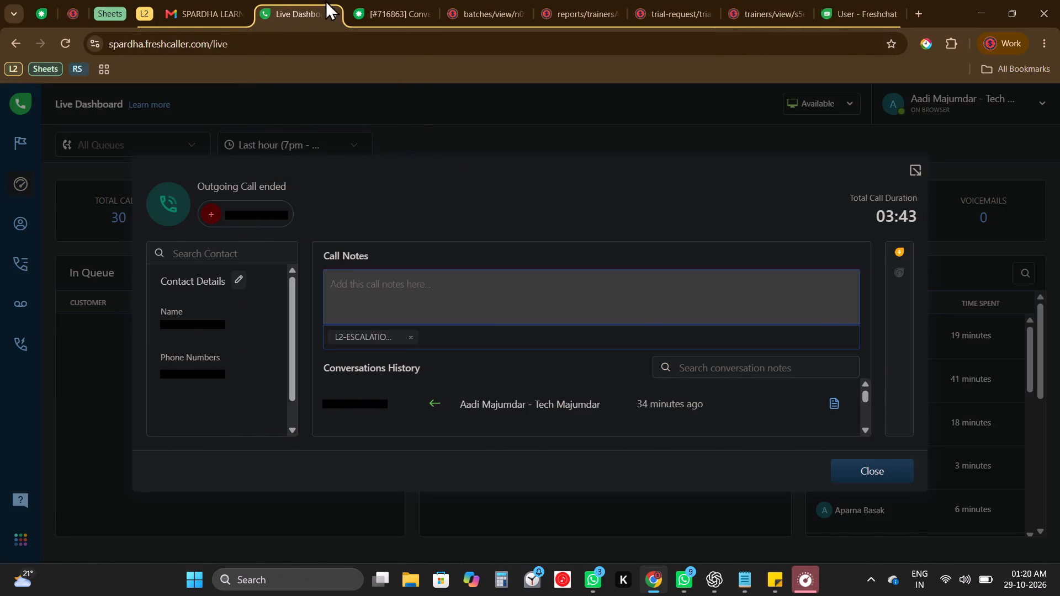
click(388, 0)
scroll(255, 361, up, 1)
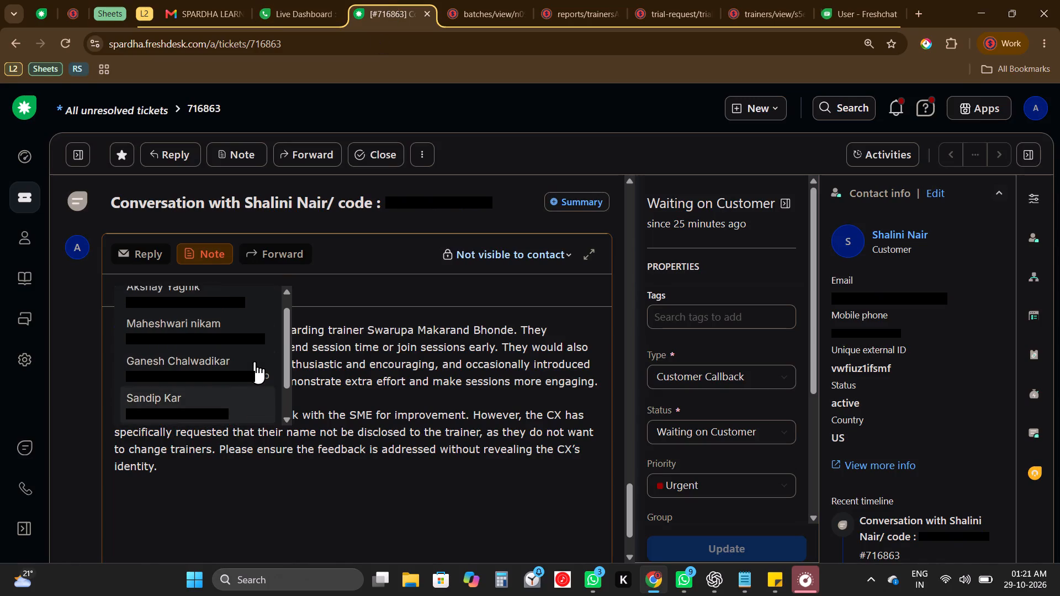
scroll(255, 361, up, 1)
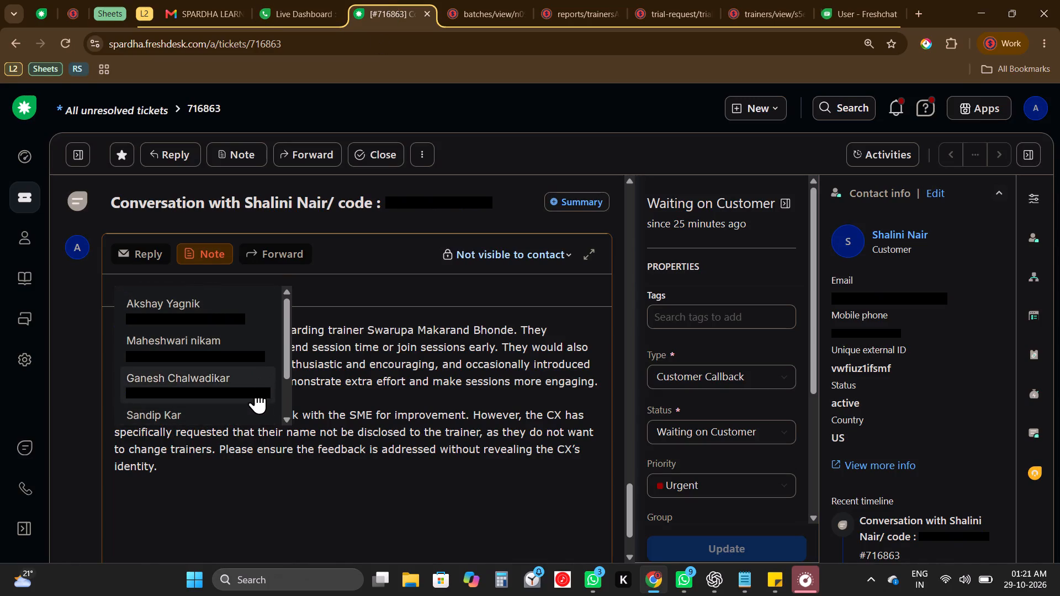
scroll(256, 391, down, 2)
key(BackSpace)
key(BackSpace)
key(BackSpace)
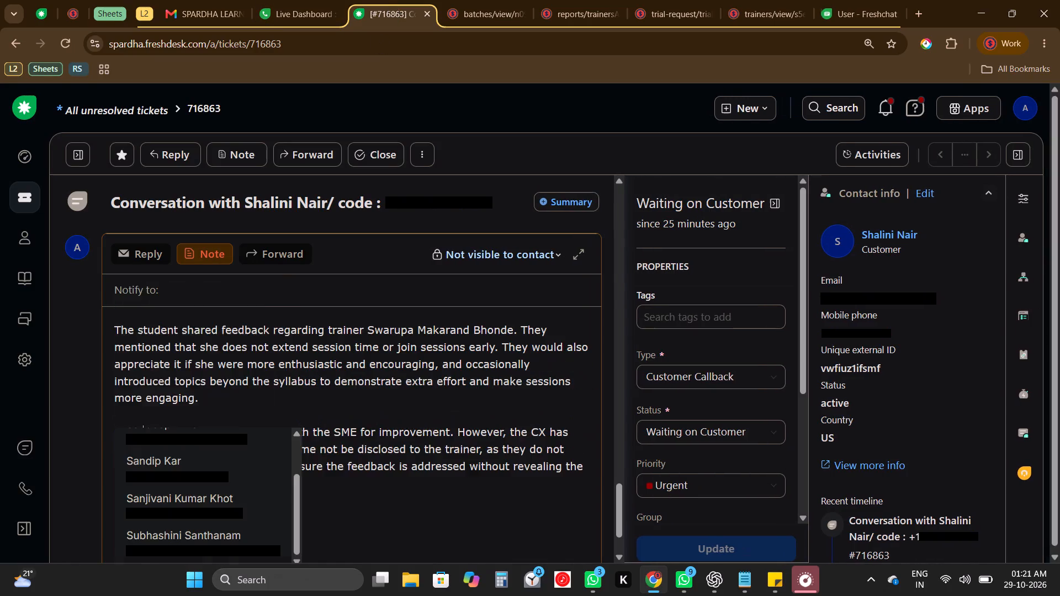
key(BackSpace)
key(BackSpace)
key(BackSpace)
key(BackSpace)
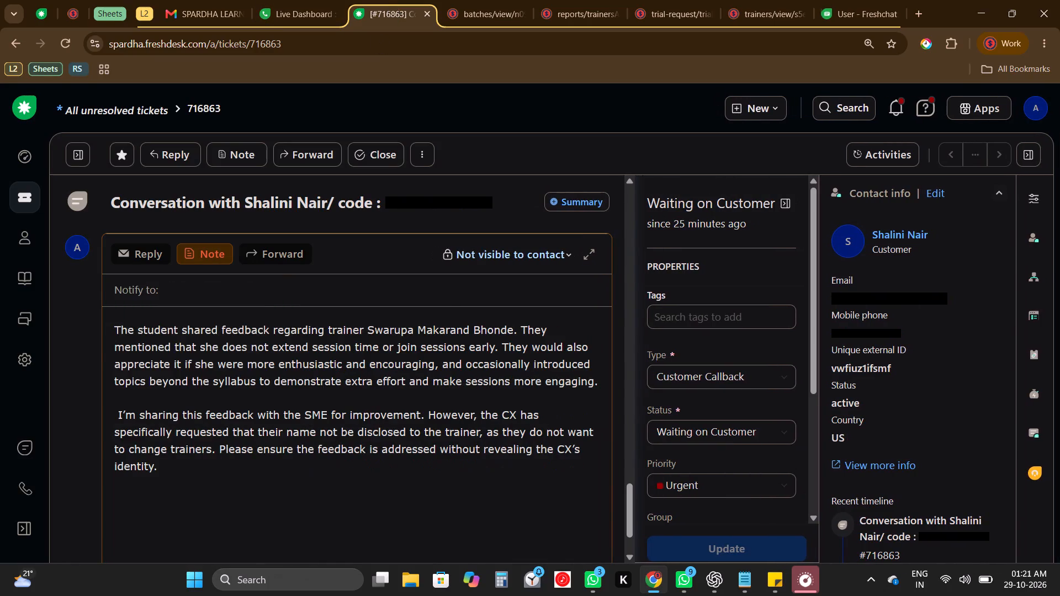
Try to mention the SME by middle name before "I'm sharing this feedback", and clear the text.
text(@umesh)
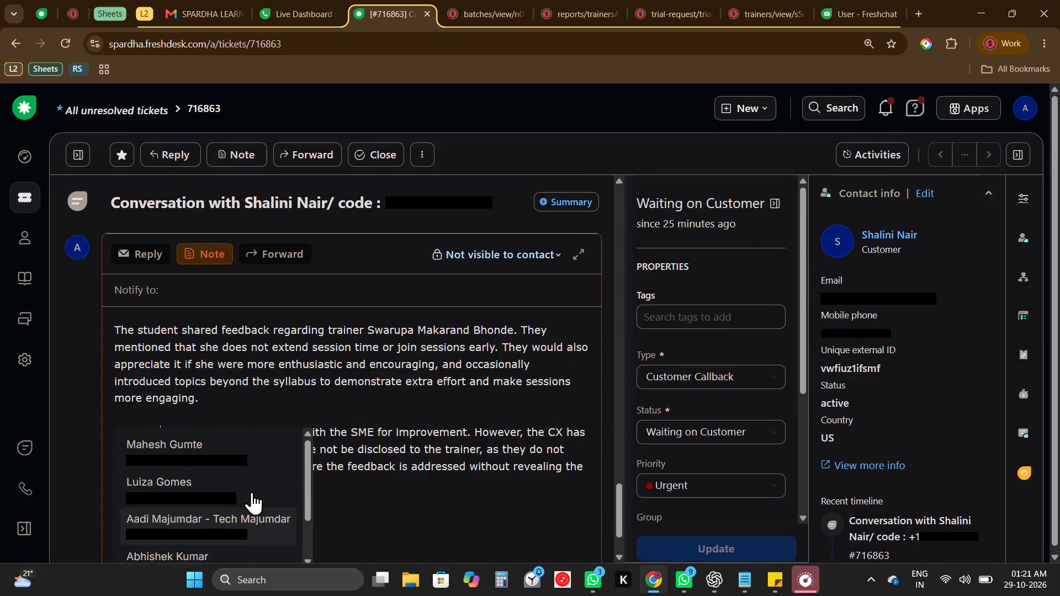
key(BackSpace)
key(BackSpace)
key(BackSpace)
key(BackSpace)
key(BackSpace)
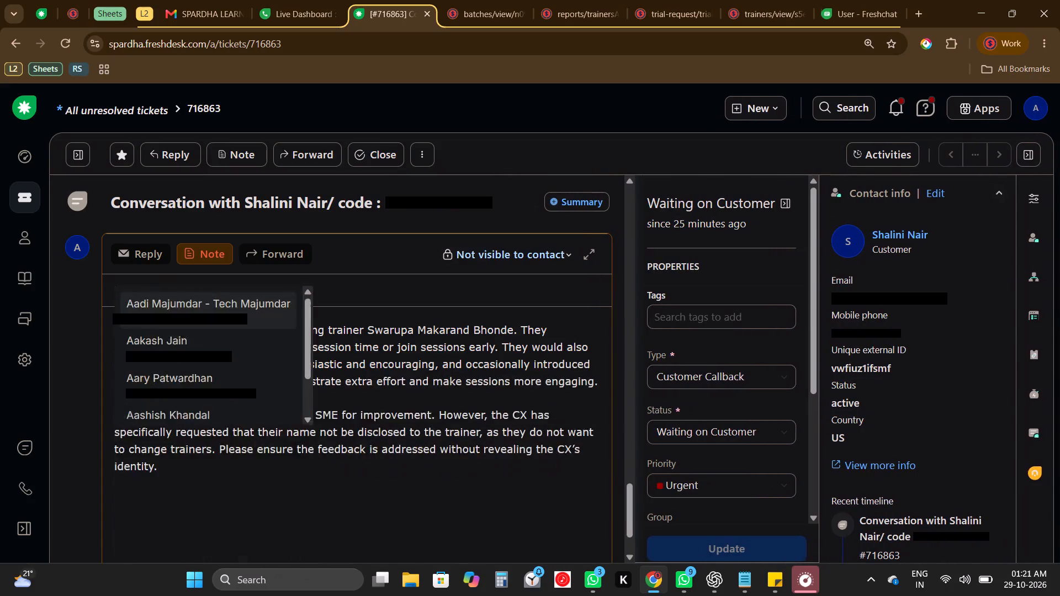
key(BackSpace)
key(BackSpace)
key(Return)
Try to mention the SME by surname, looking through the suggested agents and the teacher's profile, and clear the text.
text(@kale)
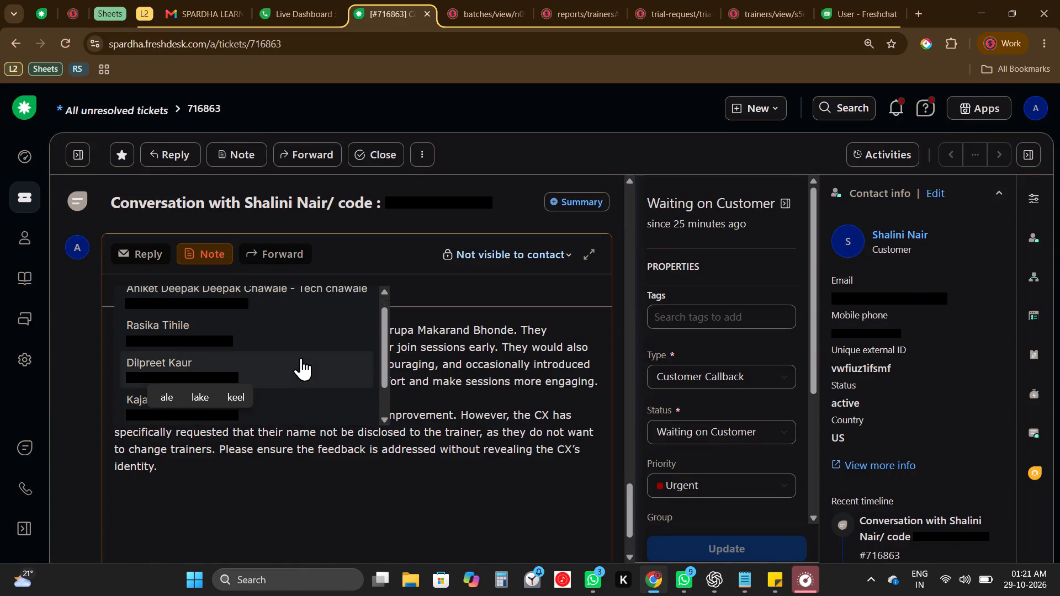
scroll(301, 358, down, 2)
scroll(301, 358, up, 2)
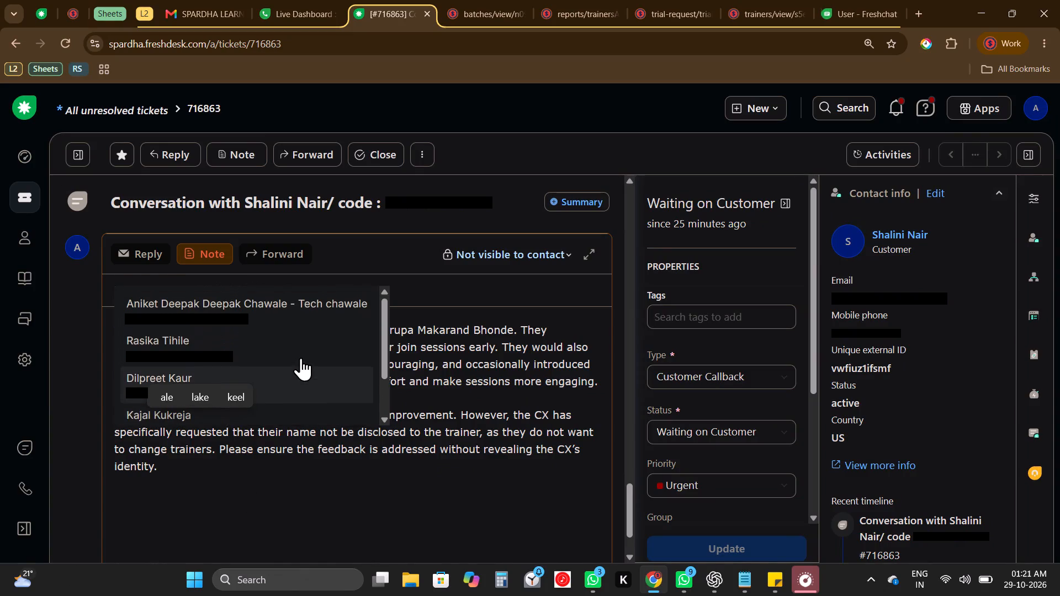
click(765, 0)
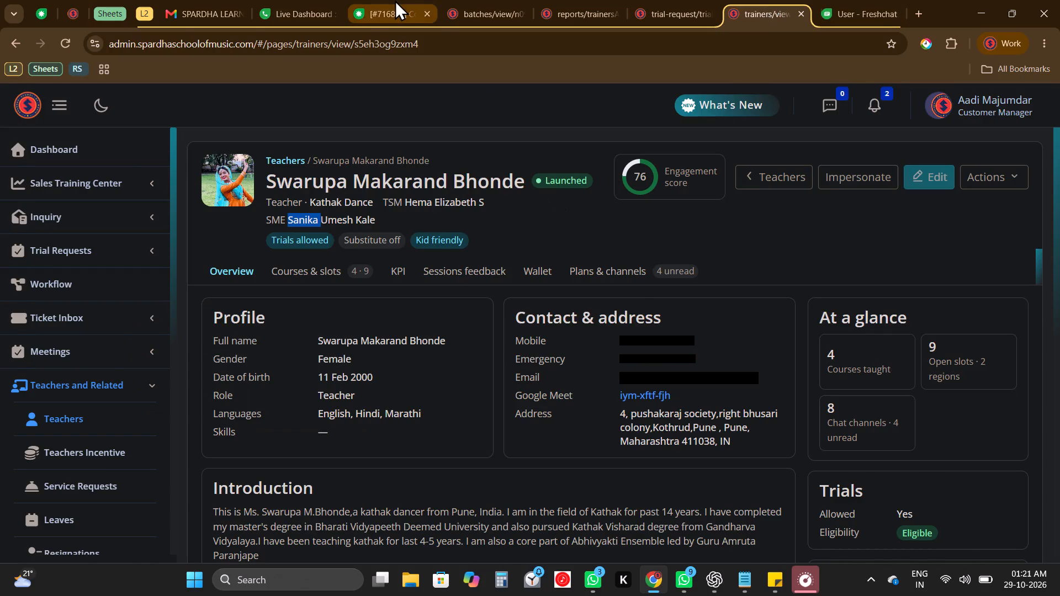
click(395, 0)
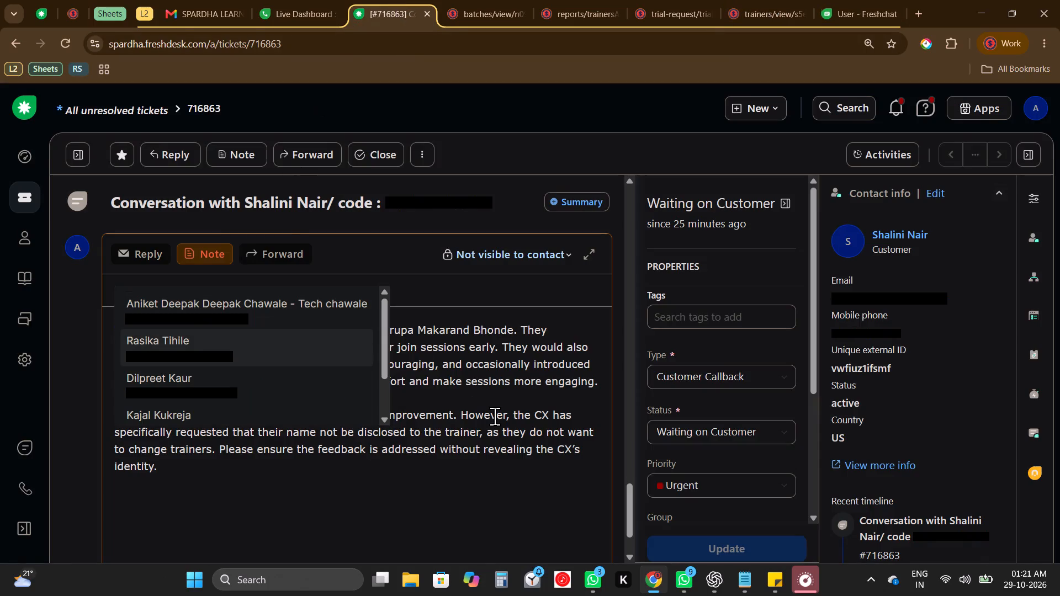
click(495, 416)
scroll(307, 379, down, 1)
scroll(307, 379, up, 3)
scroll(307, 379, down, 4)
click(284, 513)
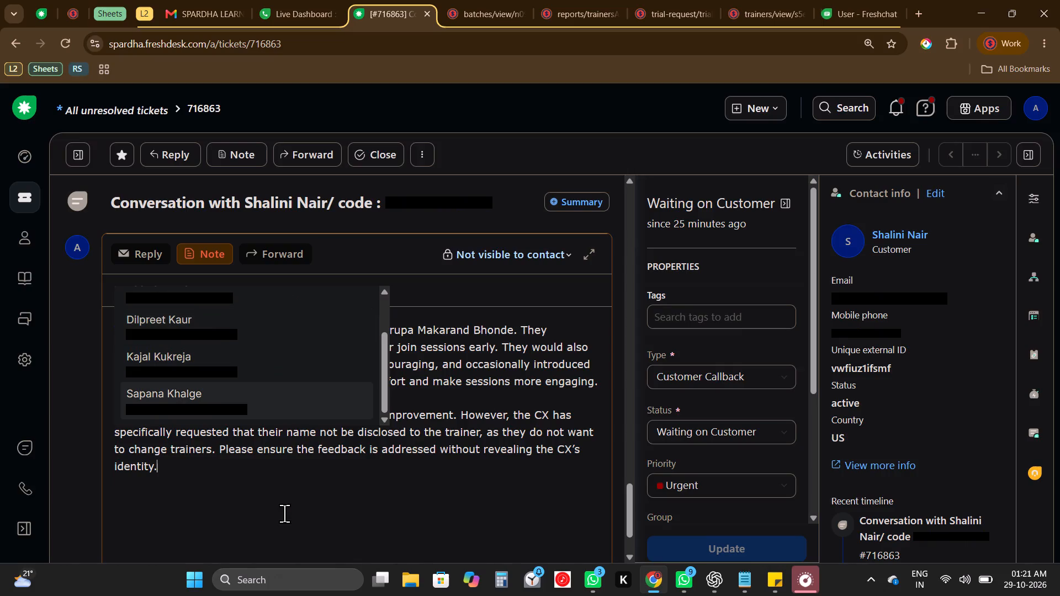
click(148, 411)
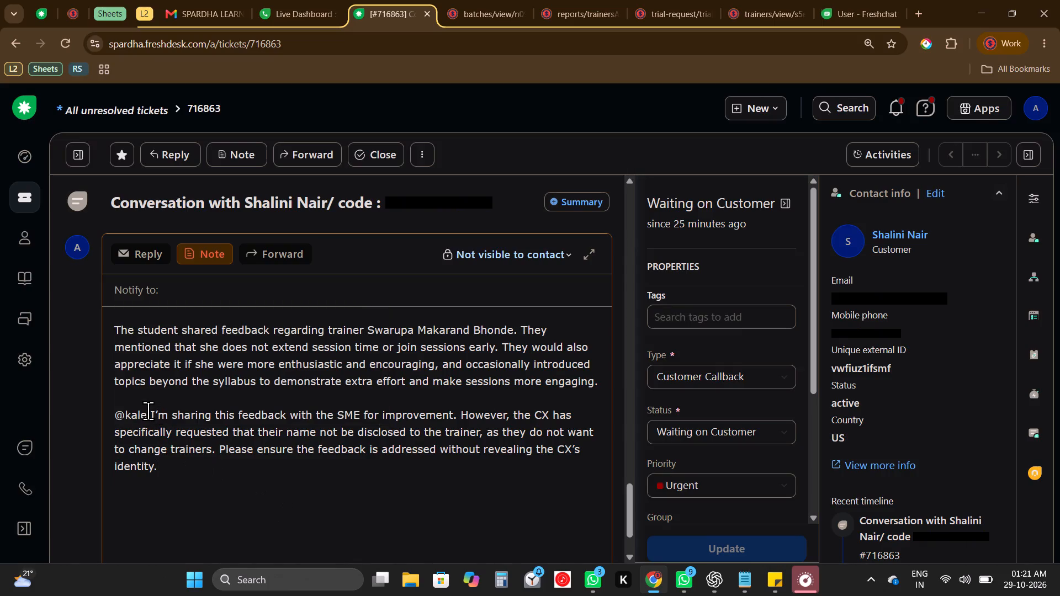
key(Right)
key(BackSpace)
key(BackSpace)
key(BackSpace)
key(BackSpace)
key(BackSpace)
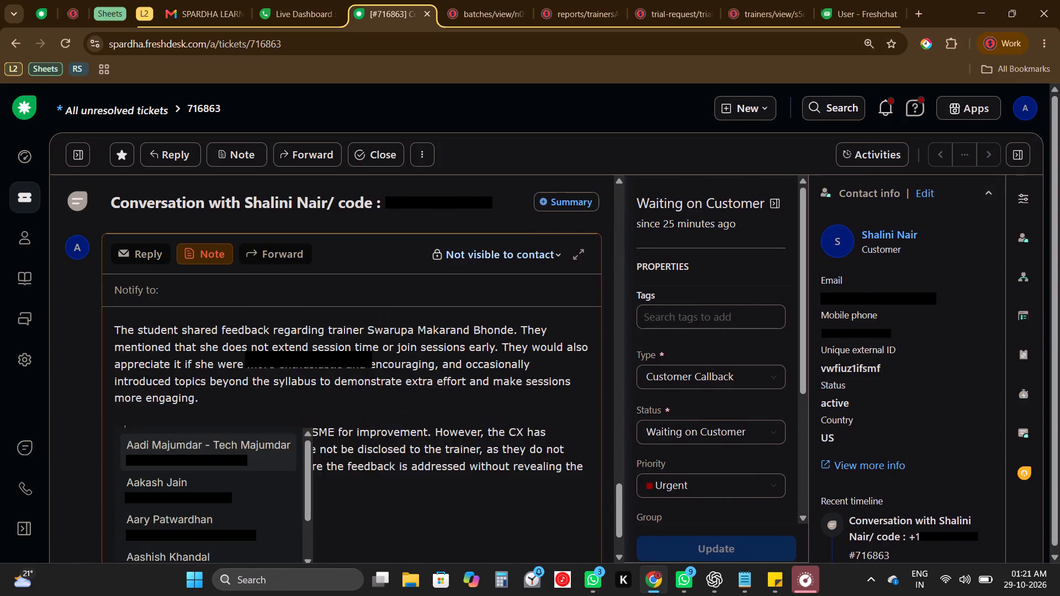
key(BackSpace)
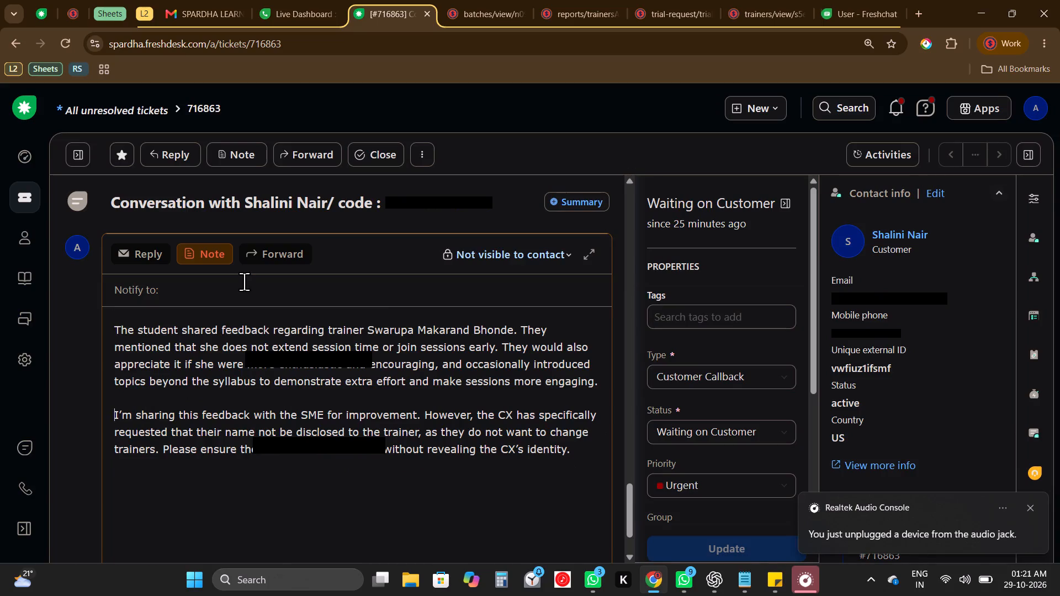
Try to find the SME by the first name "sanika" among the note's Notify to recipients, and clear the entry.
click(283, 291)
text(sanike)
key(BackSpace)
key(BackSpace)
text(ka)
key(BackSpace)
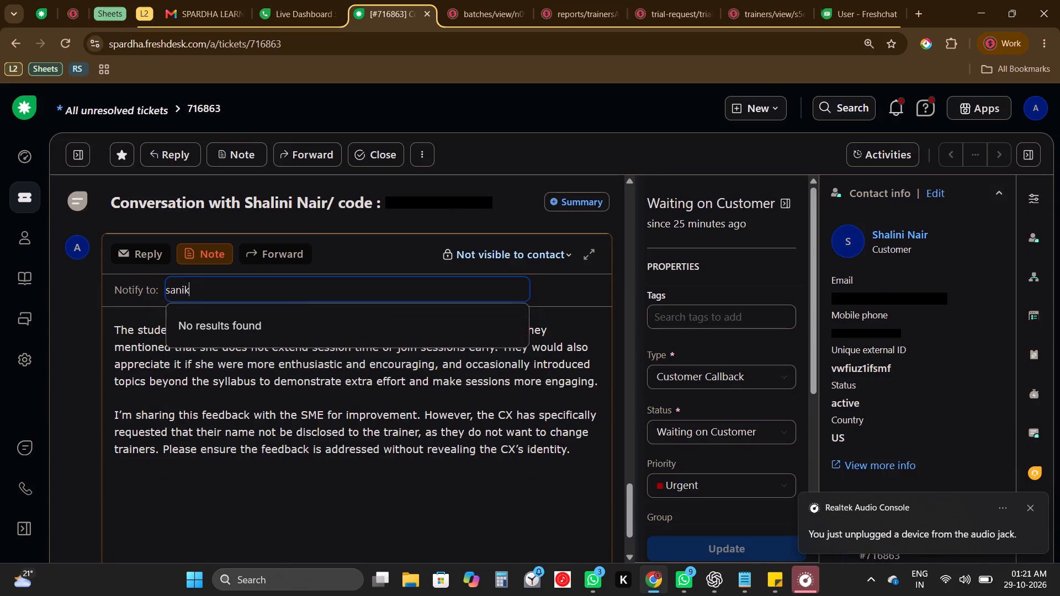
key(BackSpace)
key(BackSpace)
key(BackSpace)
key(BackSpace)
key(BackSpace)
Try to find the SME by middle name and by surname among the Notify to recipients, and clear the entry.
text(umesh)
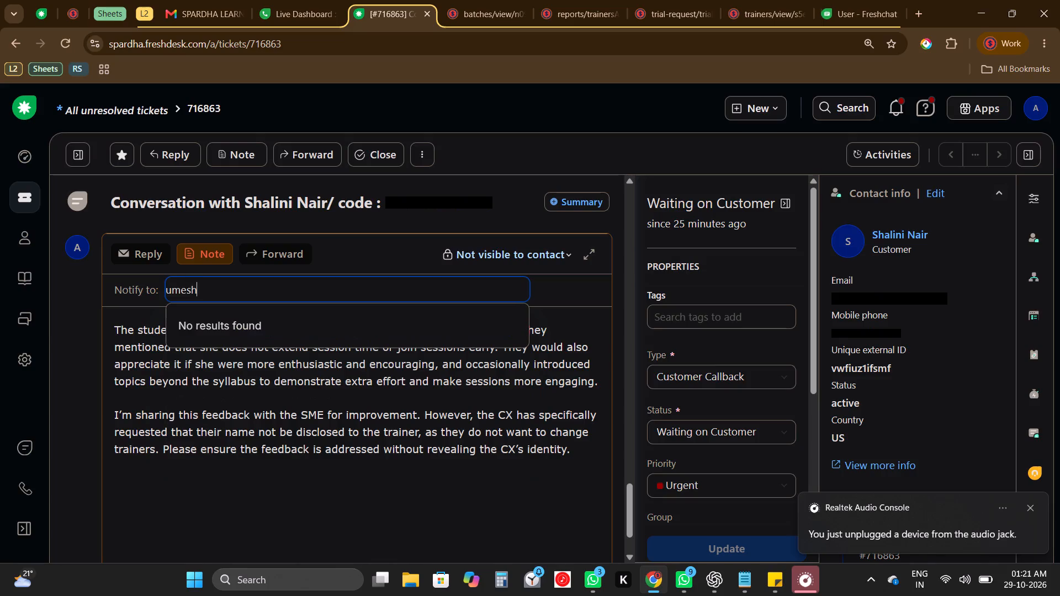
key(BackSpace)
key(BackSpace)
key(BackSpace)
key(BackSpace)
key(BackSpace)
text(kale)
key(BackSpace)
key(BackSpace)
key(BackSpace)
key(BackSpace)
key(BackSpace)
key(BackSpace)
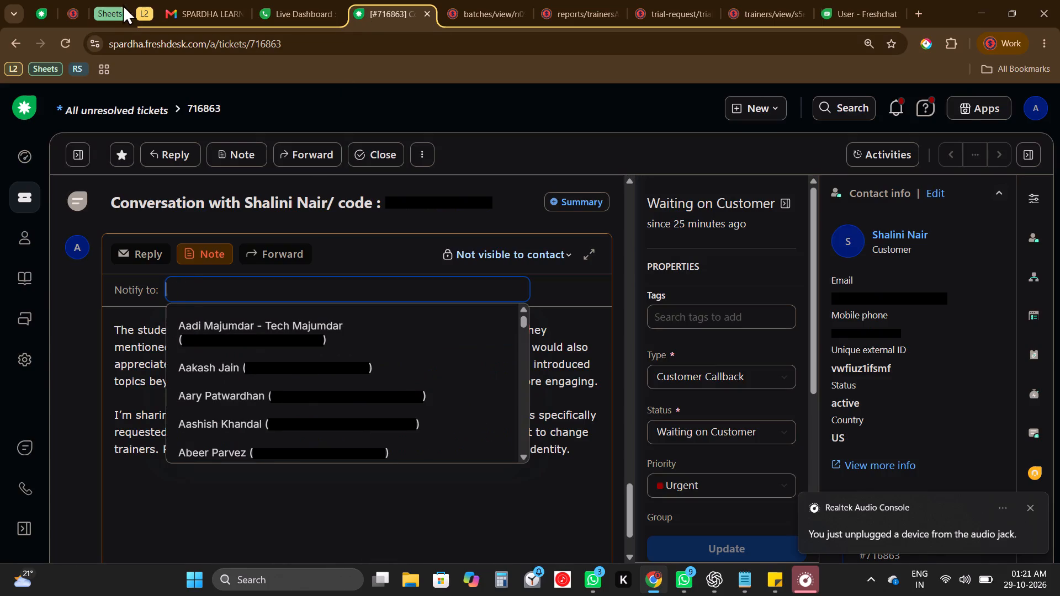
Examine the Kathak Dance batch's student list for the courses the student is enrolled in.
click(488, 0)
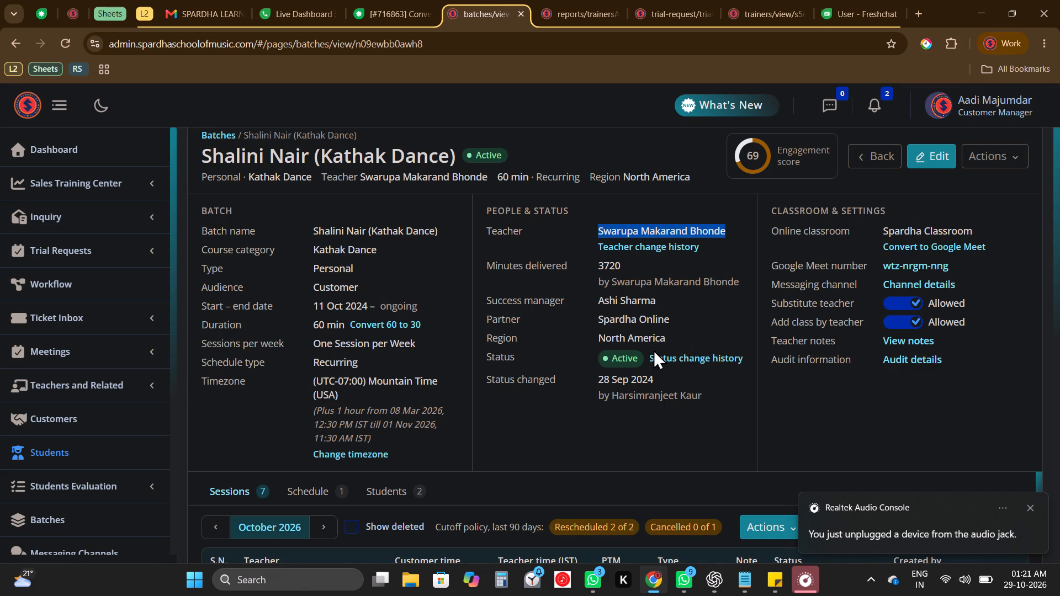
click(581, 360)
click(409, 502)
scroll(409, 502, down, 2)
scroll(523, 359, down, 2)
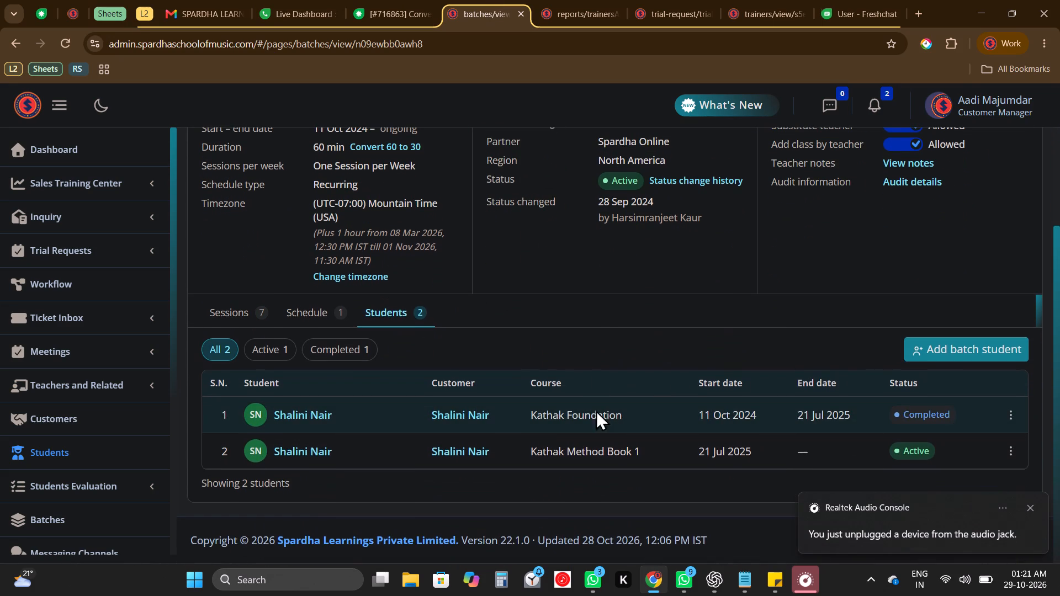
drag(528, 423, 626, 421)
scroll(626, 421, up, 2)
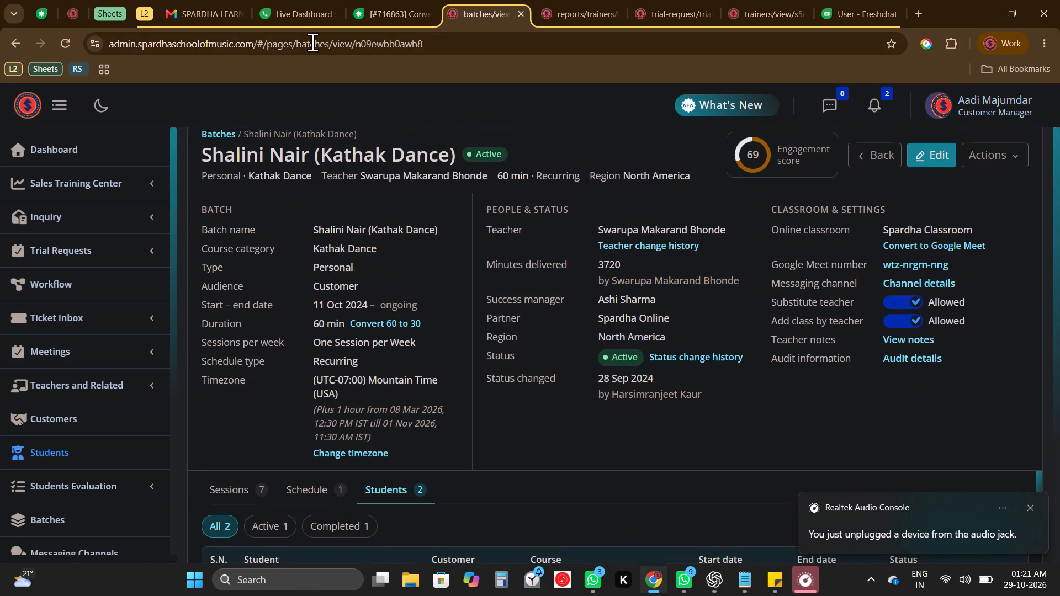
Look up the head SME for Kathak in the Guidelines for Tagging SME spreadsheet and copy the name.
click(136, 1)
click(108, 7)
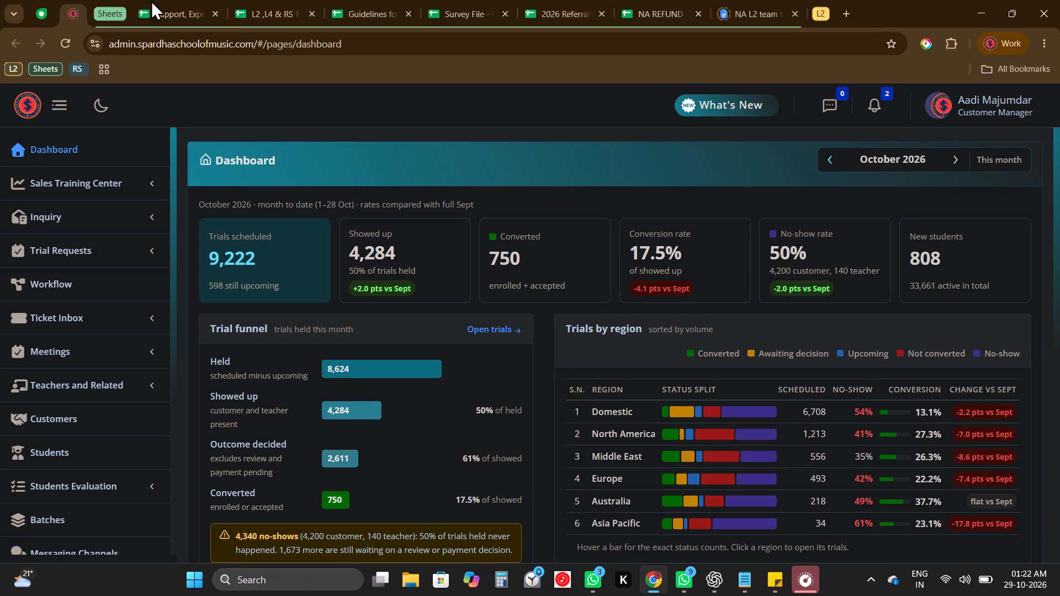
click(171, 0)
click(410, 0)
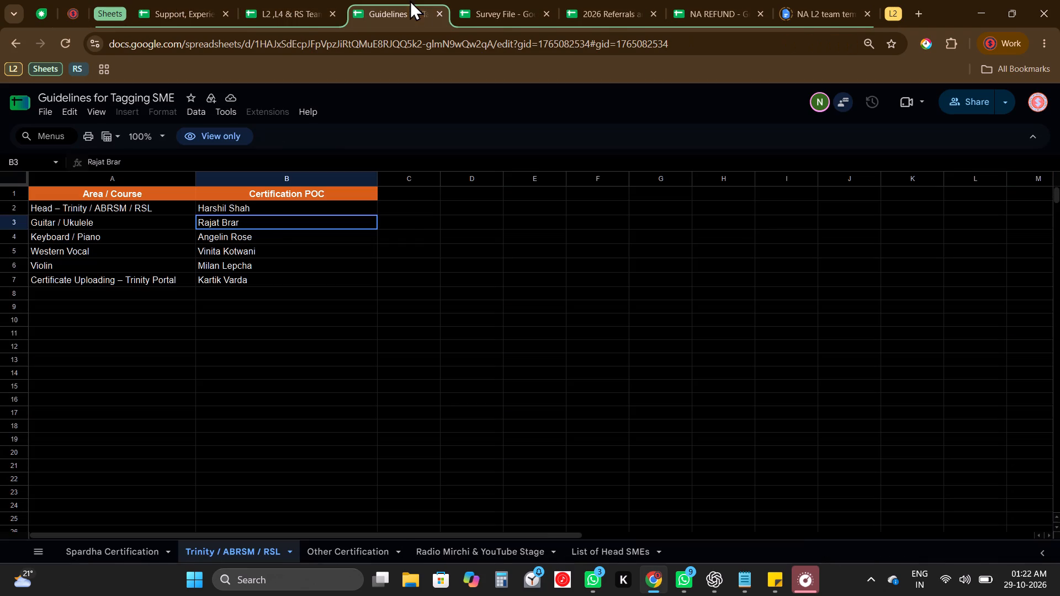
drag(120, 561, 137, 556)
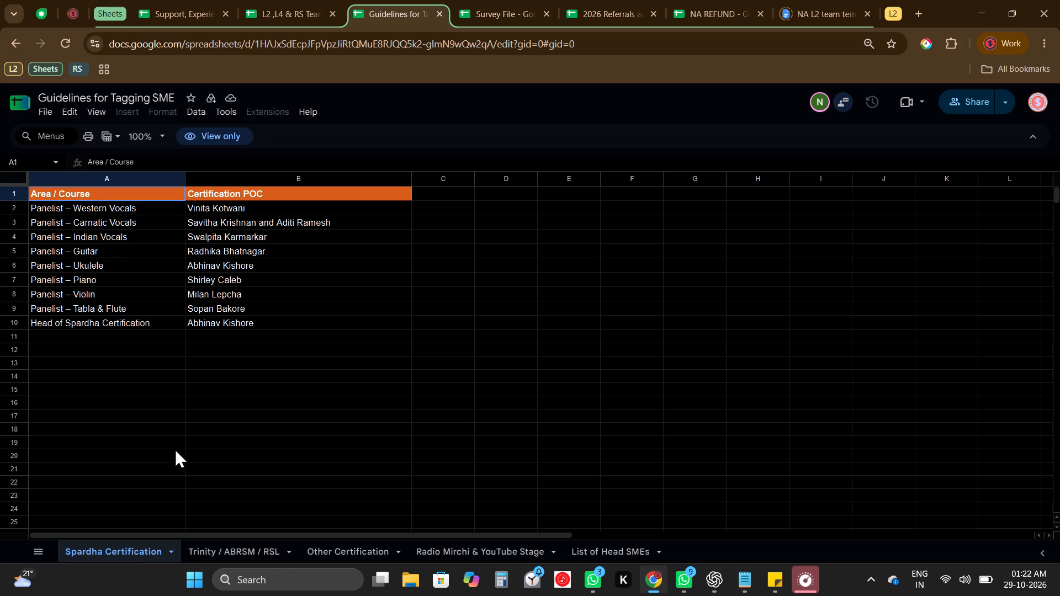
click(365, 557)
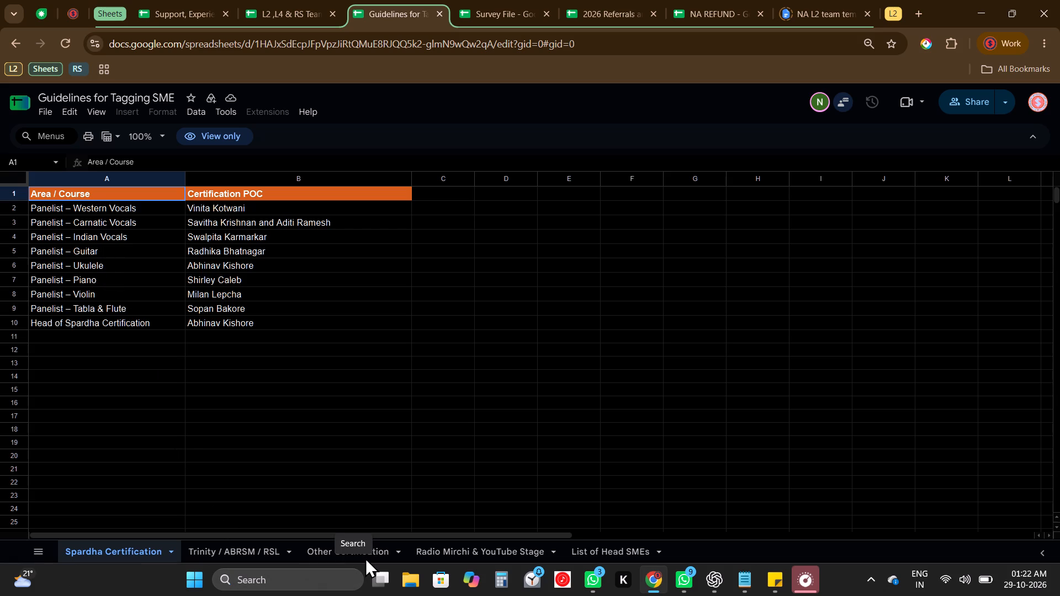
click(367, 555)
click(321, 551)
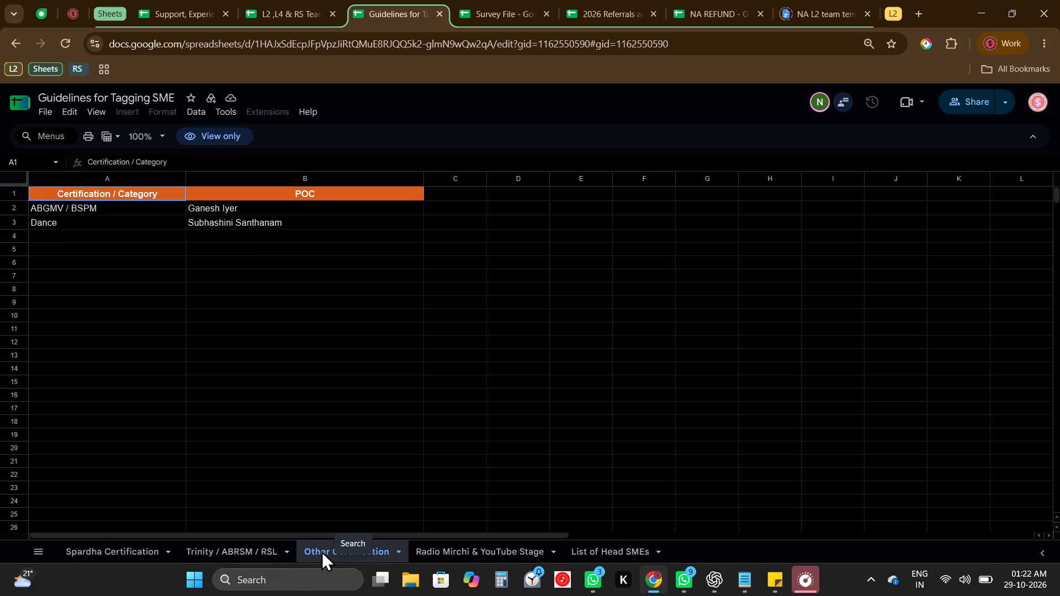
click(480, 548)
click(606, 545)
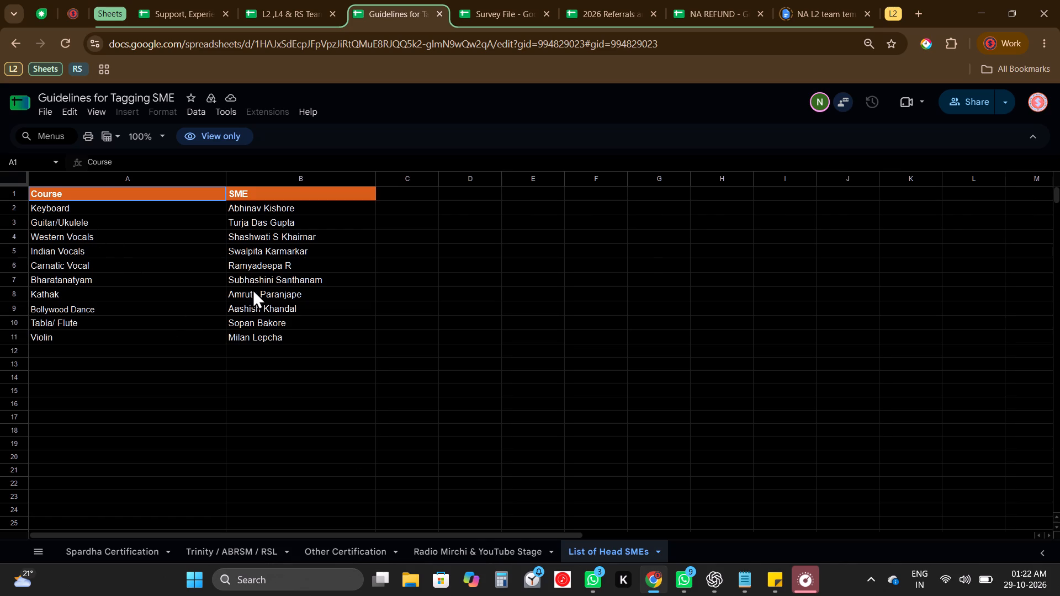
click(278, 289)
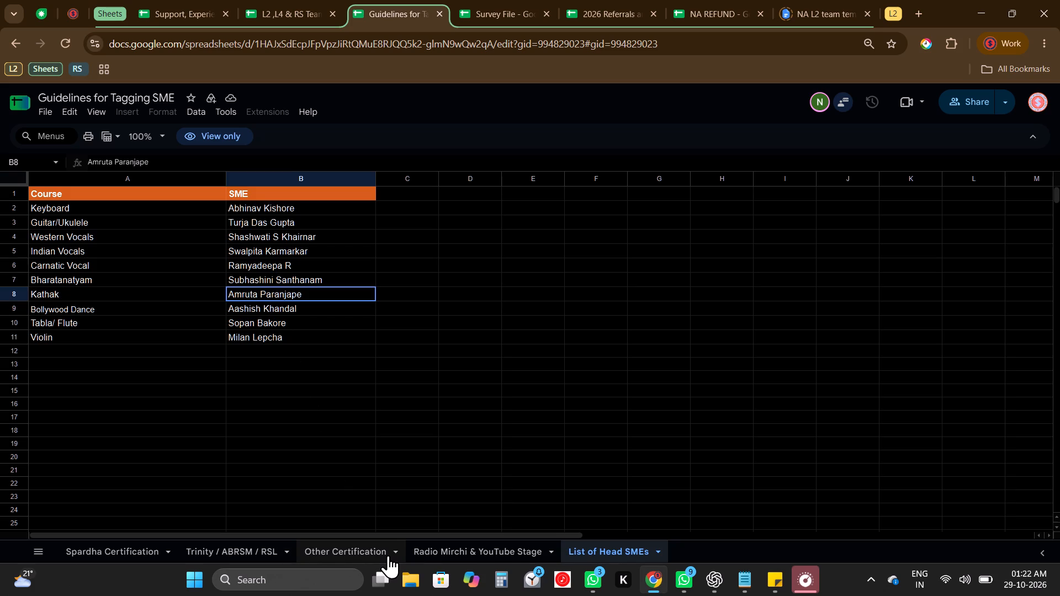
key(ctrl+c)
Mention the Kathak head SME at the start of the second paragraph of ticket 716863's private note.
click(115, 4)
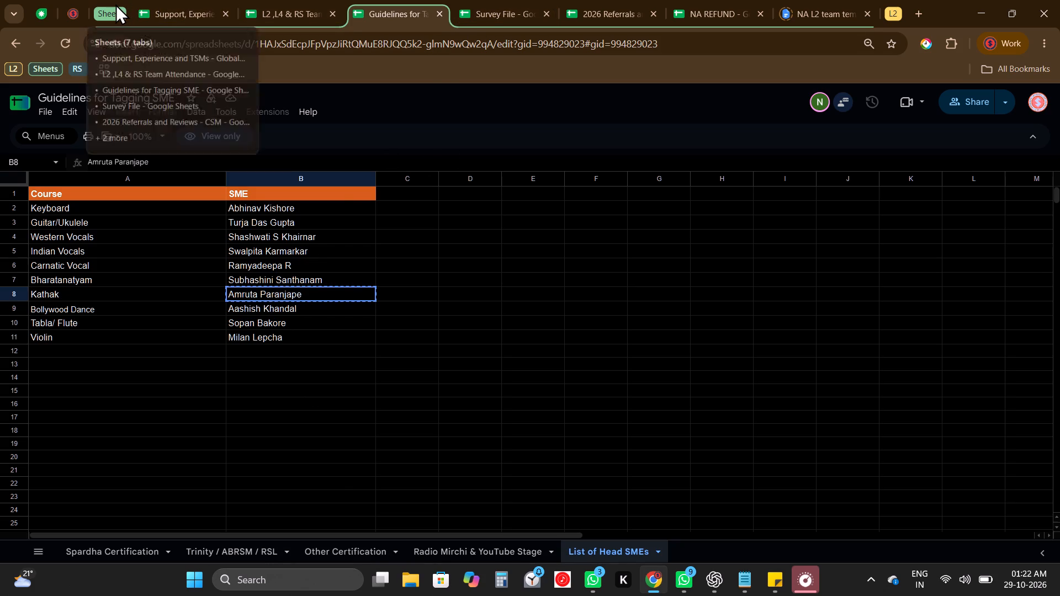
click(141, 7)
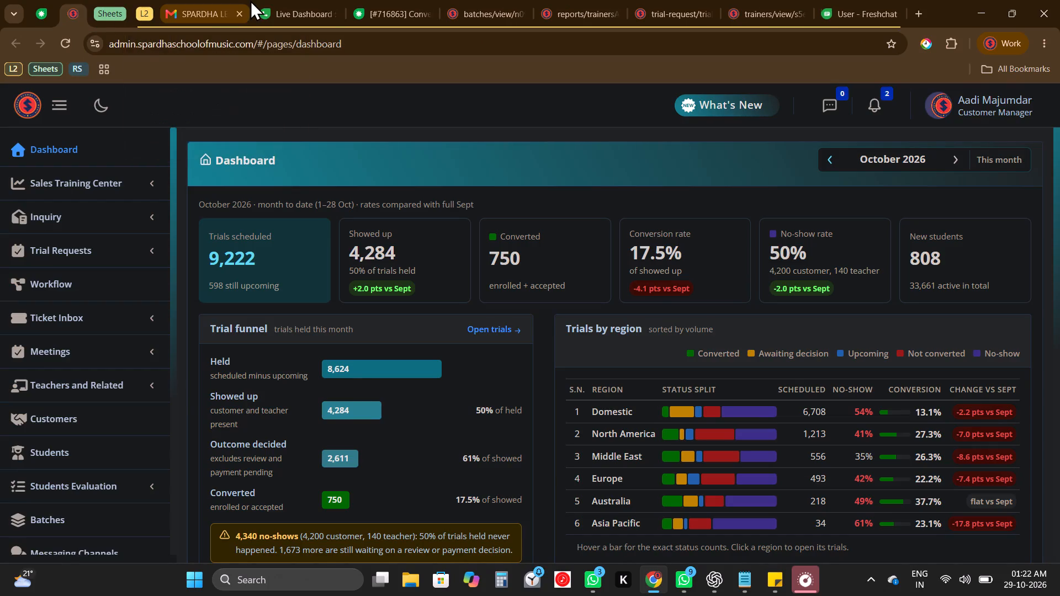
click(357, 0)
click(113, 442)
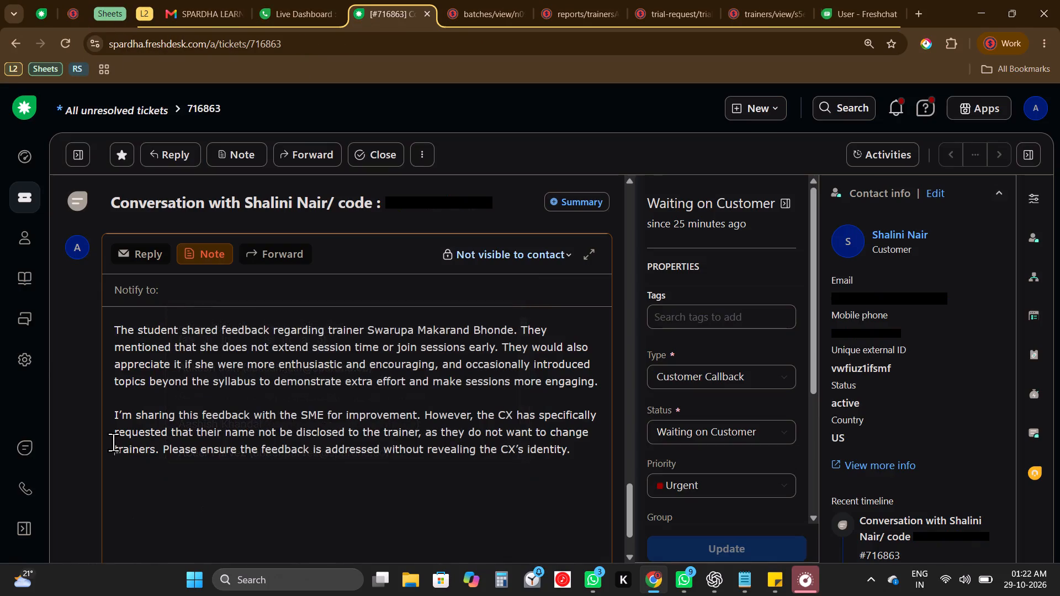
key(Up)
key(Up)
key(Up)
key(Down)
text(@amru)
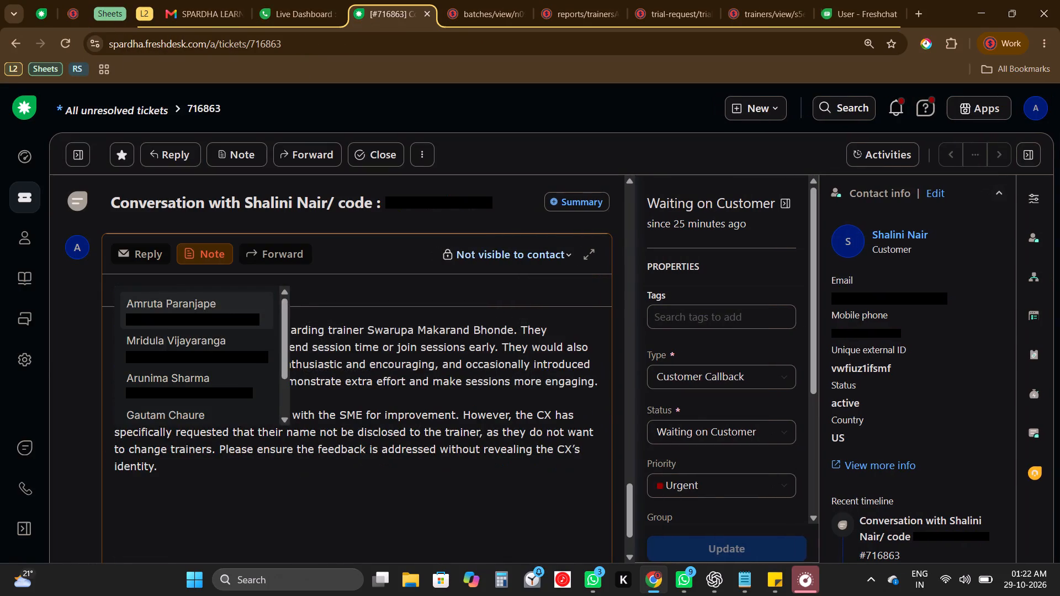
click(213, 295)
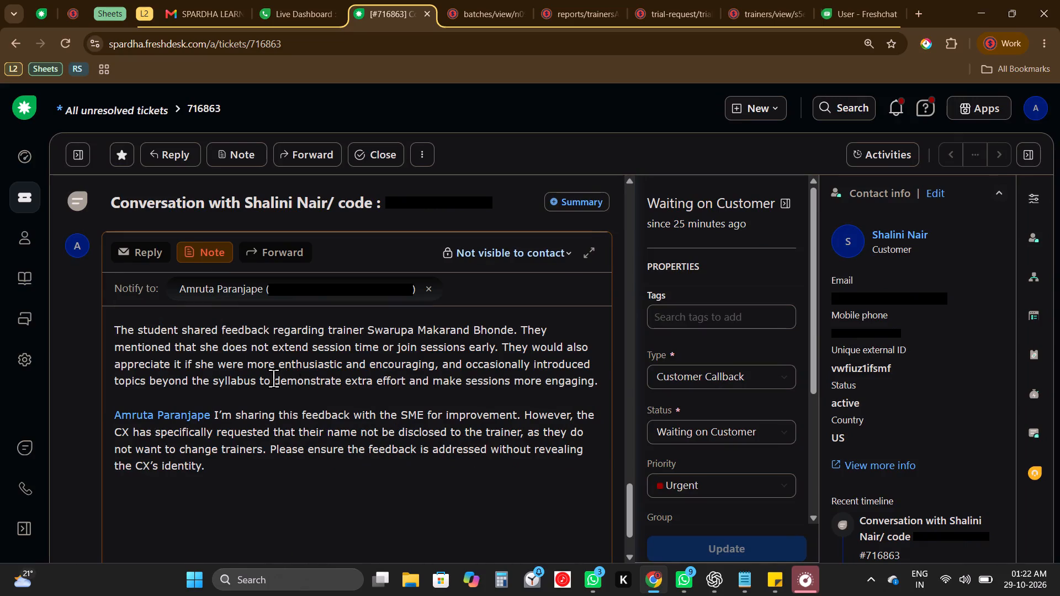
Reword the note so the feedback is shared with "you as I'm unable to tag SME Sanika here" instead of "SME for improvement".
click(410, 417)
drag(410, 417, 464, 414)
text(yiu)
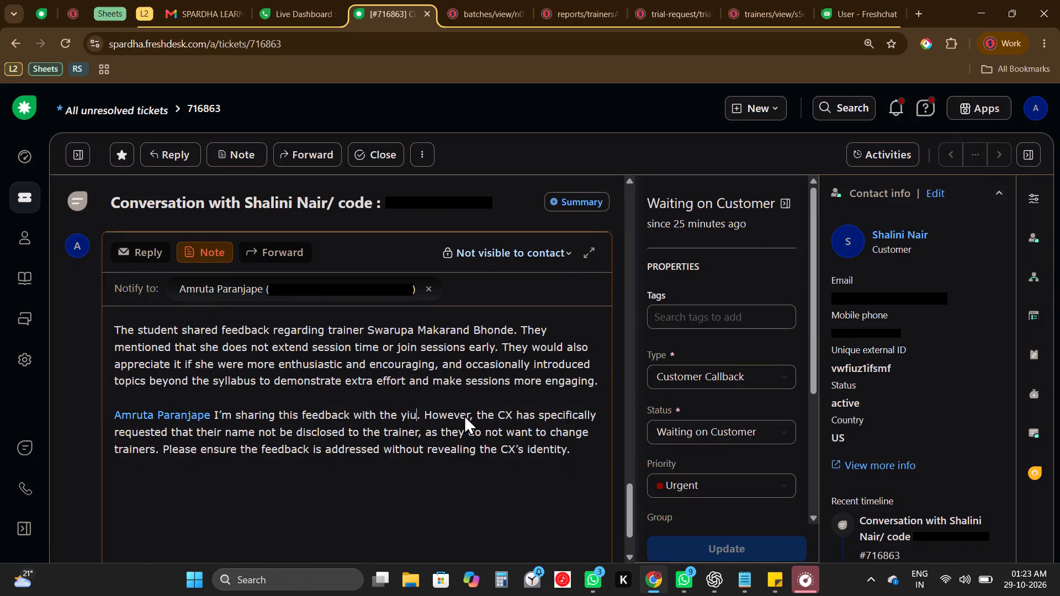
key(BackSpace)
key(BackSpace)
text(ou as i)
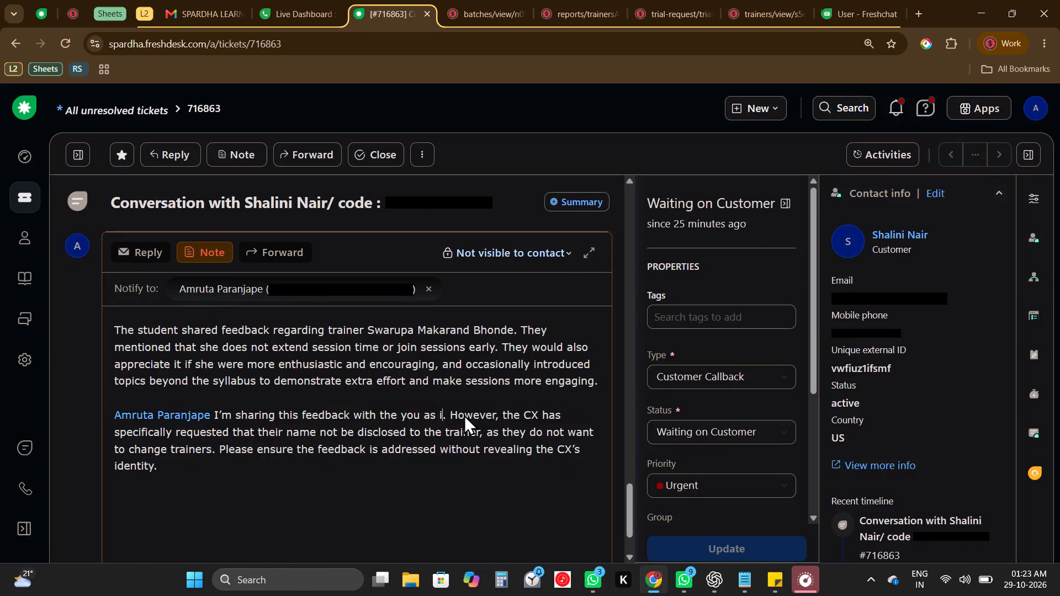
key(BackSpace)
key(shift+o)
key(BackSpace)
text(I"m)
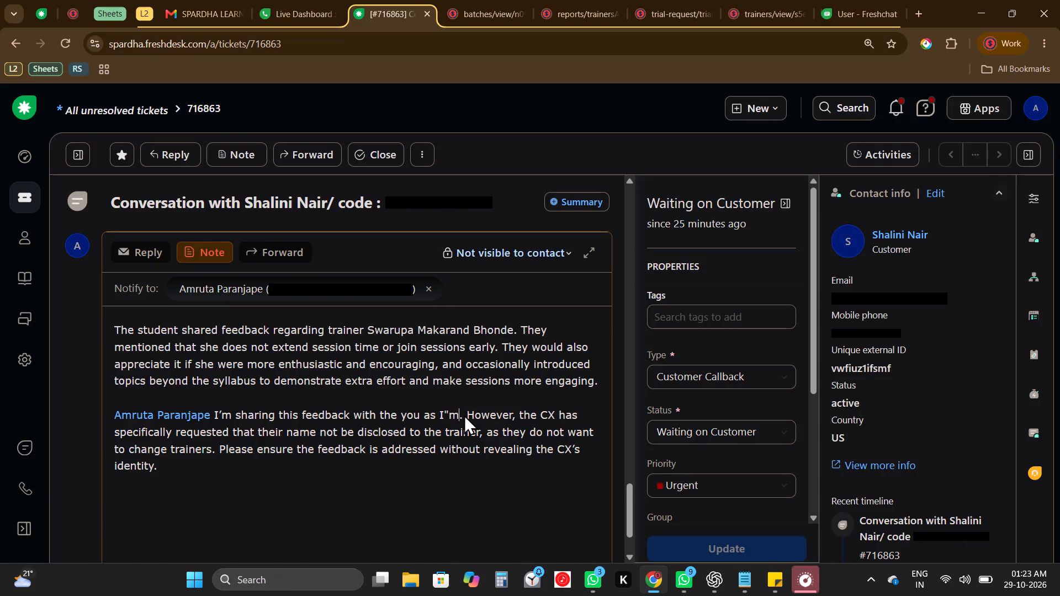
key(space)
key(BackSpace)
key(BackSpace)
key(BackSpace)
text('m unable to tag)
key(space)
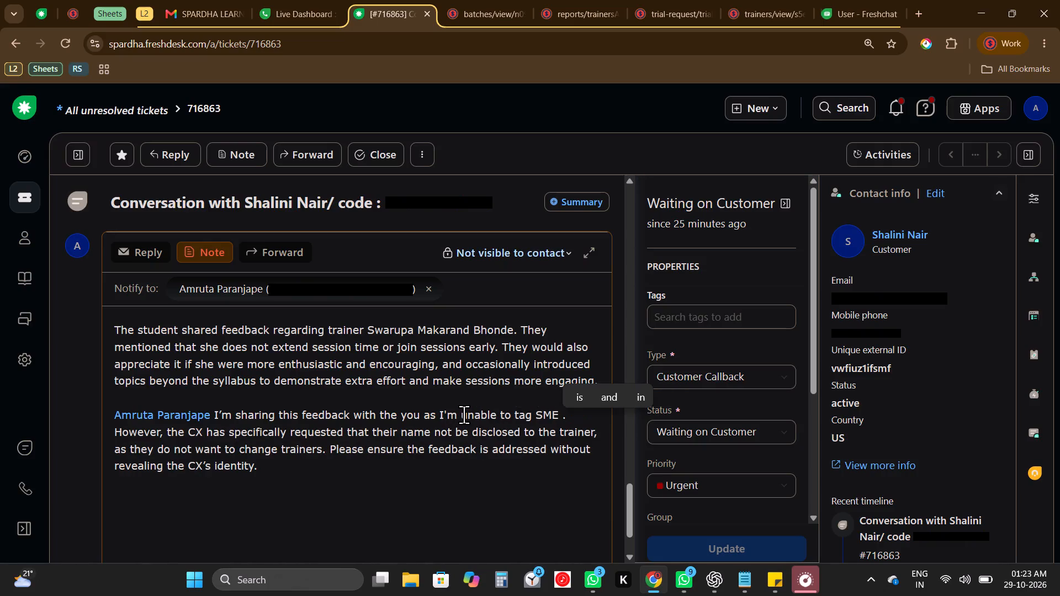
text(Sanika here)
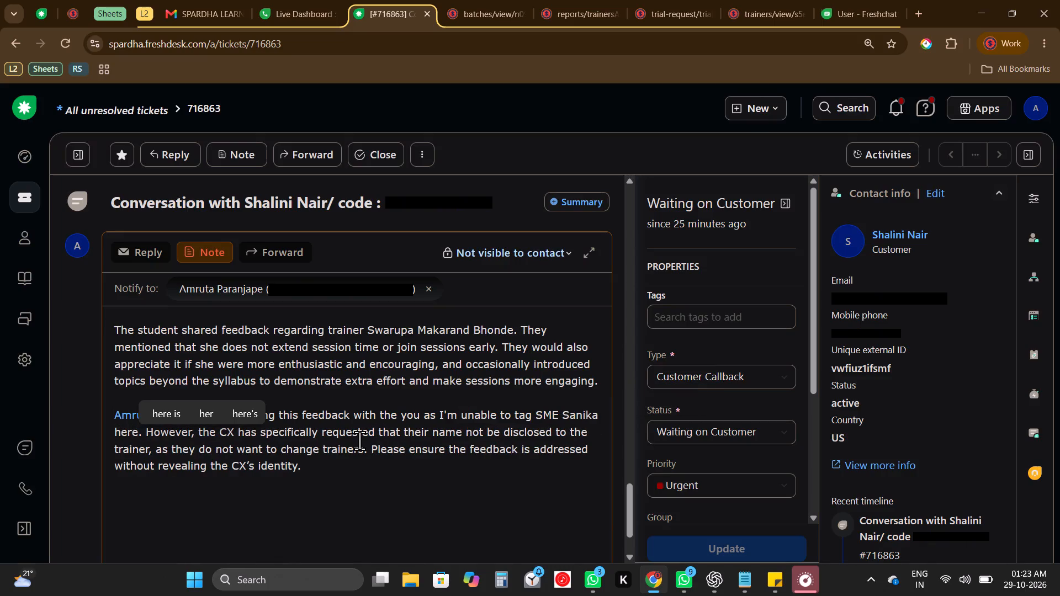
Replace "However" with "Also" at the start of the second paragraph's confidentiality sentence.
click(359, 440)
double_click(165, 428)
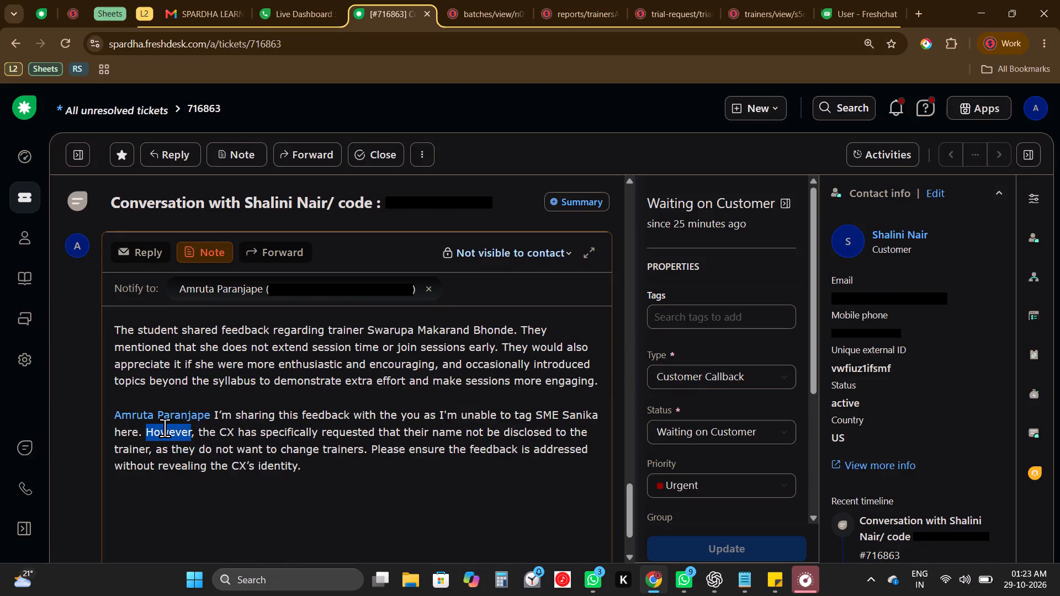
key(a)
key(BackSpace)
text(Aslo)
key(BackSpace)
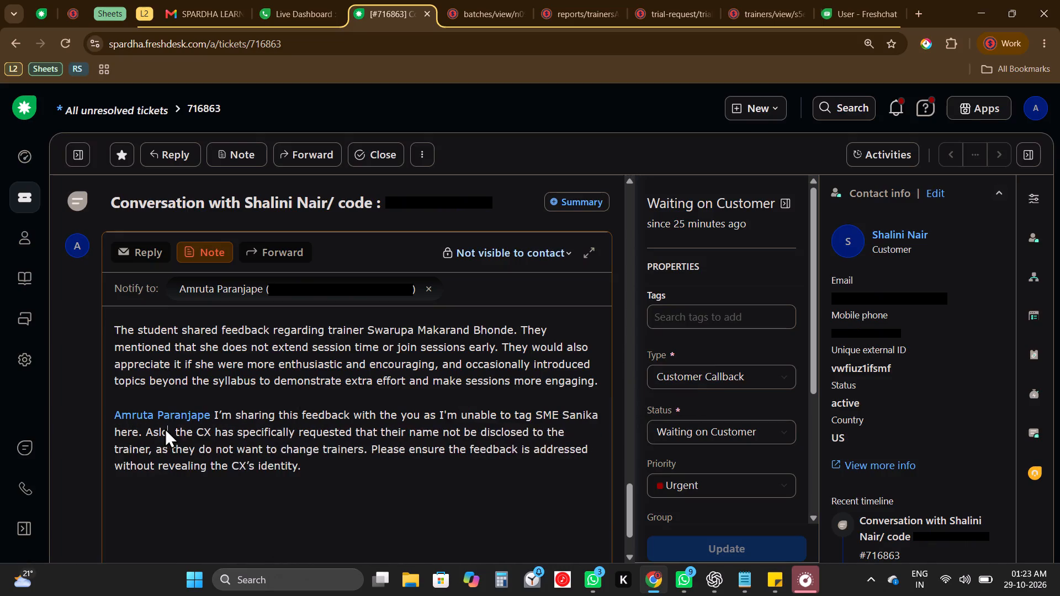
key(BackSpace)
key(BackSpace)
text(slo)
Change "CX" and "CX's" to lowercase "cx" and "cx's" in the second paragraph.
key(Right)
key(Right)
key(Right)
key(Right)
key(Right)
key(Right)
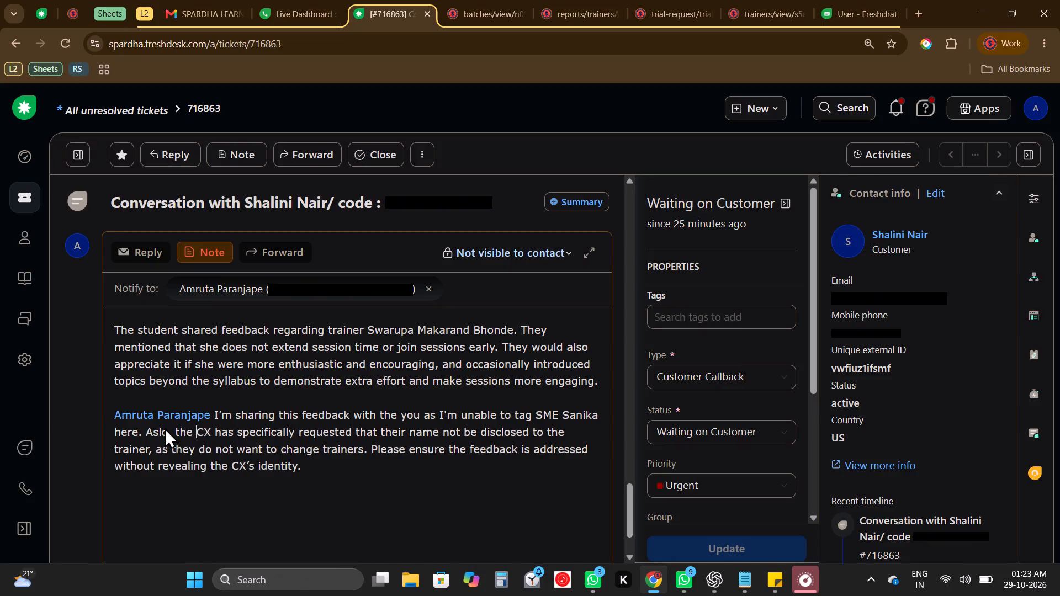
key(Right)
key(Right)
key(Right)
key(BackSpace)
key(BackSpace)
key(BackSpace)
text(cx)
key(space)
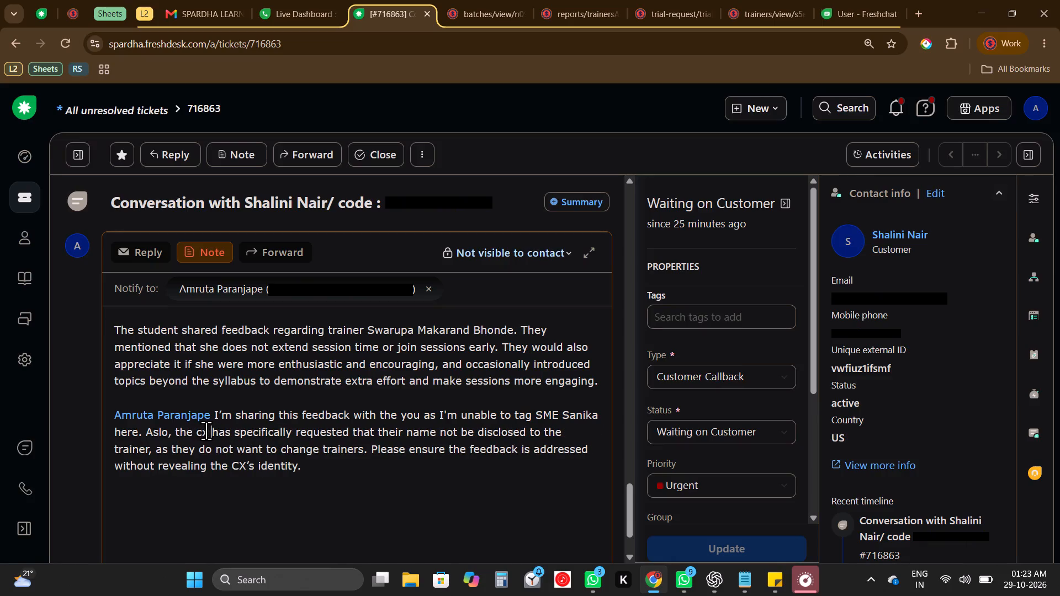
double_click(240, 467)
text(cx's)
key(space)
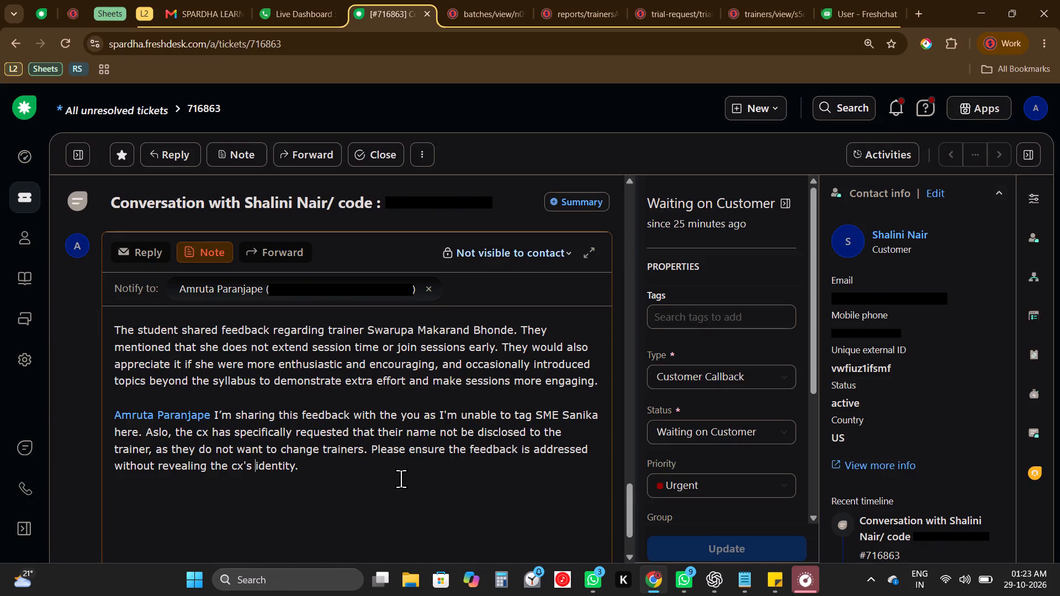
triple_click(390, 426)
click(390, 426)
click(390, 426)
drag(390, 426, 106, 409)
drag(106, 409, 387, 469)
key(ctrl+c)
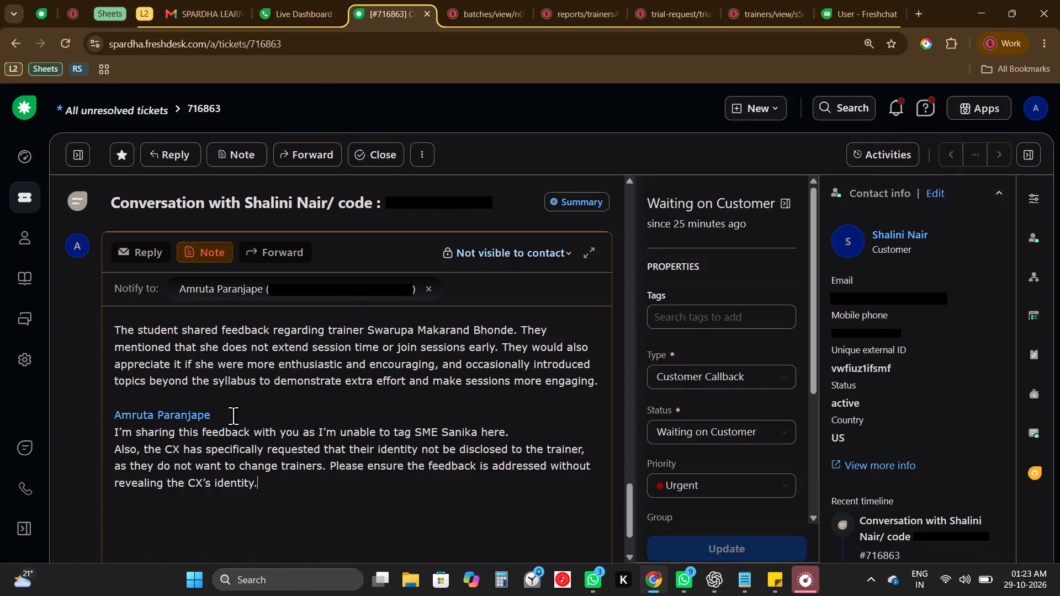
click(253, 414)
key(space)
key(Delete)
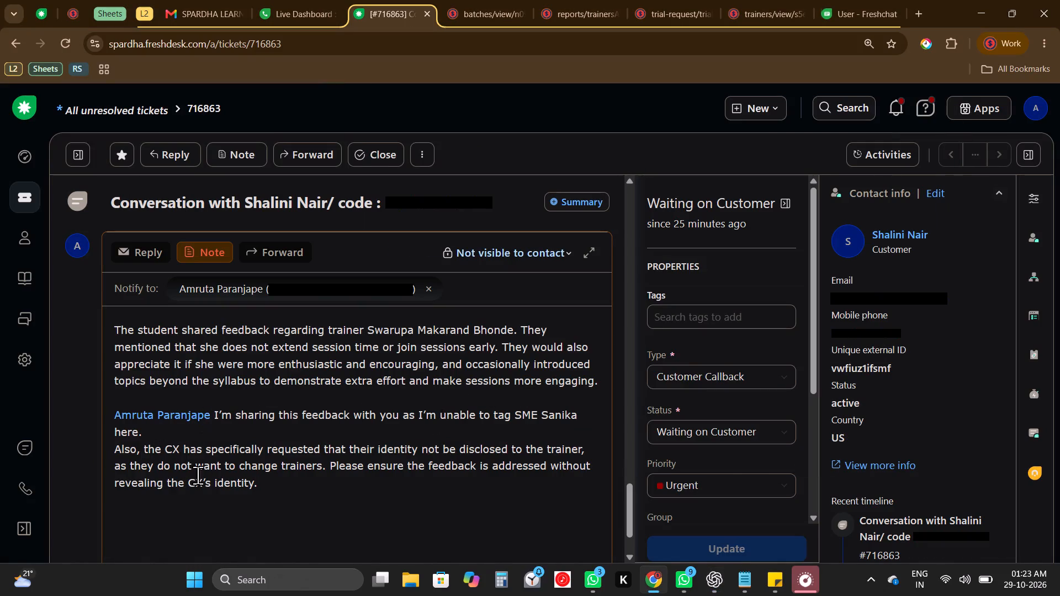
Change "CX" to "cx" and "CX's" to "cx's" in the pasted confidentiality paragraph.
double_click(171, 450)
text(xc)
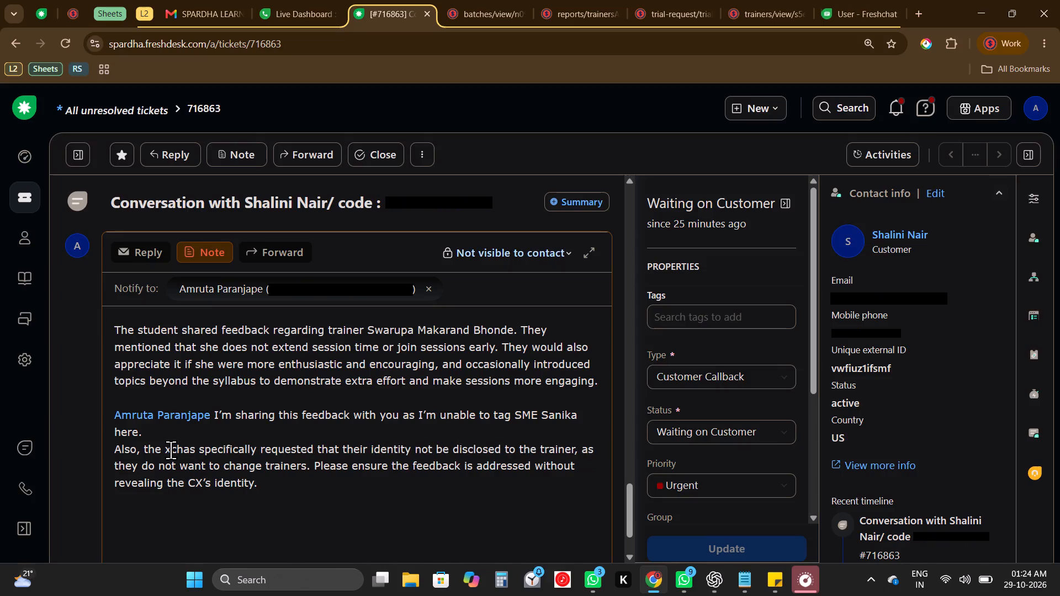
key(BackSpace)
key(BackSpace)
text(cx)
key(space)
triple_click(202, 478)
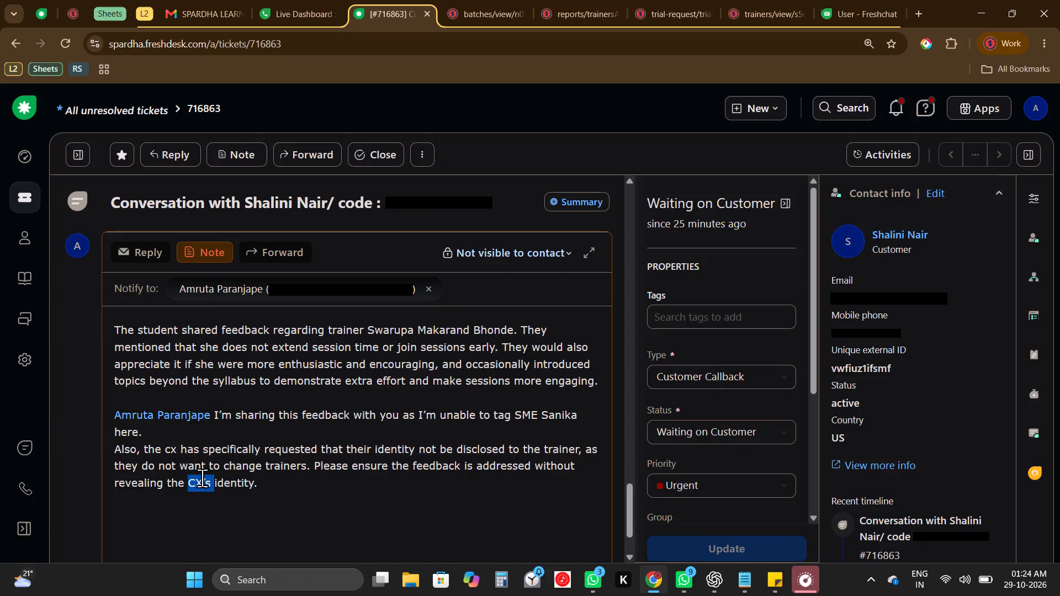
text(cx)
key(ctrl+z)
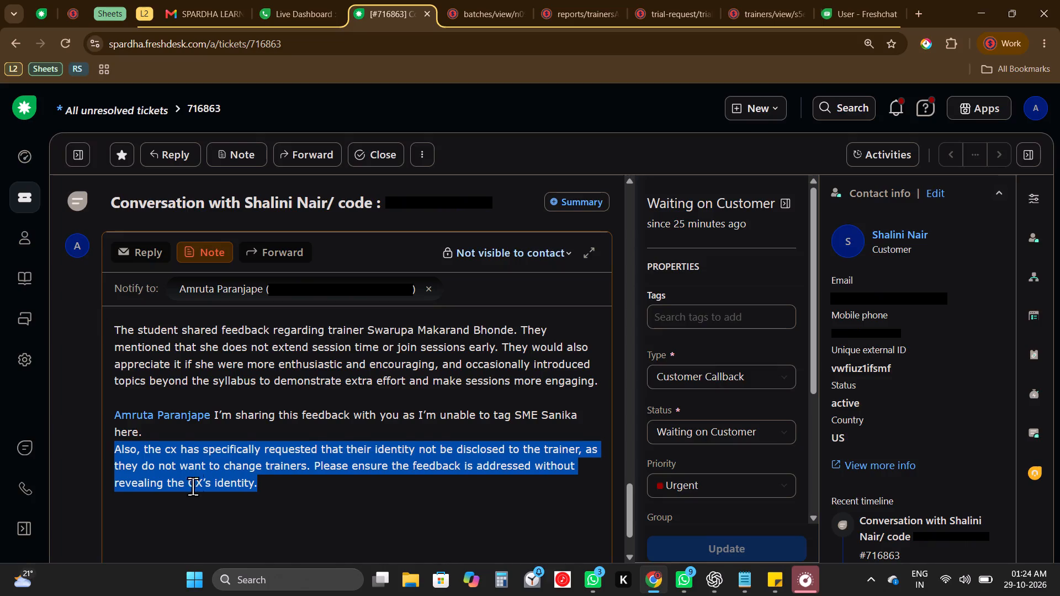
double_click(199, 483)
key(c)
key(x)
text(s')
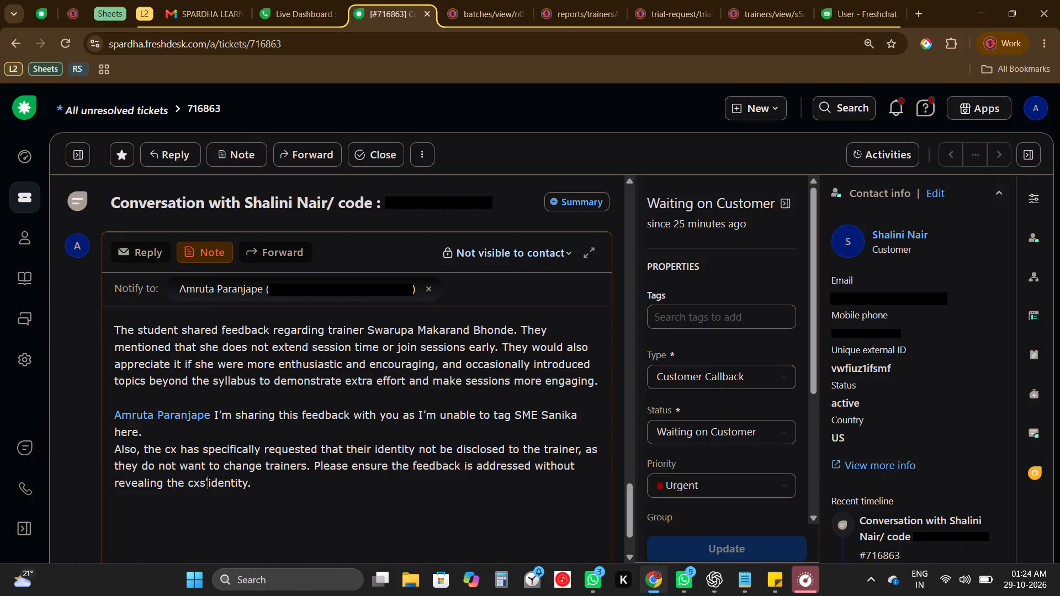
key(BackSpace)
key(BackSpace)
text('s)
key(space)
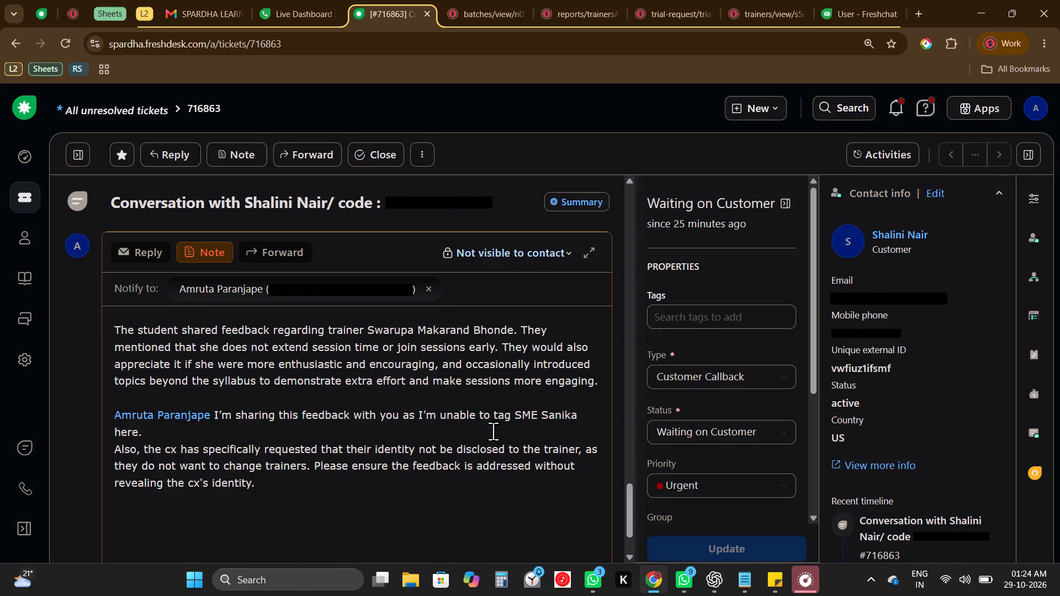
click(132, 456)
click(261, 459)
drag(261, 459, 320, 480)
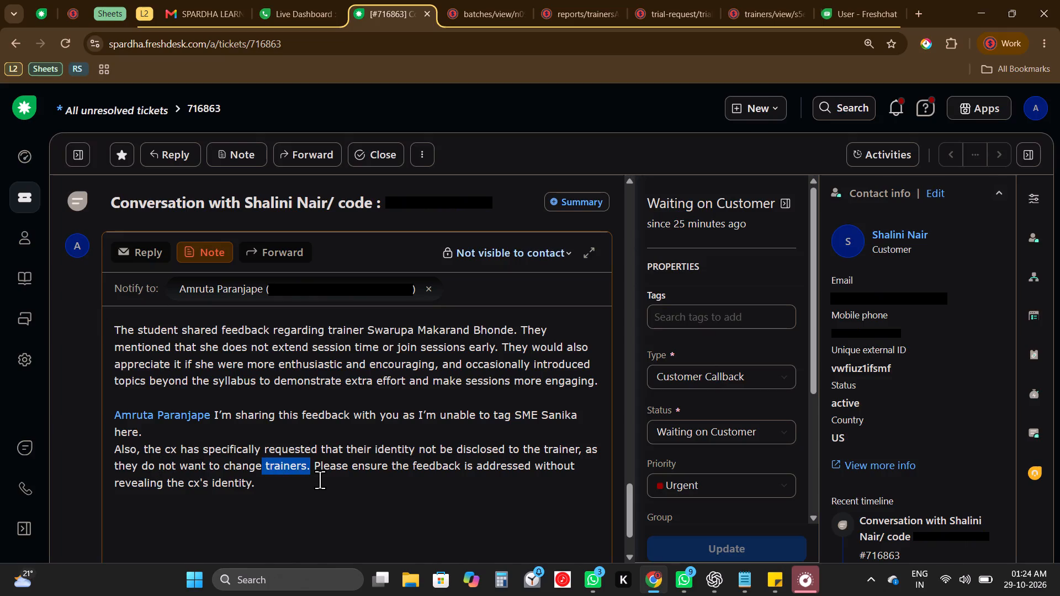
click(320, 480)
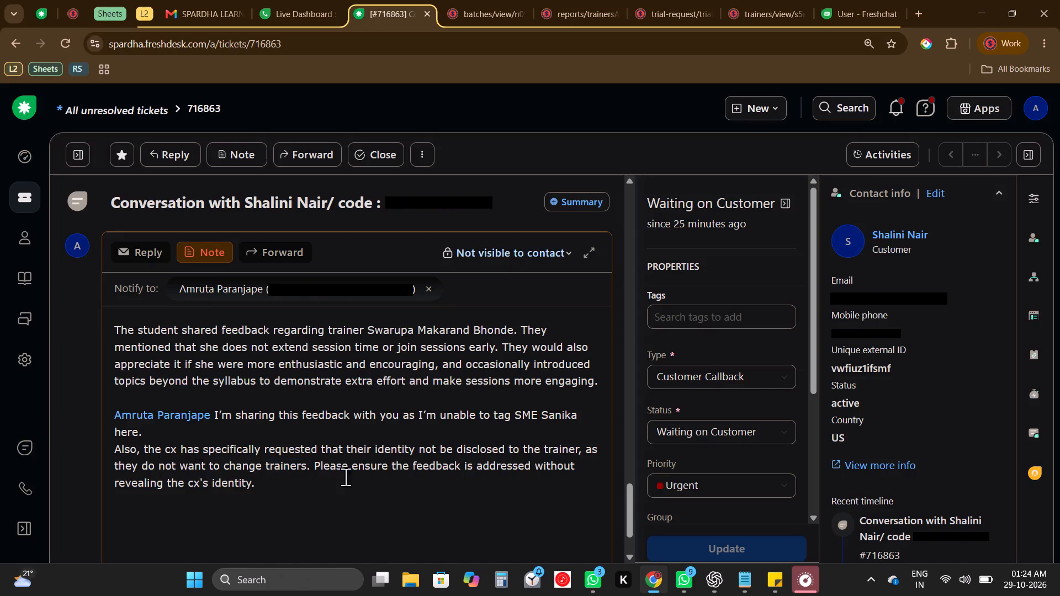
Copy the full batch name from the student's Kathak Dance batch page and return to ticket 716863's note.
click(530, 0)
drag(305, 222, 415, 206)
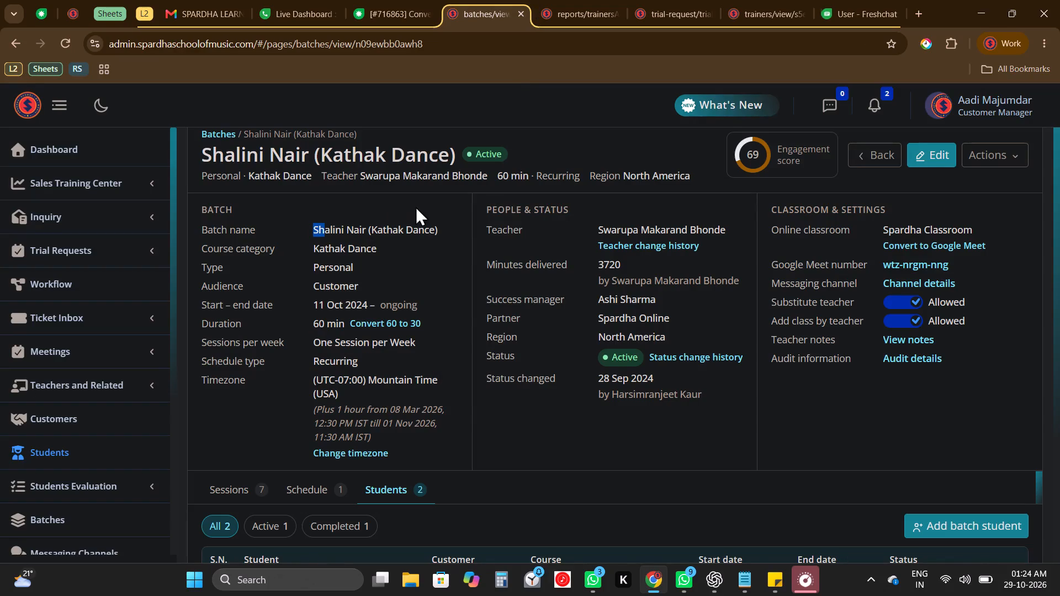
drag(415, 206, 442, 226)
key(ctrl+c)
click(409, 0)
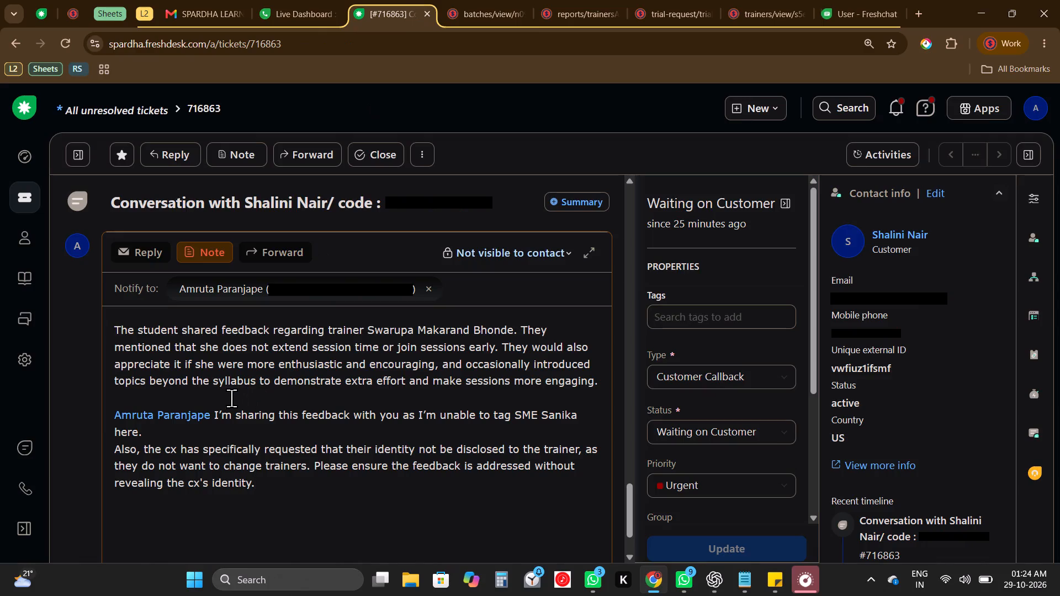
Add a line at the top of the note reading "BATCH:" followed by the copied batch name, above the feedback paragraph.
click(226, 400)
key(Up)
key(Up)
key(Up)
key(Up)
key(Up)
key(Up)
key(Up)
key(Up)
key(Up)
key(Up)
key(Up)
key(Up)
key(Up)
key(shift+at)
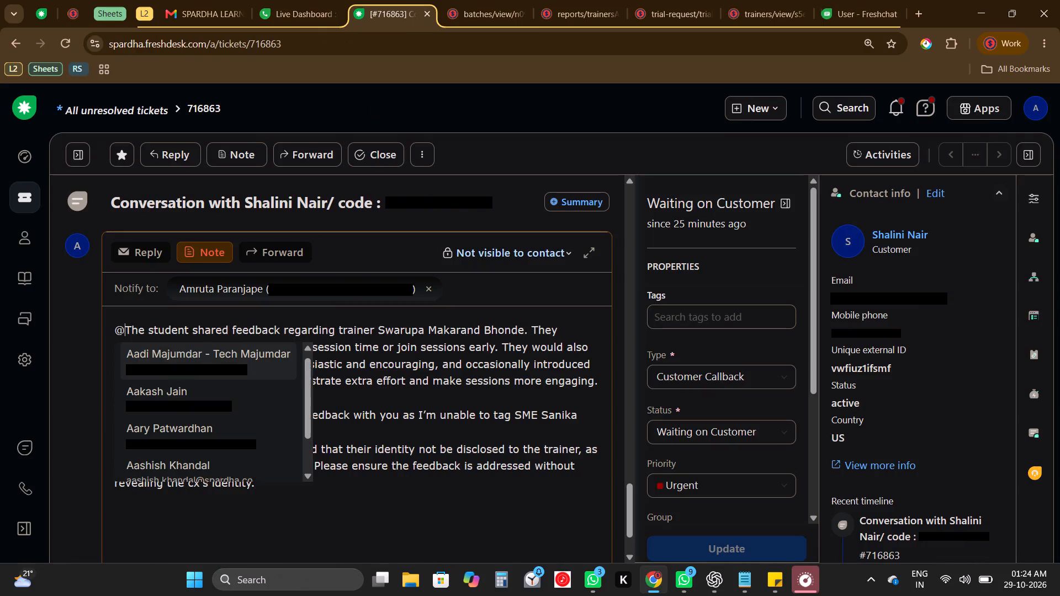
key(BackSpace)
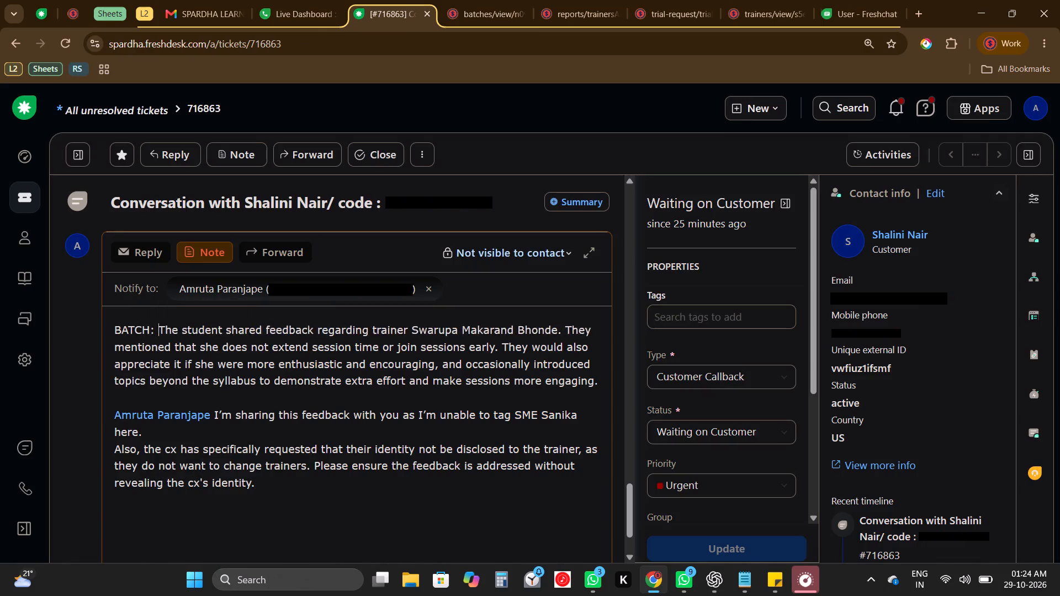
key(Return)
key(Left)
key(ctrl+v)
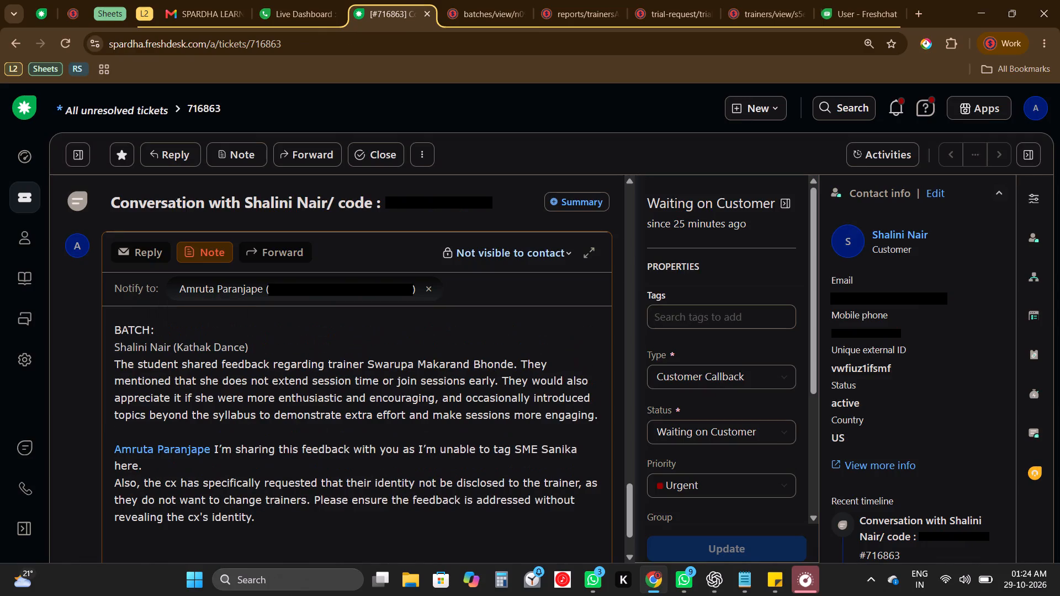
key(Down)
key(BackSpace)
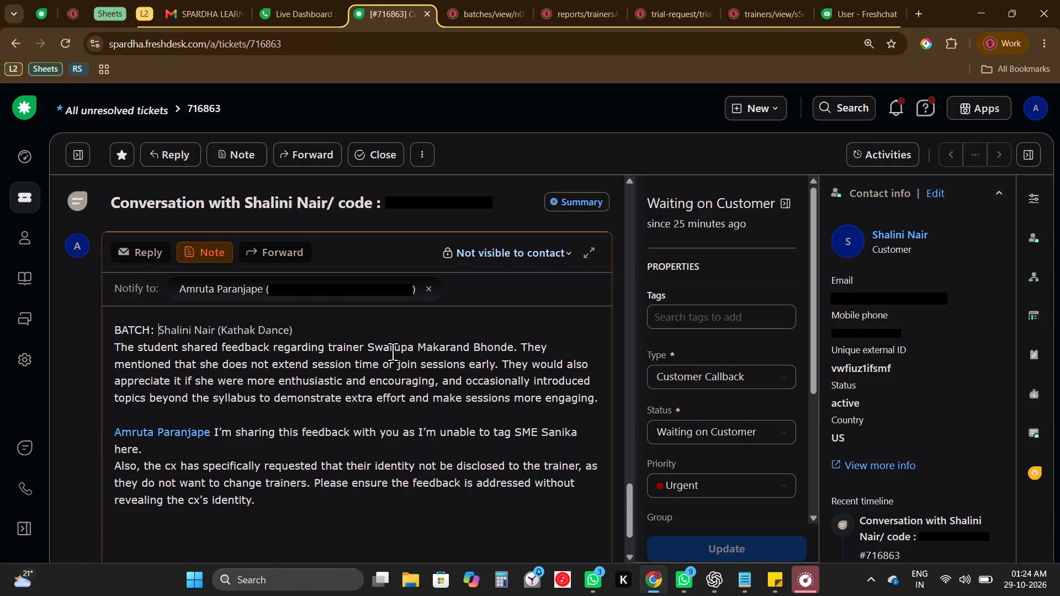
Insert a blank line between the batch line and the feedback paragraph.
click(420, 335)
click(127, 361)
key(Left)
key(Up)
key(Return)
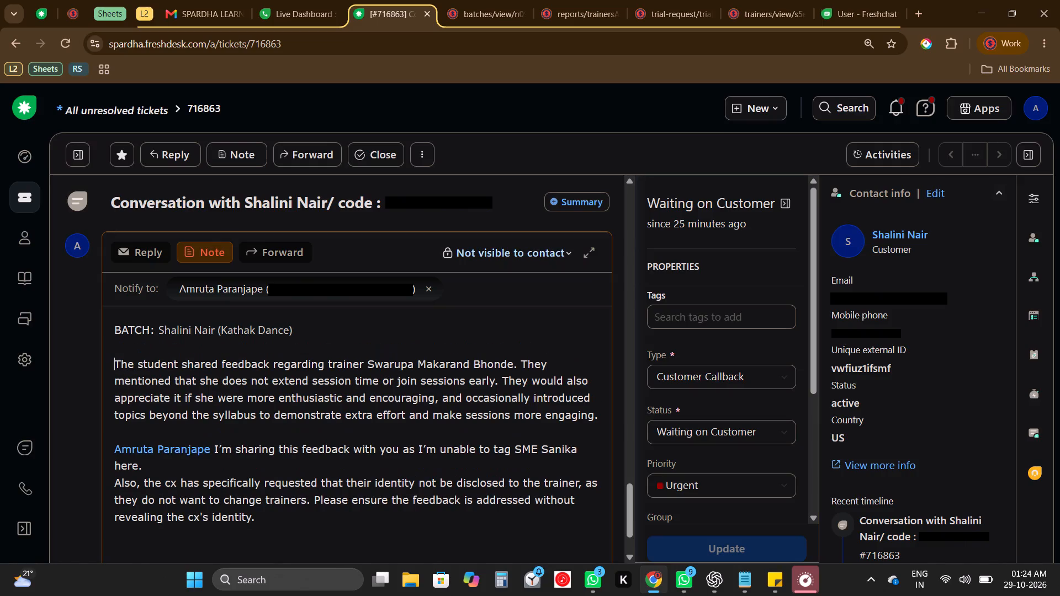
Make the whole "BATCH:" line at the top of the note bold.
triple_click(128, 324)
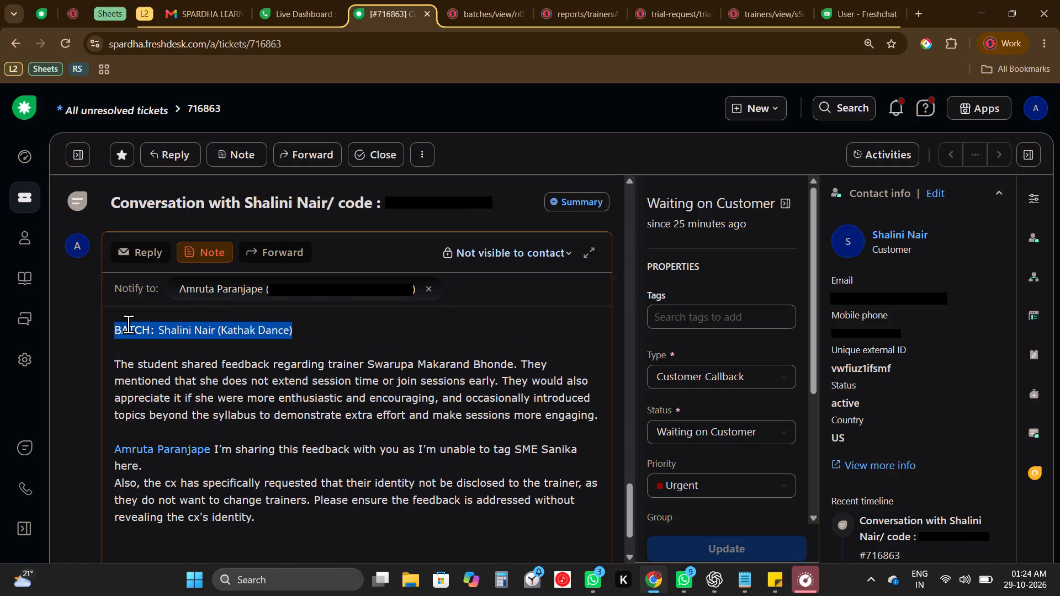
key(ctrl+b)
click(333, 423)
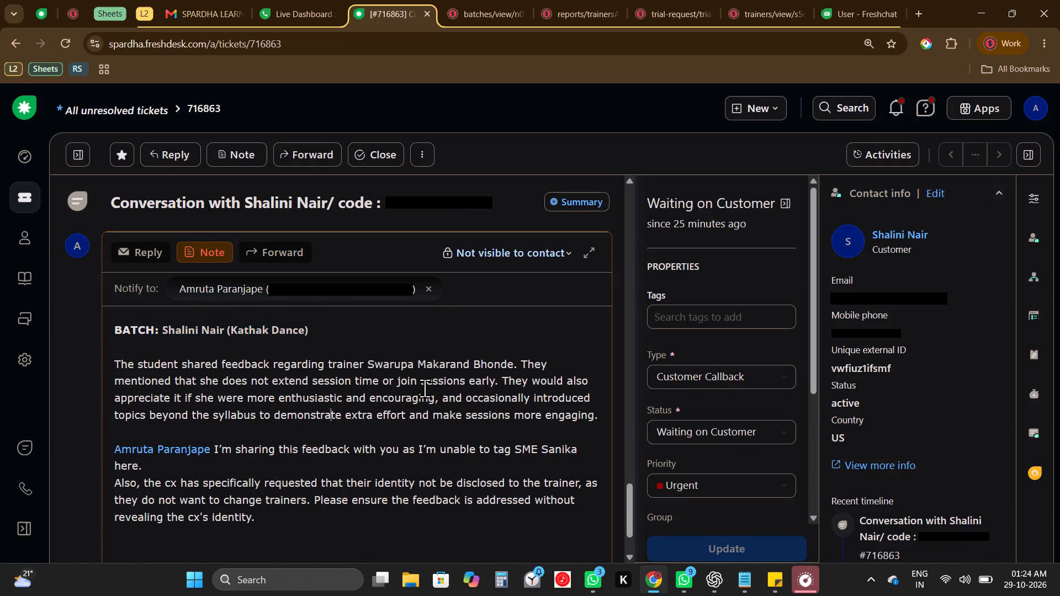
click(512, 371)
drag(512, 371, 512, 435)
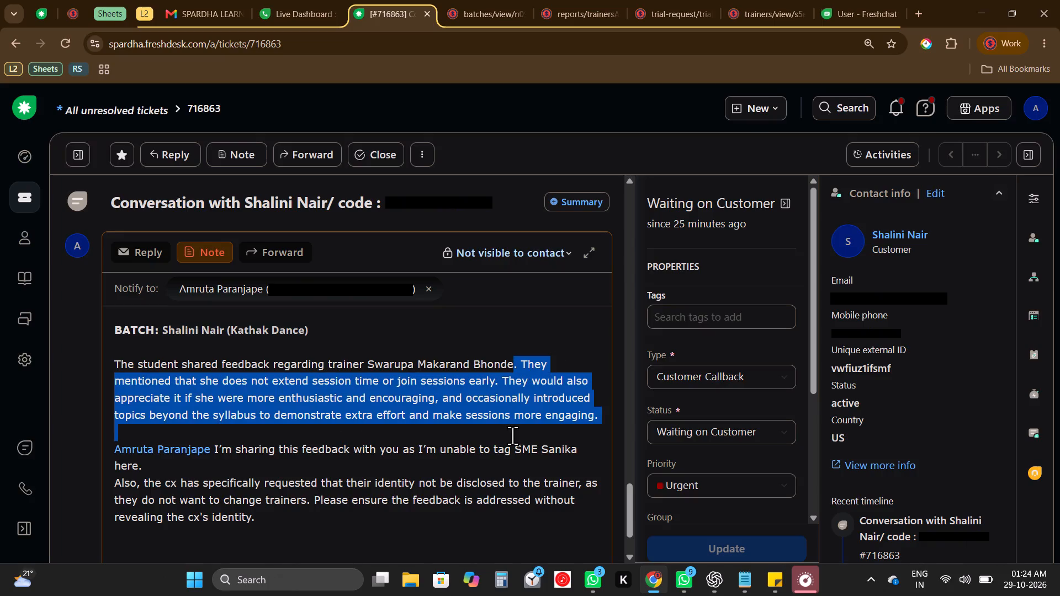
Add the finished batch and trainer-feedback note to ticket 716863 as a private note.
drag(512, 435, 512, 435)
click(512, 435)
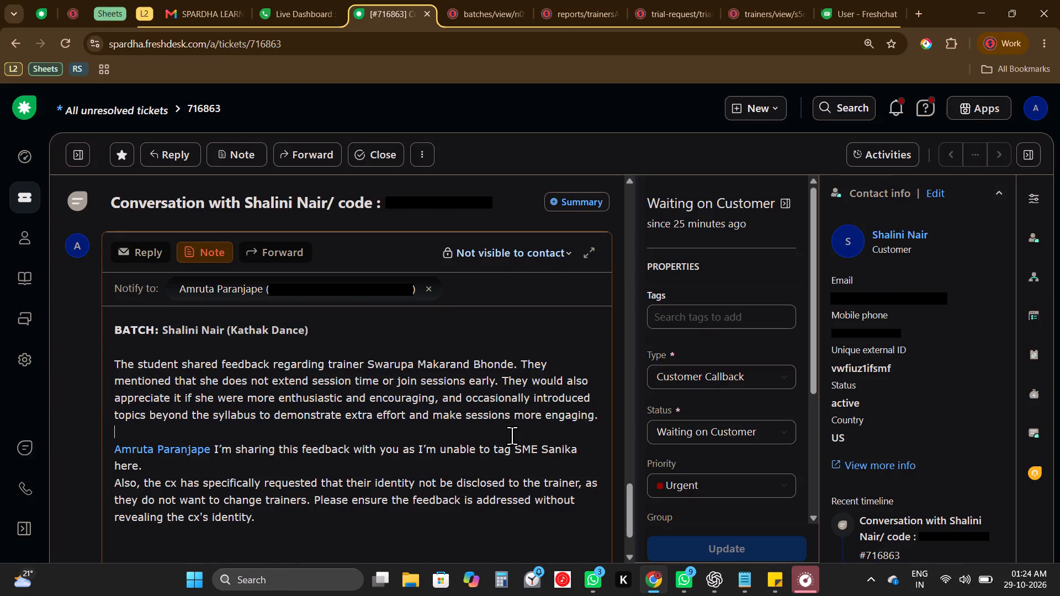
scroll(512, 435, down, 1)
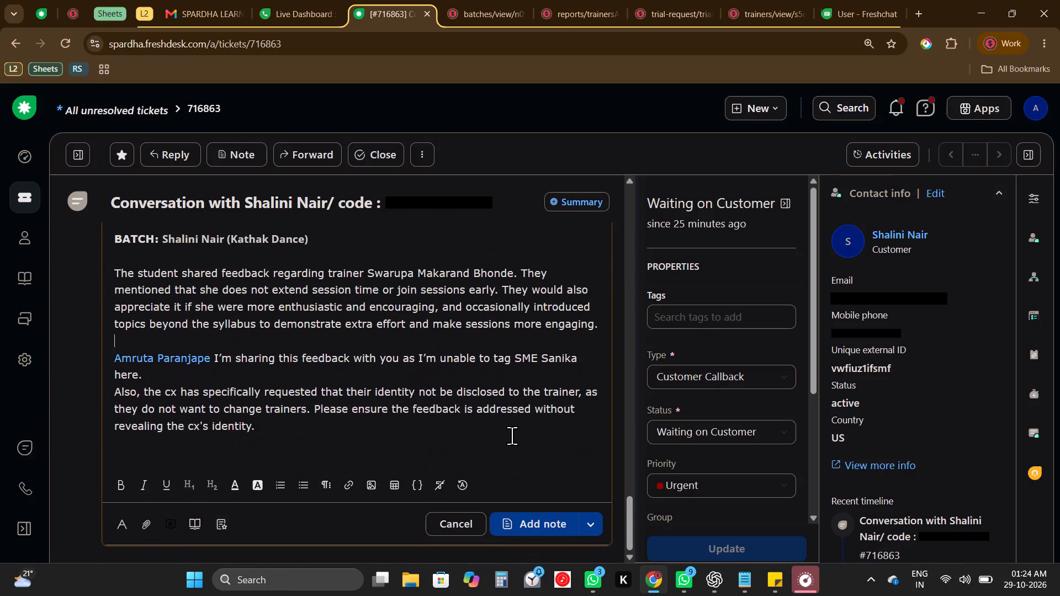
click(512, 435)
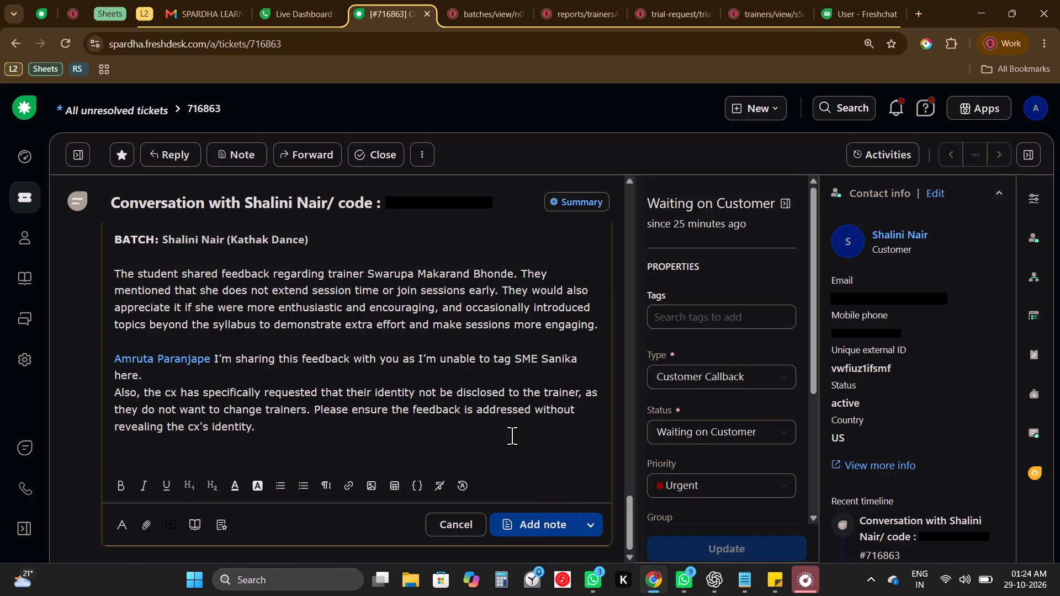